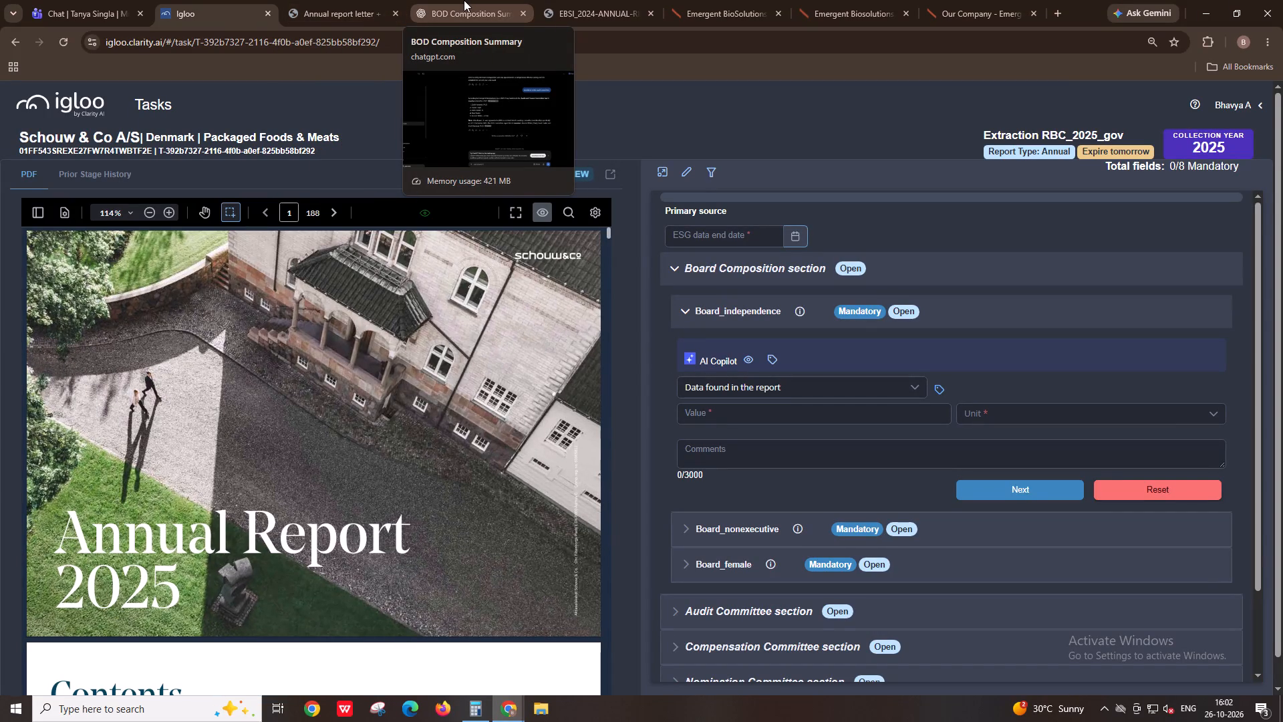
# Download the Schouw & Co annual report from the task's PDF viewer and open the downloaded copy.
pyautogui.click(600, 206)
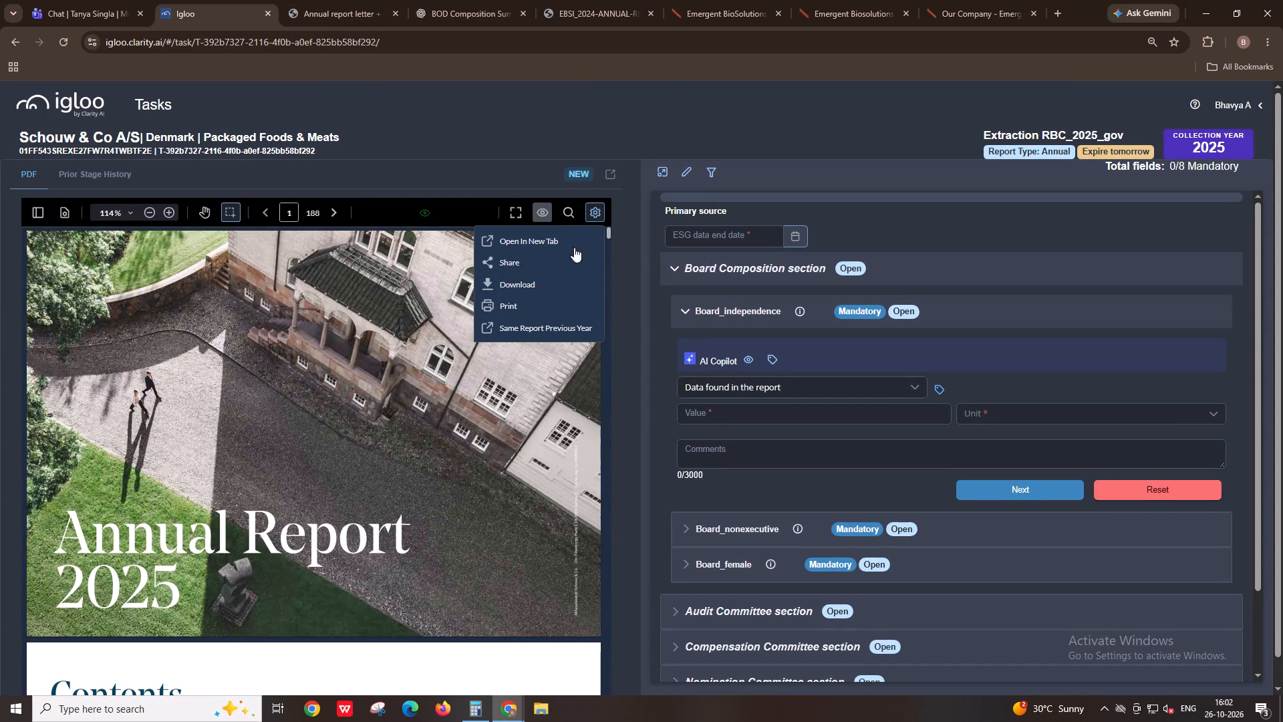
pyautogui.click(564, 280)
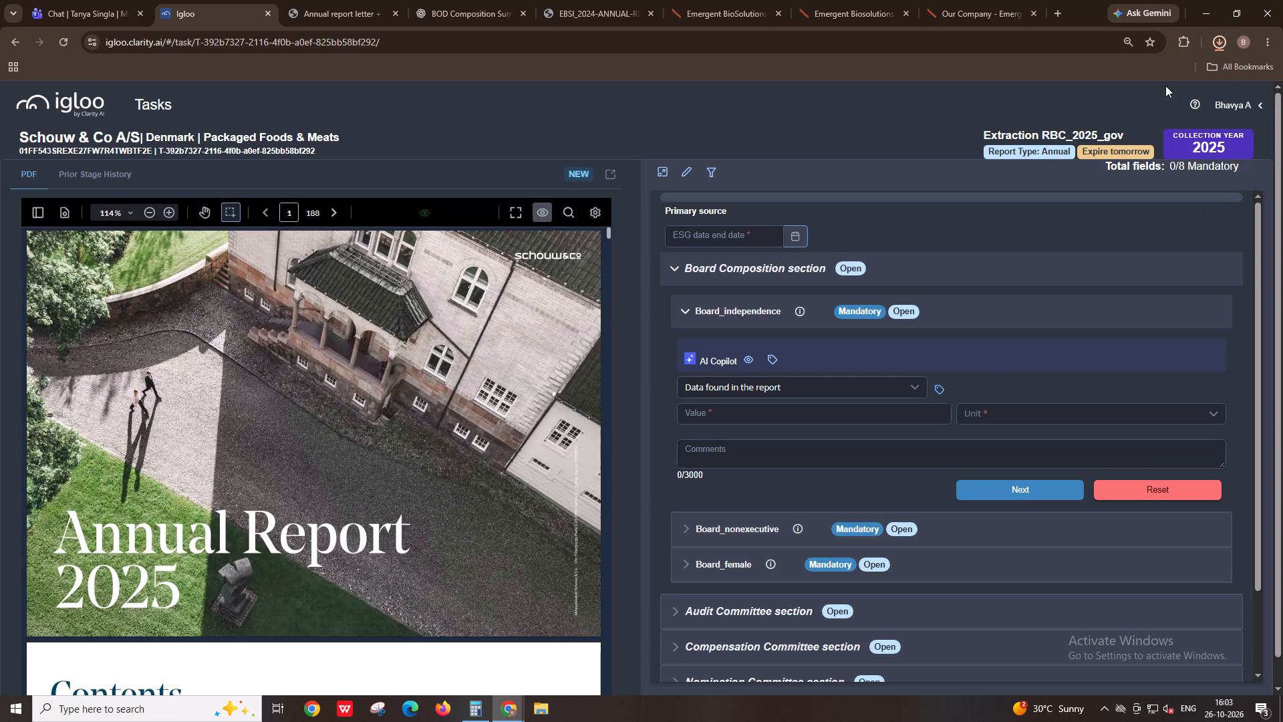
pyautogui.click(1113, 87)
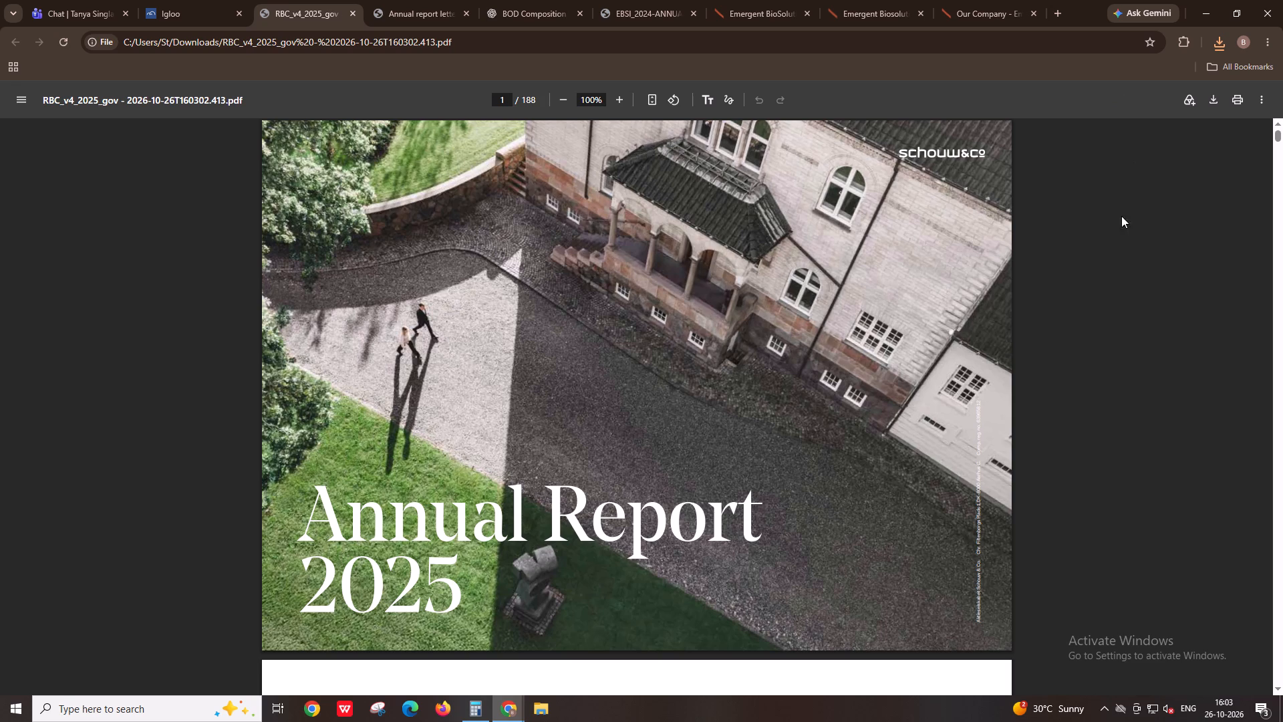
pyautogui.scroll(-4, 1121, 217)
pyautogui.scroll(-14, 505, 544)
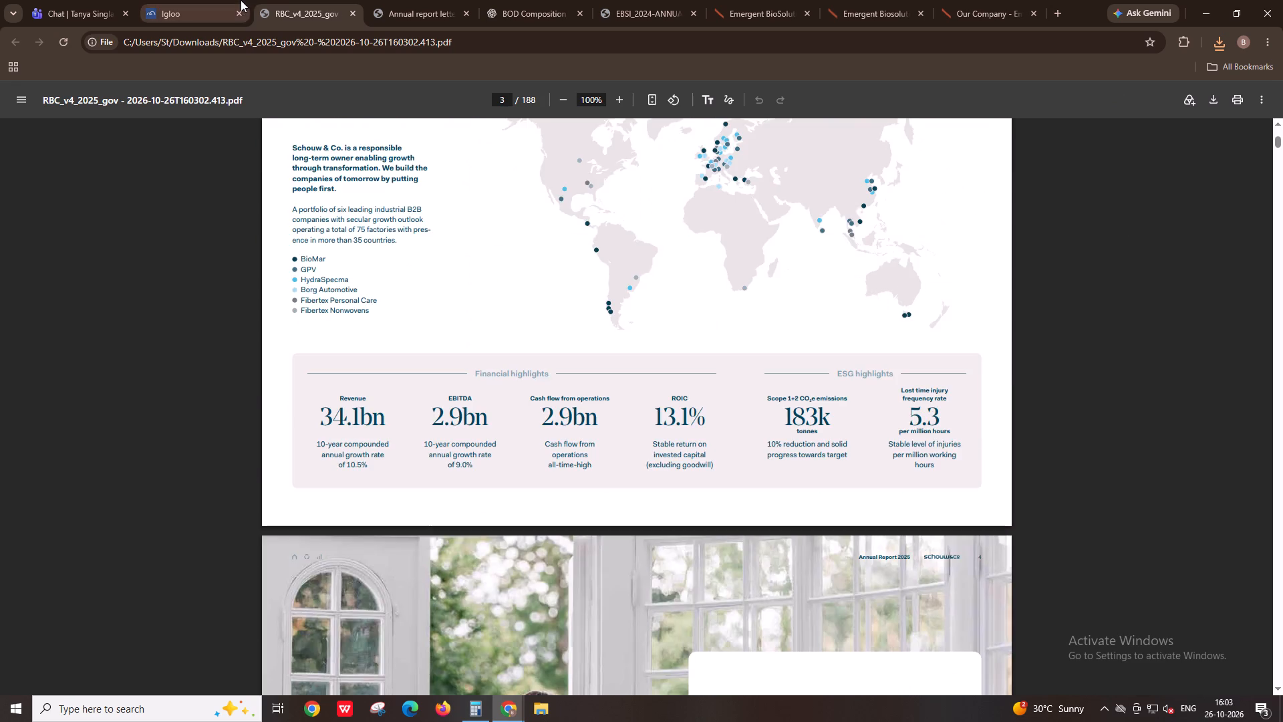
# Follow the Board_independence annotation in the Igloo task, and go to page 33 of the downloaded report.
pyautogui.click(241, 0)
pyautogui.click(769, 348)
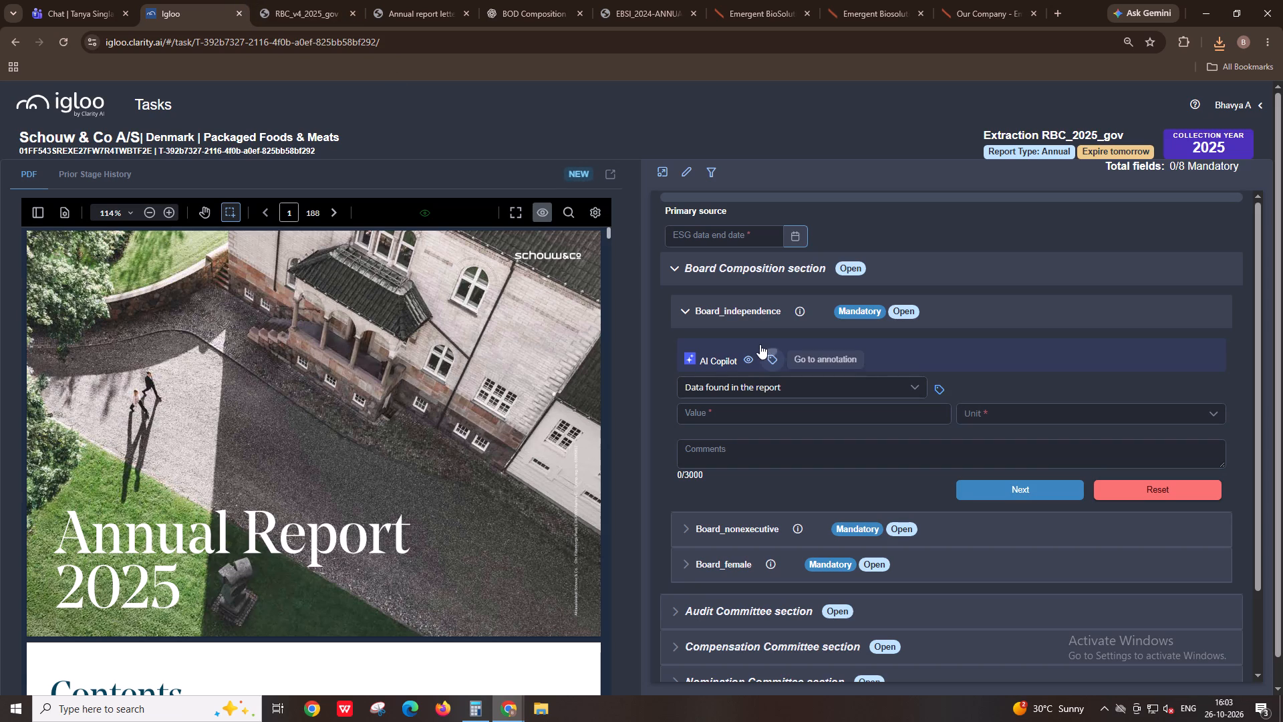
pyautogui.click(326, 0)
pyautogui.click(505, 95)
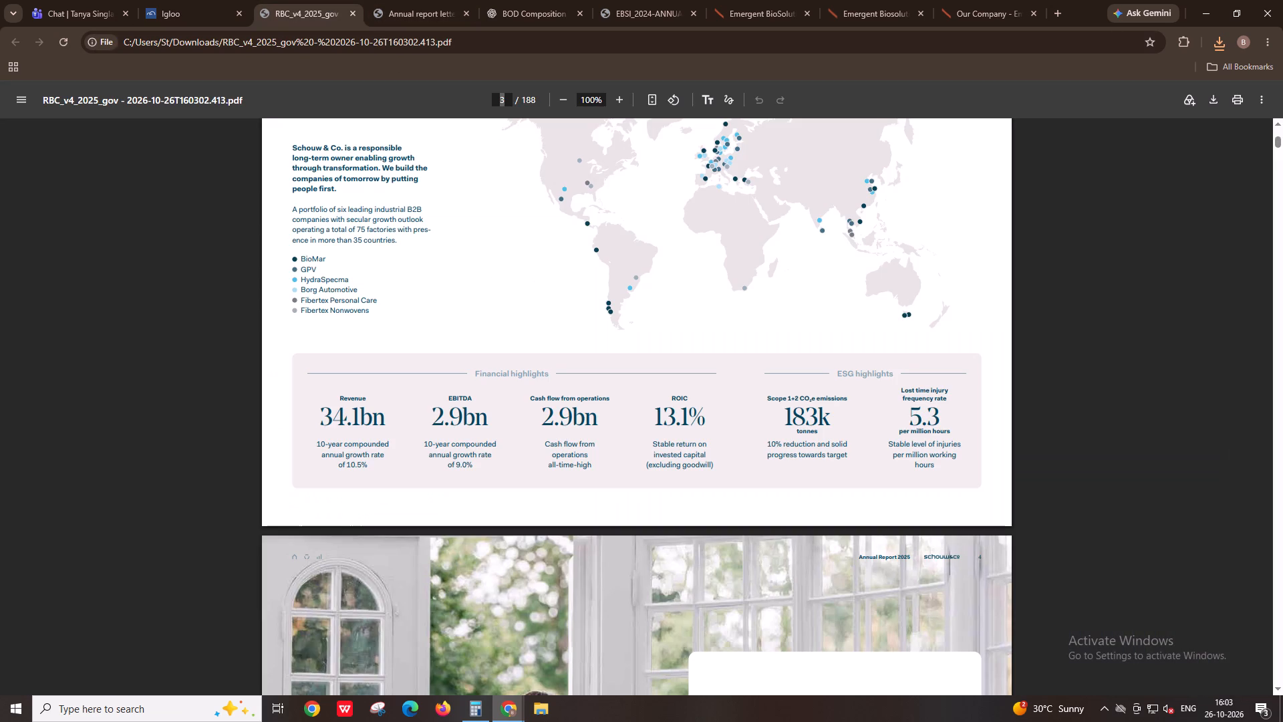
pyautogui.write('33')
pyautogui.press('Return')
# Examine the Corporate governance page for board independence, gender composition and committee details.
pyautogui.keyDown('ctrl'); pyautogui.scroll(2, 478, 409); pyautogui.keyUp('ctrl')
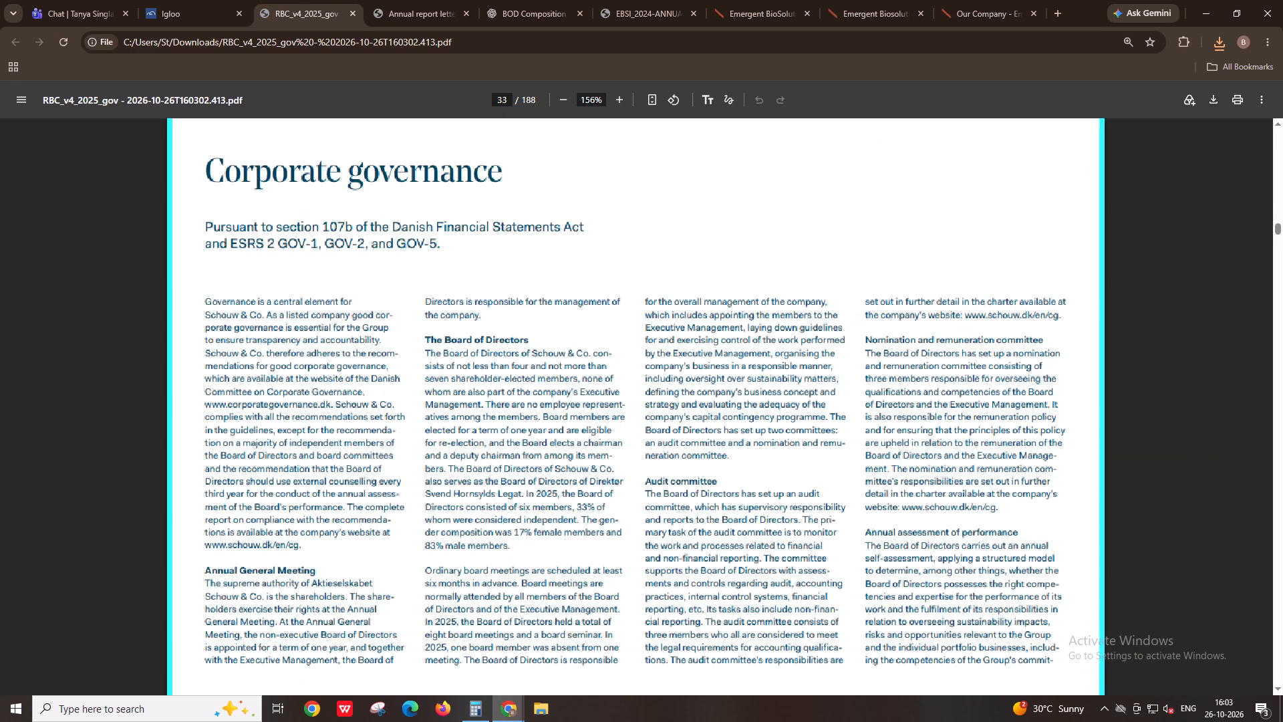
pyautogui.keyDown('shift'); pyautogui.scroll(1, 478, 409); pyautogui.keyUp('shift')
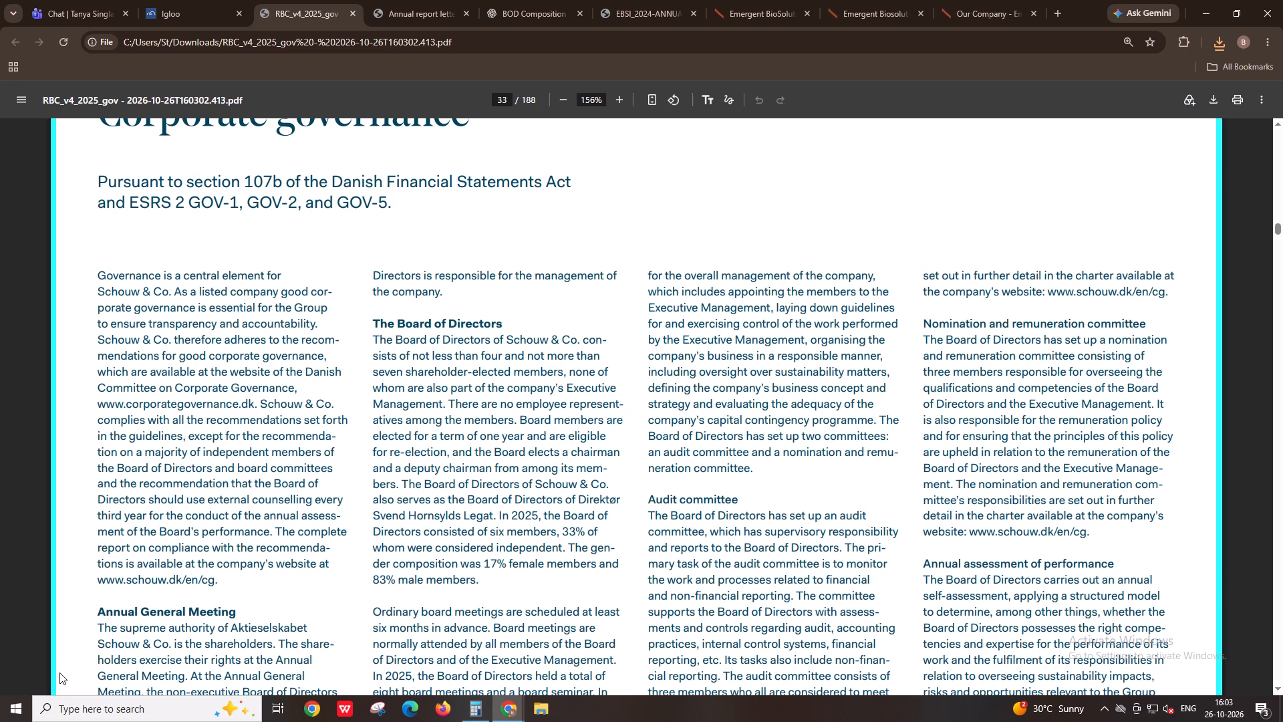
pyautogui.scroll(-2, 59, 673)
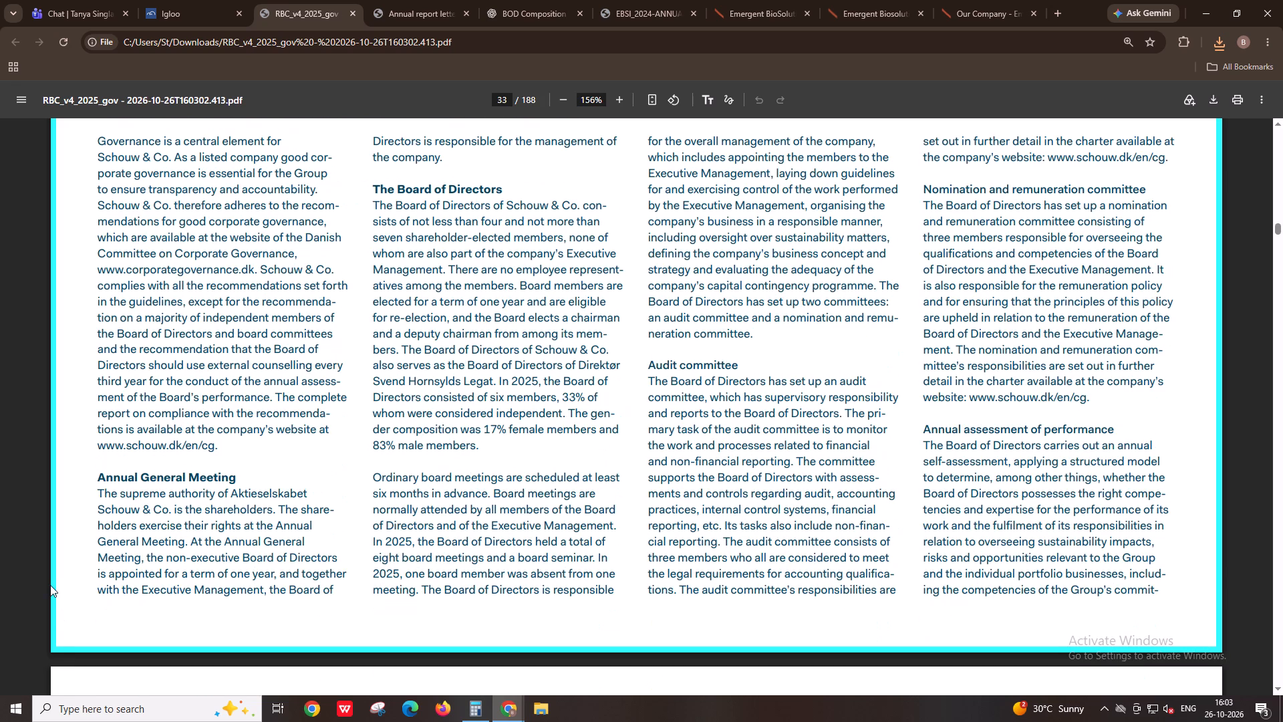
pyautogui.scroll(2, 50, 585)
pyautogui.scroll(-2, 50, 585)
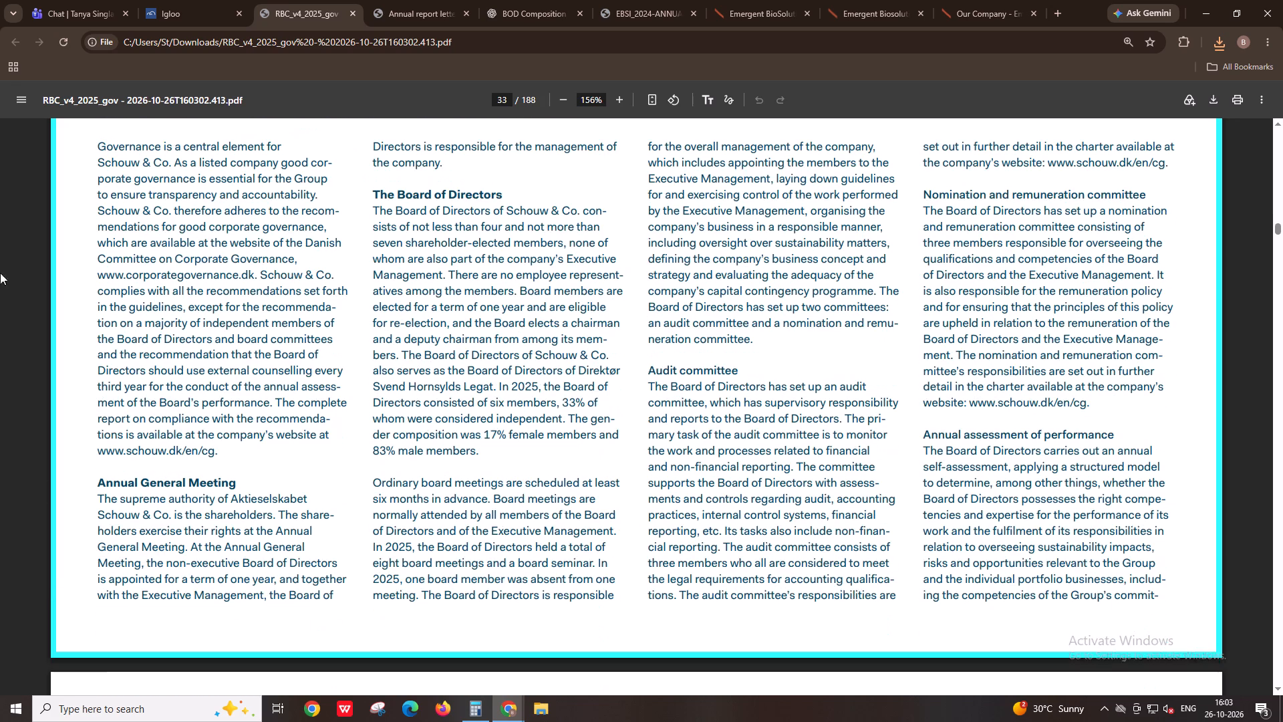
pyautogui.click(194, 0)
pyautogui.click(310, 0)
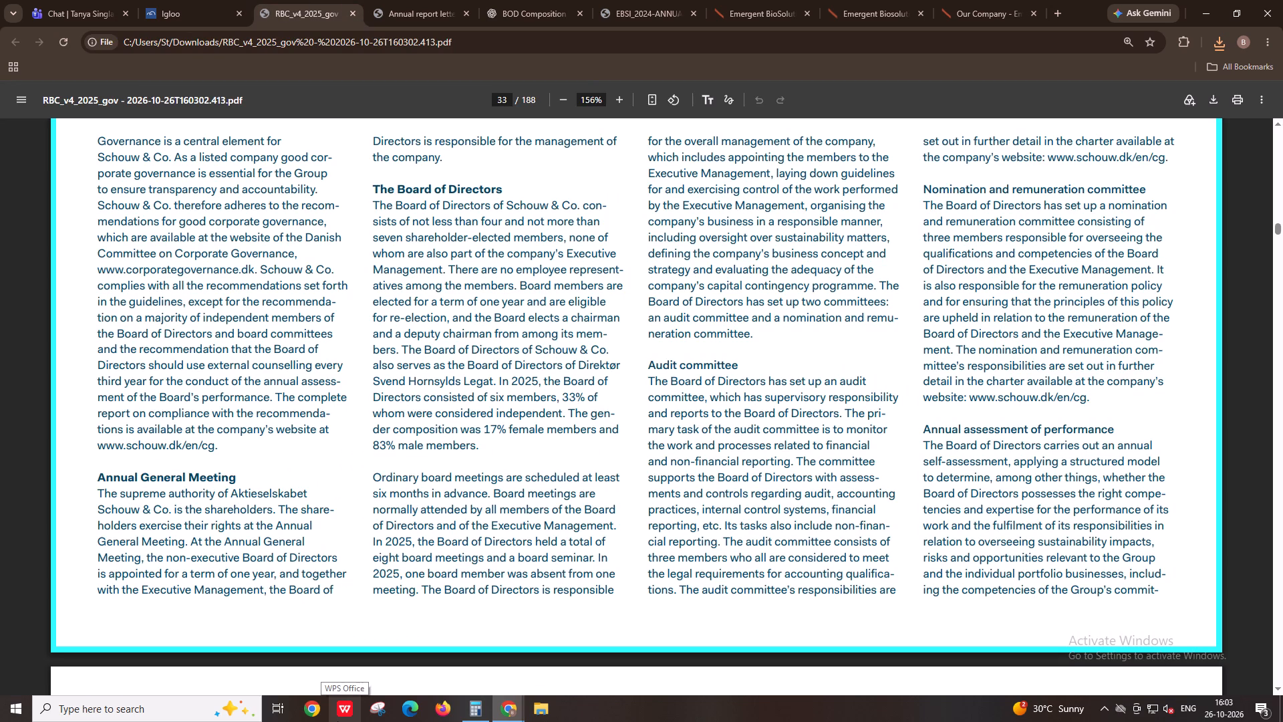
pyautogui.scroll(1, 468, 610)
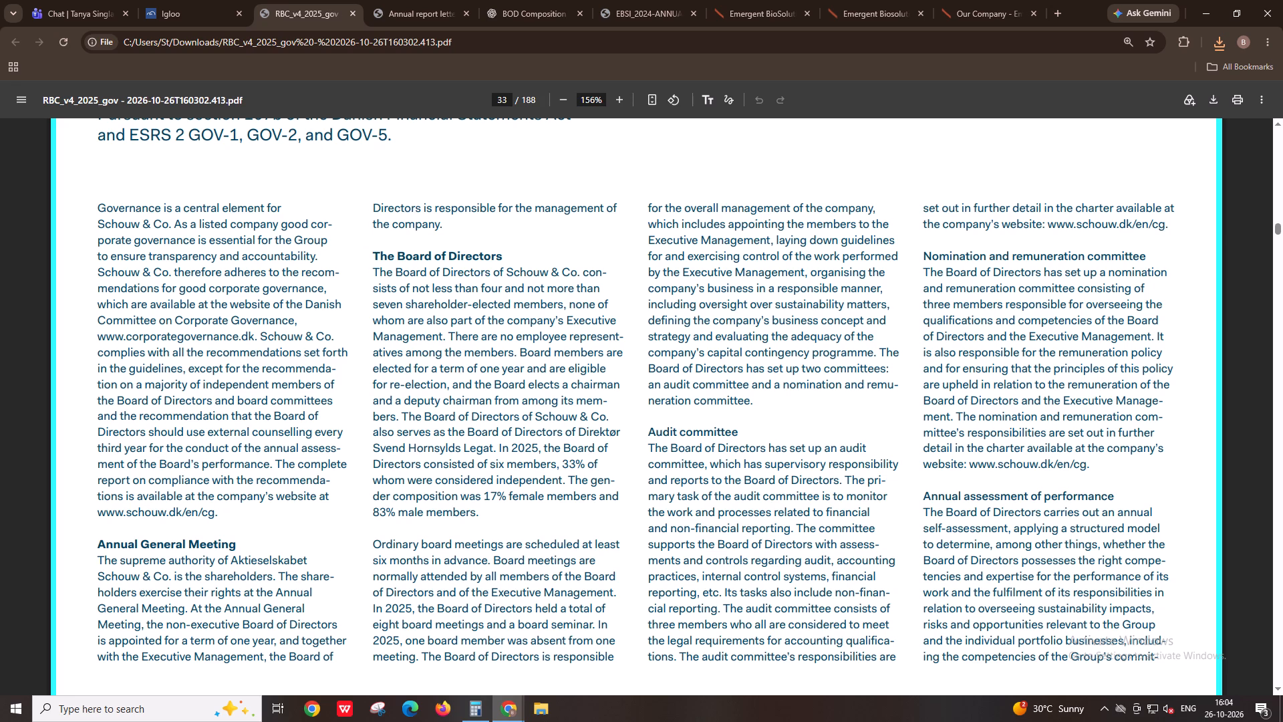
# Return to the Igloo task and collapse the Board Composition fields along with their section.
pyautogui.click(190, 0)
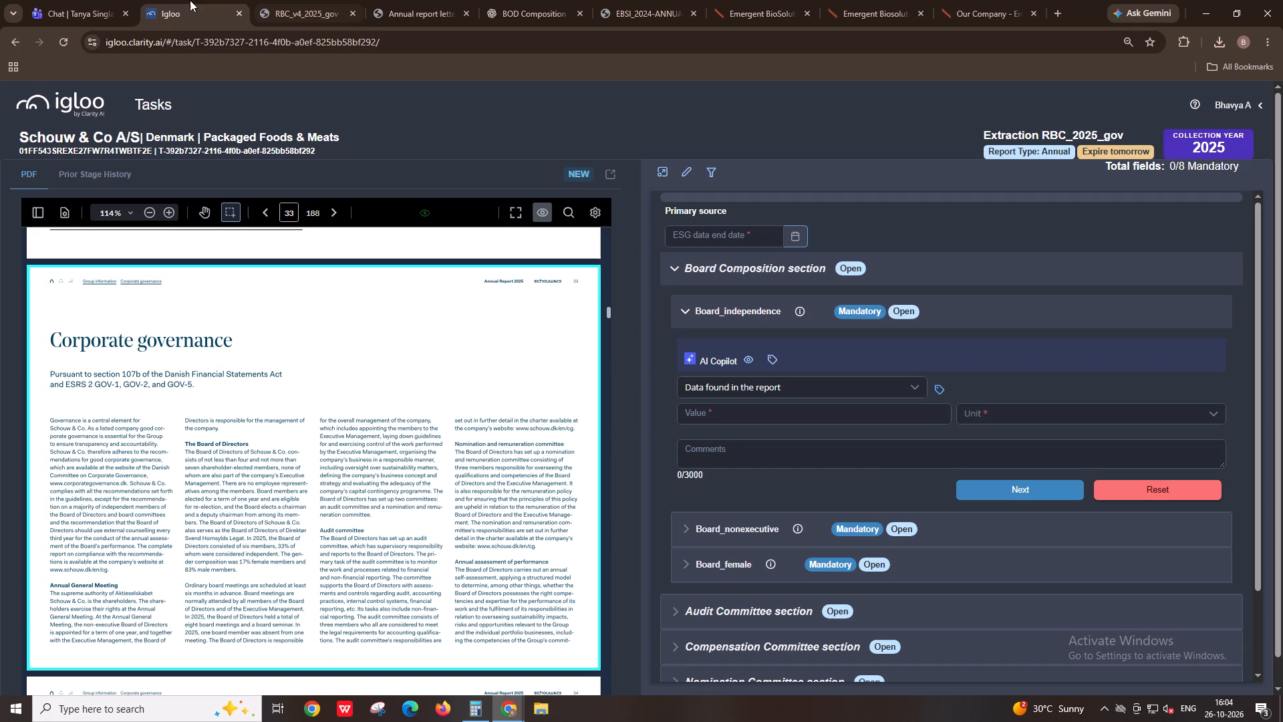
pyautogui.click(895, 324)
pyautogui.doubleClick(837, 353)
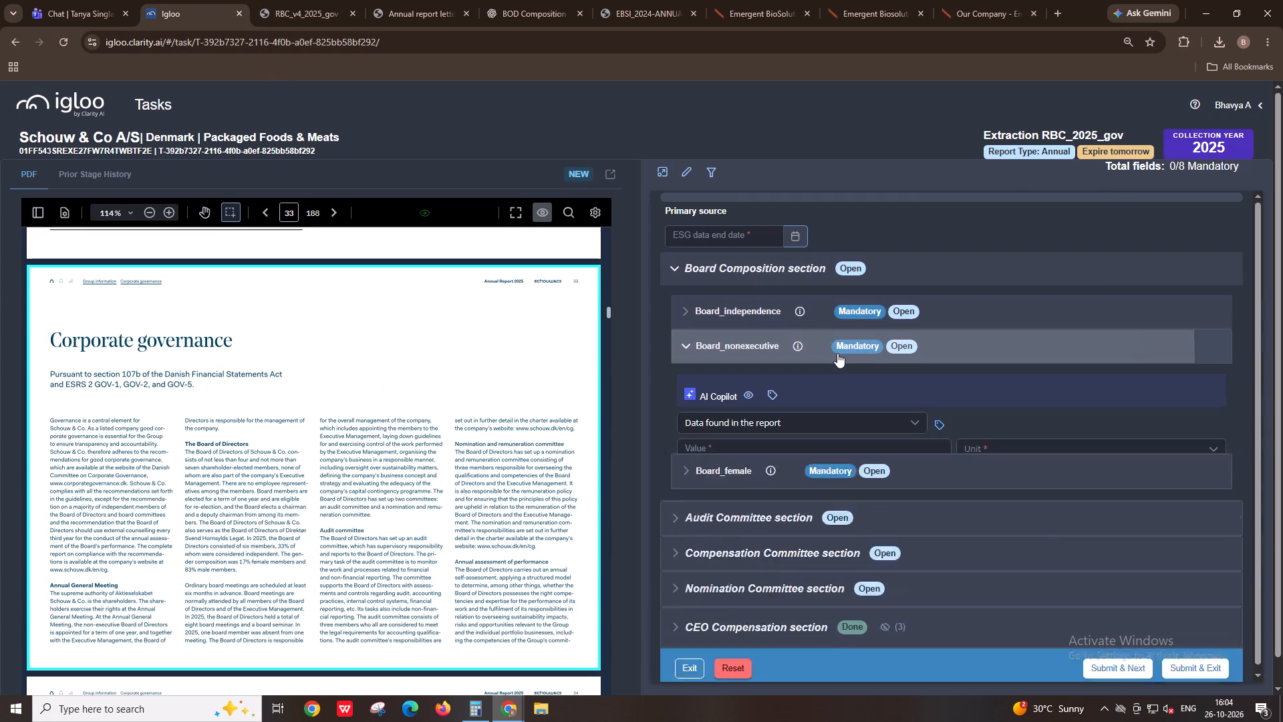
pyautogui.click(837, 396)
pyautogui.click(829, 383)
pyautogui.click(800, 268)
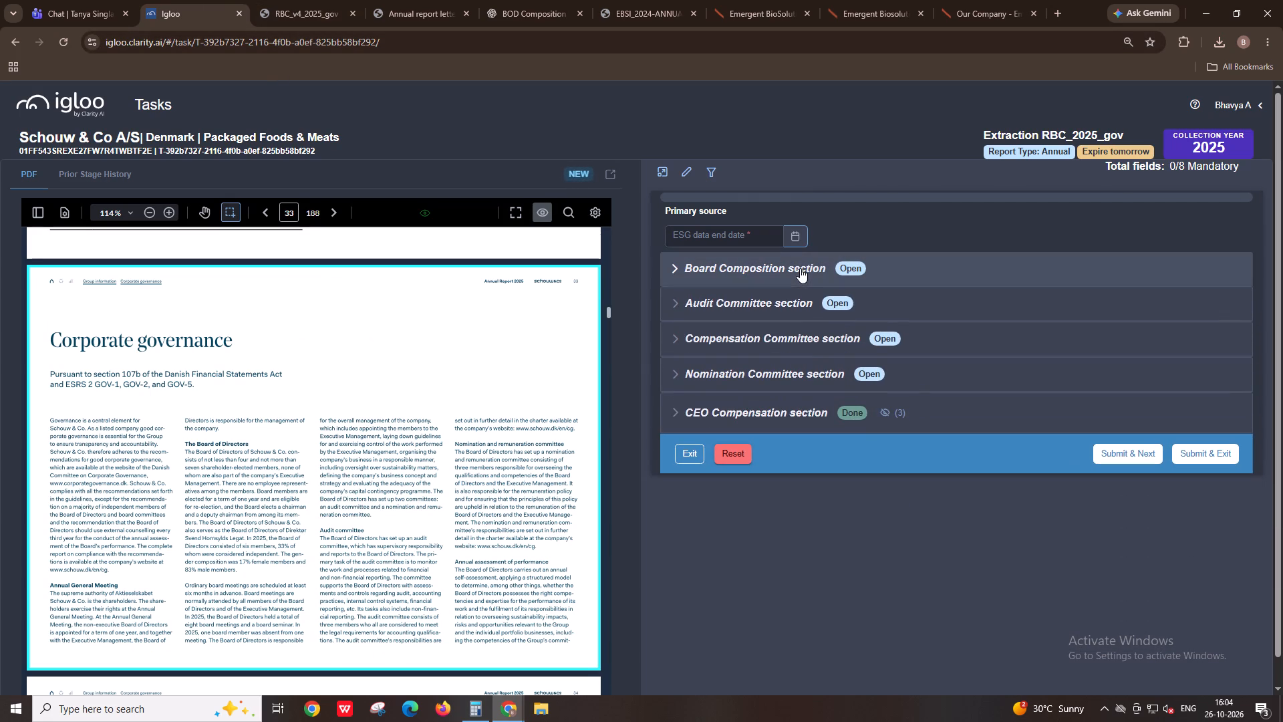
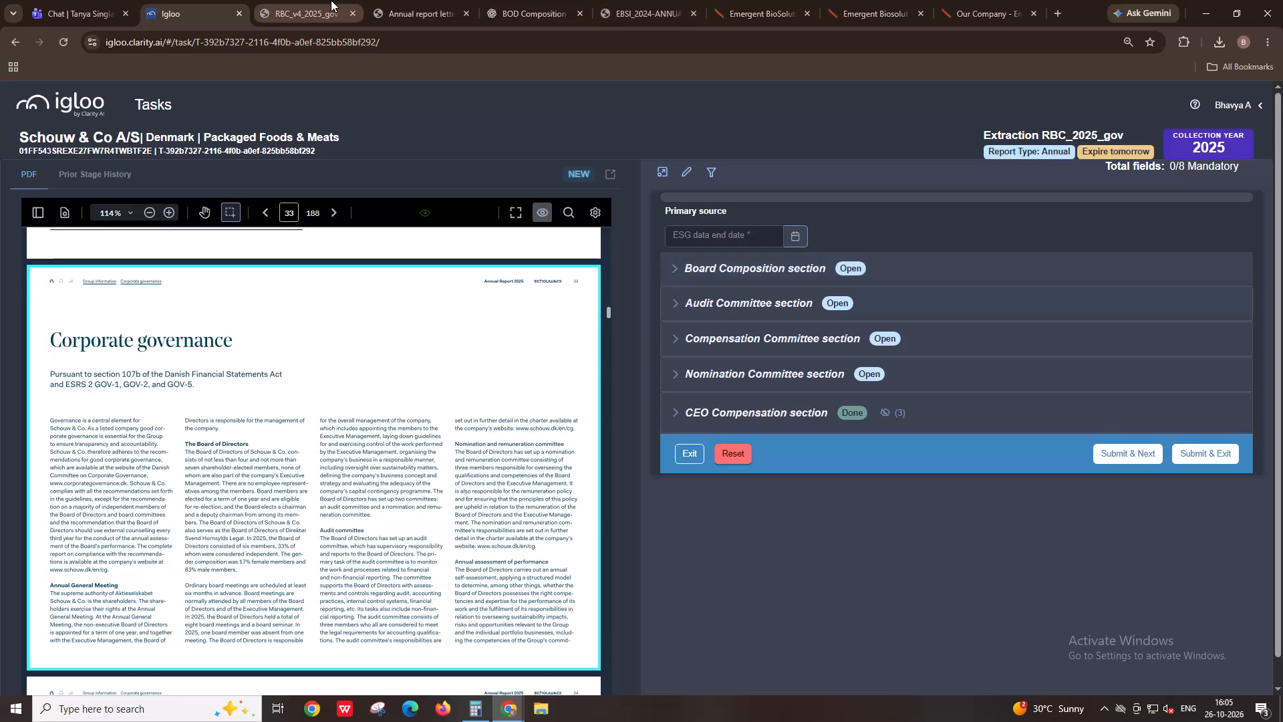
# Search the downloaded annual report for "board of d" and advance through the matches to the Board of Directors page 24.
pyautogui.click(331, 0)
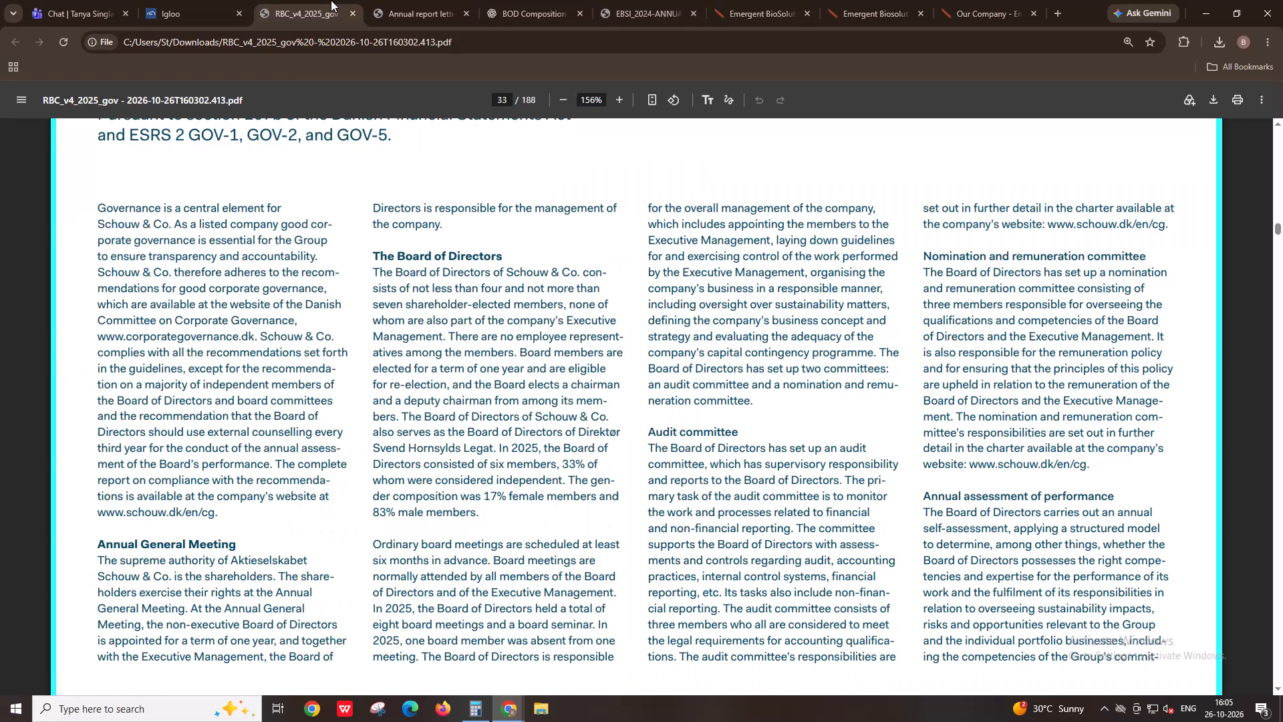
pyautogui.hotkey('ctrl', 'f')
pyautogui.write('board of d')
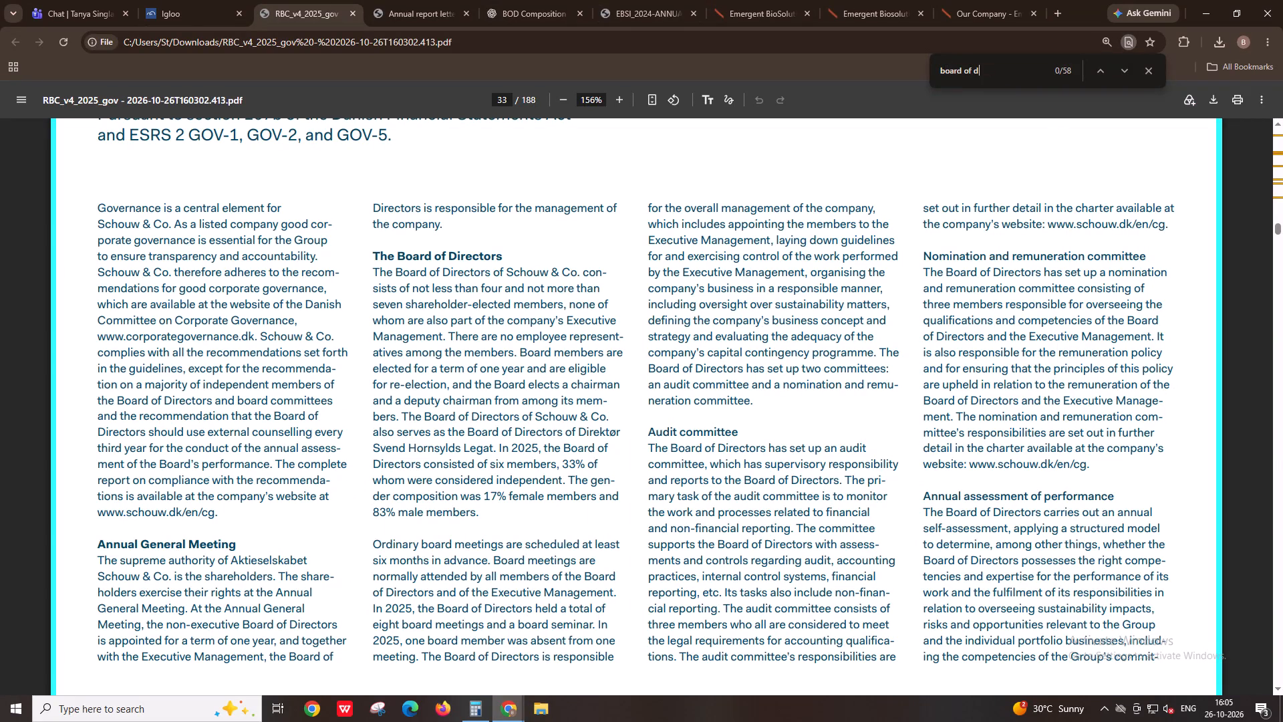
pyautogui.press('Return')
pyautogui.hotkey('shift', 'Return')
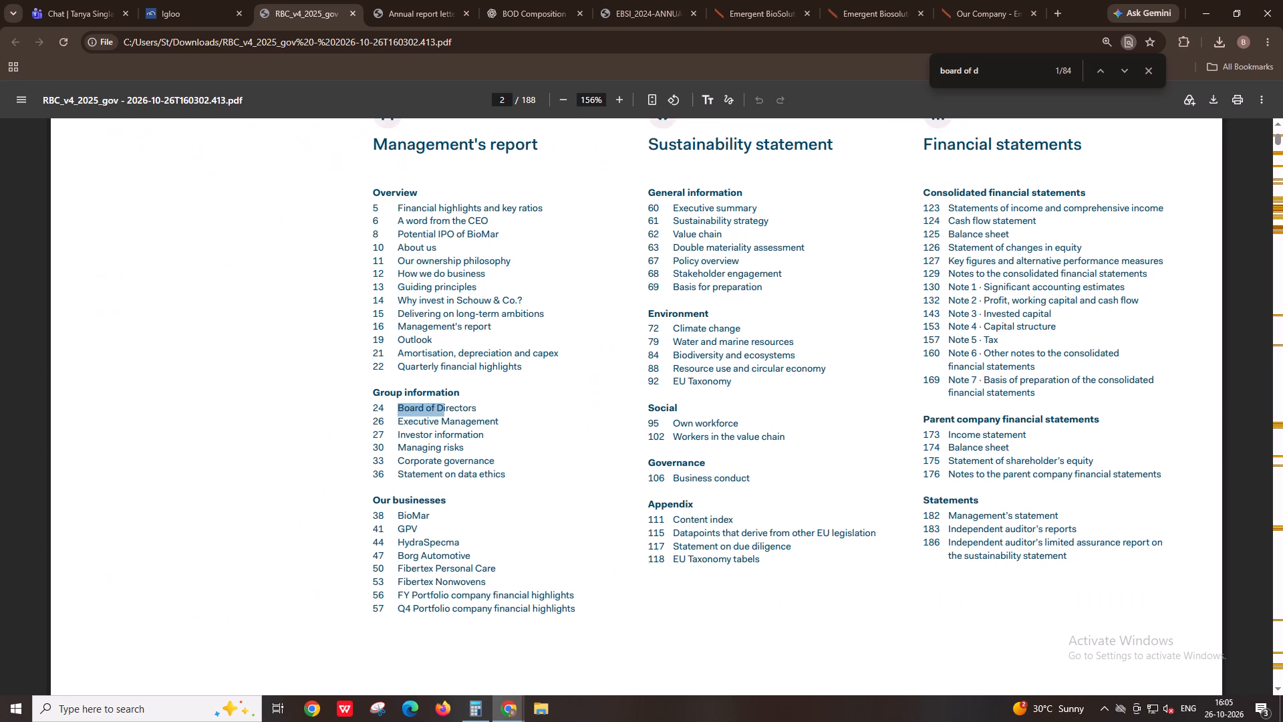
pyautogui.press('Return')
pyautogui.press('Return')
pyautogui.press('Return')
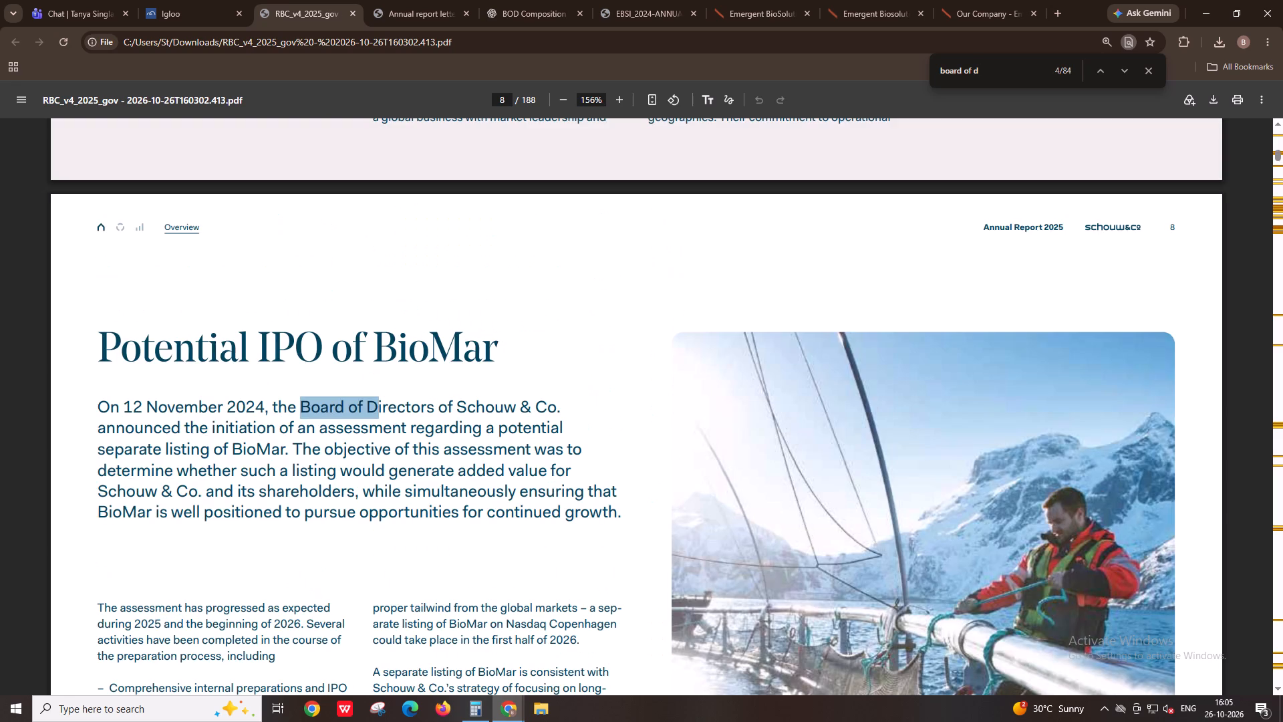
pyautogui.press('Return')
pyautogui.press('Return')
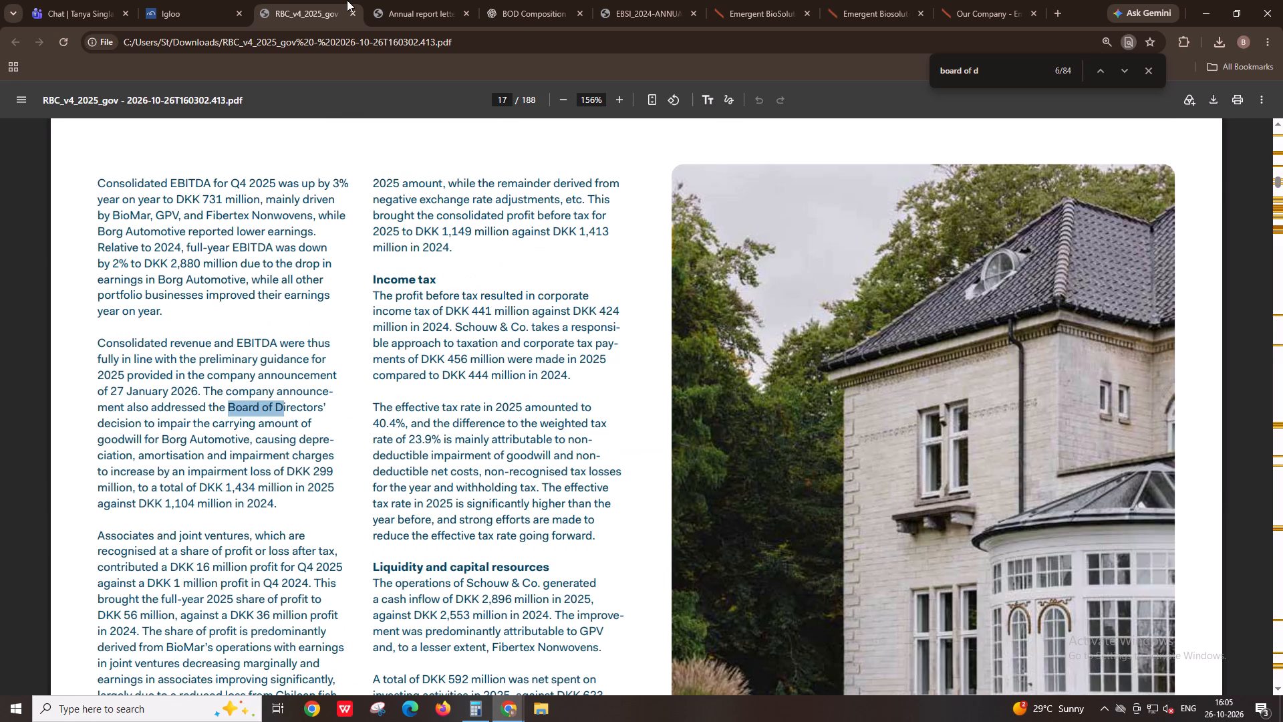
pyautogui.press('Return')
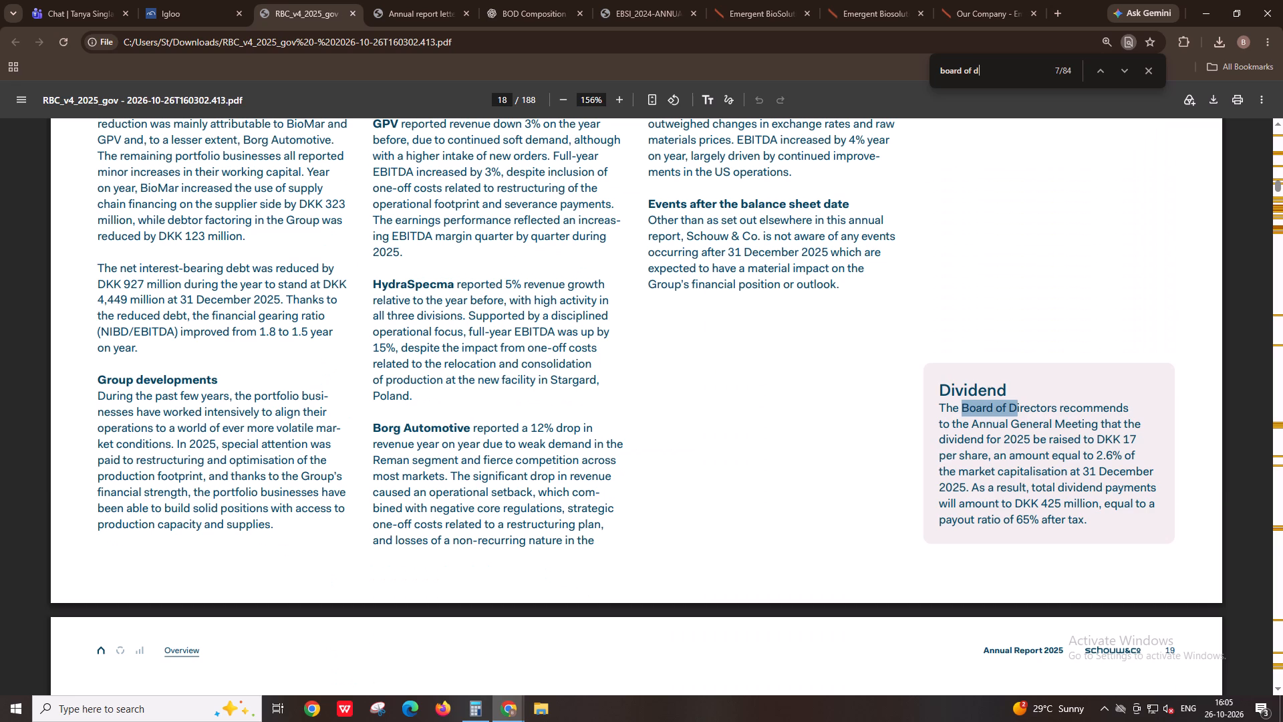
pyautogui.press('Return')
pyautogui.press('Return')
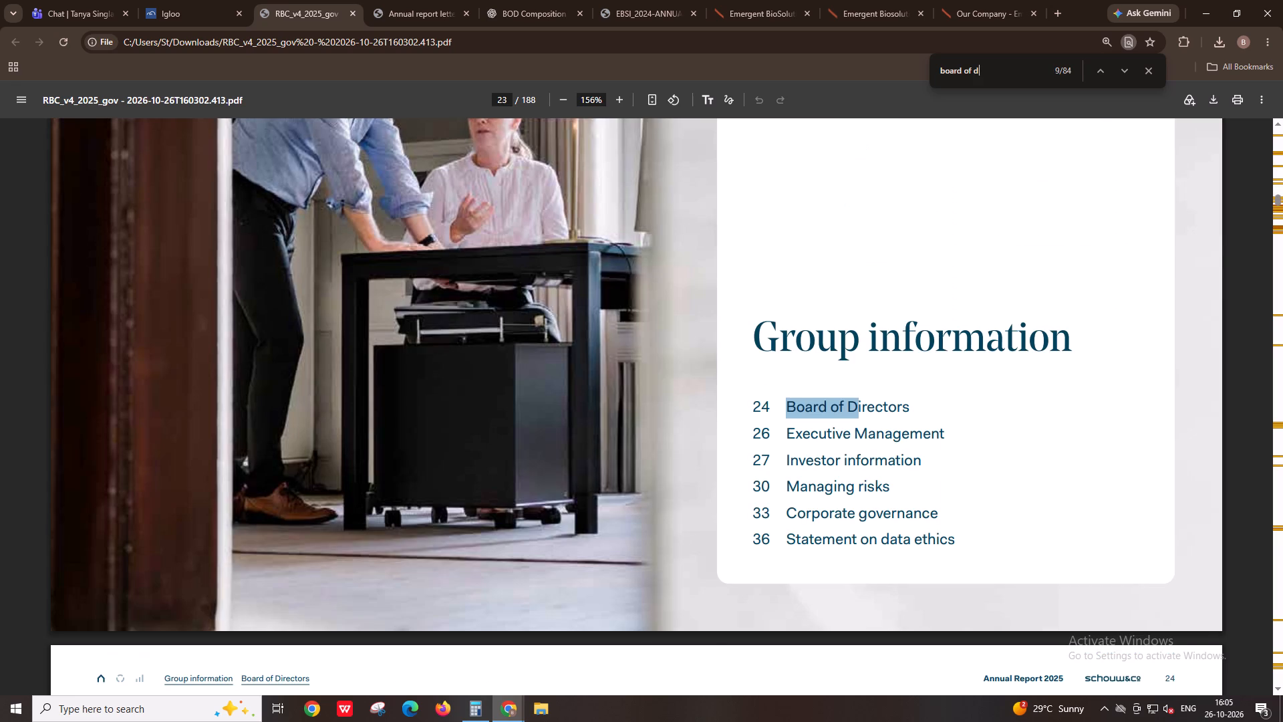
pyautogui.press('Return')
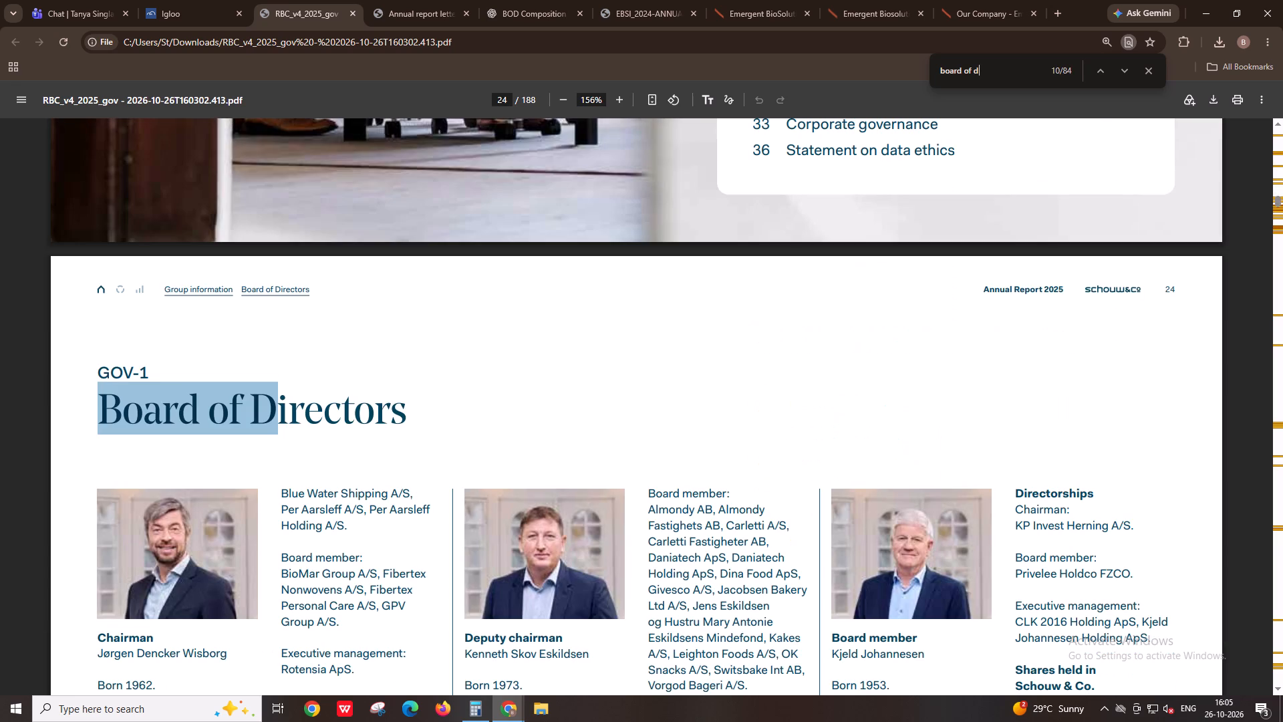
# Examine the director profiles on pages 24 and 25 for roles, independence statements and committee memberships.
pyautogui.scroll(-6, 200, 164)
pyautogui.scroll(-20, 242, 420)
pyautogui.scroll(7, 228, 410)
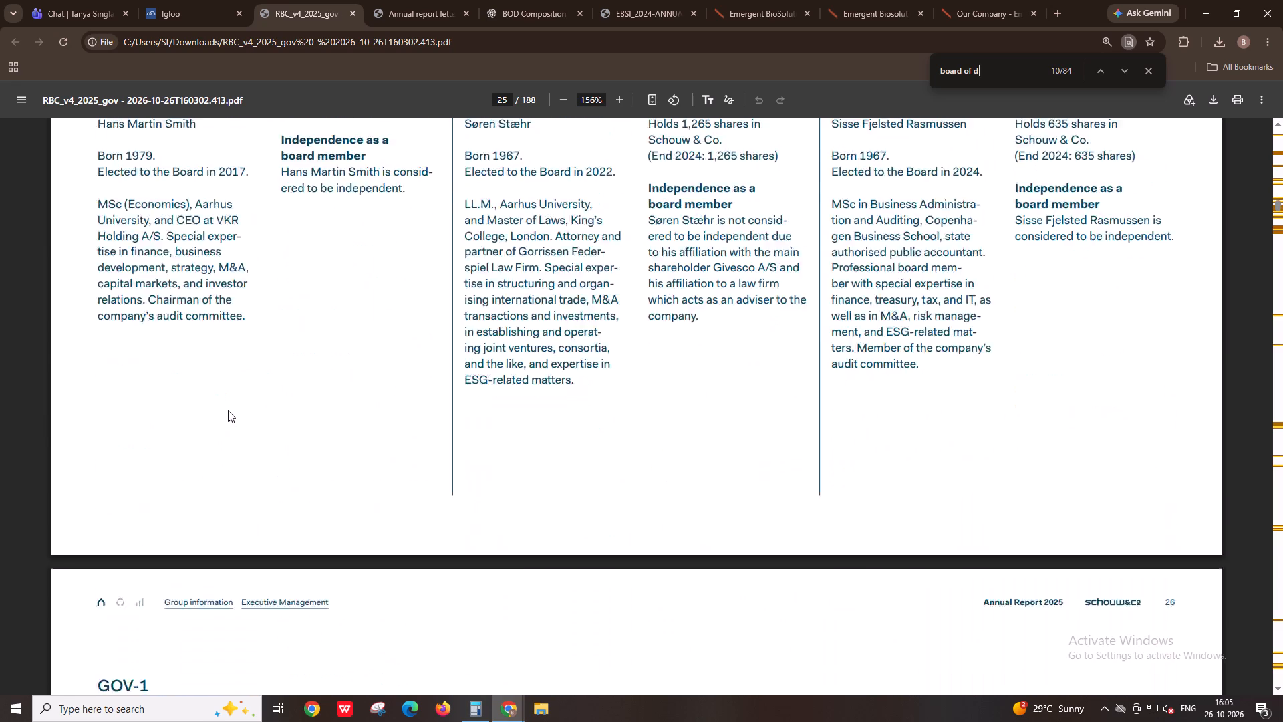
pyautogui.scroll(14, 228, 410)
pyautogui.scroll(-4, 228, 410)
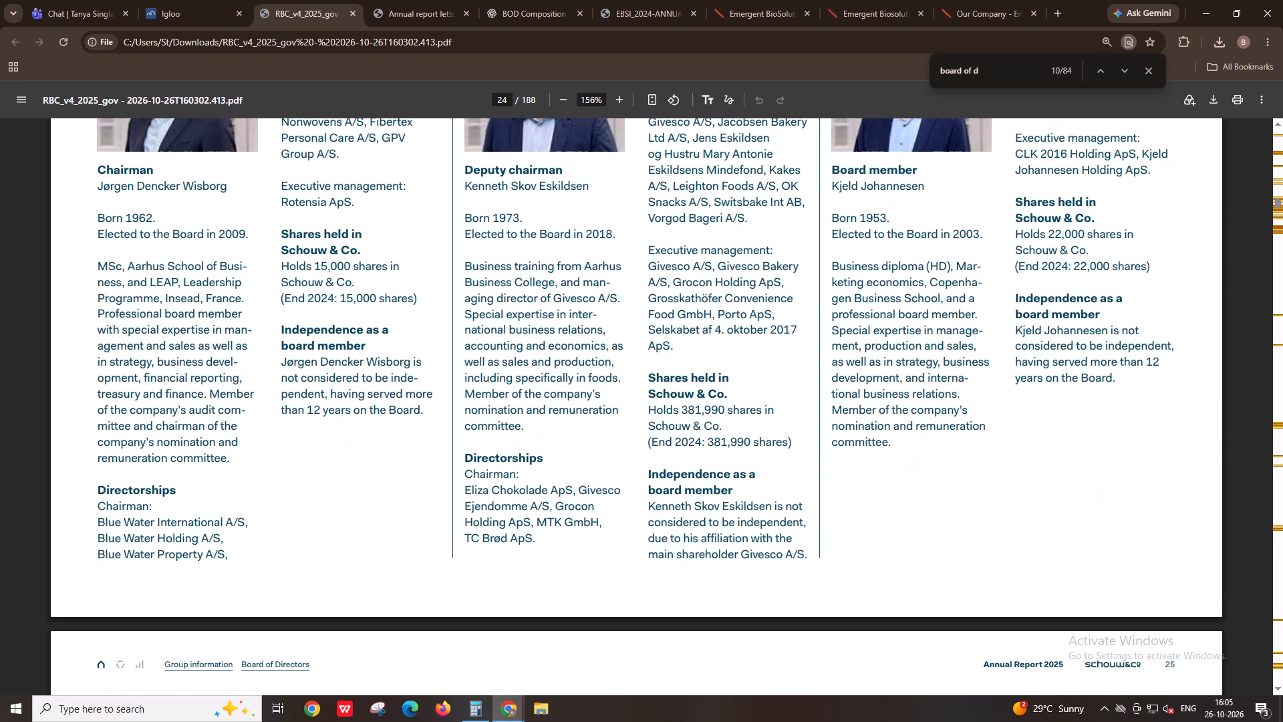
pyautogui.scroll(-7, 275, 404)
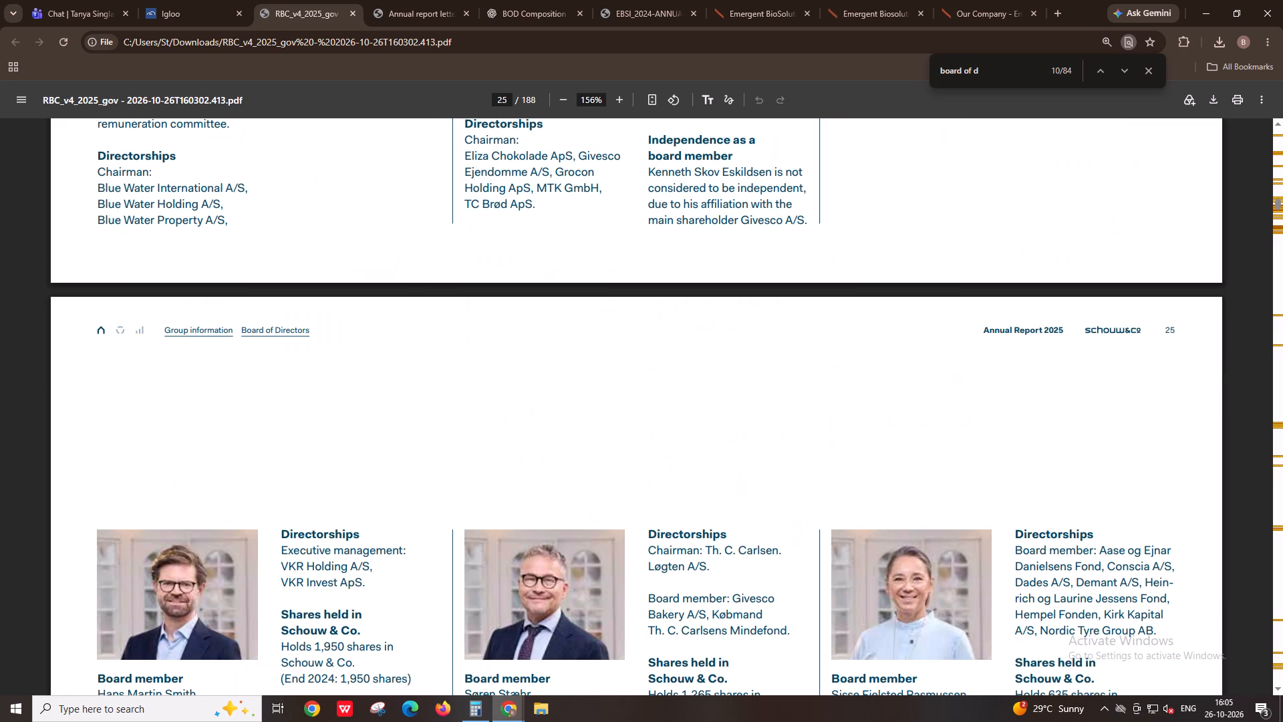
pyautogui.scroll(-2, 275, 404)
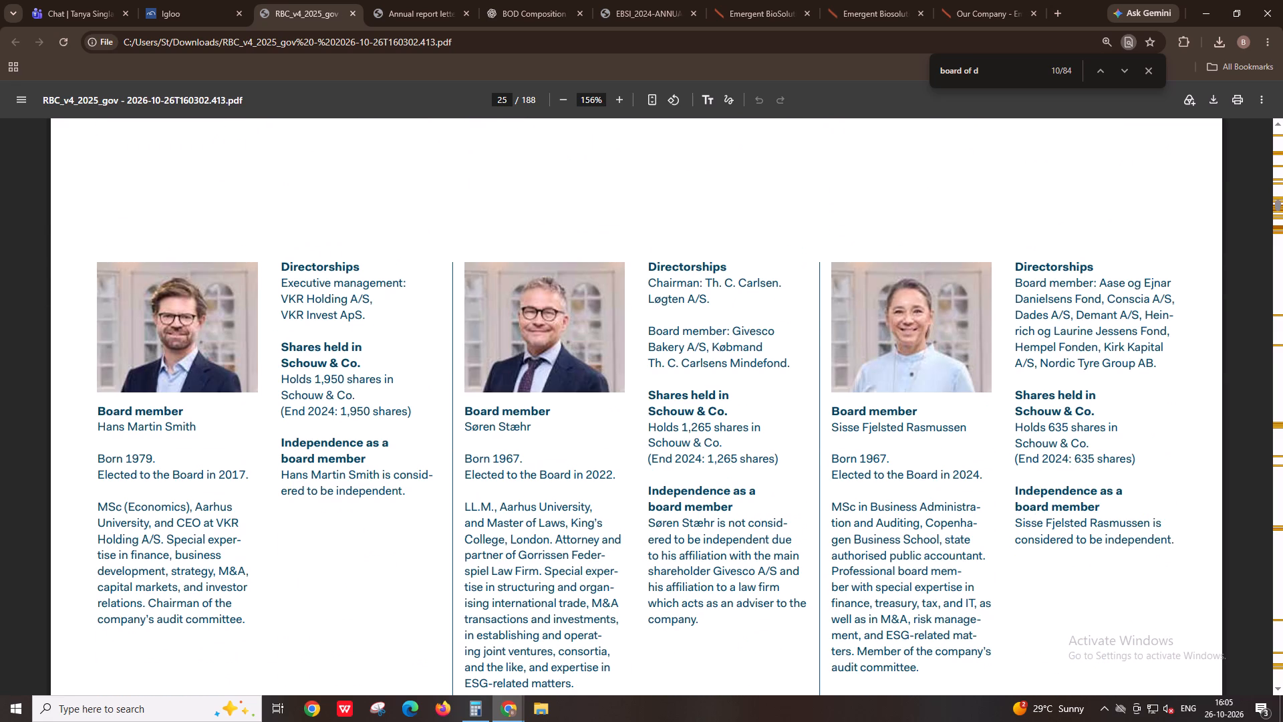
pyautogui.scroll(-5, 274, 403)
pyautogui.scroll(2, 274, 403)
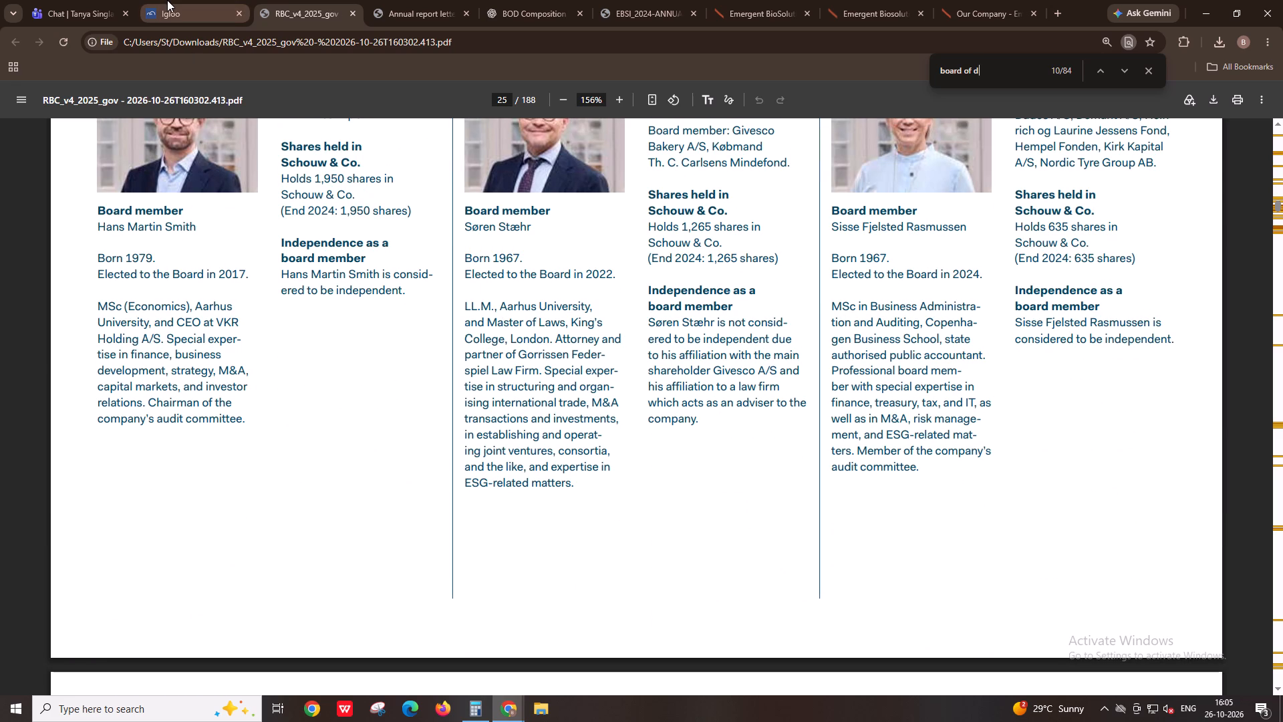
# Examine the Executive Management page 26 and compare it with the director profiles on pages 24 and 25.
pyautogui.scroll(-7, 221, 372)
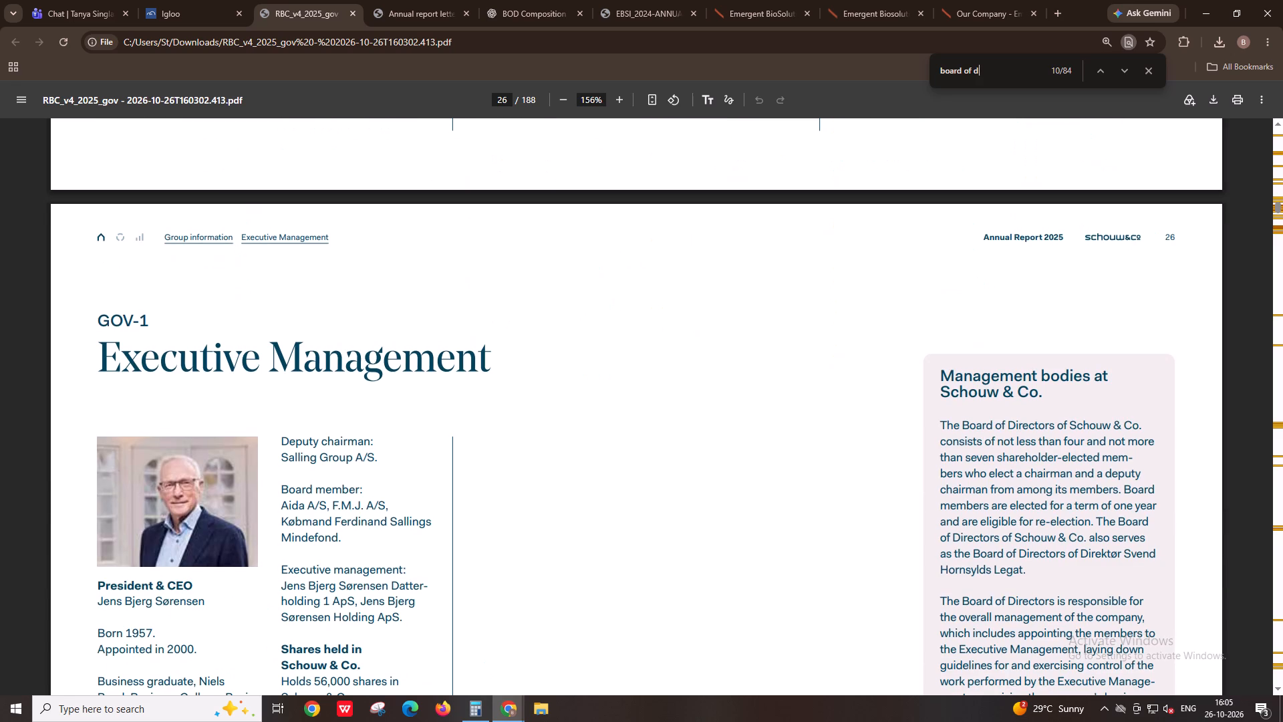
pyautogui.scroll(-9, 221, 372)
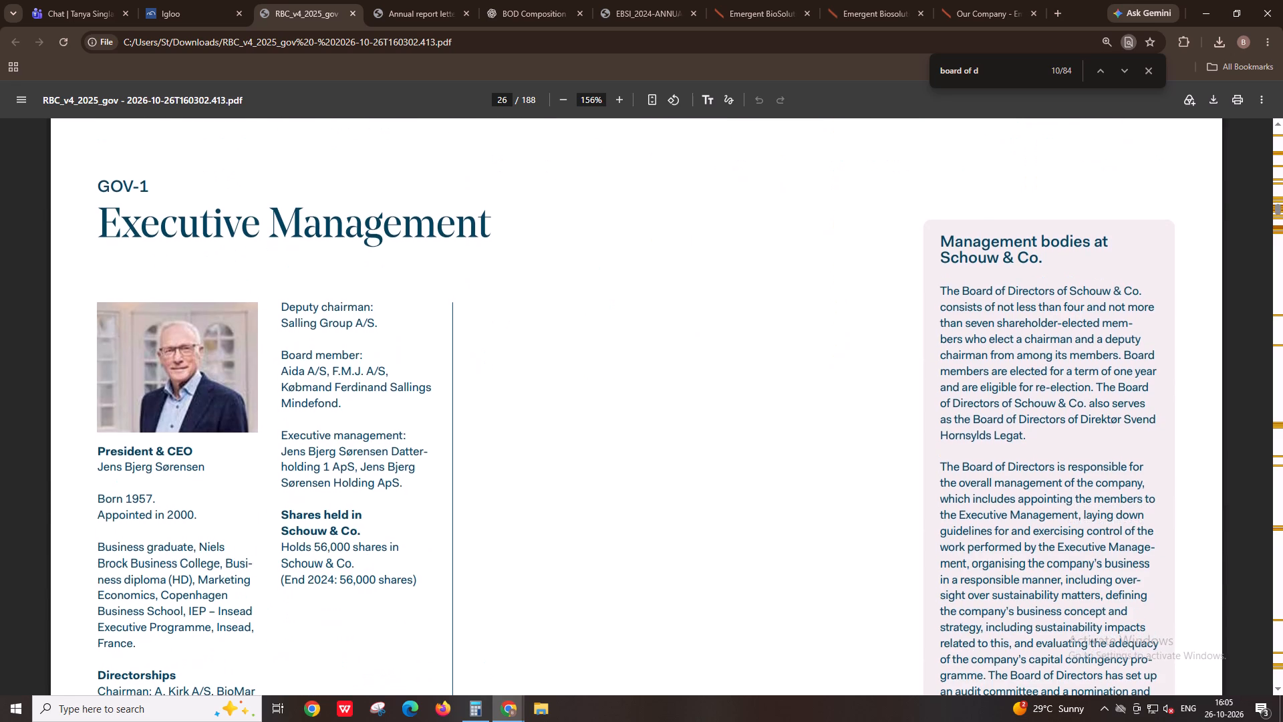
pyautogui.scroll(7, 221, 372)
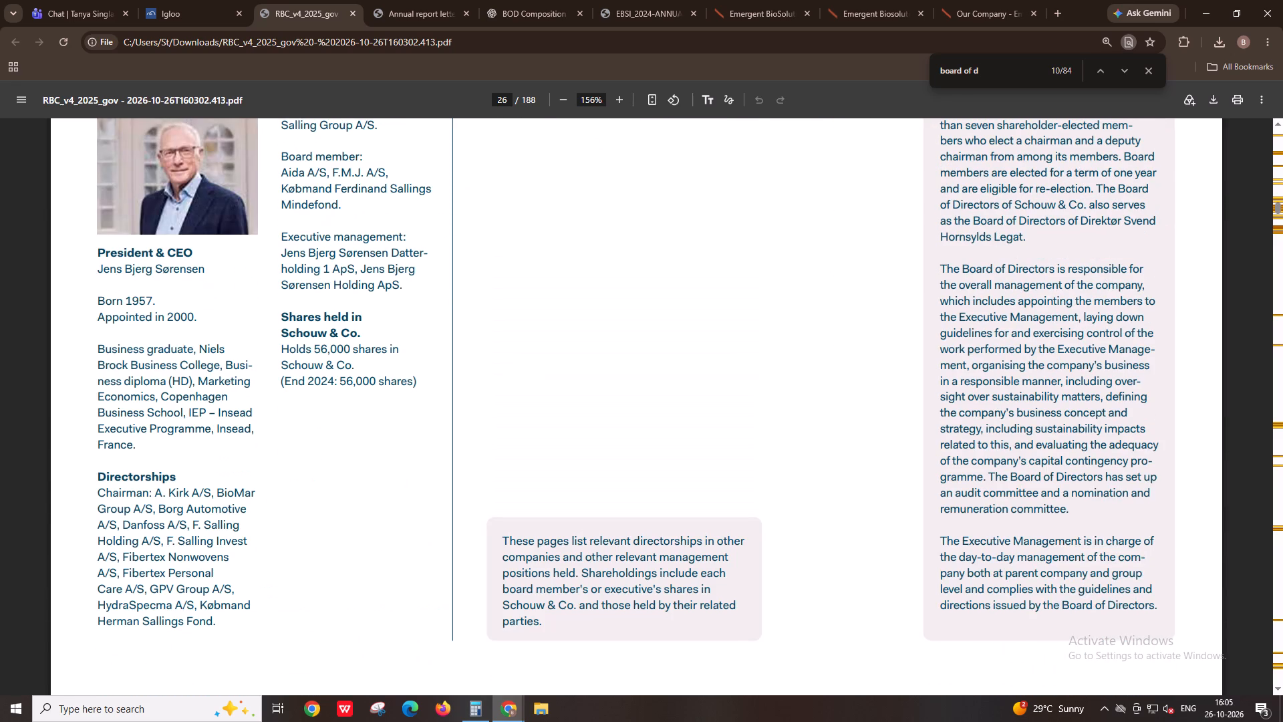
pyautogui.scroll(20, 214, 368)
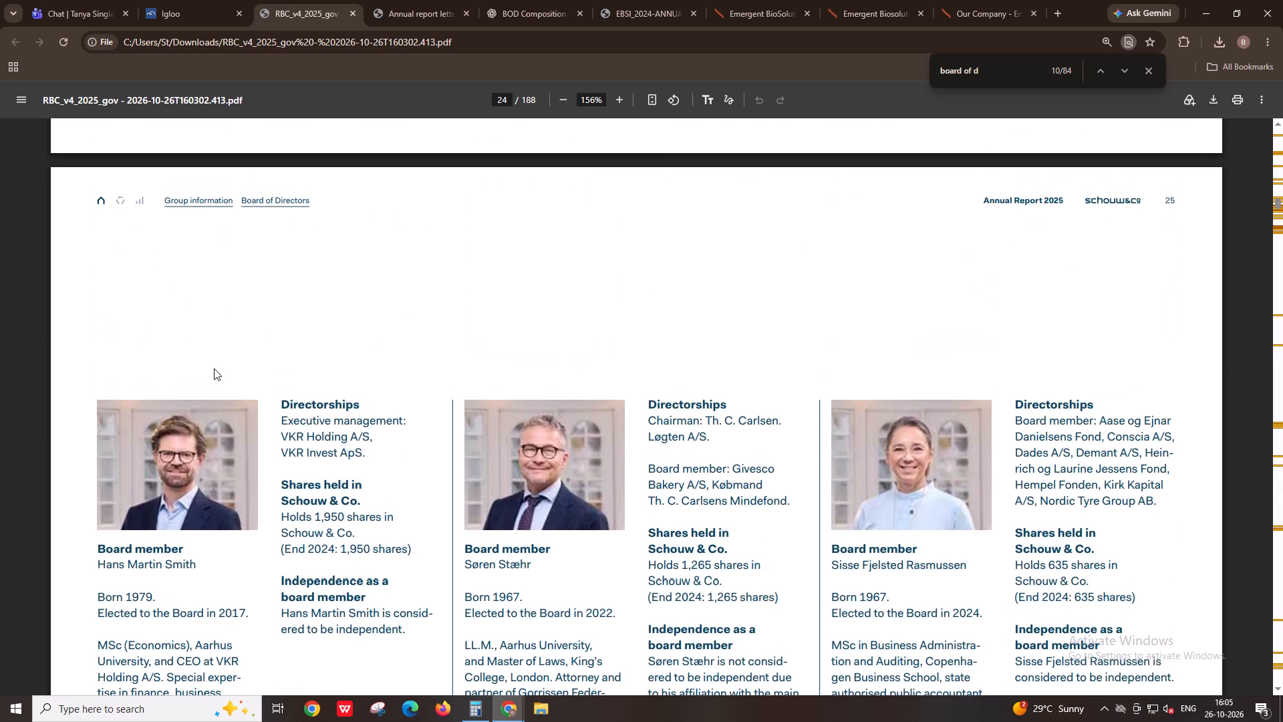
pyautogui.scroll(8, 214, 368)
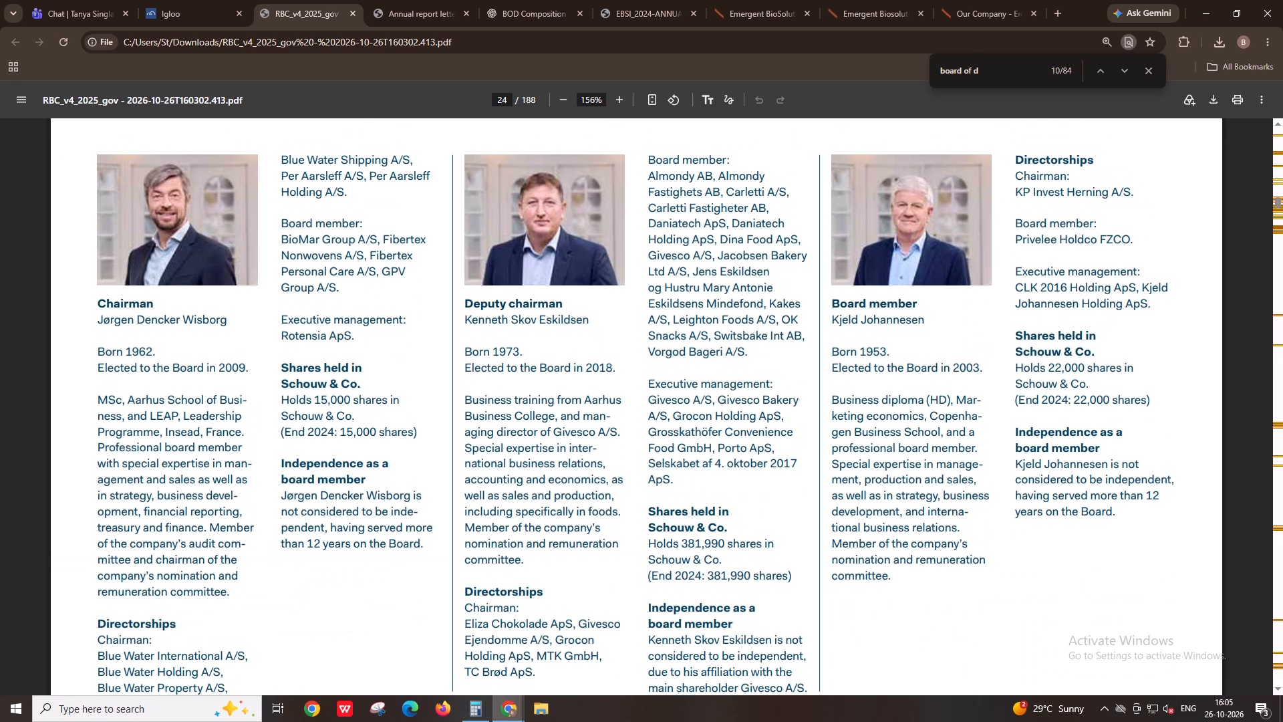
pyautogui.scroll(-14, 206, 368)
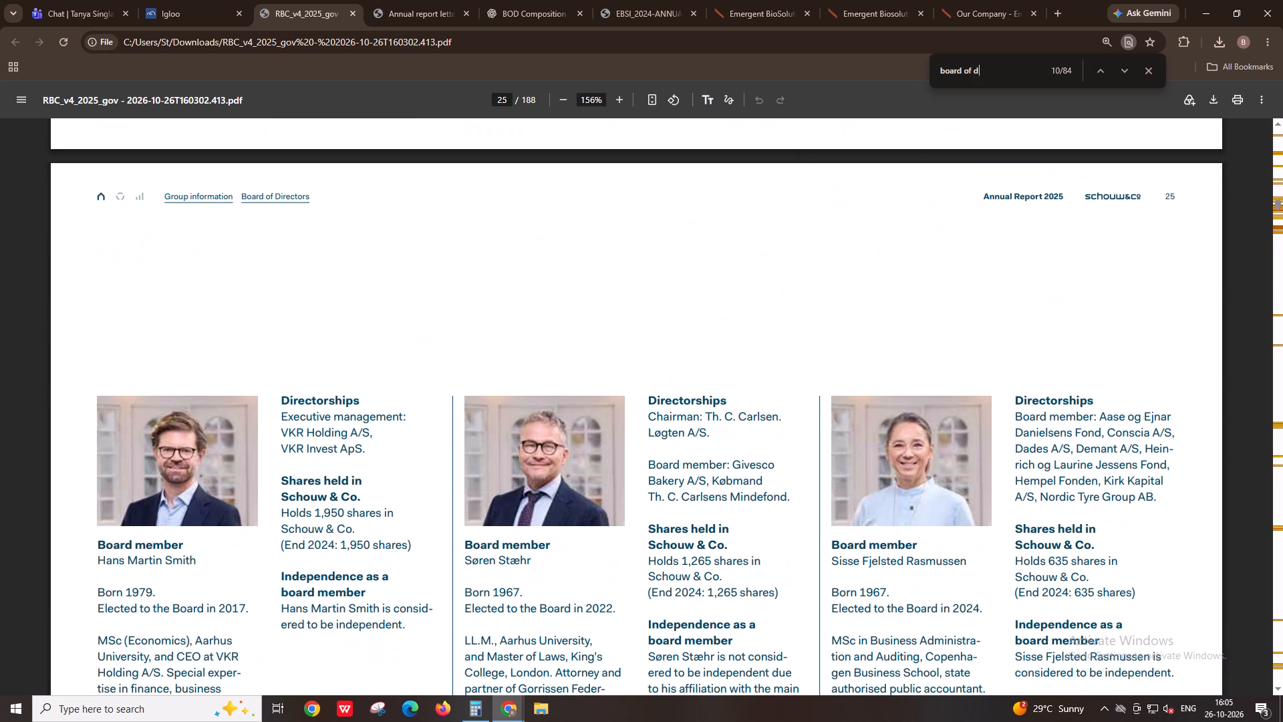
pyautogui.scroll(-12, 206, 368)
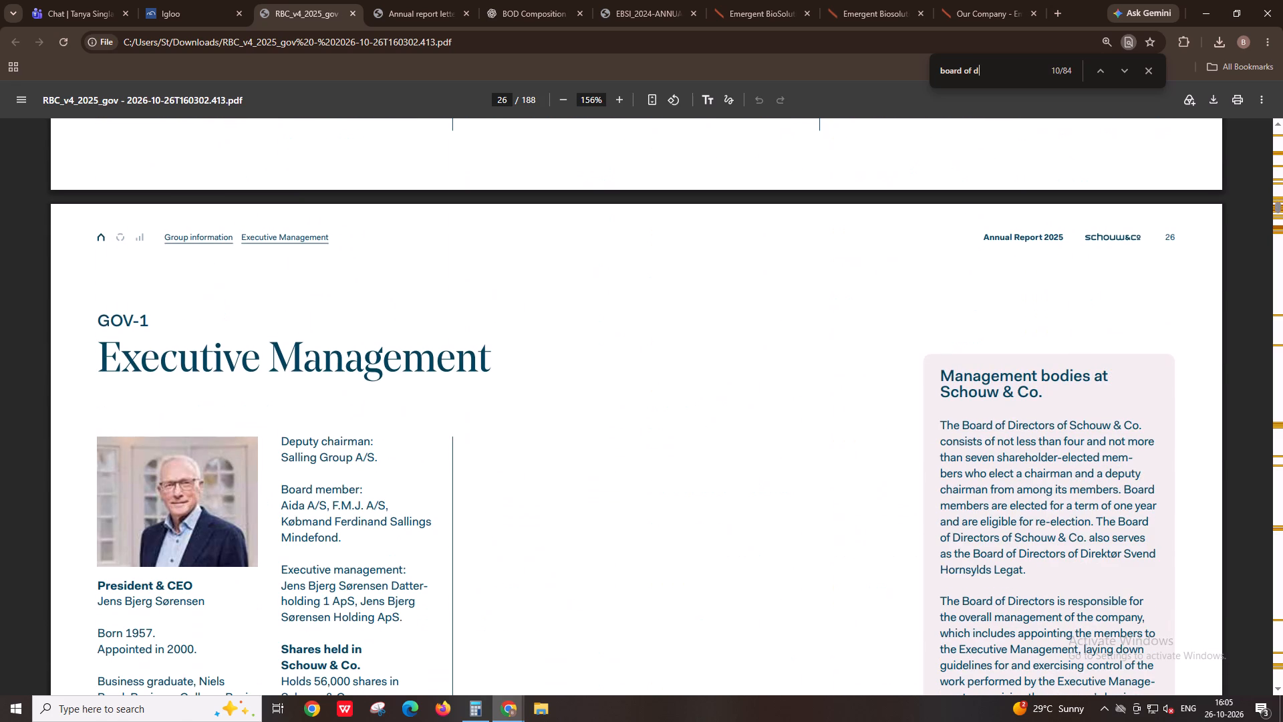
pyautogui.scroll(-2, 203, 368)
pyautogui.scroll(2, 203, 368)
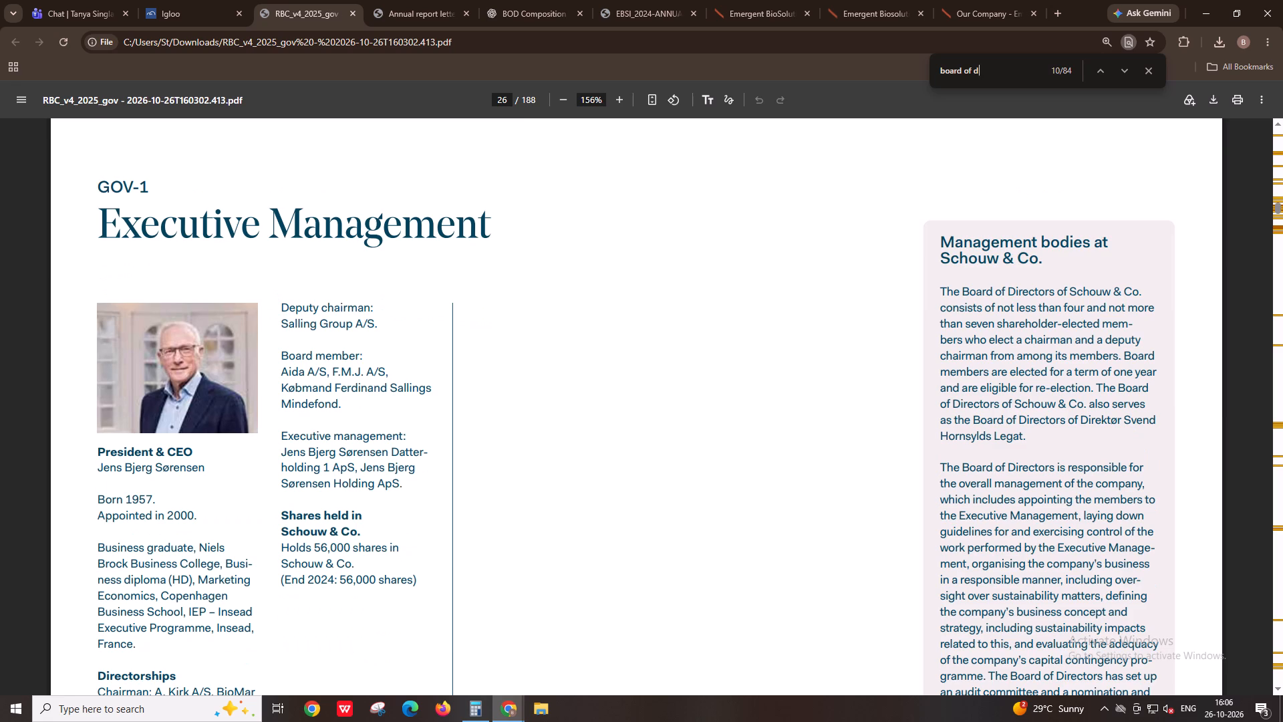
pyautogui.scroll(18, 203, 368)
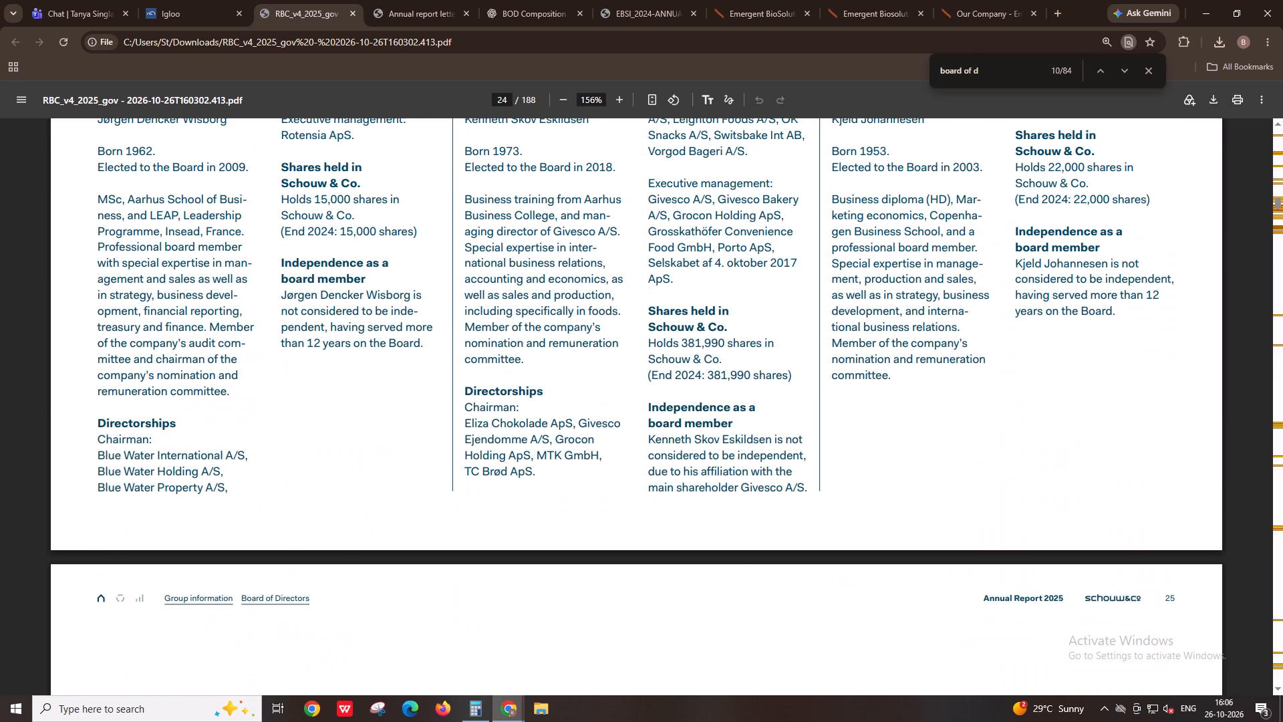
pyautogui.scroll(4, 203, 368)
# Check the prior stage history in the Igloo task for the 2025 Board_independence, Board_female and Board_nonexecutive entries, and return to the PDF.
pyautogui.click(215, 0)
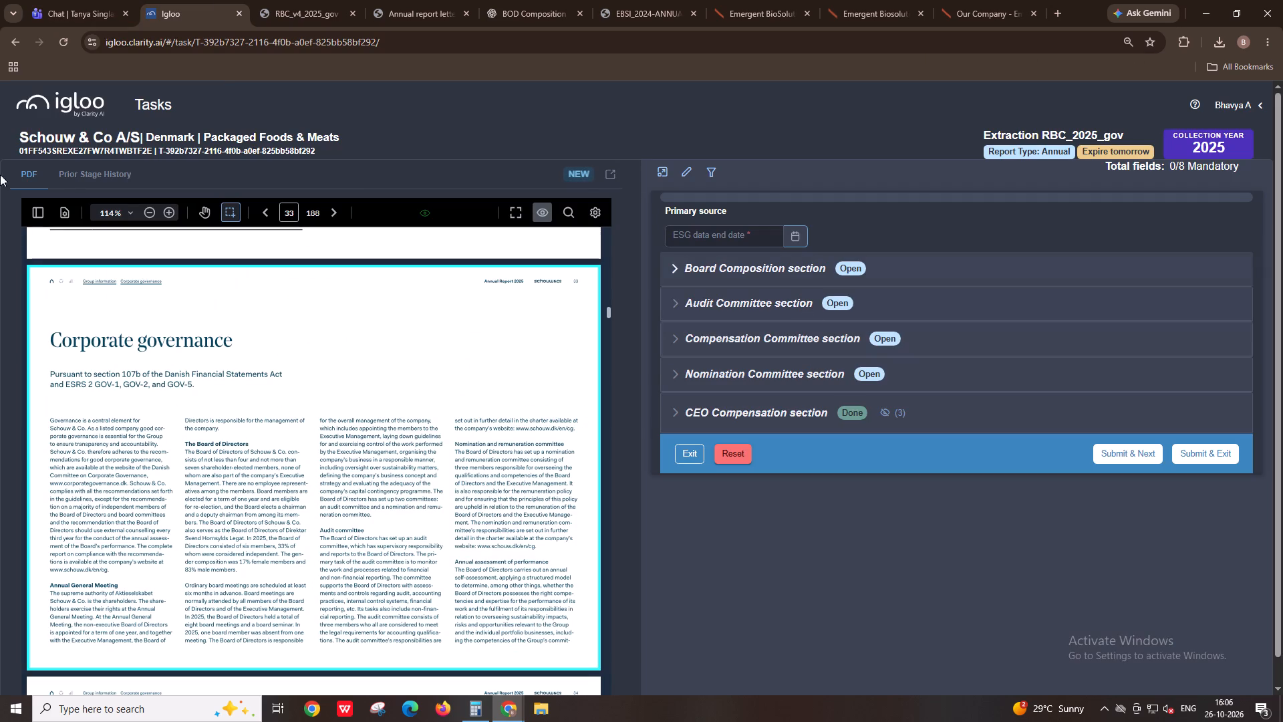
pyautogui.click(73, 170)
pyautogui.click(39, 297)
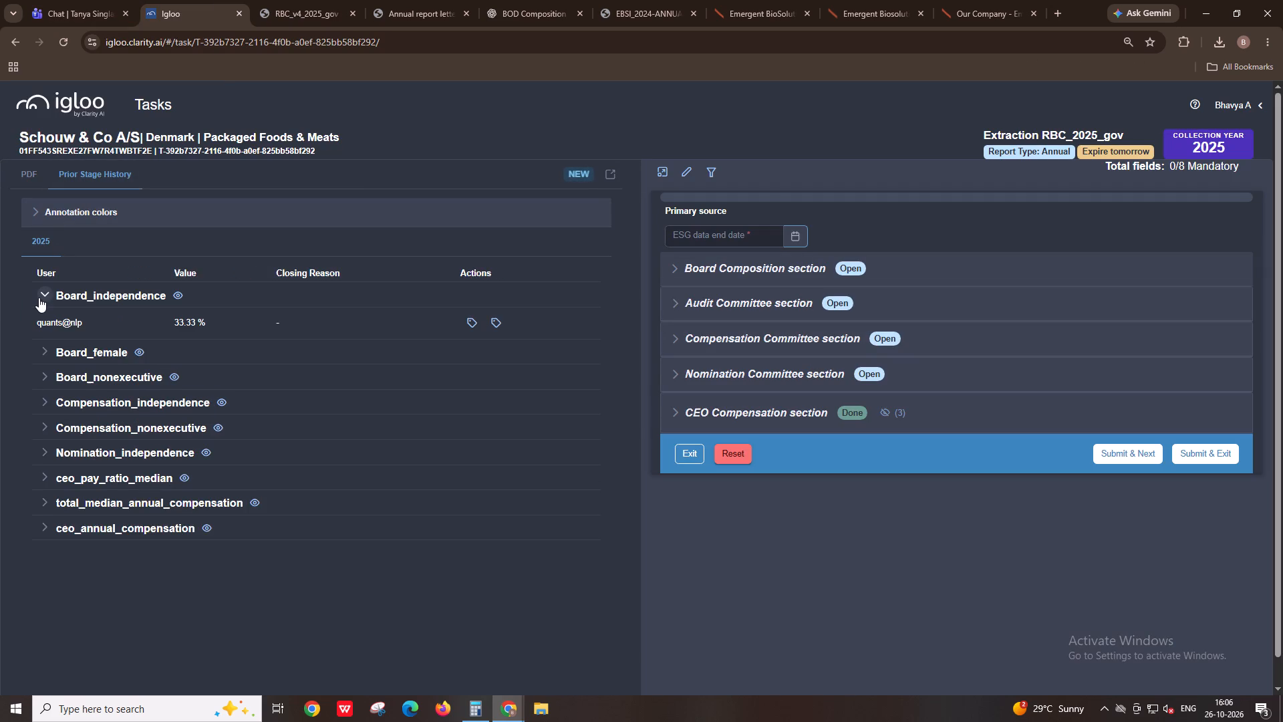
pyautogui.click(39, 297)
pyautogui.click(38, 351)
pyautogui.click(49, 347)
pyautogui.click(49, 347)
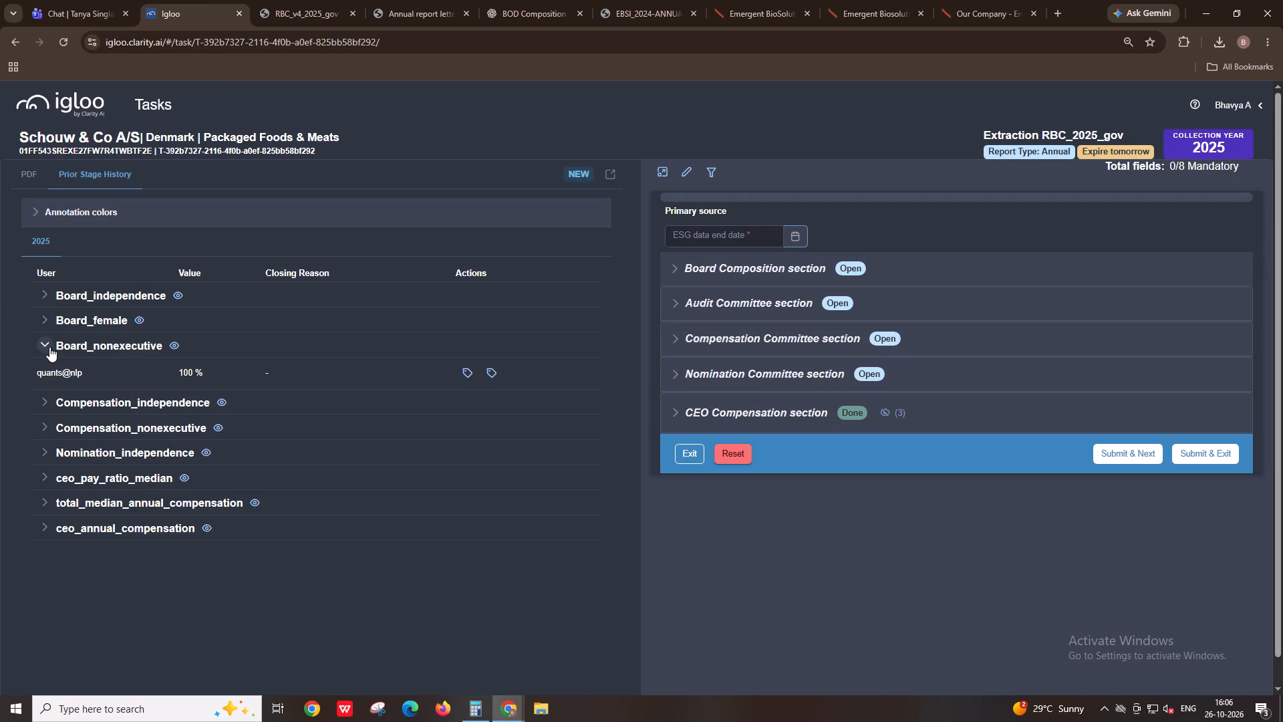
pyautogui.click(35, 183)
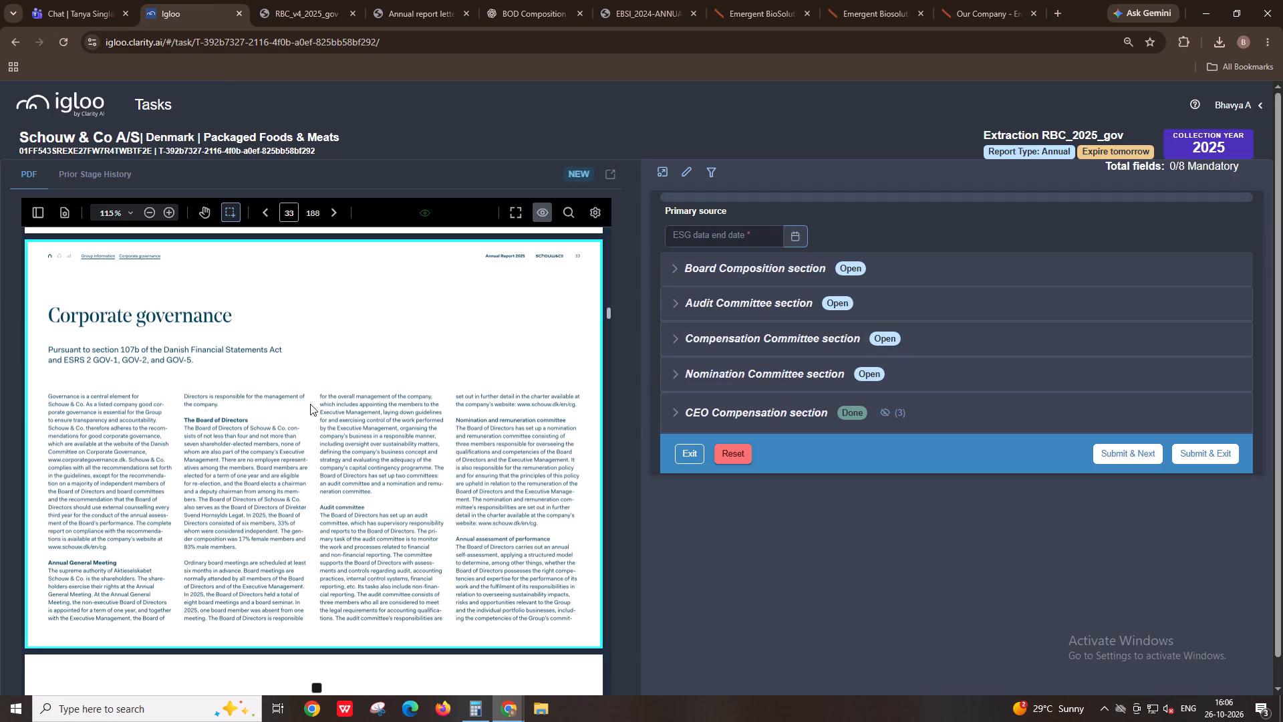
# Expand the Board Composition section in the Igloo task to reach the Board_independence field.
pyautogui.click(301, 0)
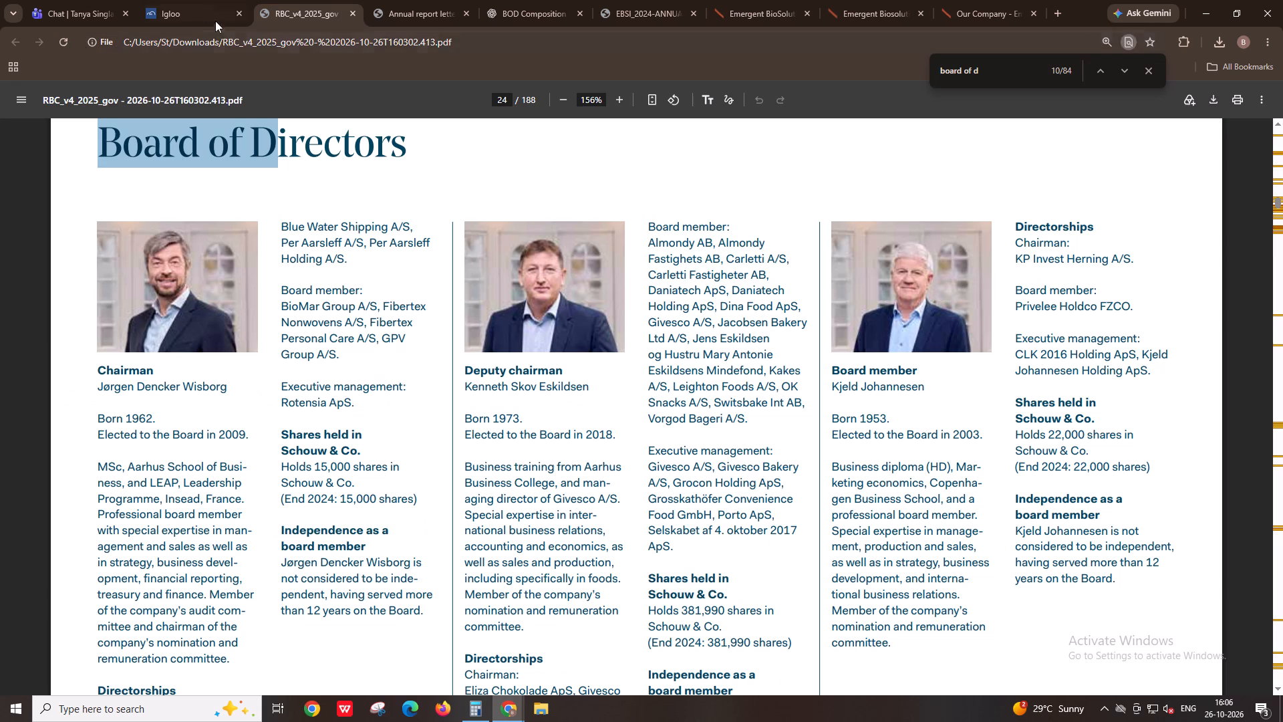
pyautogui.click(189, 0)
pyautogui.click(732, 252)
pyautogui.click(734, 322)
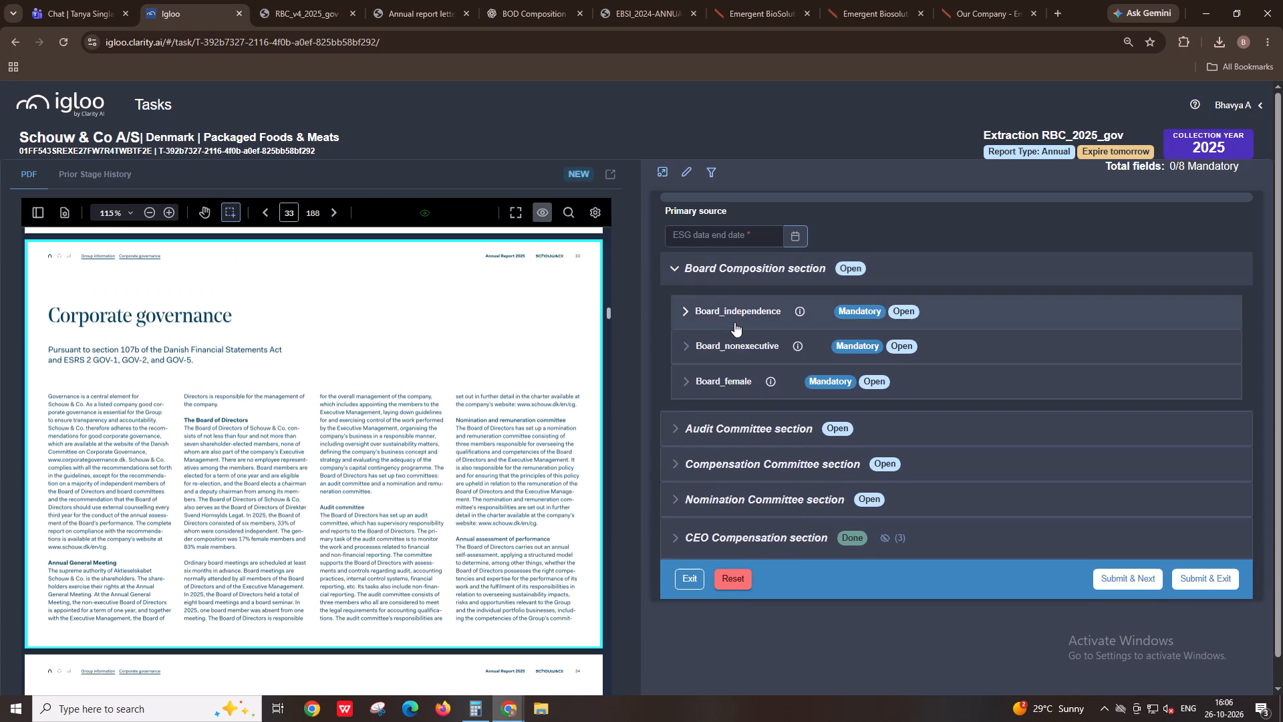
# Review the independence statement of each director on pages 24 and 25 of the downloaded report.
pyautogui.click(286, 13)
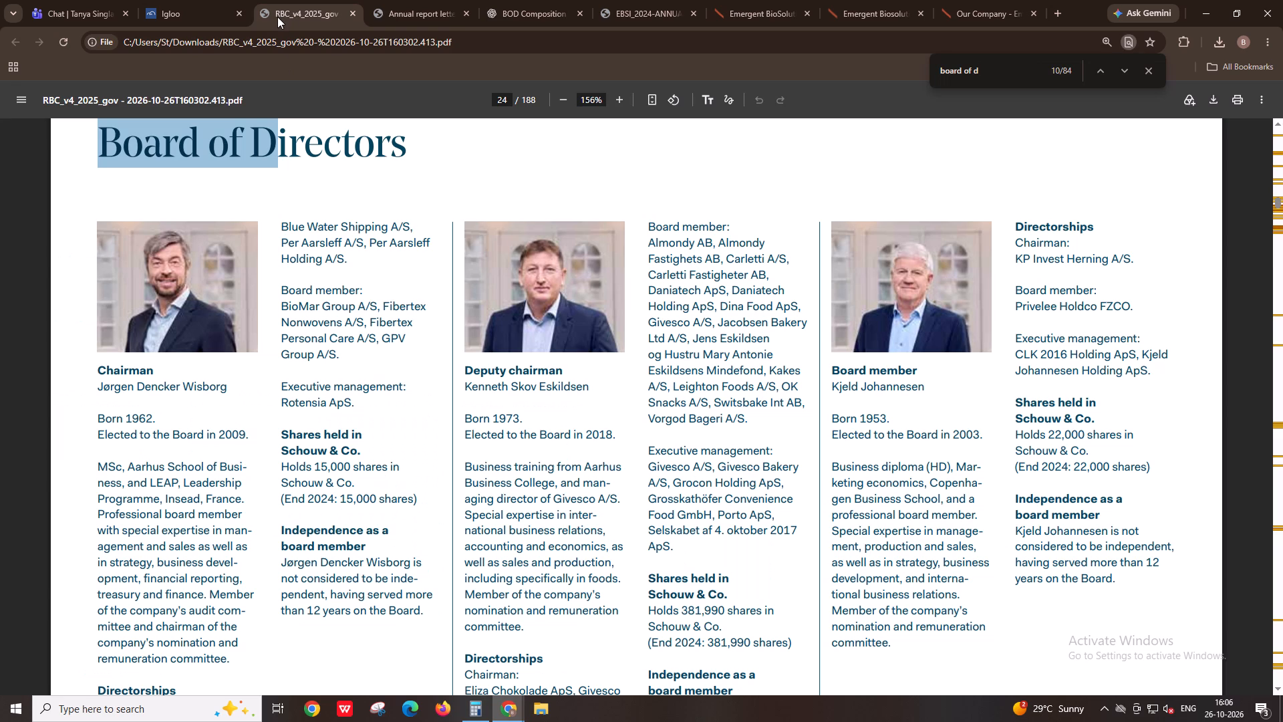
pyautogui.scroll(-2, 246, 368)
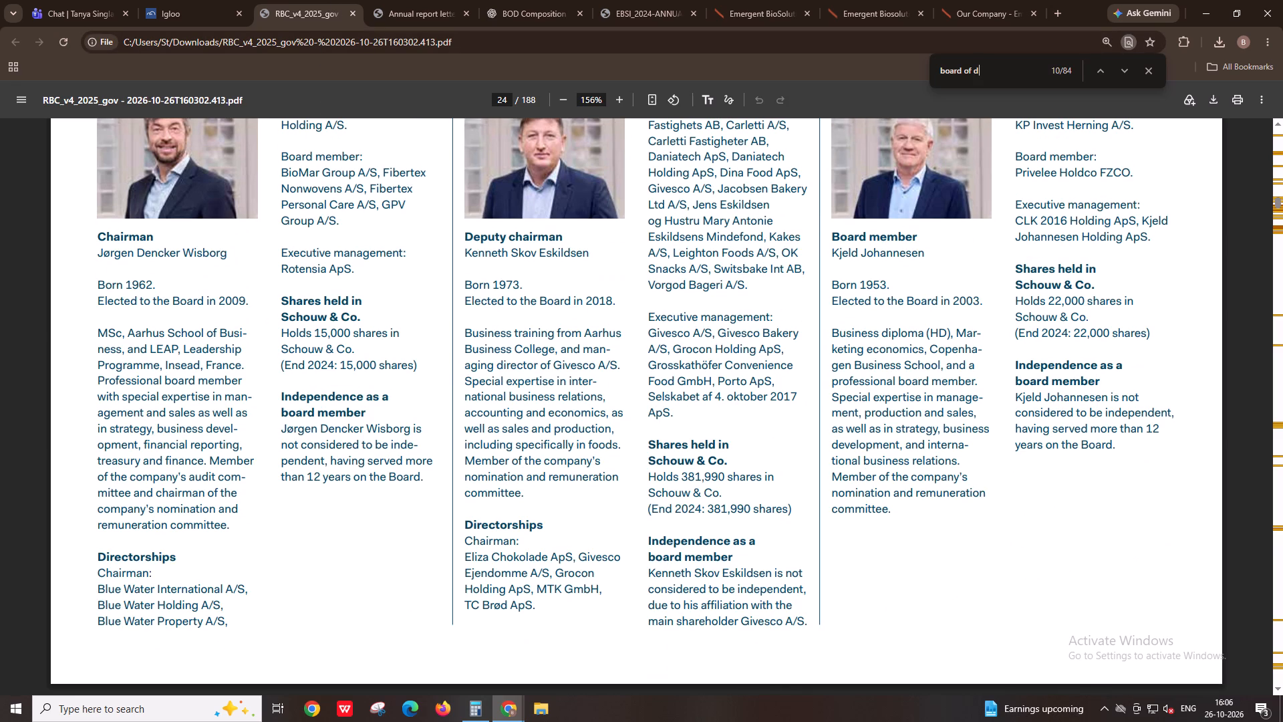
pyautogui.scroll(-1, 307, 346)
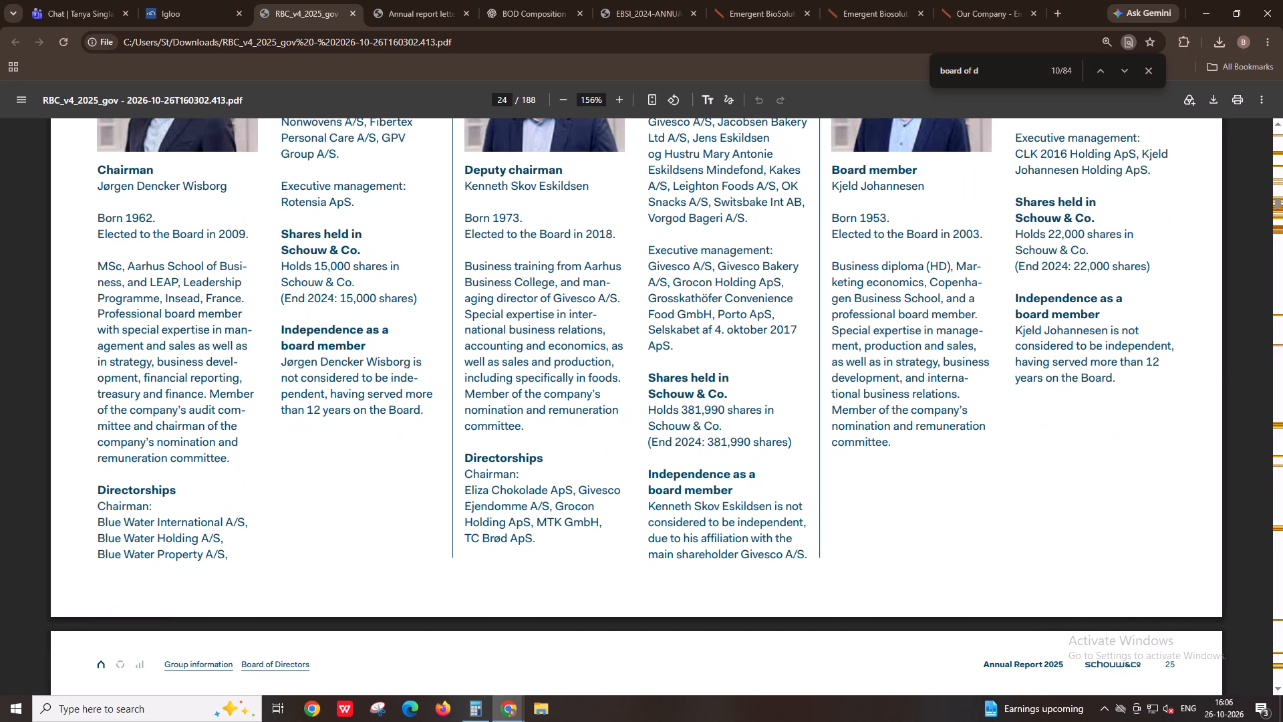
pyautogui.scroll(-11, 307, 346)
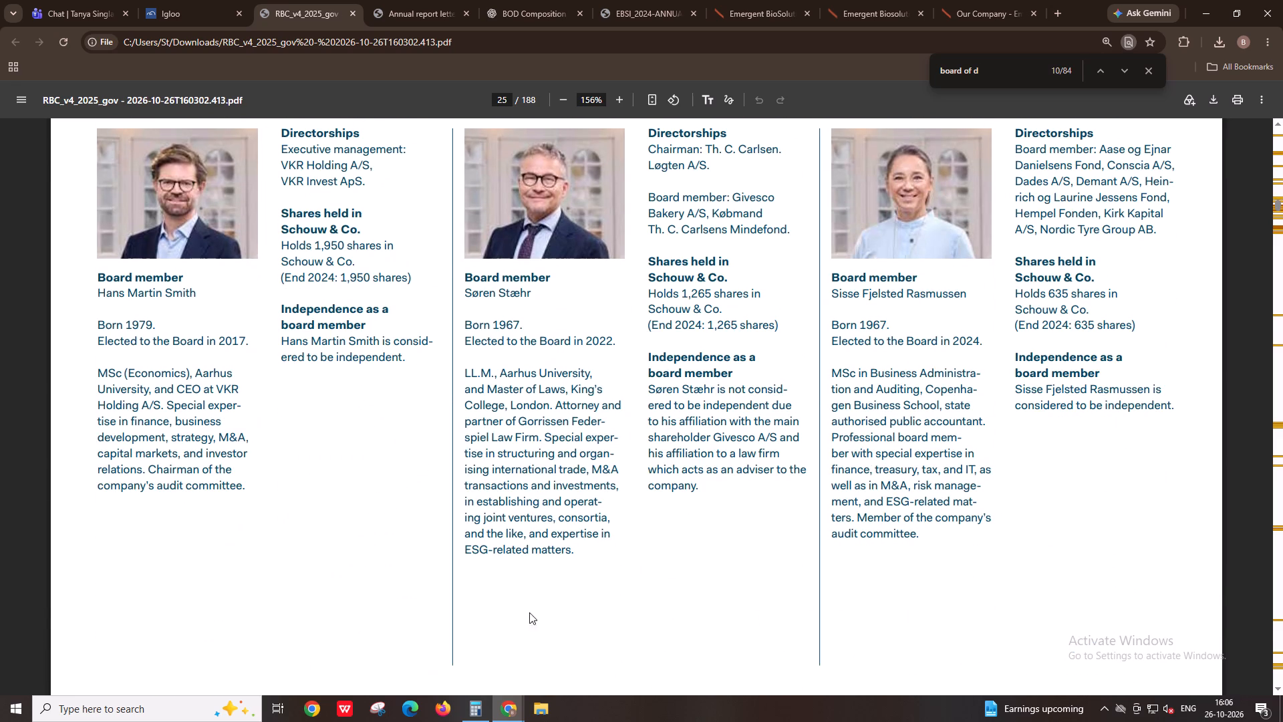
# Switch to Calculator, work out 2/6 for the share of independent directors, and close it.
pyautogui.click(484, 695)
pyautogui.press('Escape')
pyautogui.write('2/6*1')
pyautogui.press('Escape')
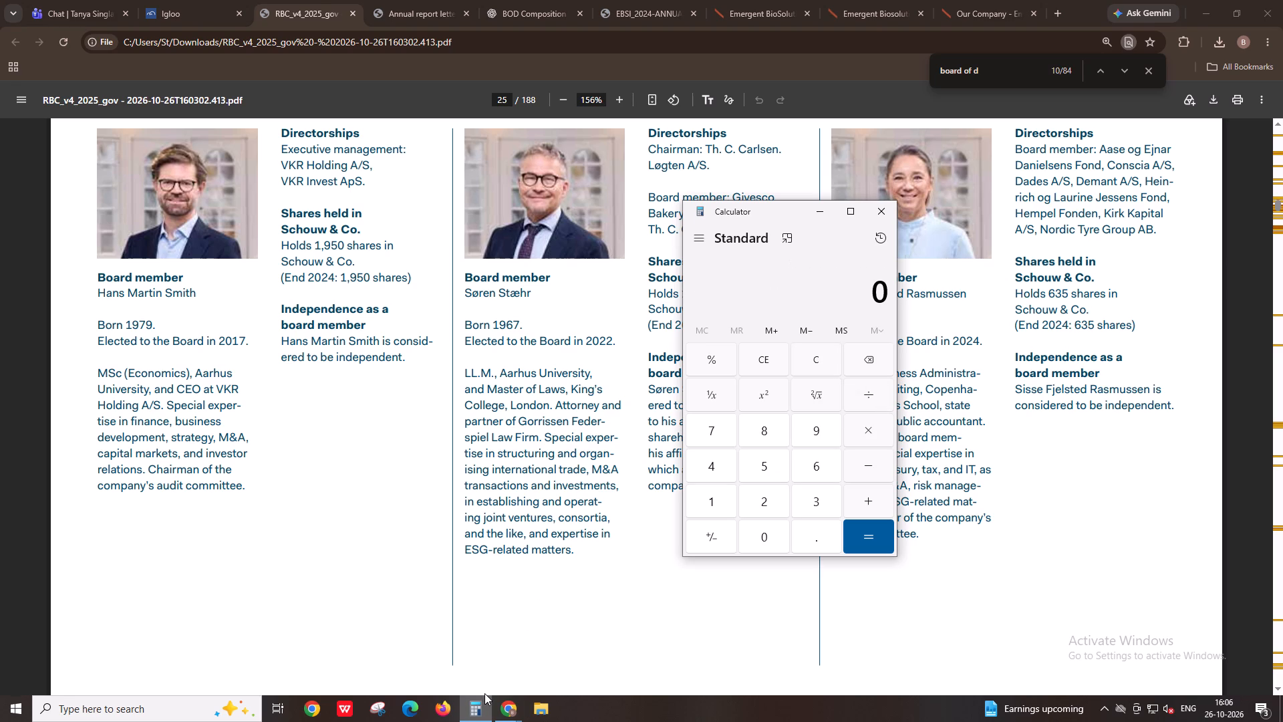
pyautogui.click(891, 215)
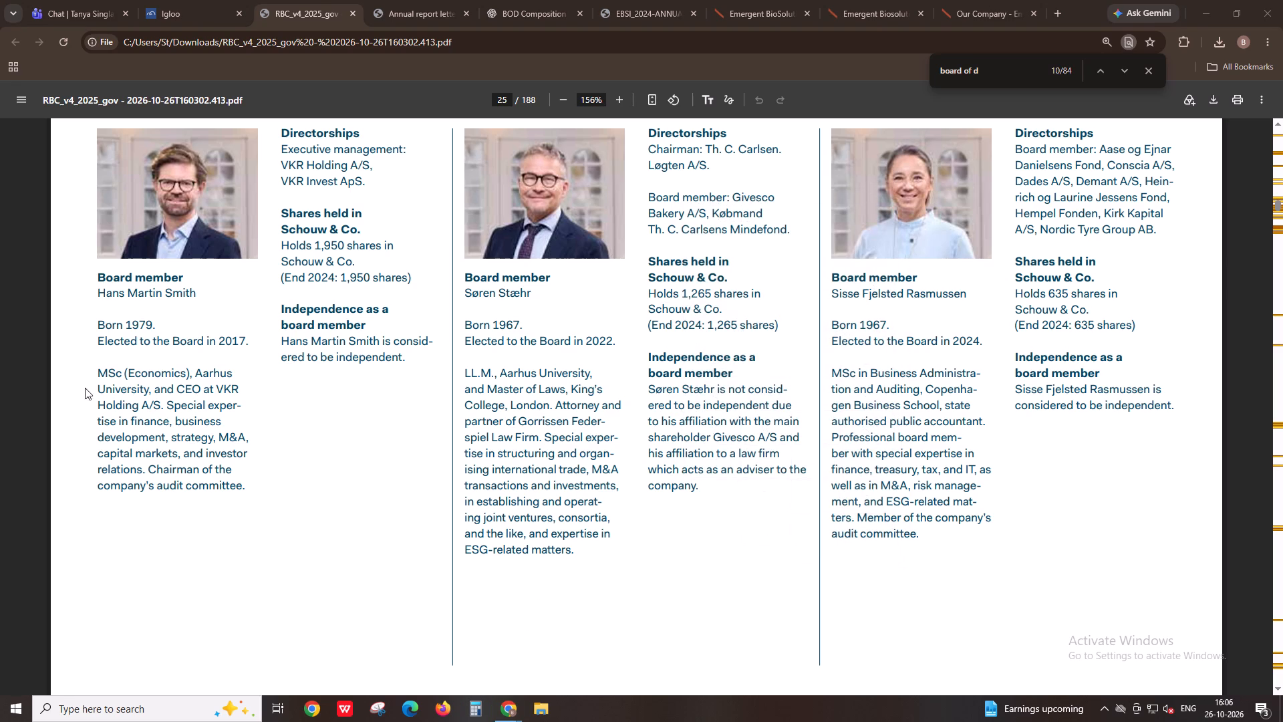
# Look over the Executive Management page 26 and the director profiles on page 25, and return to the Igloo task.
pyautogui.scroll(-7, 177, 387)
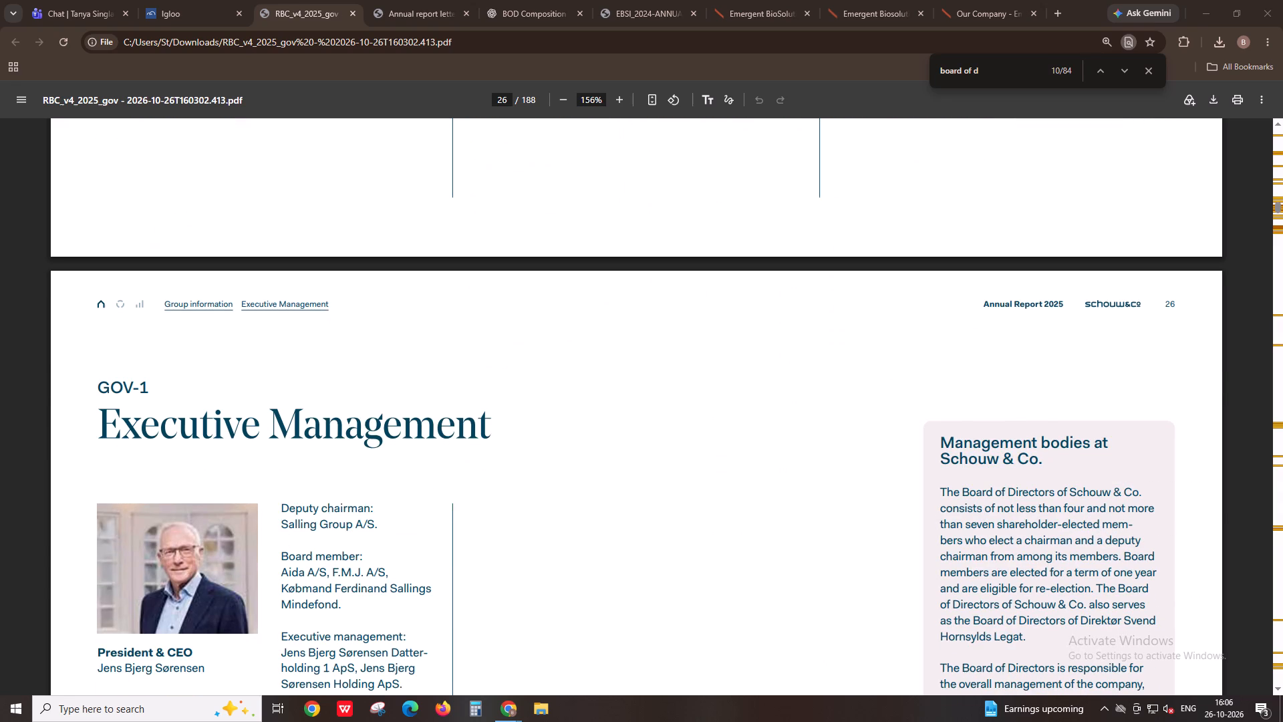
pyautogui.scroll(-5, 177, 387)
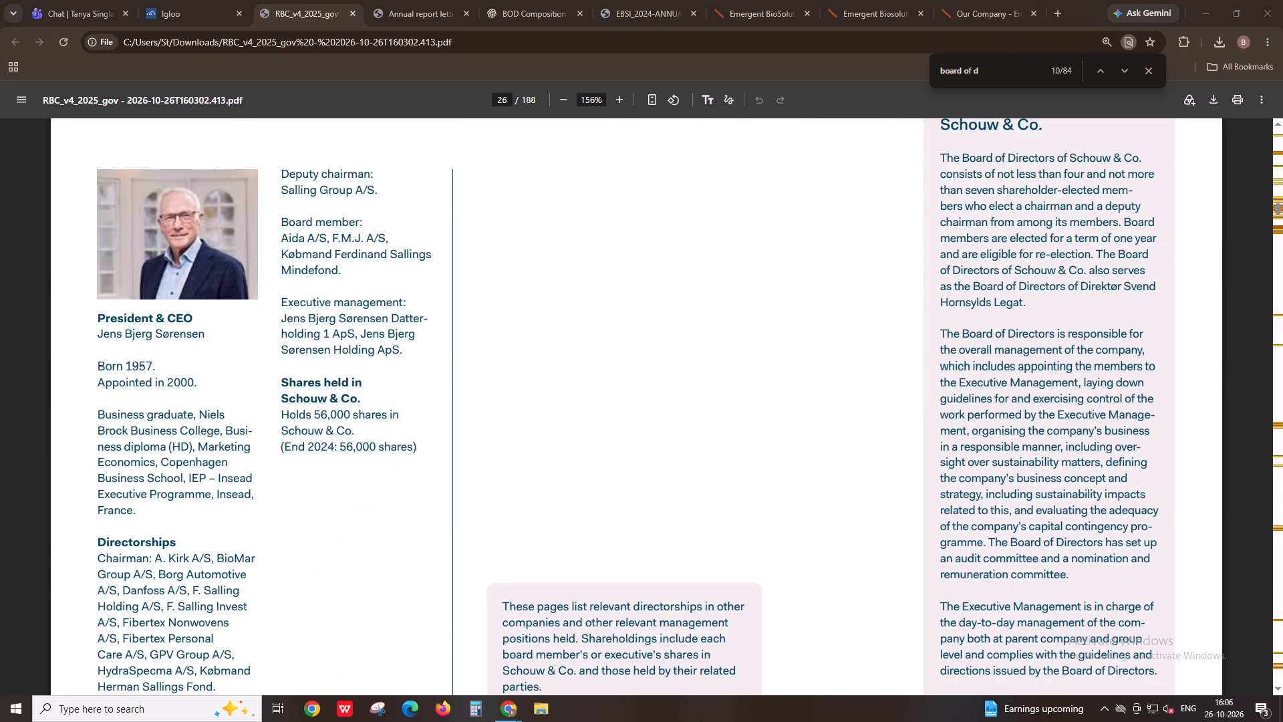
pyautogui.scroll(8, 177, 387)
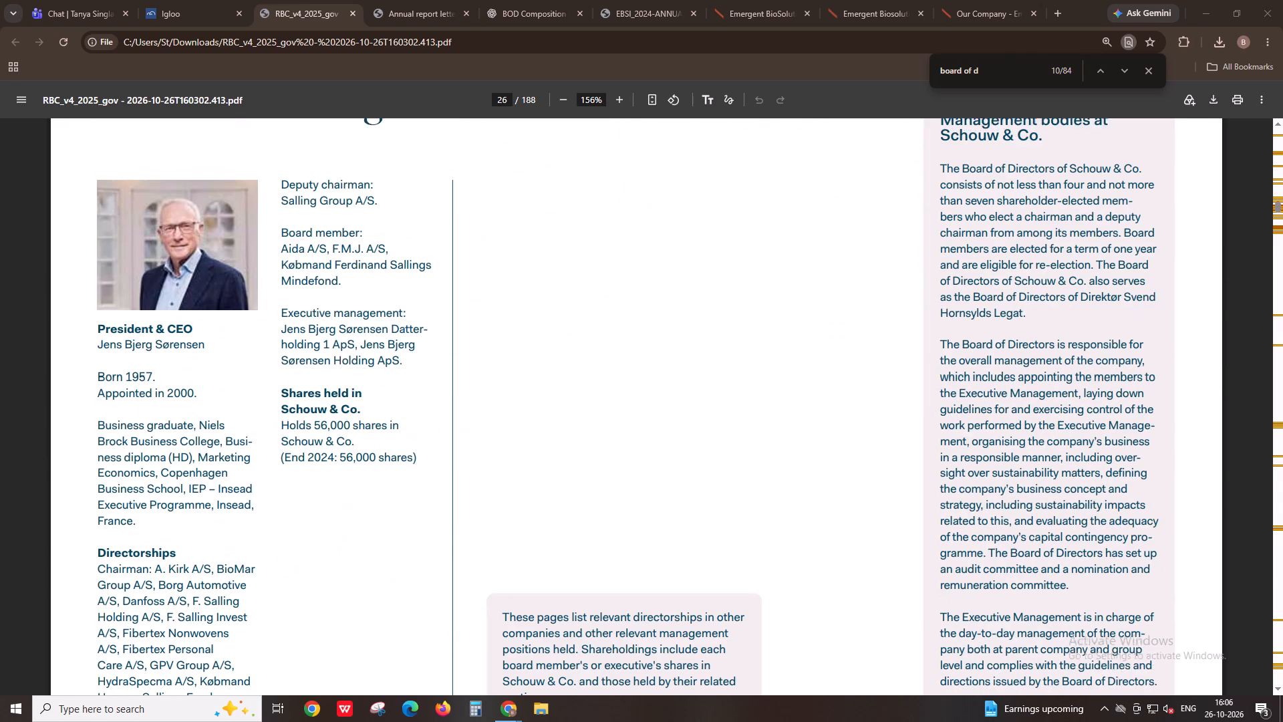
pyautogui.scroll(6, 176, 387)
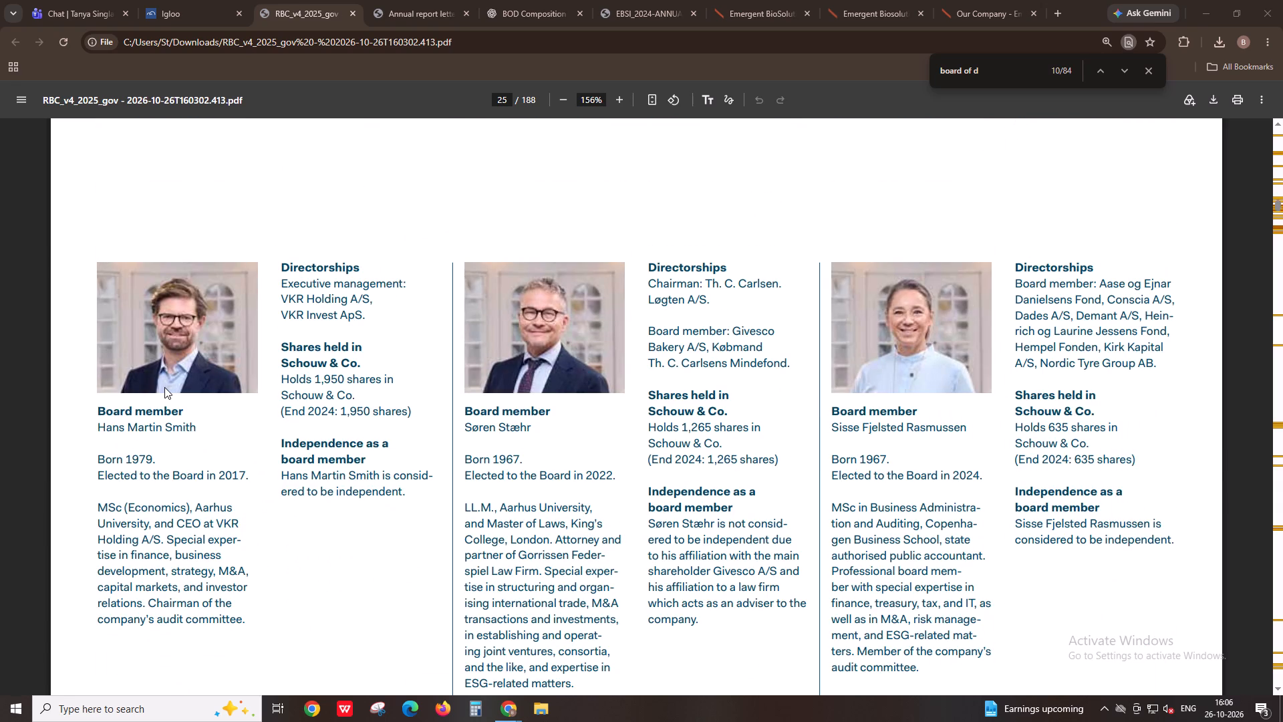
pyautogui.click(160, 0)
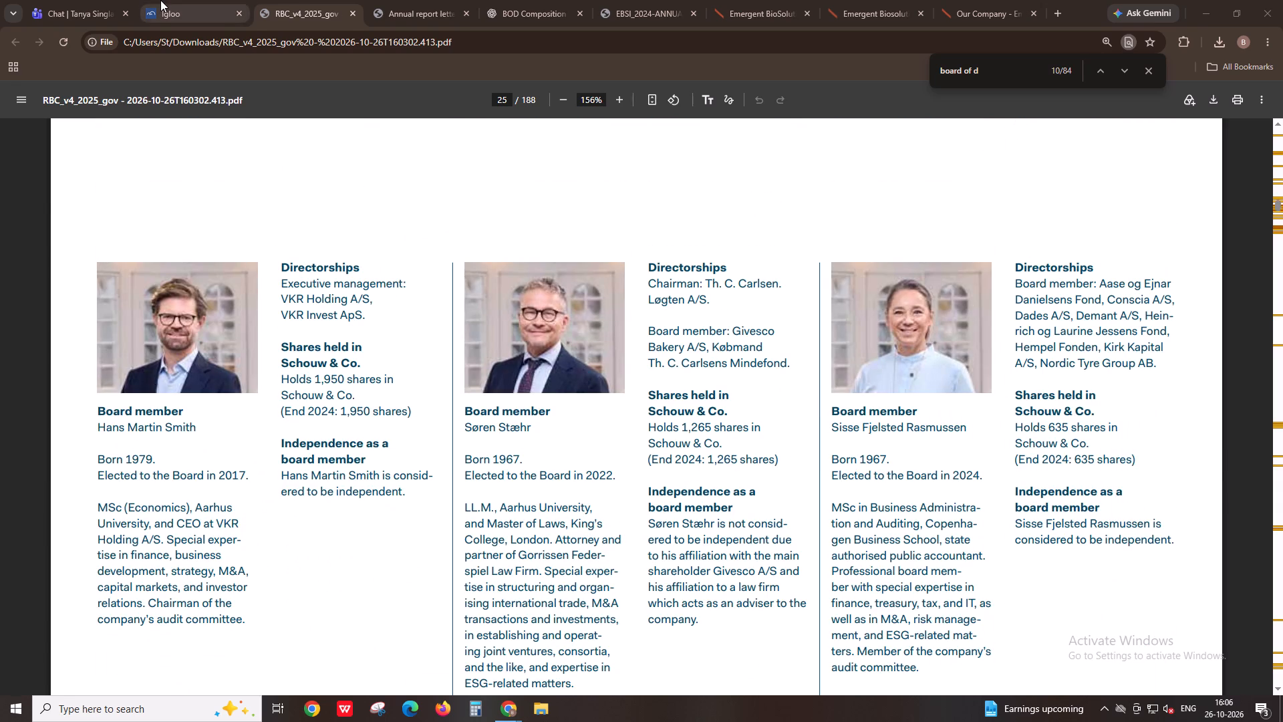
pyautogui.click(146, 0)
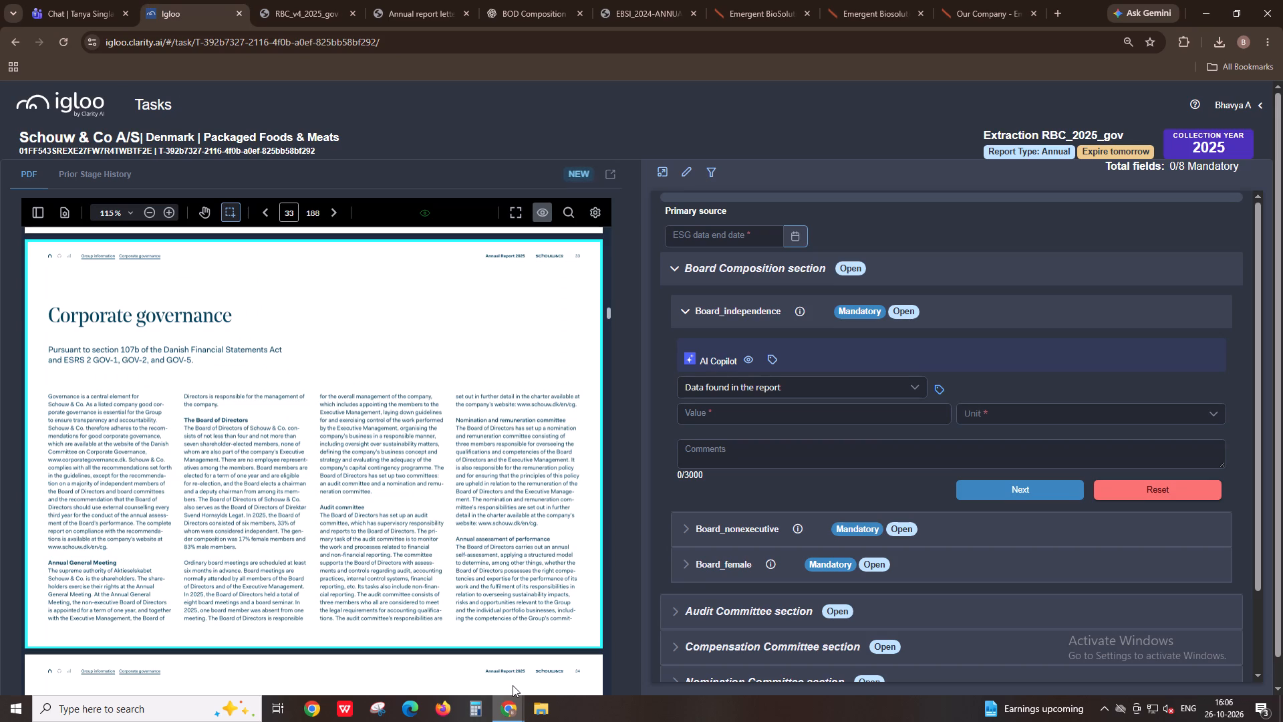
# Switch to the tracking spreadsheet, show the Sum of the 10-26-2026 totals in J182:J184 on the Governance Tracking sheet, and return to Igloo.
pyautogui.hotkey('alt', 'Tab')
pyautogui.hotkey('alt', 'Tab')
pyautogui.hotkey('alt', 'Tab')
pyautogui.hotkey('alt', 'Tab')
pyautogui.hotkey('alt', 'Tab')
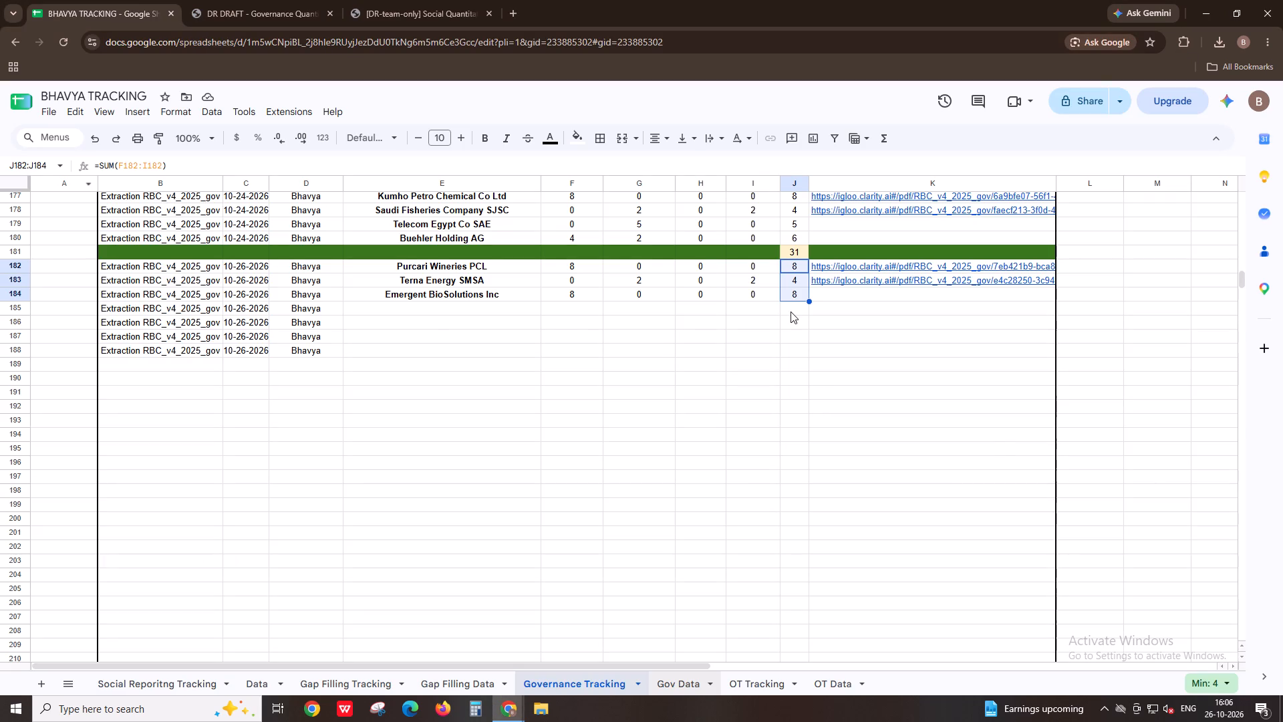
pyautogui.moveTo(793, 267); pyautogui.dragTo(791, 299)
pyautogui.click(791, 299)
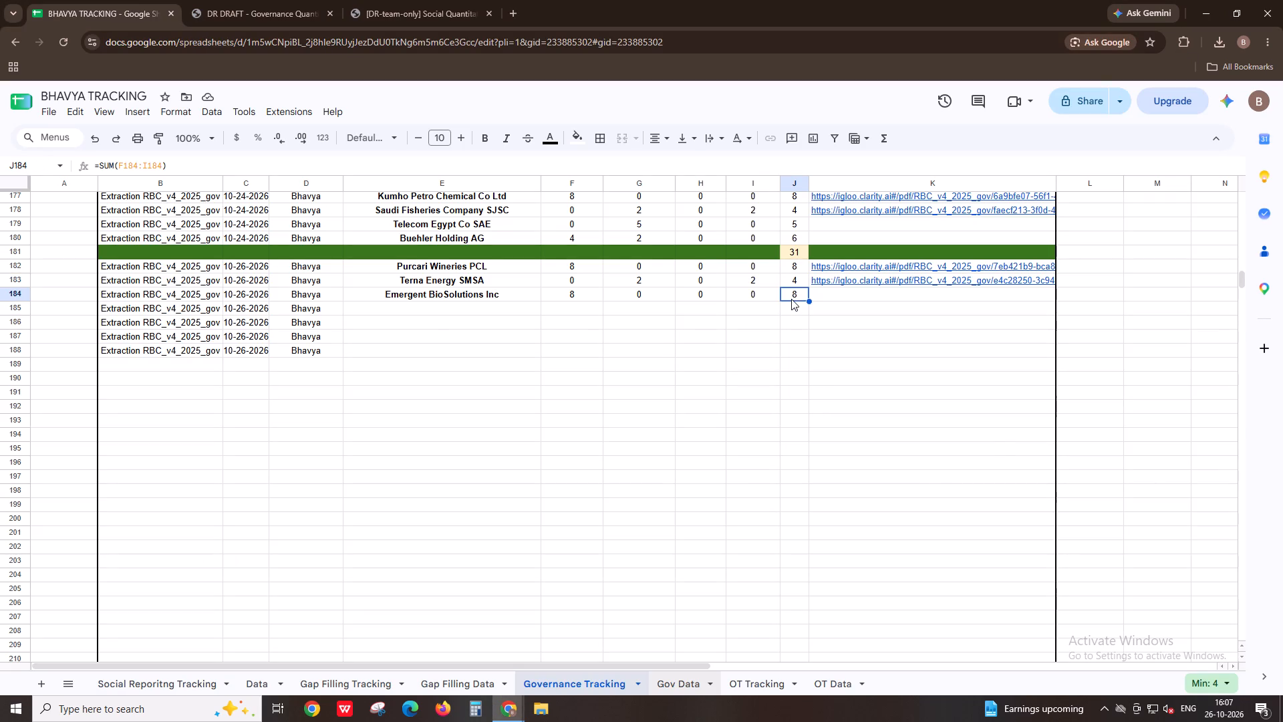
pyautogui.moveTo(790, 296); pyautogui.dragTo(782, 271)
pyautogui.click(1193, 667)
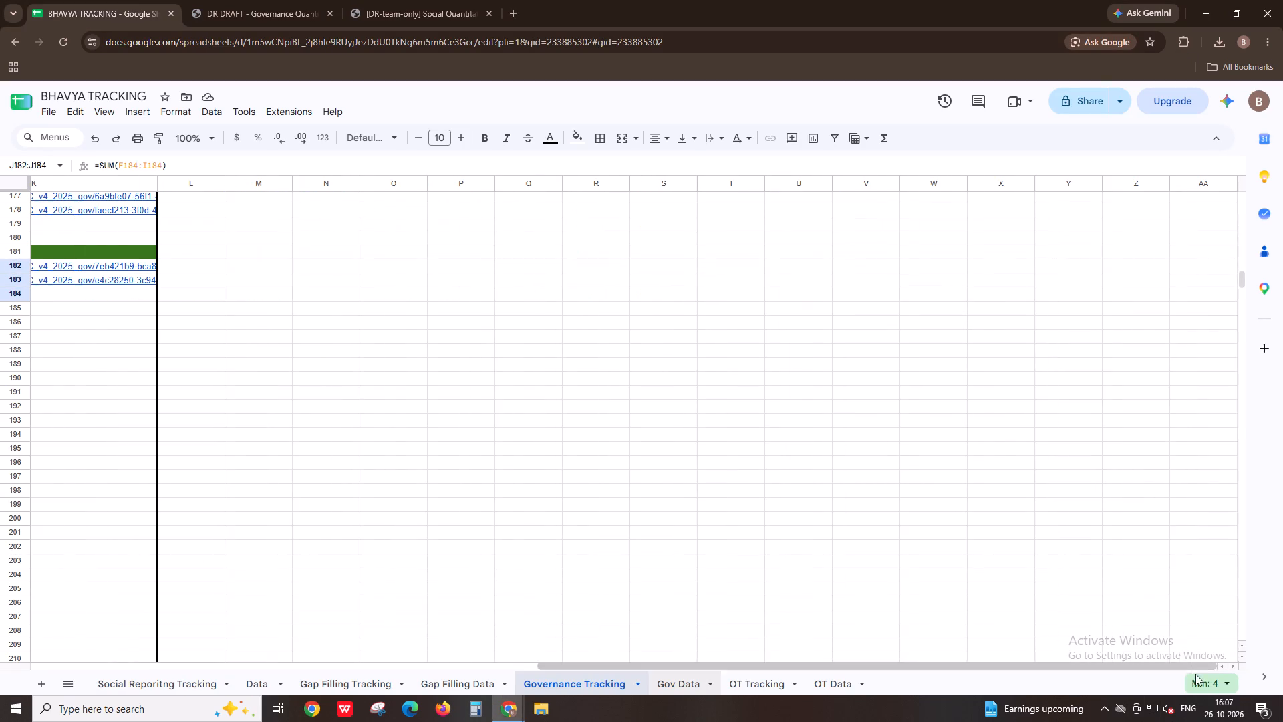
pyautogui.click(1195, 675)
pyautogui.click(1202, 569)
pyautogui.keyDown('shift'); pyautogui.scroll(7, 718, 526); pyautogui.keyUp('shift')
pyautogui.click(481, 506)
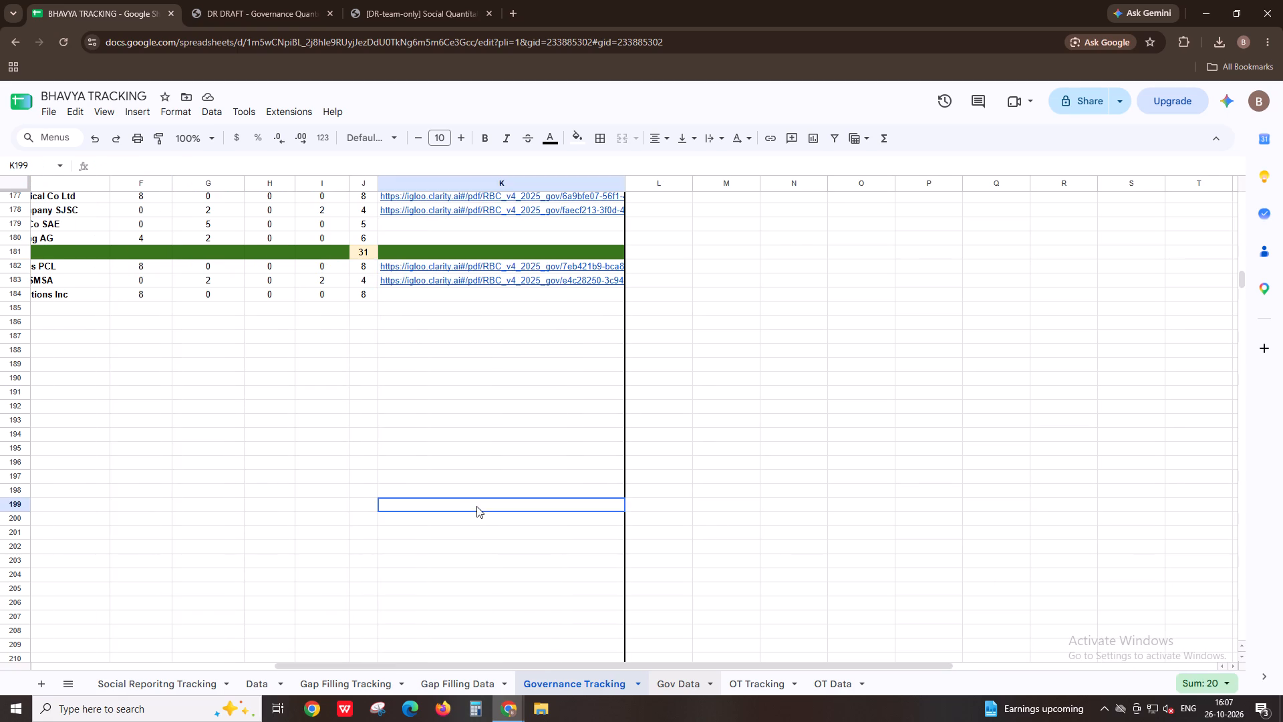
pyautogui.keyDown('shift'); pyautogui.scroll(8, 456, 511); pyautogui.keyUp('shift')
pyautogui.hotkey('alt', 'Tab')
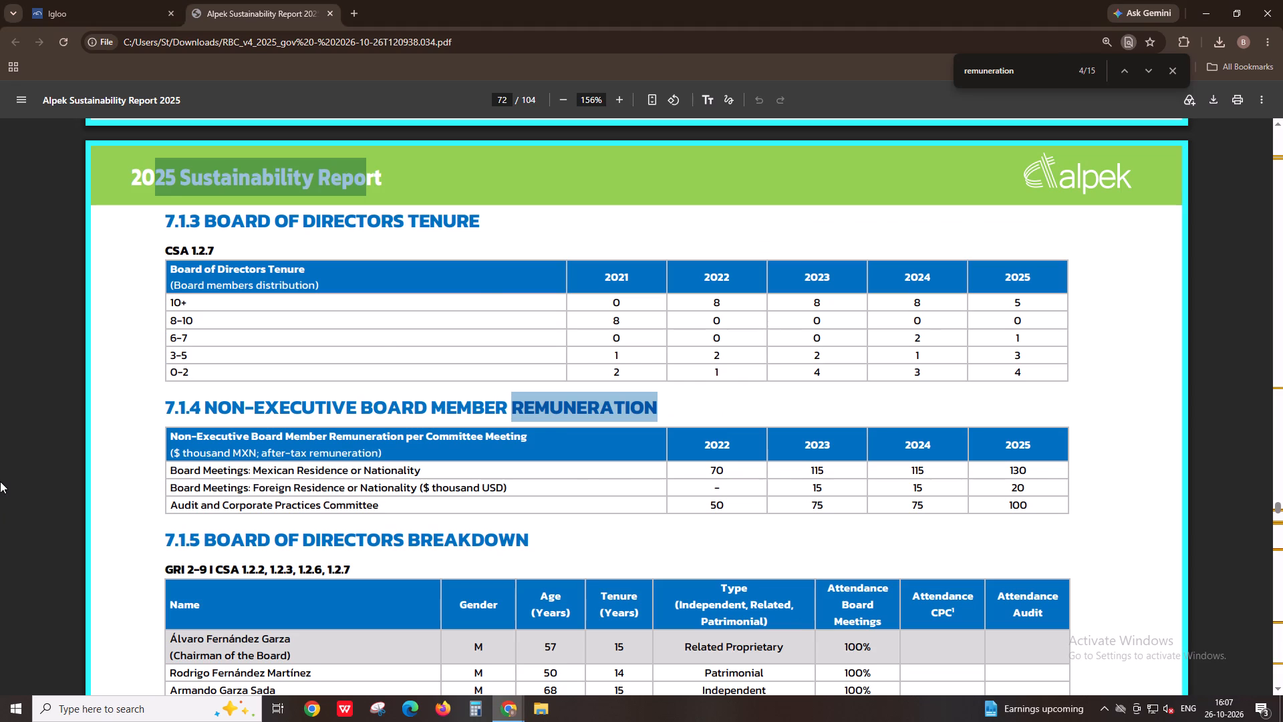
pyautogui.hotkey('alt', 'Tab')
pyautogui.hotkey('alt', 'Tab')
pyautogui.hotkey('alt', 'Tab')
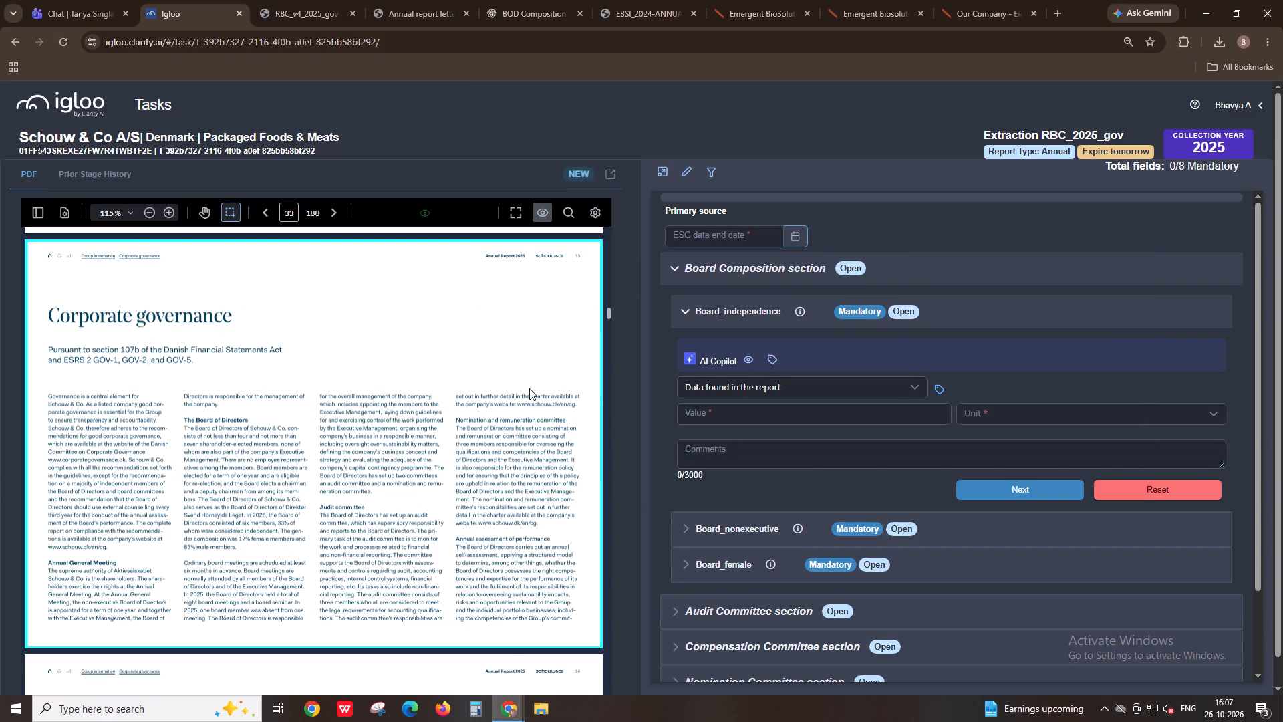
# Recheck the directors' profiles and independence statements on pages 24 and 25 of the downloaded report.
pyautogui.keyDown('shift'); pyautogui.scroll(5, 529, 388); pyautogui.keyUp('shift')
pyautogui.click(301, 0)
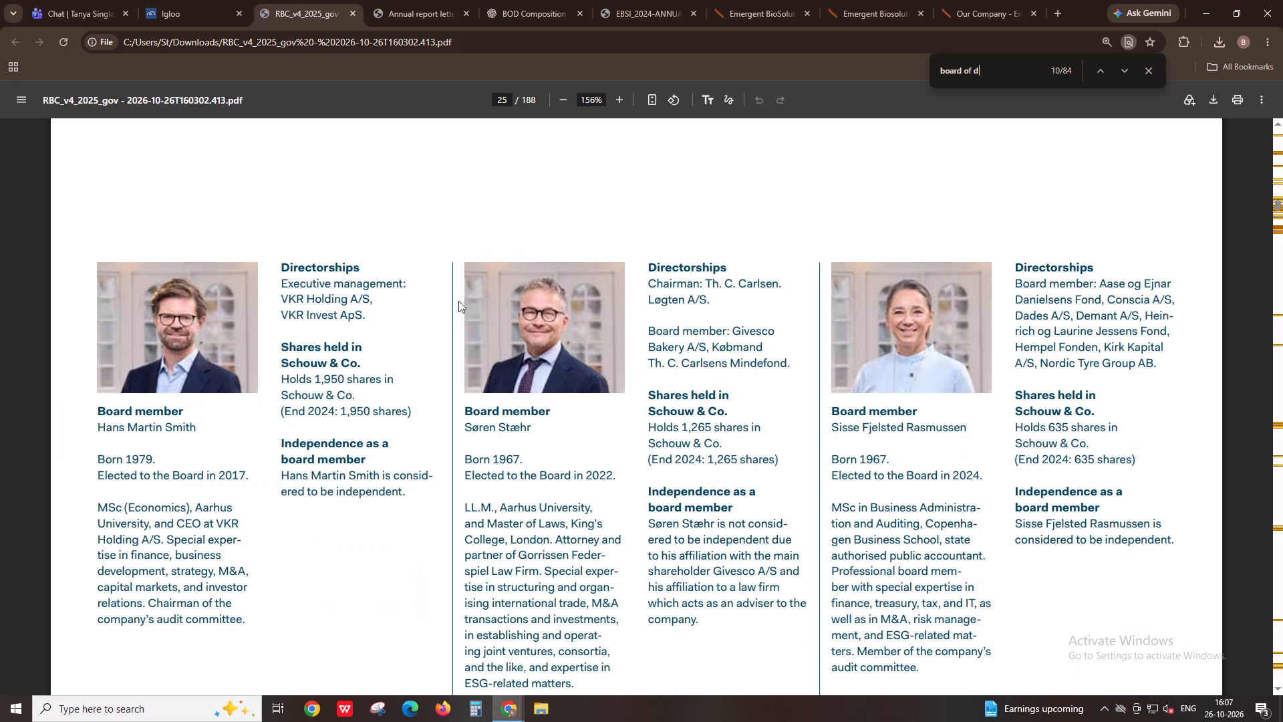
pyautogui.scroll(16, 444, 423)
pyautogui.keyDown('ctrl'); pyautogui.scroll(-1, 441, 421); pyautogui.keyUp('ctrl')
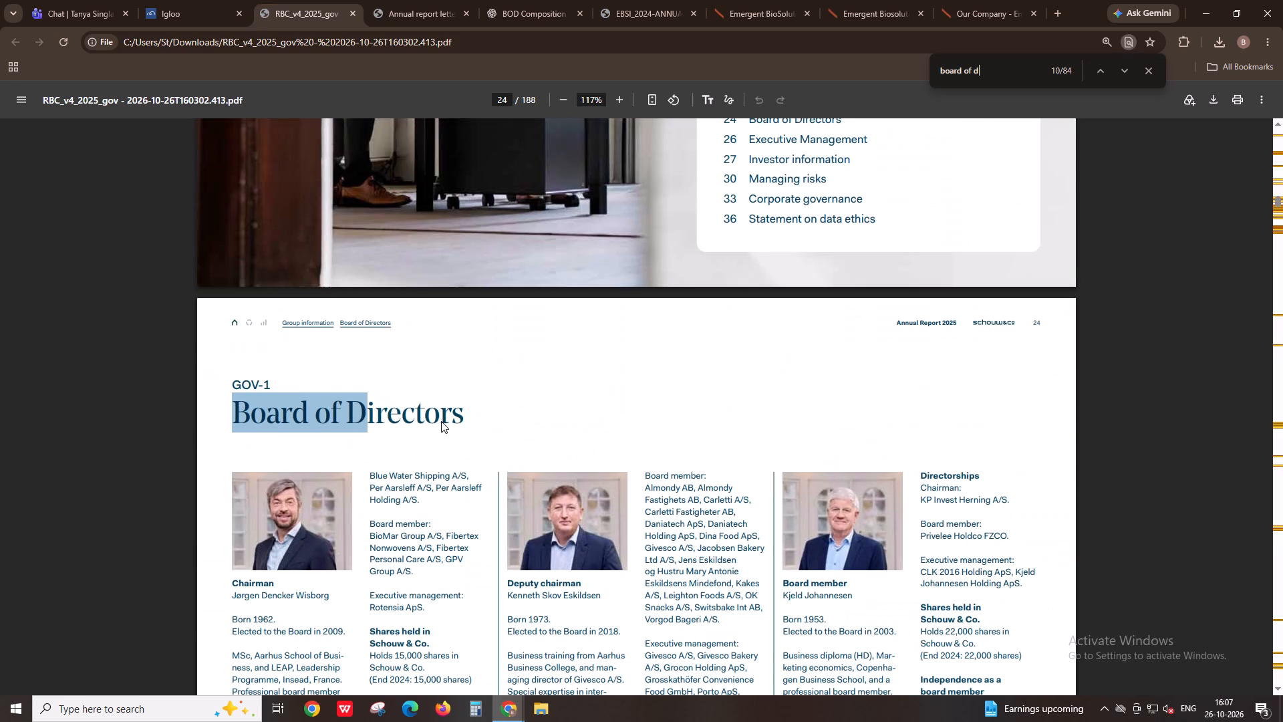
pyautogui.scroll(-6, 441, 421)
# Enter 33.33 as the Board_independence value in the Igloo task with % as its unit.
pyautogui.click(226, 0)
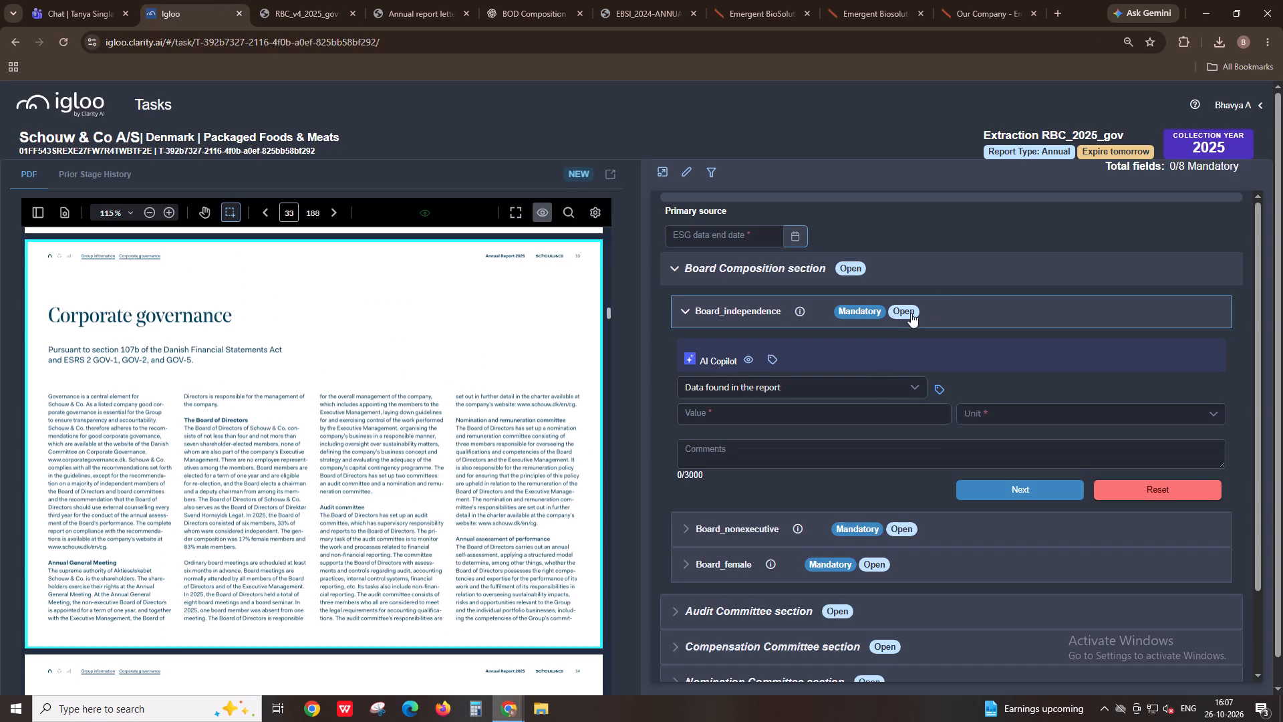
pyautogui.click(861, 407)
pyautogui.write('33.33')
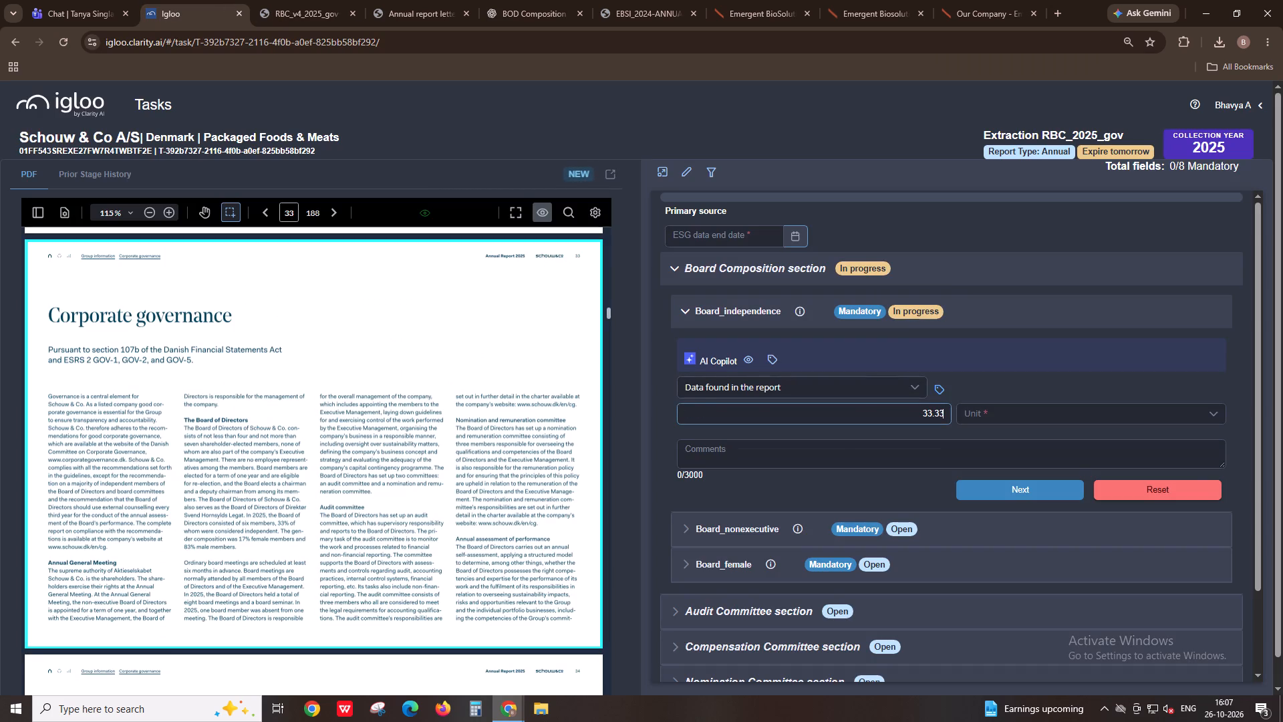
pyautogui.click(986, 425)
pyautogui.click(998, 406)
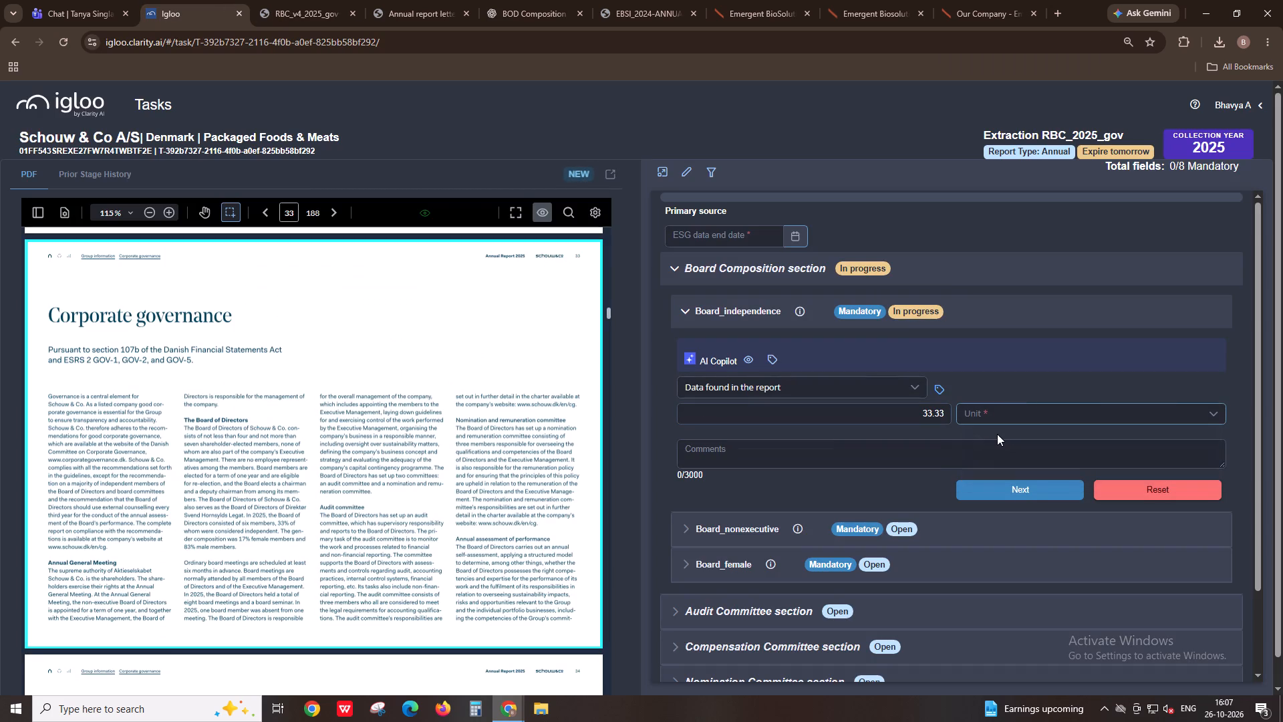
pyautogui.click(996, 421)
pyautogui.click(998, 429)
# Go to page 24 in Igloo's report viewer and tag the "Board of Directors" heading as the source for Board_independence.
pyautogui.click(323, 5)
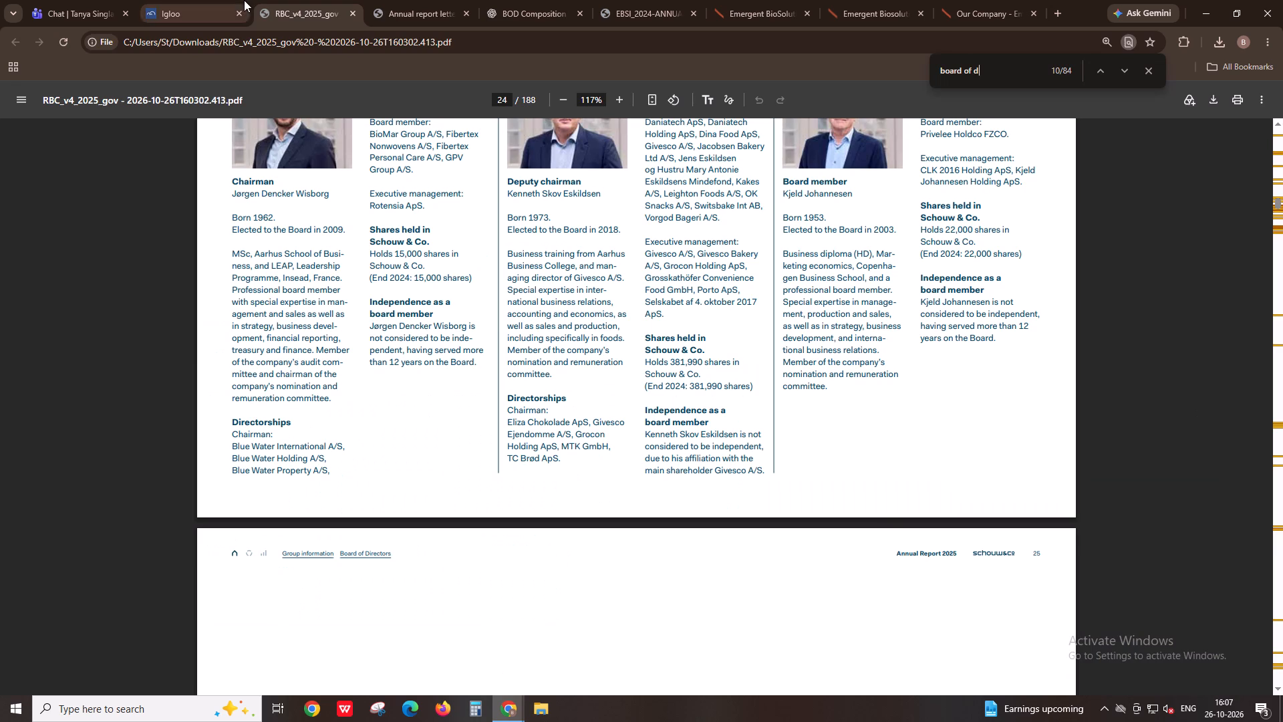
pyautogui.click(198, 0)
pyautogui.click(293, 211)
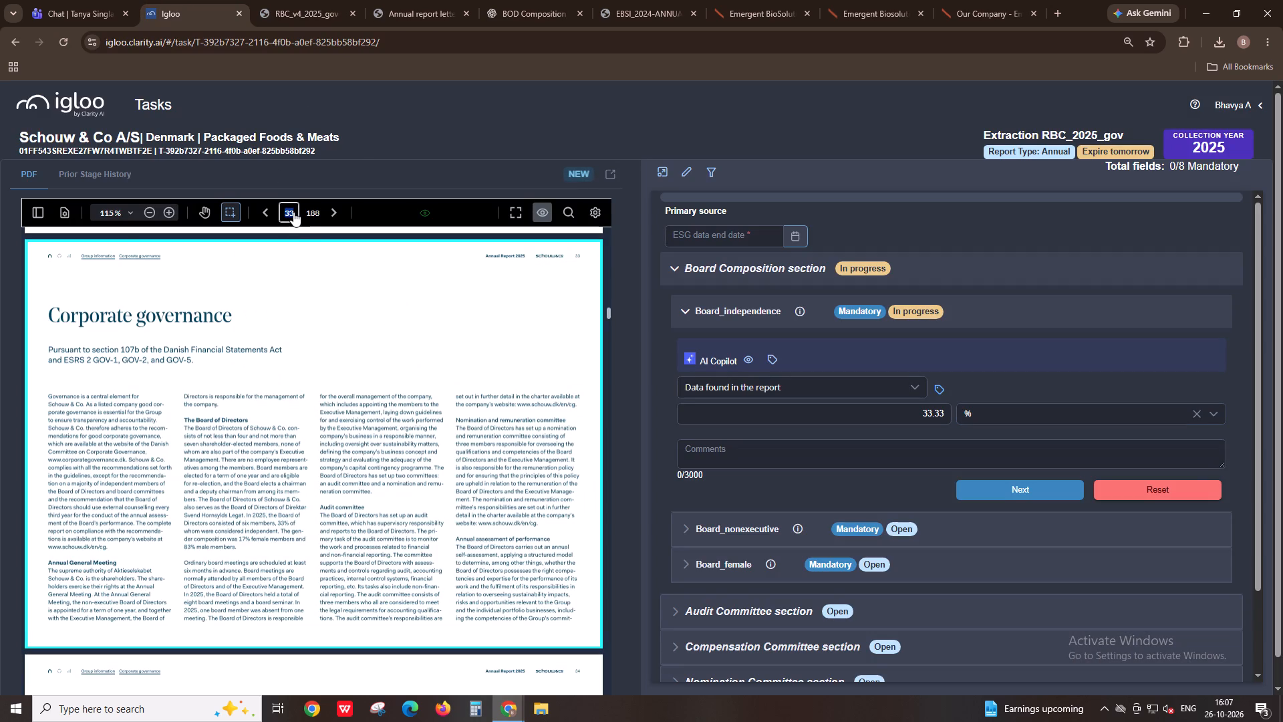
pyautogui.write('24')
pyautogui.press('Return')
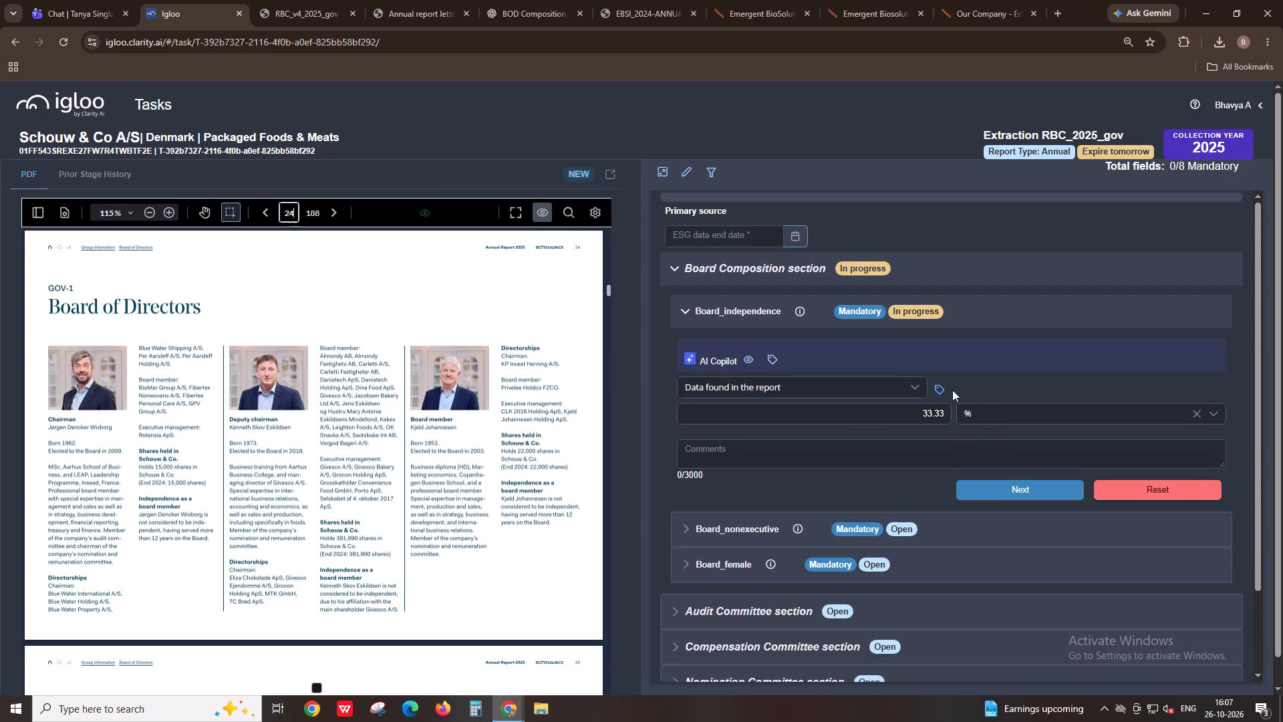
pyautogui.click(939, 390)
pyautogui.moveTo(51, 312); pyautogui.dragTo(233, 318)
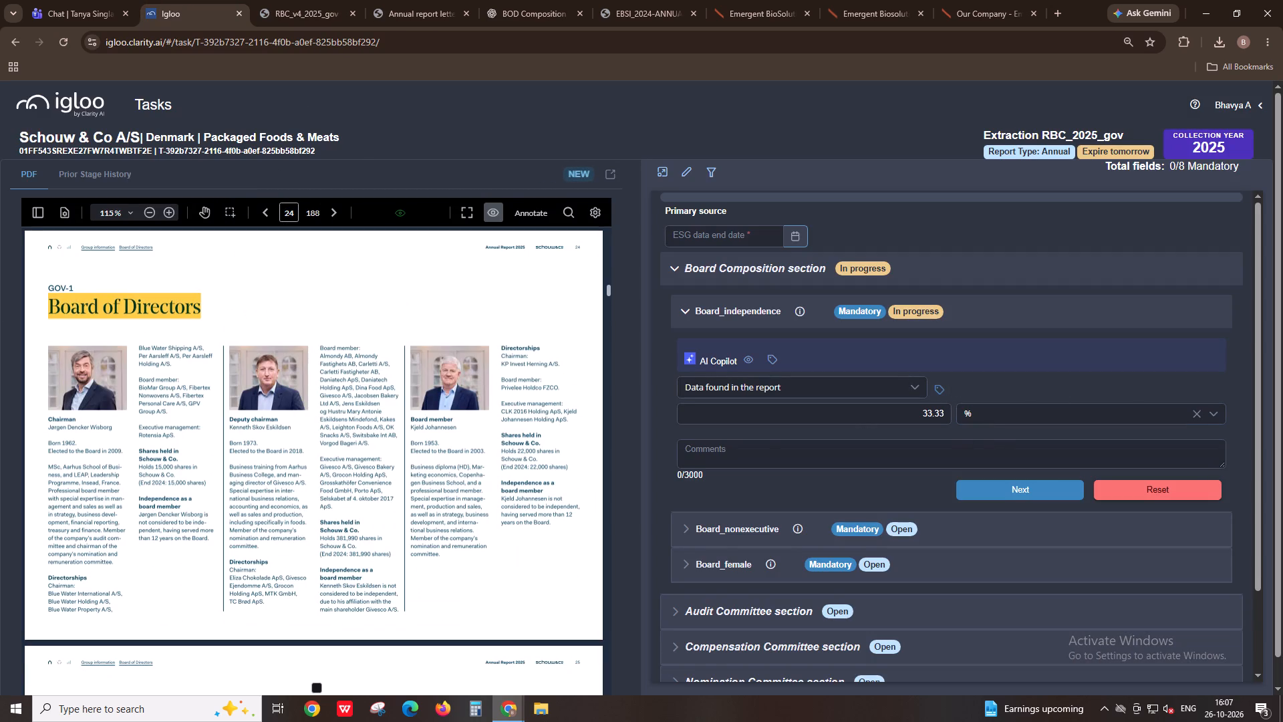
pyautogui.moveTo(233, 318); pyautogui.dragTo(233, 318)
# Add the Board_independence comment "BOD consists of 6 members and 2 are Independent." with "2/6*100" on a second line.
pyautogui.click(949, 491)
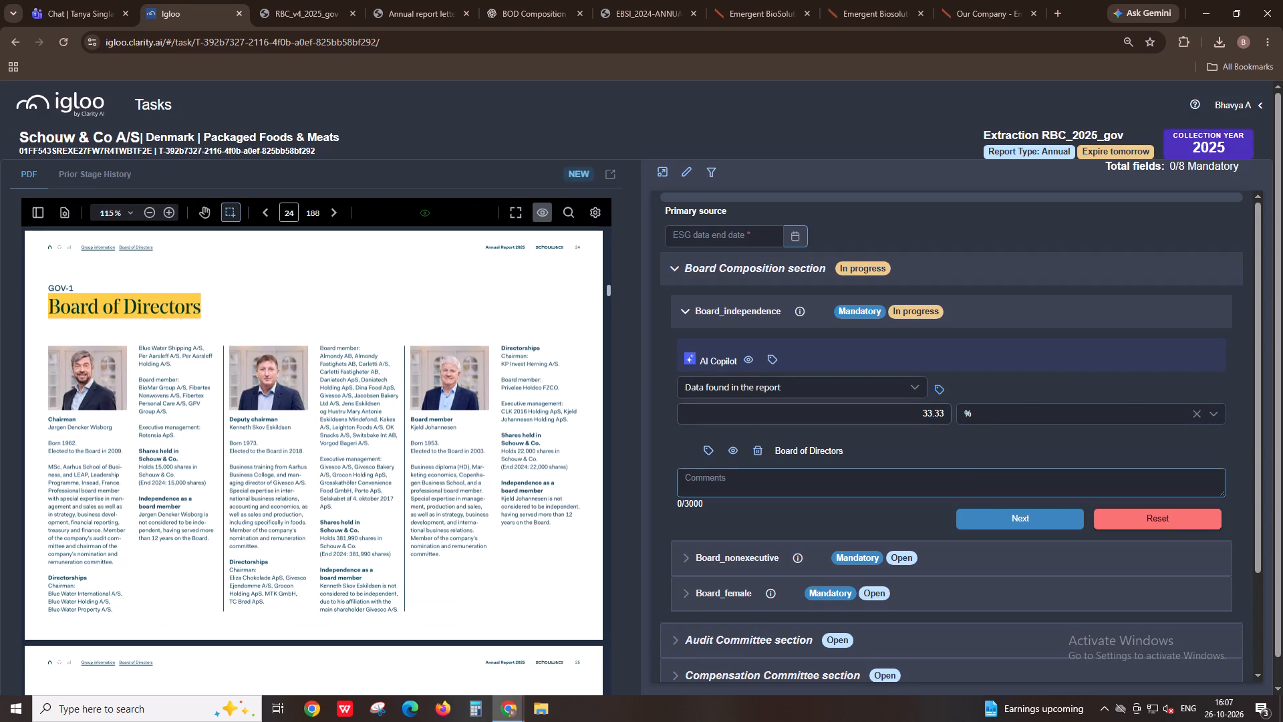
pyautogui.write('BOD coon')
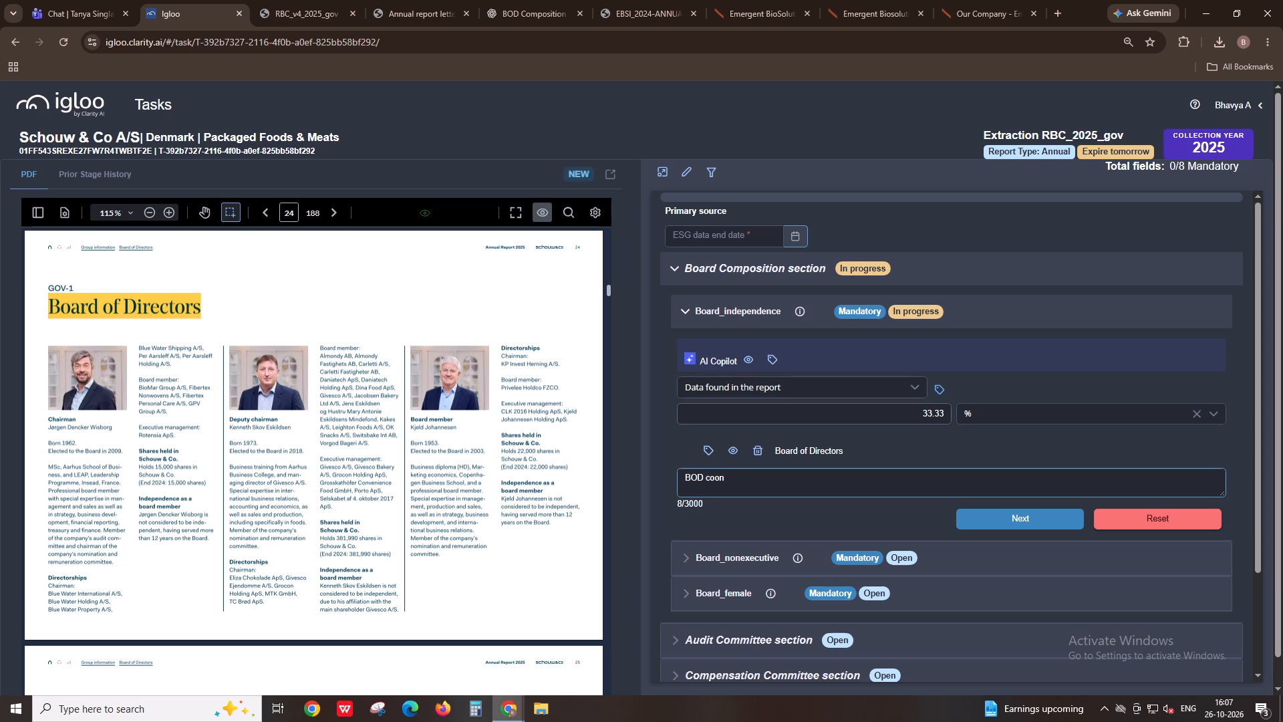
pyautogui.press('BackSpace')
pyautogui.press('BackSpace')
pyautogui.write('nsosts')
pyautogui.press('space')
pyautogui.press('BackSpace')
pyautogui.press('BackSpace')
pyautogui.press('BackSpace')
pyautogui.press('BackSpace')
pyautogui.press('BackSpace')
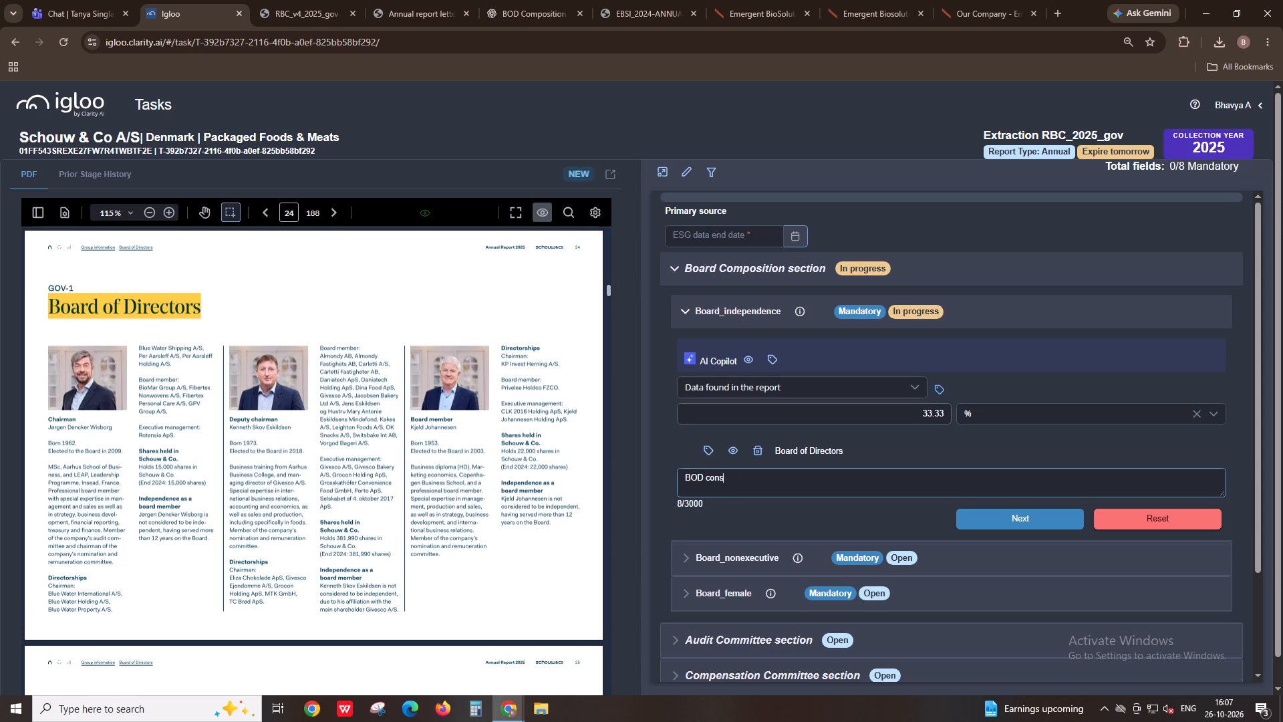
pyautogui.write('ists of')
pyautogui.press('space')
pyautogui.write('6 members and 2 are Independeny')
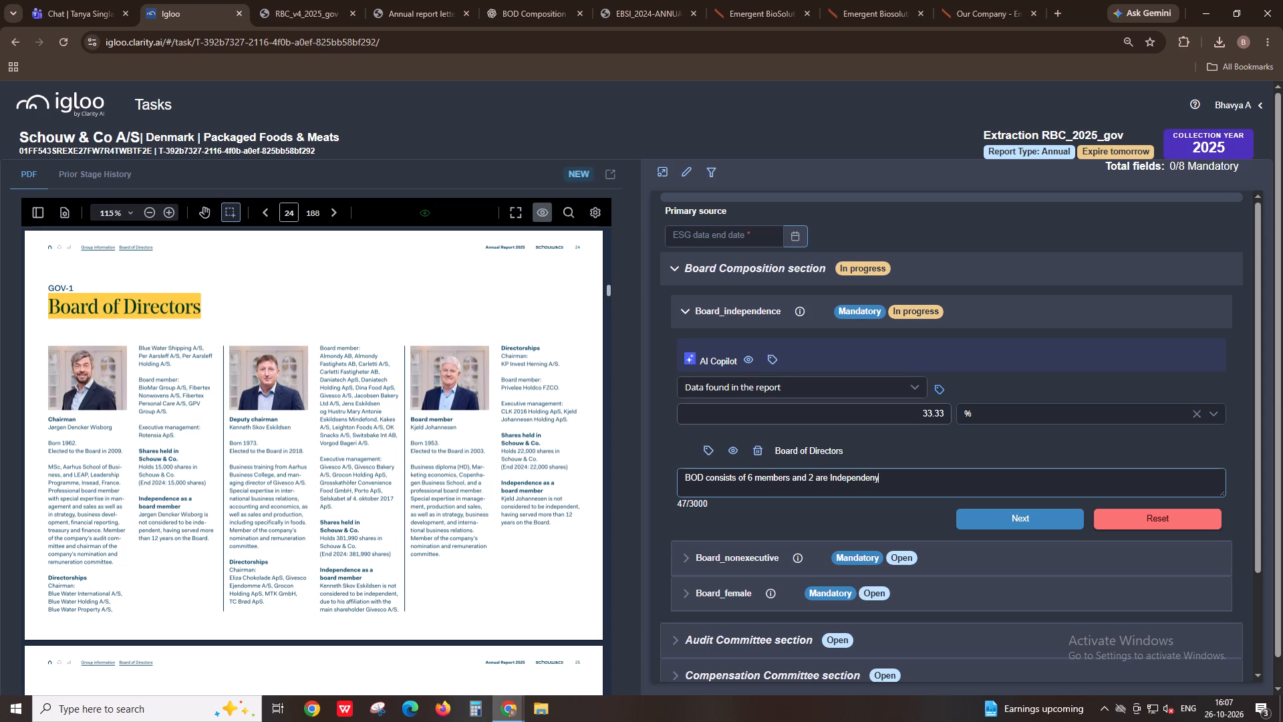
pyautogui.press('BackSpace')
pyautogui.press('t')
pyautogui.press('.')
pyautogui.press('Return')
pyautogui.write('2/6*100')
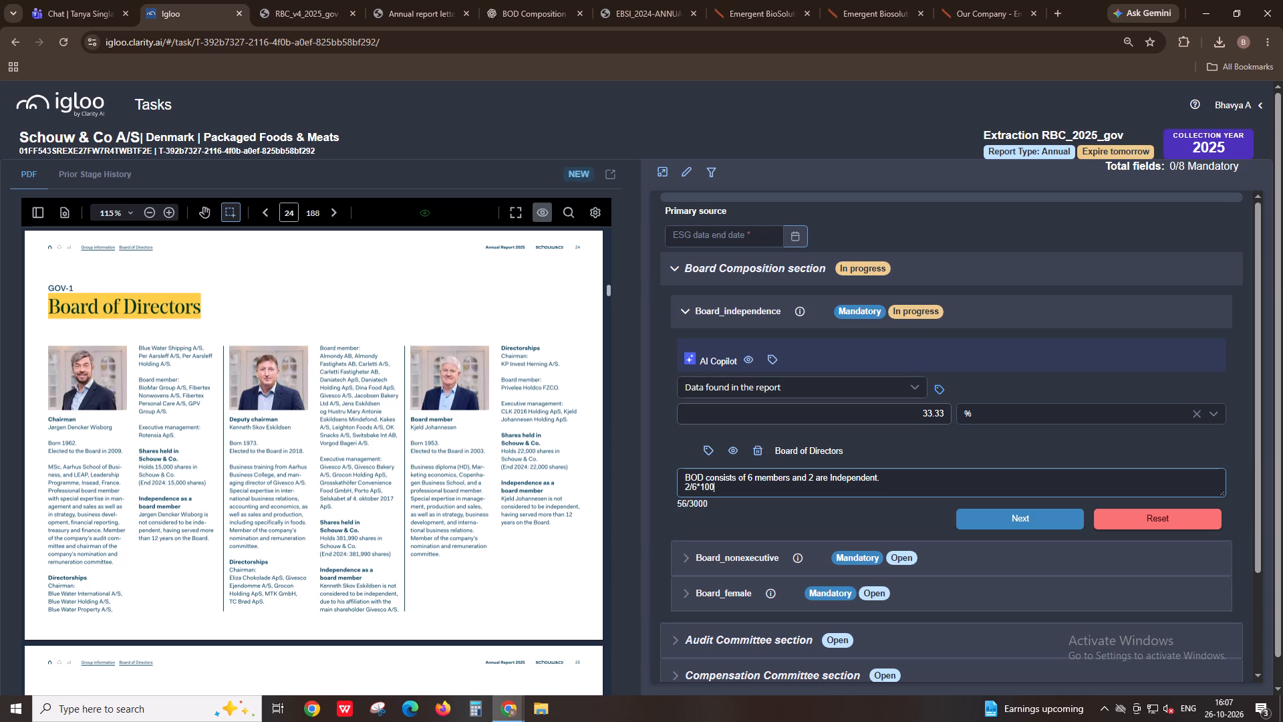
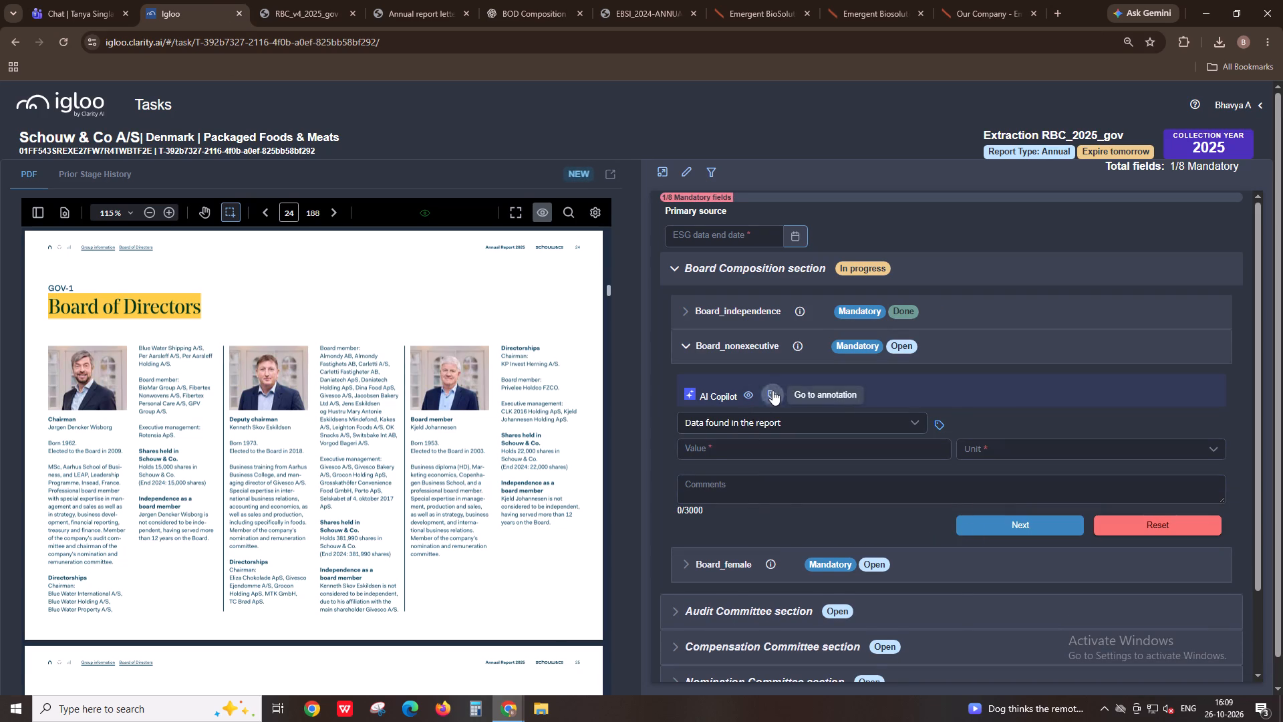
# Go through the "board of d" matches in the downloaded report from page 24 to 28, including the management bodies text on page 26.
pyautogui.click(311, 0)
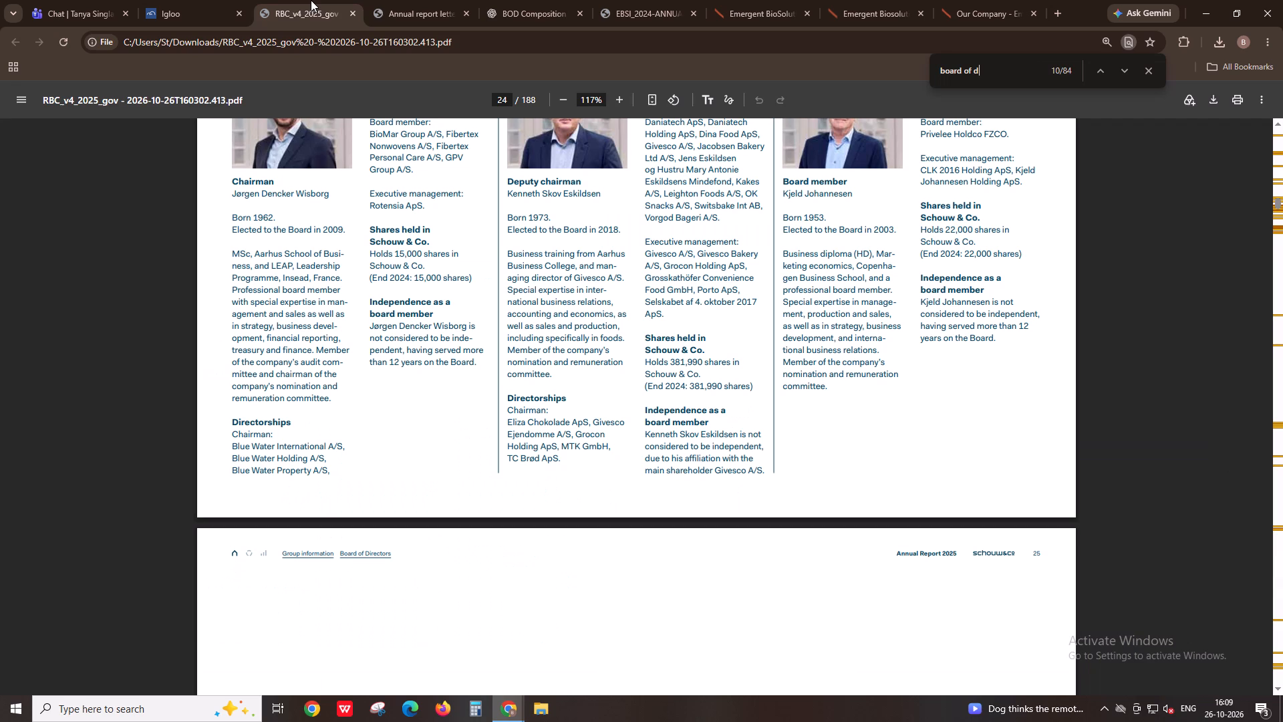
pyautogui.press('Return')
pyautogui.press('Return')
pyautogui.press('Return')
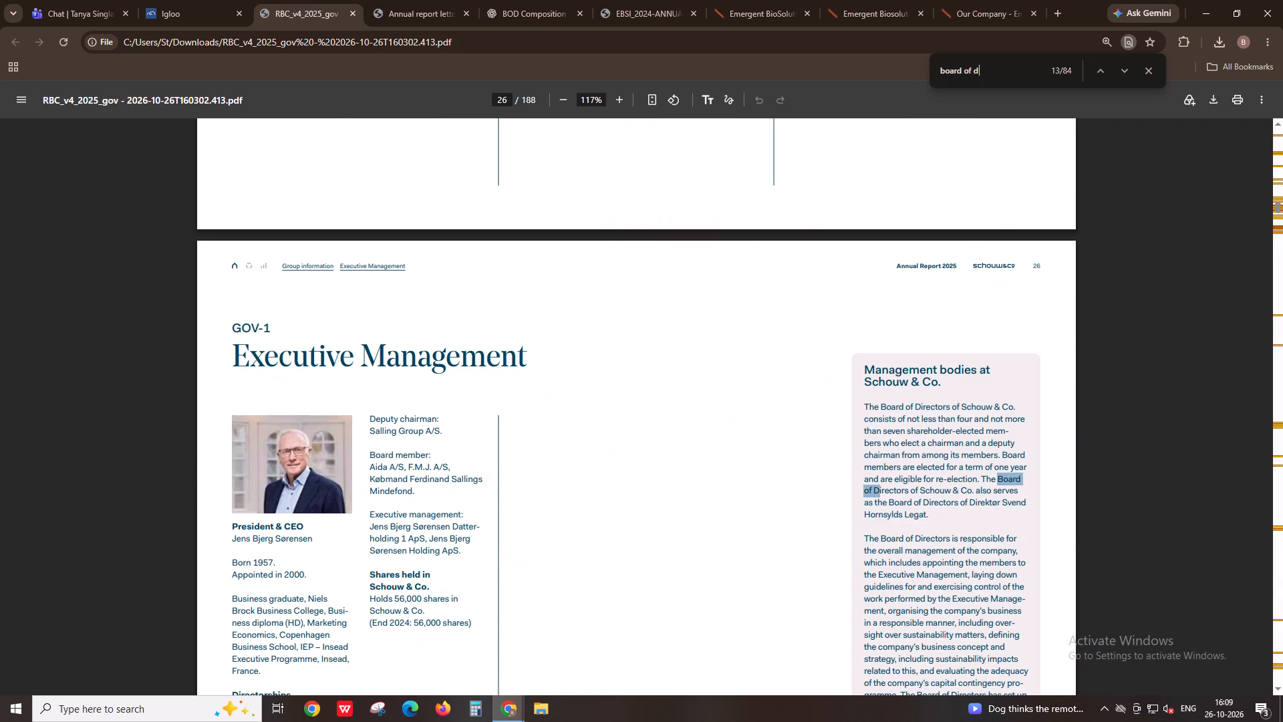
pyautogui.press('Return')
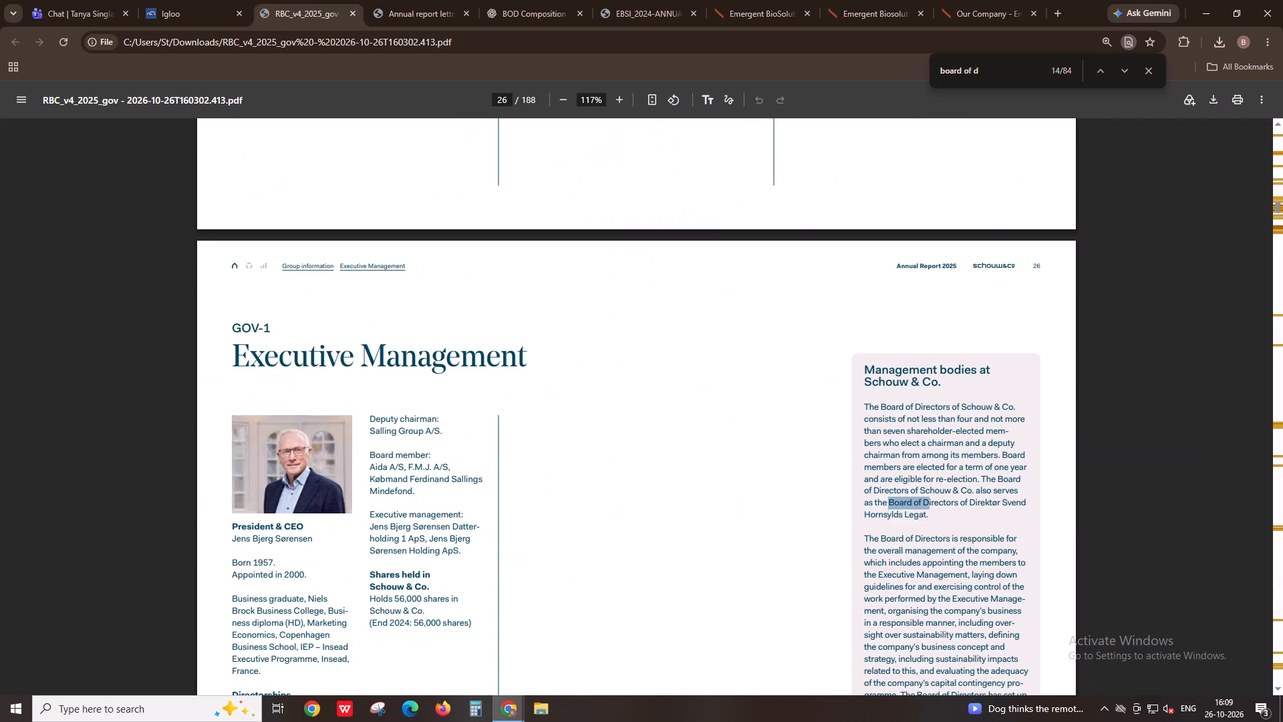
pyautogui.press('Return')
pyautogui.press('Return')
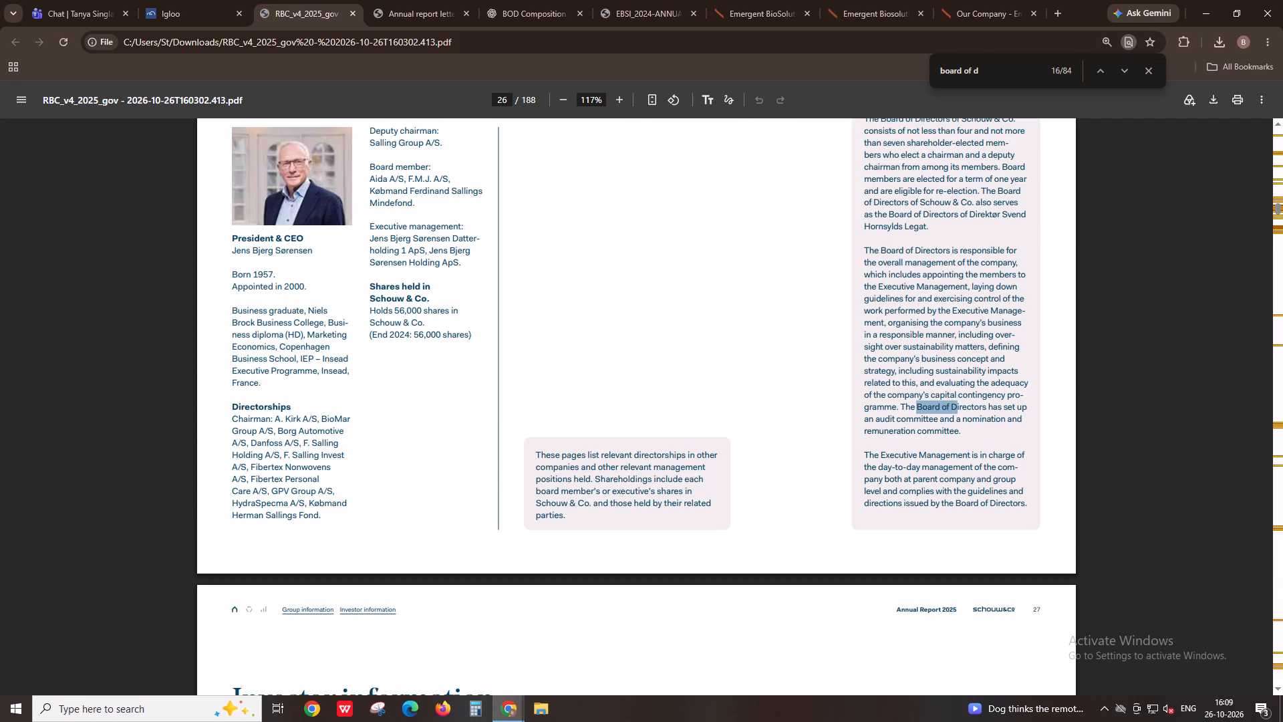
pyautogui.press('Return')
pyautogui.press('Return')
pyautogui.press('Return')
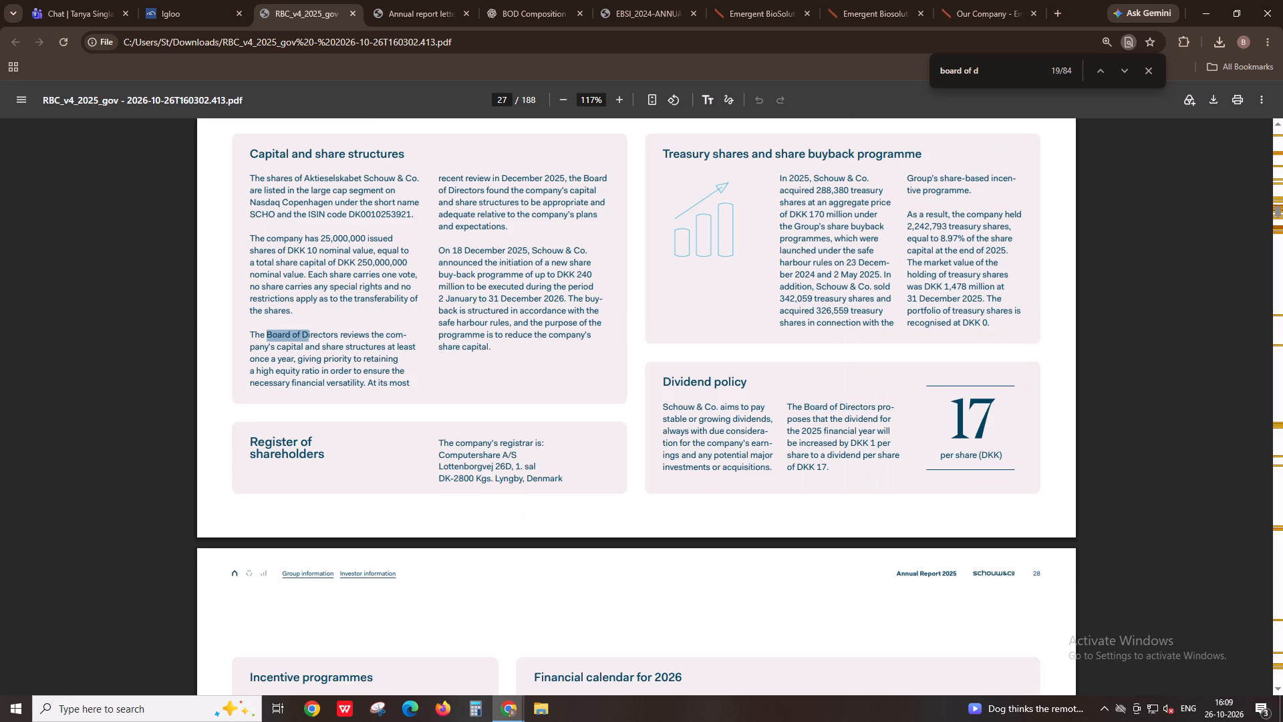
pyautogui.press('Return')
pyautogui.press('Return')
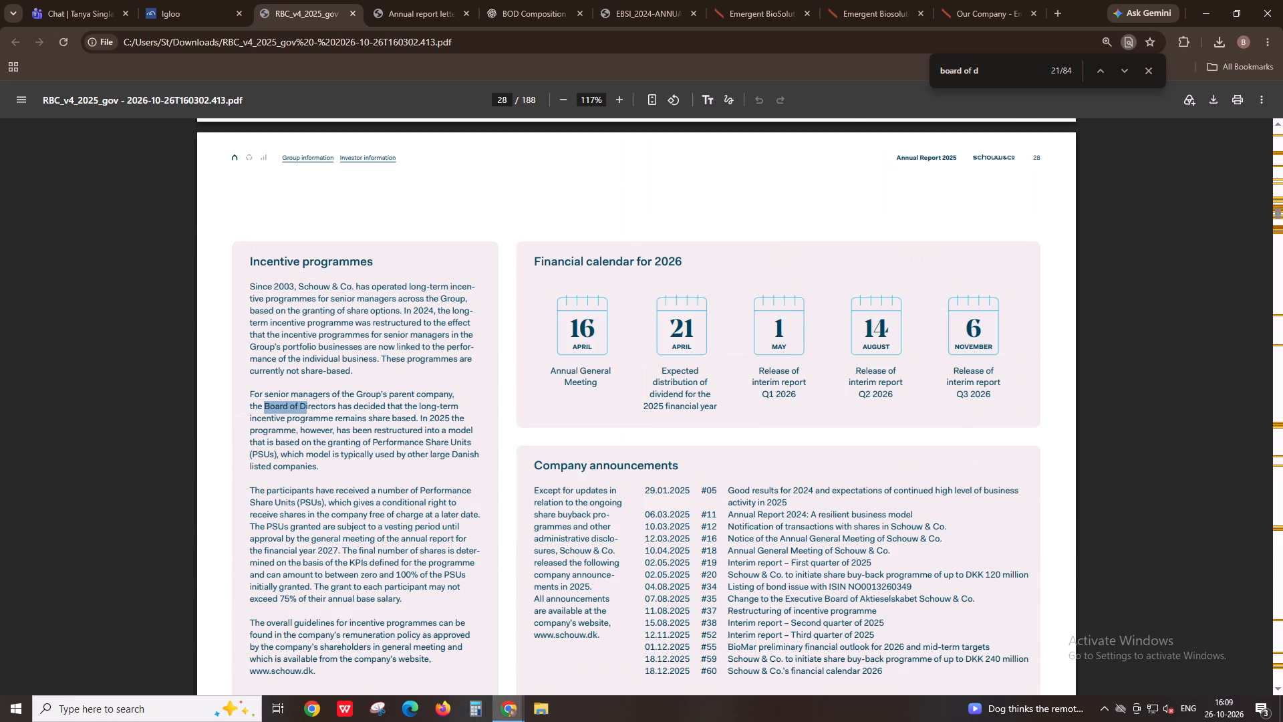
# Examine the "board of d" matches in the Corporate governance section on pages 33 to 35, covering board composition and its committees.
pyautogui.press('Return')
pyautogui.press('Return')
pyautogui.press('Return')
pyautogui.press('Return')
pyautogui.press('Return')
pyautogui.press('Return')
pyautogui.press('Return')
pyautogui.press('Return')
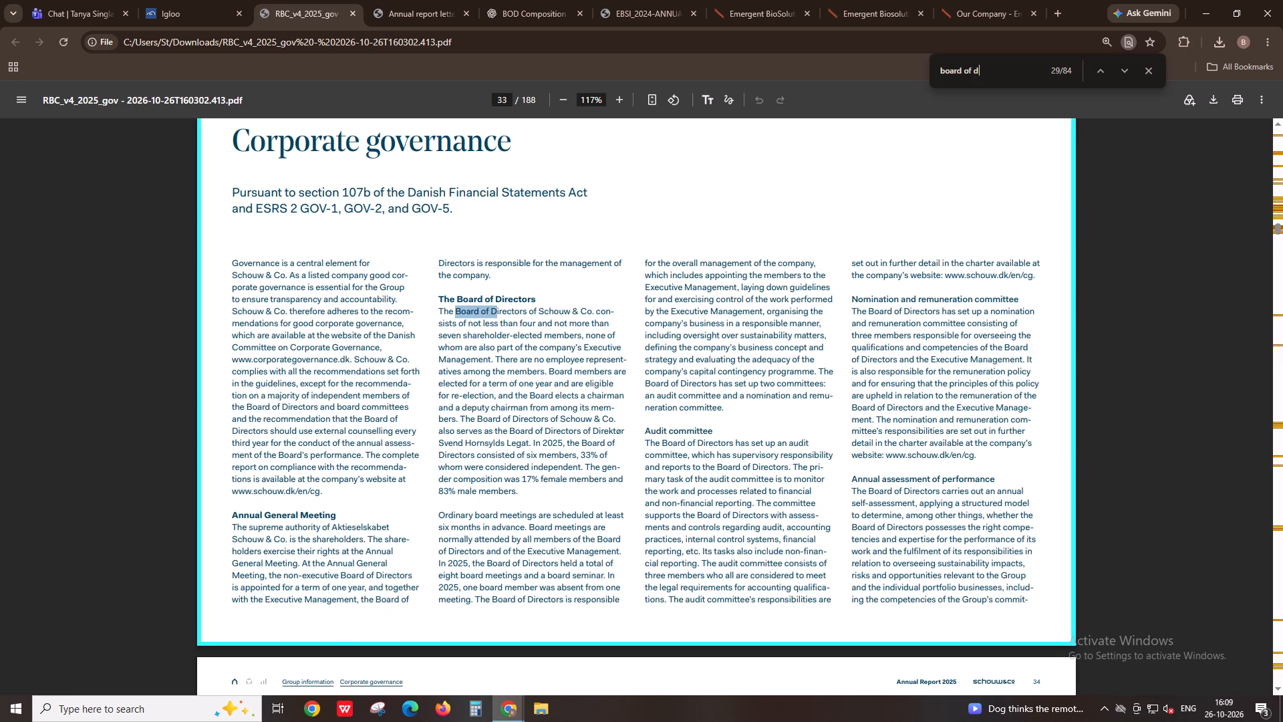
pyautogui.press('Return')
pyautogui.press('Return')
pyautogui.press('Return')
pyautogui.press('Return')
pyautogui.press('Return')
pyautogui.press('Return')
pyautogui.press('Return')
pyautogui.press('Return')
pyautogui.press('Return')
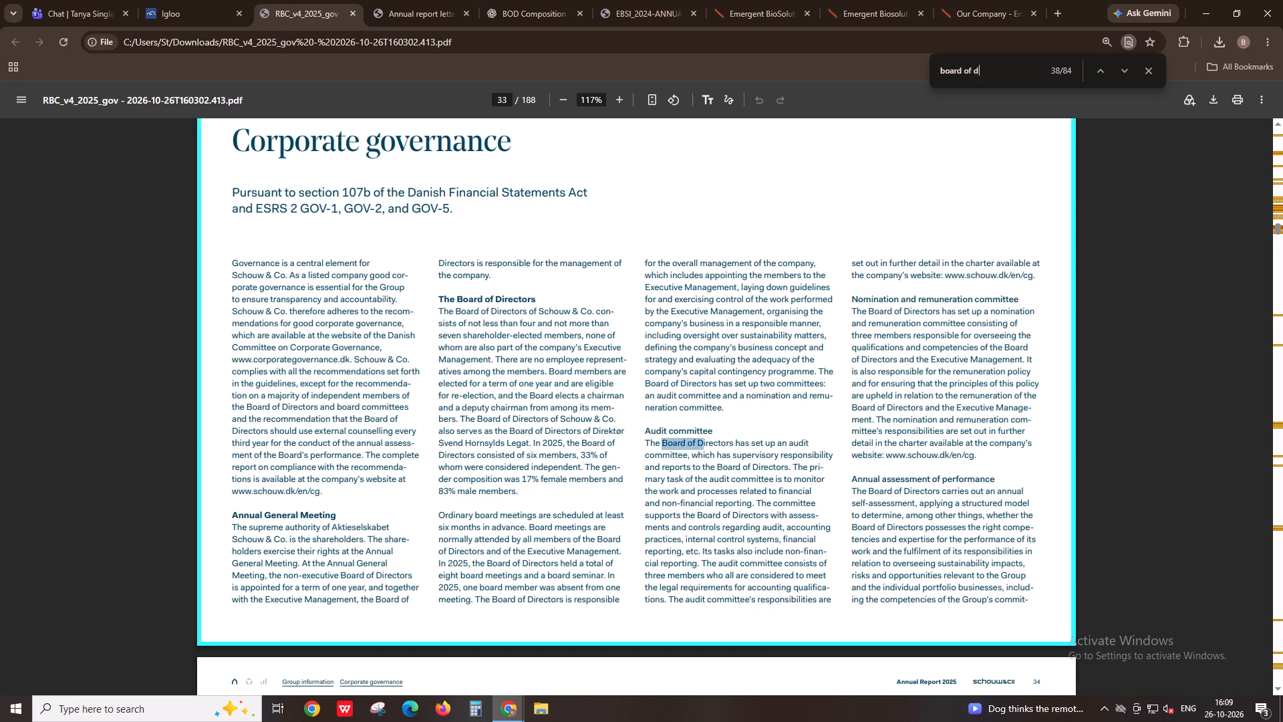
pyautogui.press('Return')
pyautogui.press('Return')
pyautogui.press('Return')
pyautogui.press('Return')
pyautogui.press('Return')
pyautogui.press('Return')
pyautogui.press('Return')
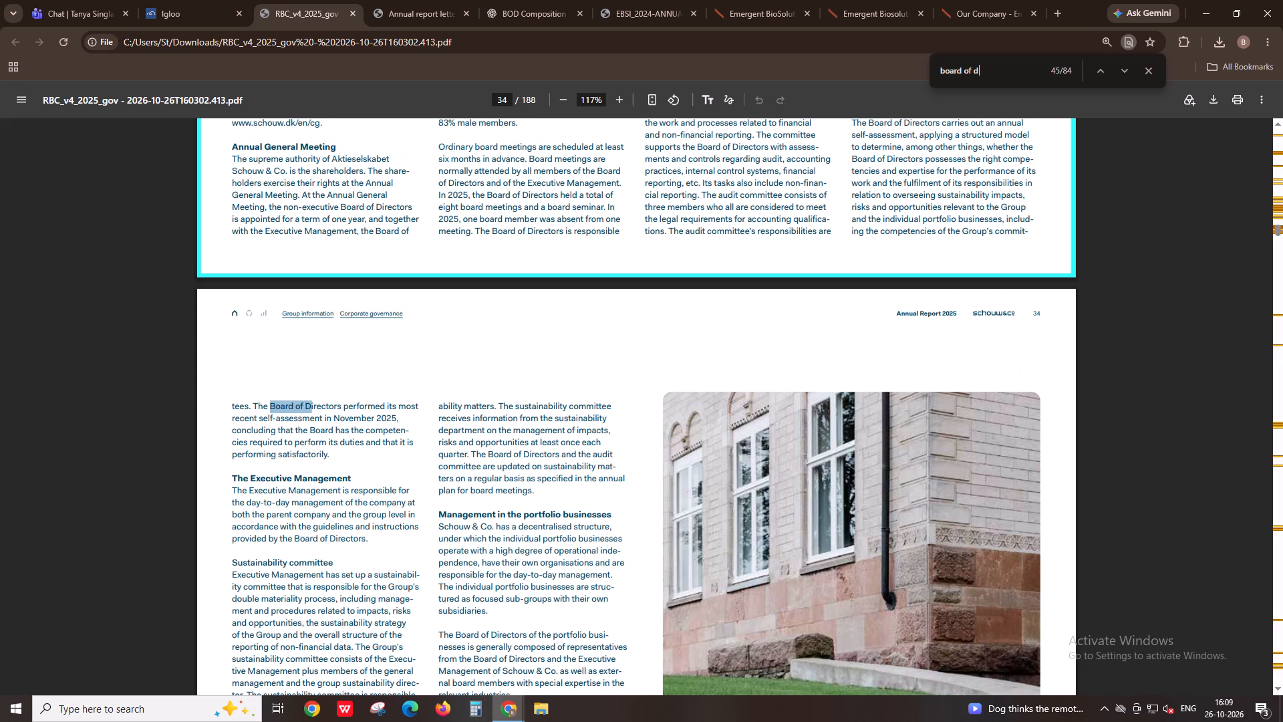
pyautogui.press('Return')
pyautogui.press('Return')
pyautogui.press('Return')
pyautogui.press('Return')
pyautogui.press('Return')
pyautogui.press('Return')
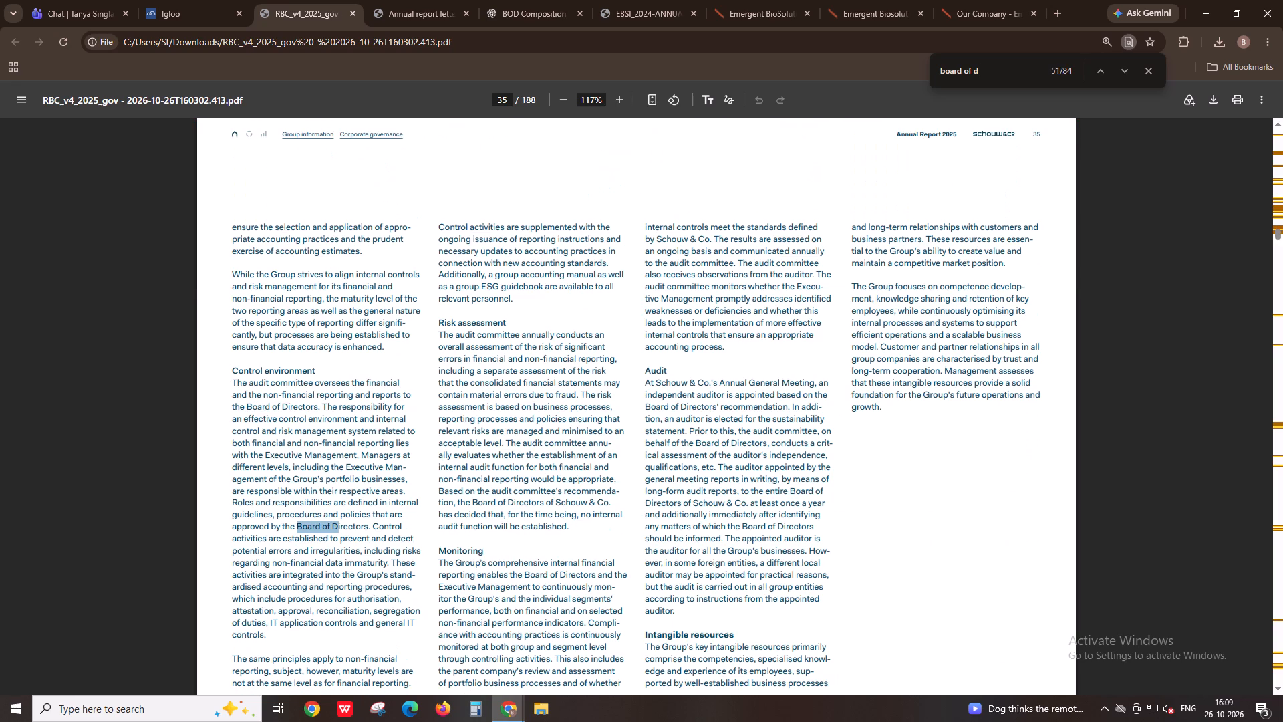
# Check the further "board of d" matches from page 35 through the double materiality assessment on page 73.
pyautogui.press('Return')
pyautogui.press('Return')
pyautogui.press('Return')
pyautogui.press('Return')
pyautogui.press('Return')
pyautogui.press('Return')
pyautogui.press('Return')
pyautogui.press('Return')
pyautogui.press('Return')
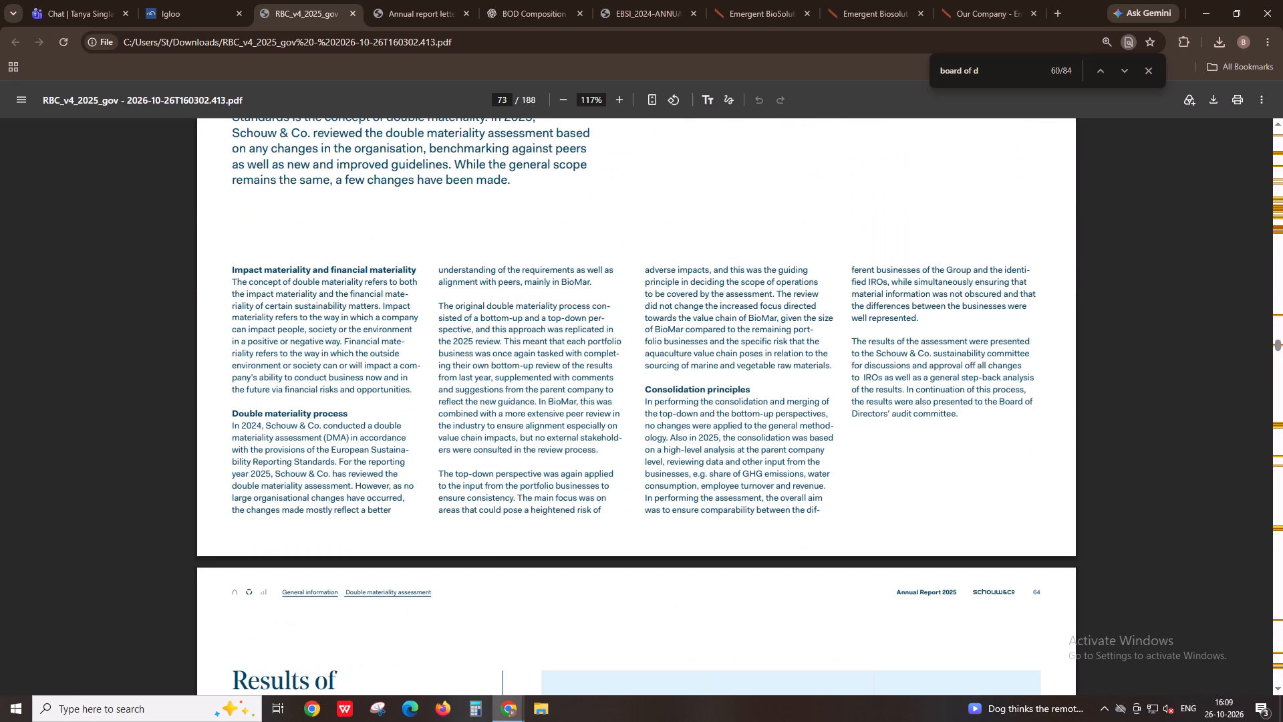
# Examine the "Gender diversity in management" page 101, including its metrics table and the accounting policies defining the Board and Executive Management.
pyautogui.press('Return')
pyautogui.press('Return')
pyautogui.press('Return')
pyautogui.hotkey('shift', 'Return')
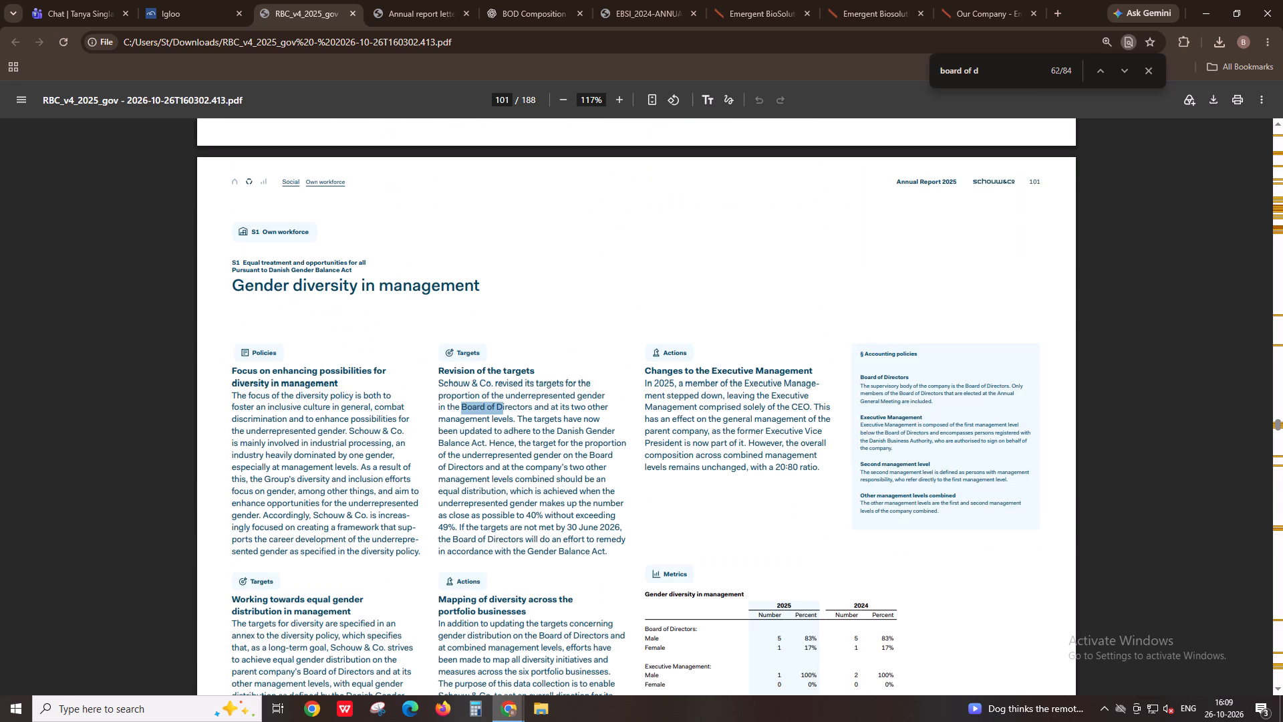
pyautogui.hotkey('shift', 'Return')
pyautogui.press('Return')
pyautogui.press('Return')
pyautogui.press('Return')
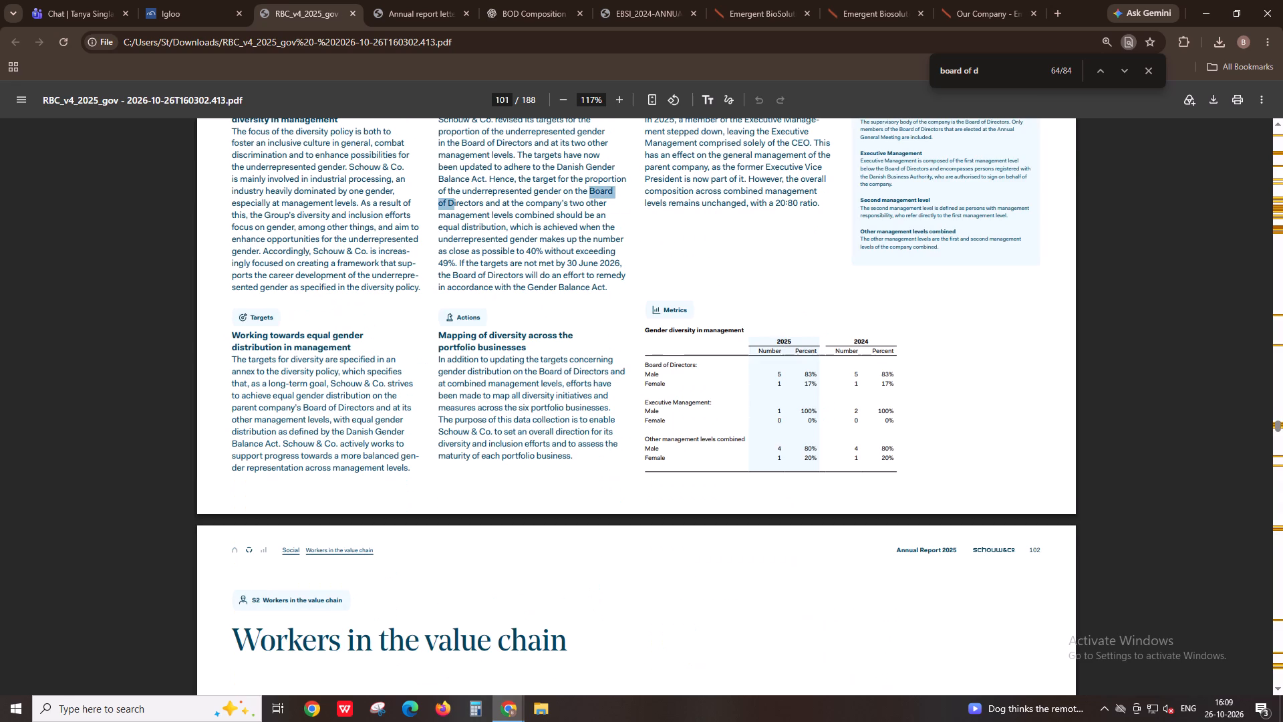
pyautogui.press('Return')
pyautogui.press('Return')
pyautogui.press('Return')
pyautogui.press('Return')
pyautogui.press('Return')
pyautogui.press('Return')
pyautogui.press('Return')
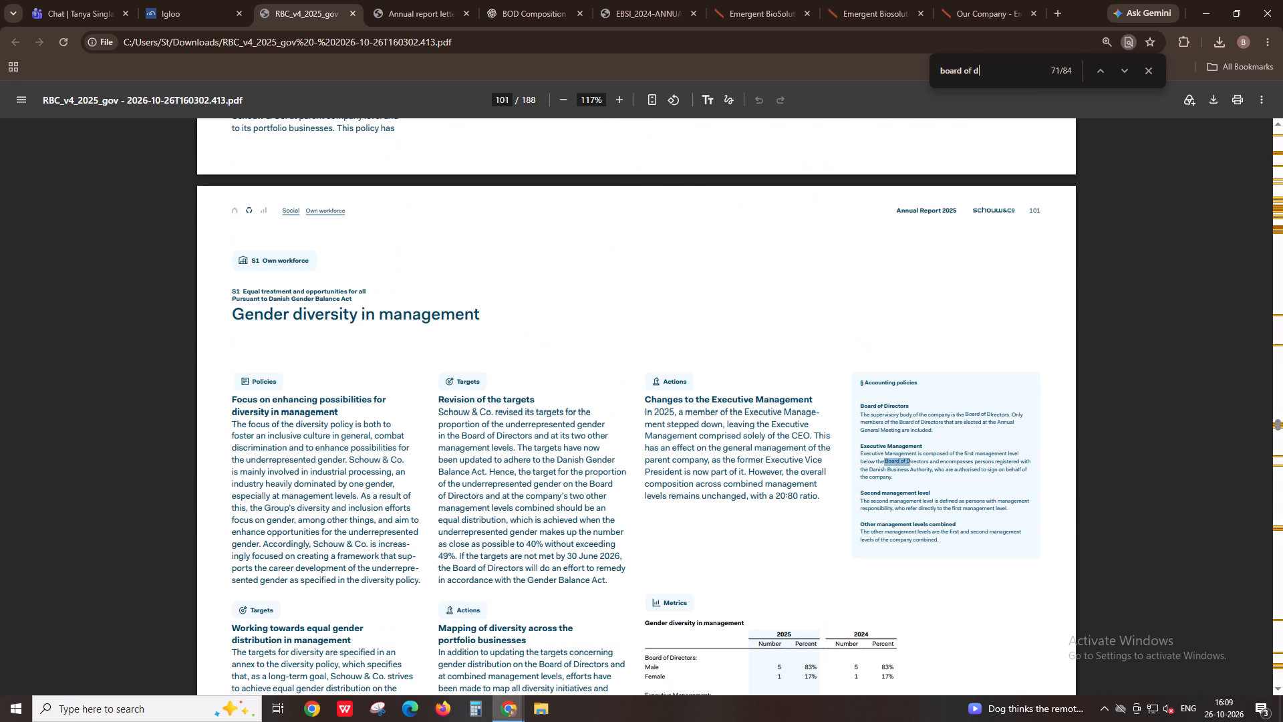
pyautogui.press('Return')
pyautogui.press('Return')
pyautogui.hotkey('shift', 'Return')
pyautogui.hotkey('shift', 'Return')
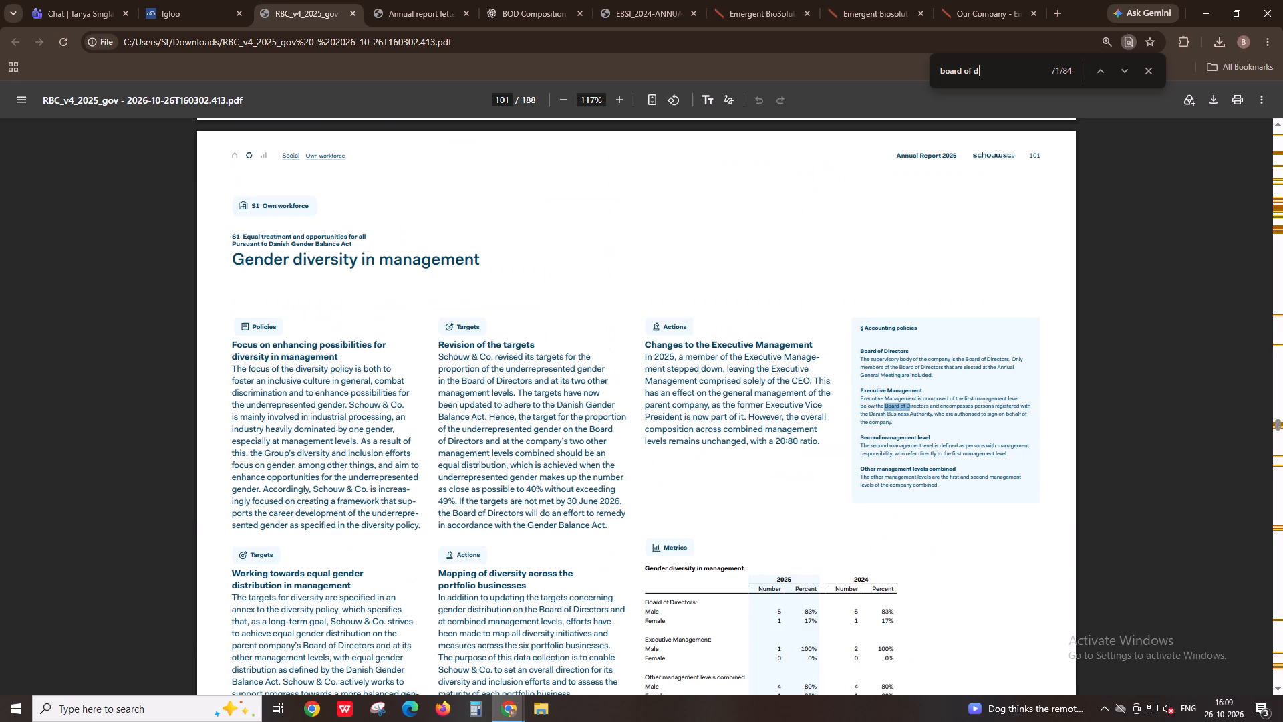
pyautogui.keyDown('ctrl'); pyautogui.scroll(5, 836, 372); pyautogui.keyUp('ctrl')
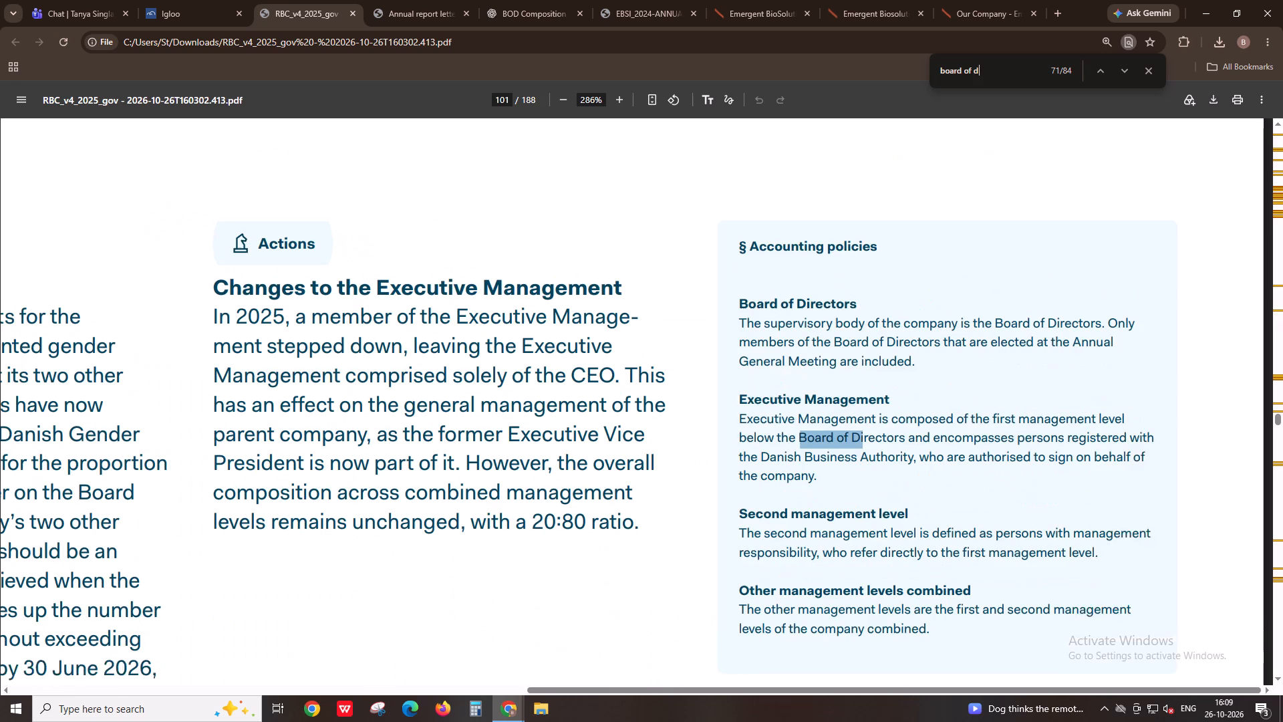
pyautogui.keyDown('shift'); pyautogui.scroll(-1, 1018, 429); pyautogui.keyUp('shift')
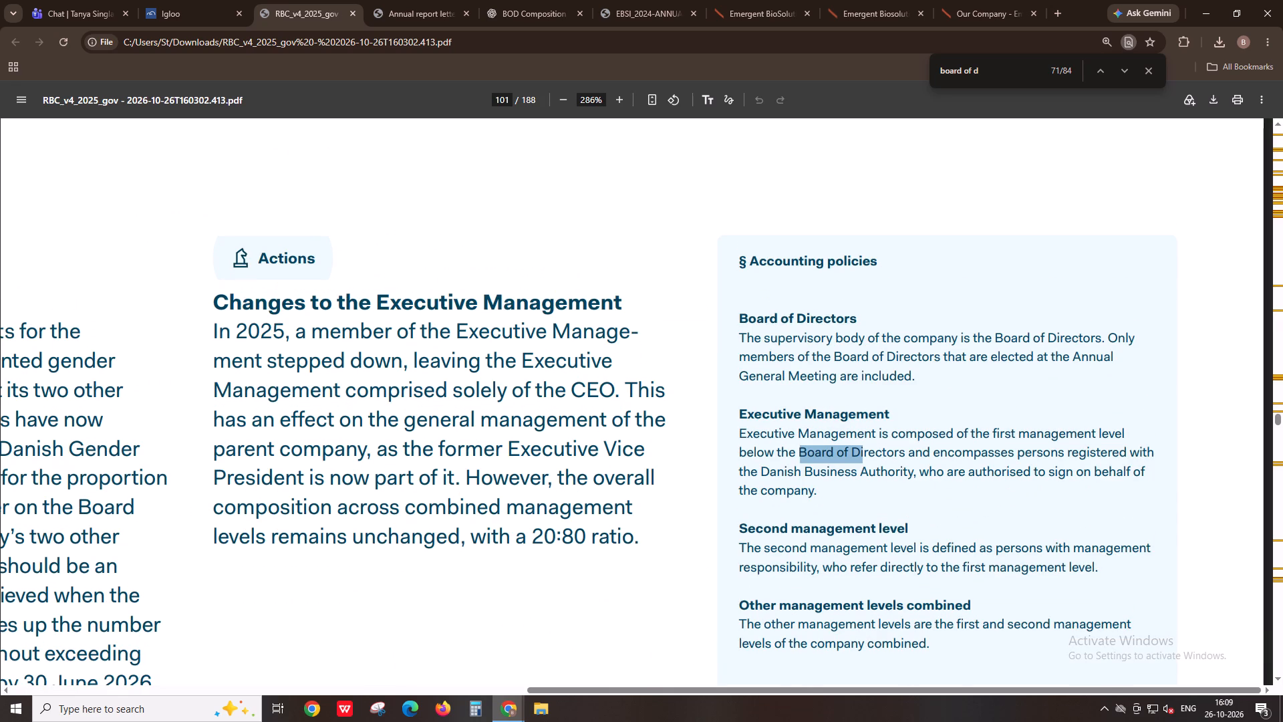
# Continue through the "board of d" matches after page 101, up to the staff costs note on page 136.
pyautogui.press('Return')
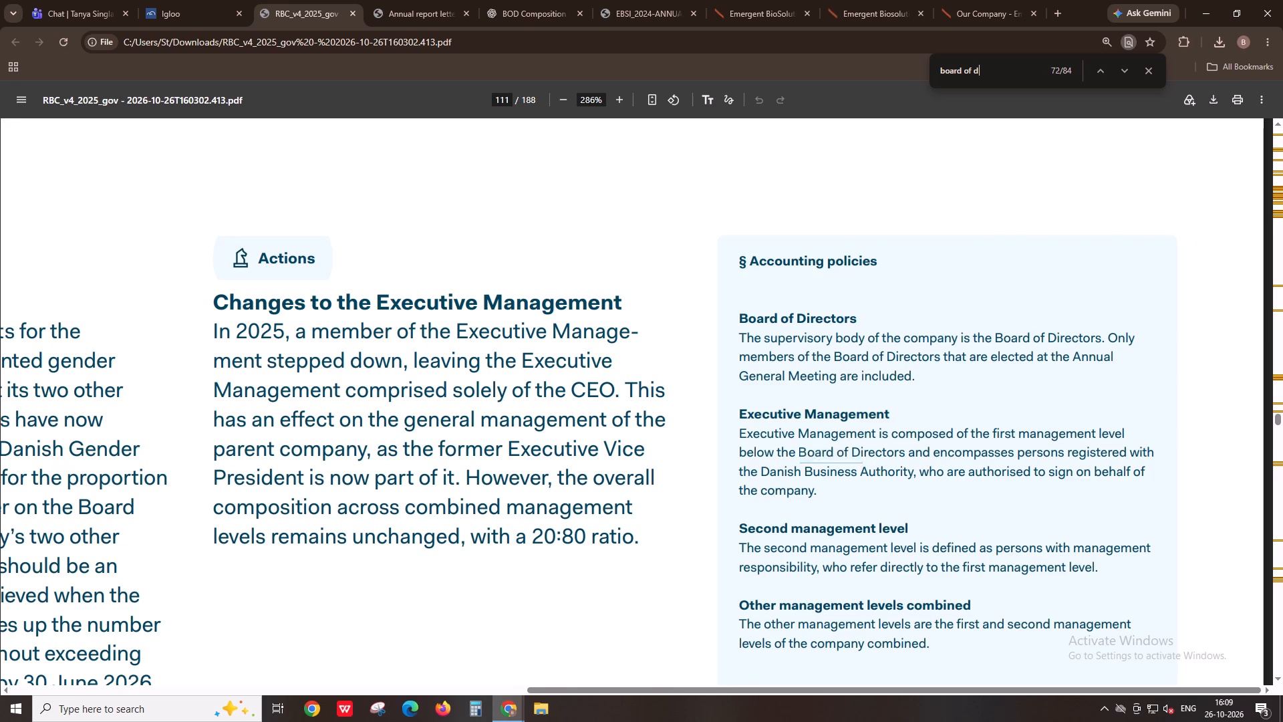
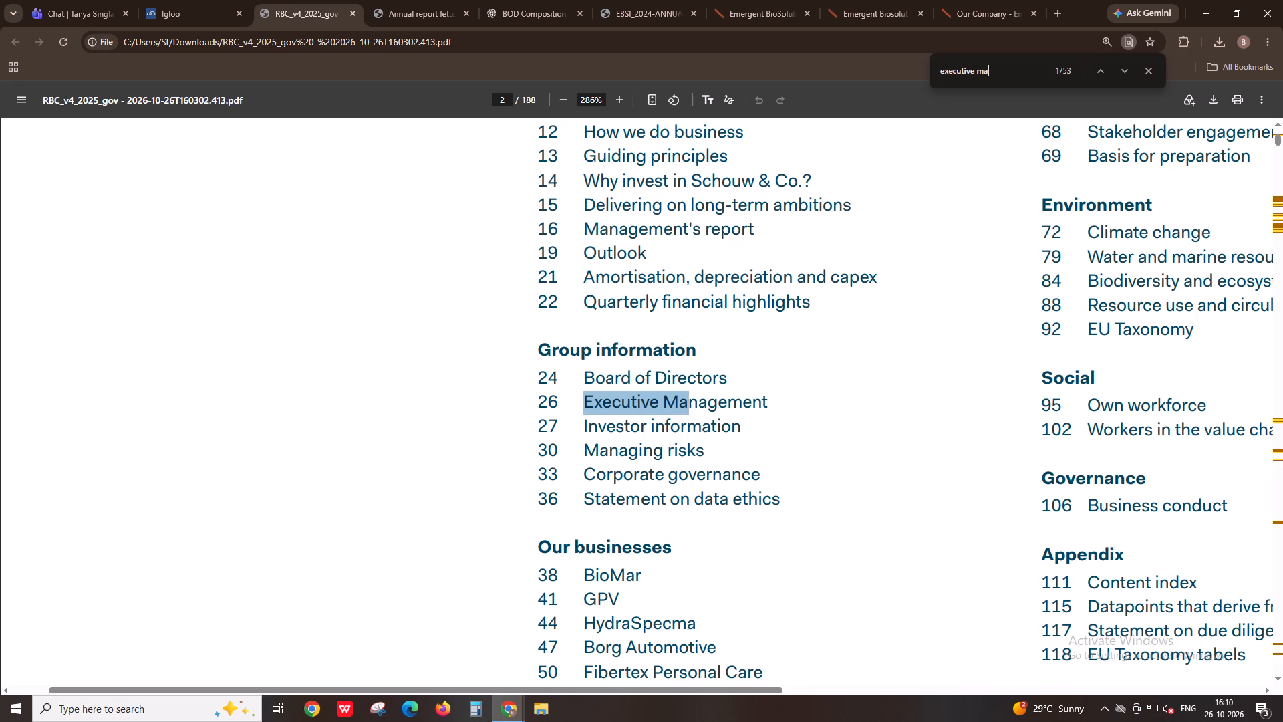
pyautogui.press('Return')
pyautogui.press('Return')
pyautogui.press('Return')
pyautogui.press('Return')
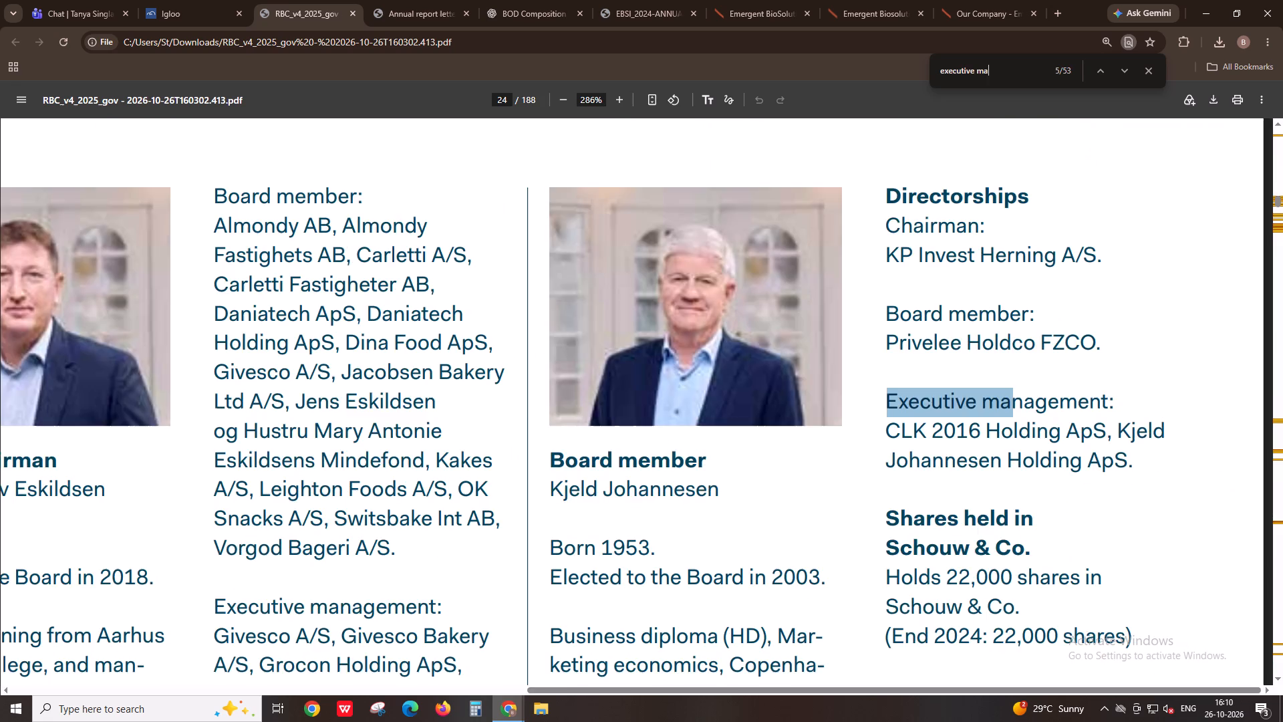
pyautogui.press('Return')
pyautogui.press('Return')
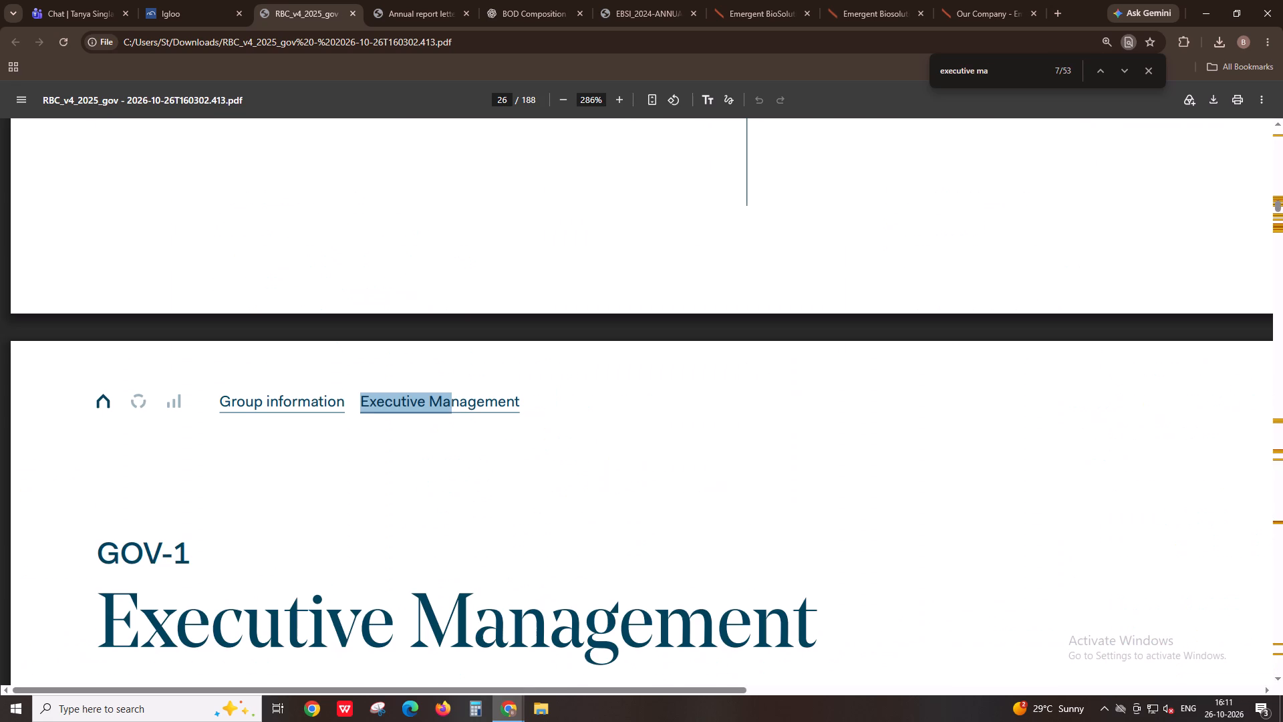
# Go back through the matches on pages 25 and 24 and examine the Board of Directors profiles and directorships.
pyautogui.hotkey('shift', 'Return')
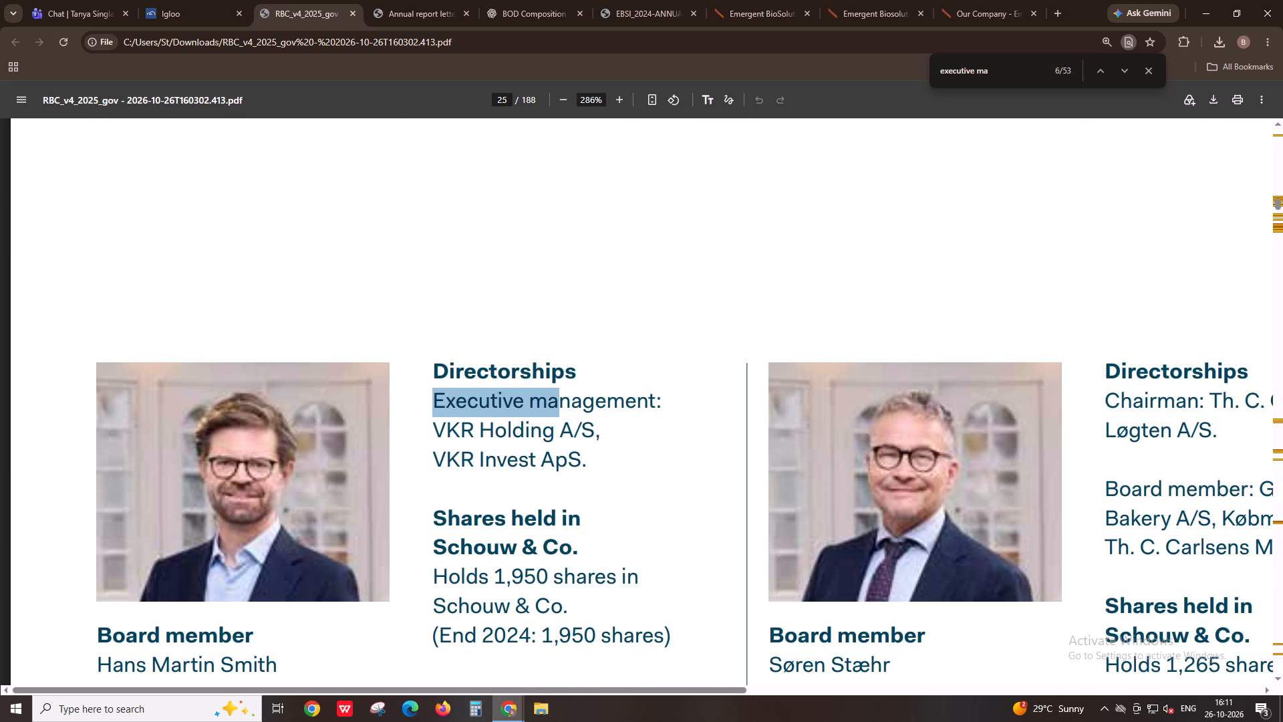
pyautogui.press('Return')
pyautogui.hotkey('shift', 'Return')
pyautogui.hotkey('shift', 'Return')
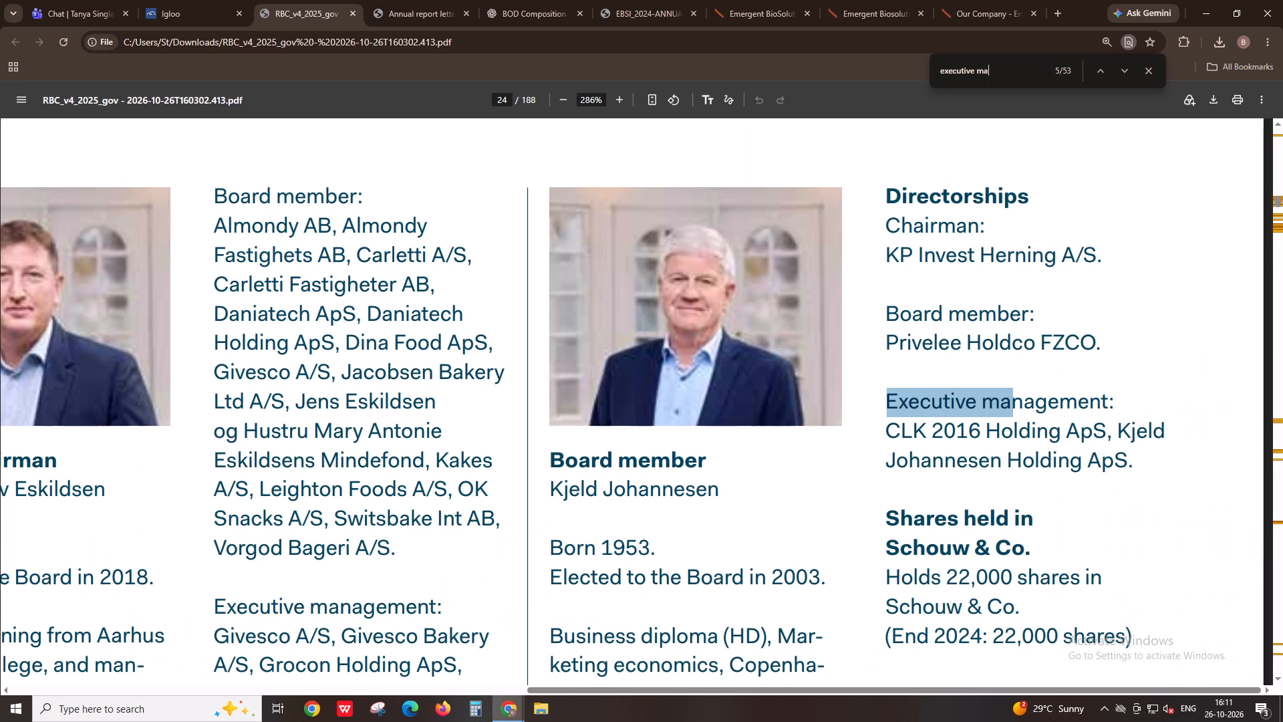
pyautogui.keyDown('ctrl'); pyautogui.scroll(-3, 312, 450); pyautogui.keyUp('ctrl')
pyautogui.scroll(8, 312, 450)
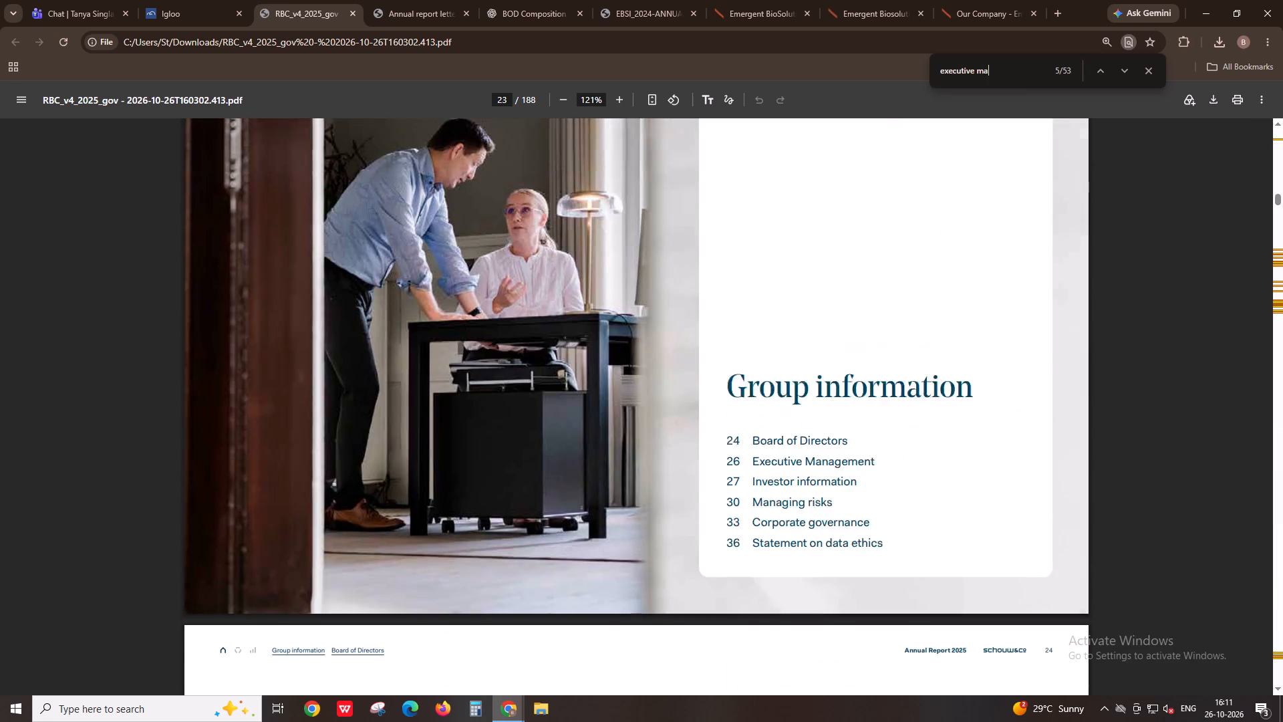
pyautogui.scroll(-7, 312, 450)
pyautogui.keyDown('ctrl'); pyautogui.scroll(2, 312, 450); pyautogui.keyUp('ctrl')
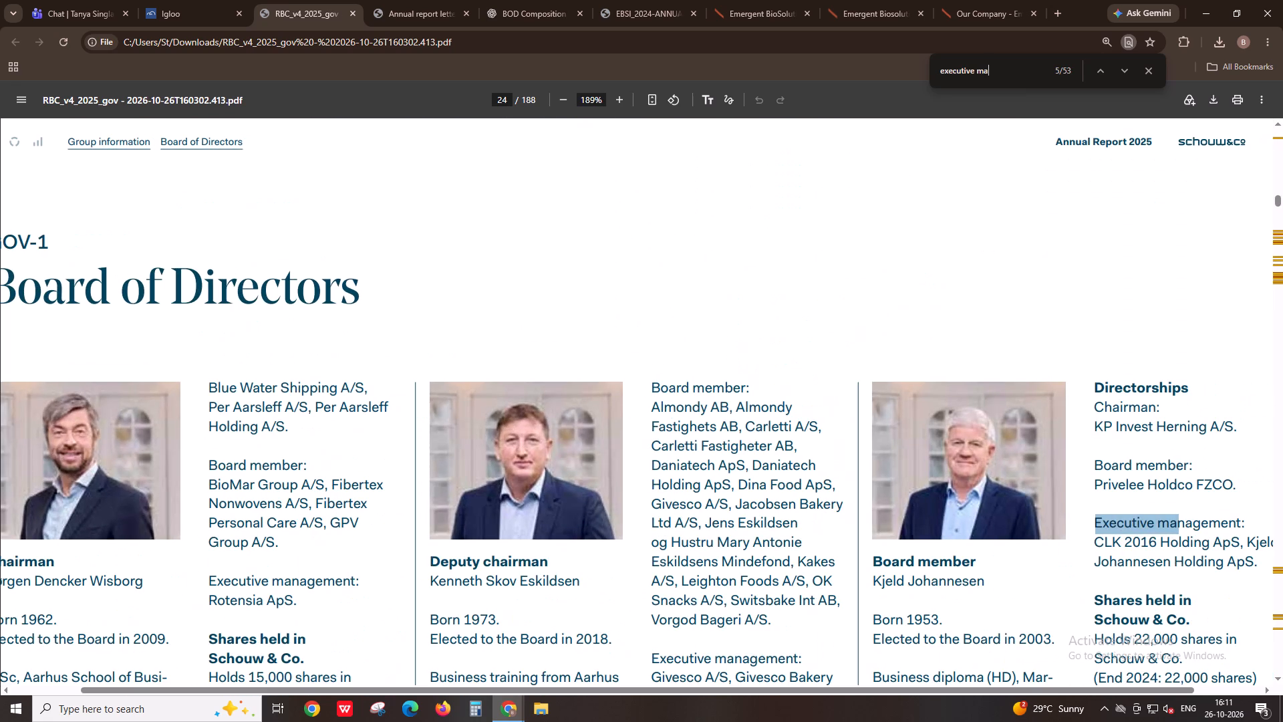
pyautogui.scroll(-1, 312, 450)
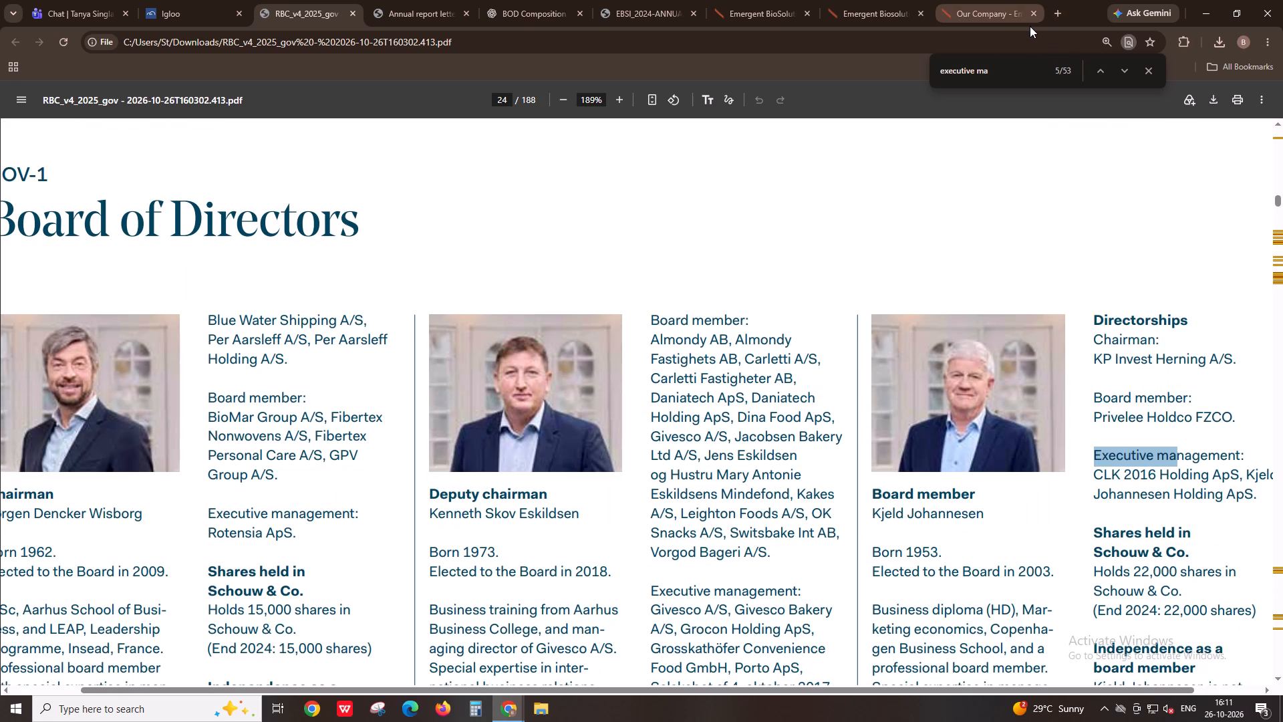
# Check the following "executive ma" matches from page 26 through the Board of Directors paragraph in Corporate governance on page 33.
pyautogui.press('Return')
pyautogui.press('Return')
pyautogui.press('Return')
pyautogui.press('Return')
pyautogui.press('Return')
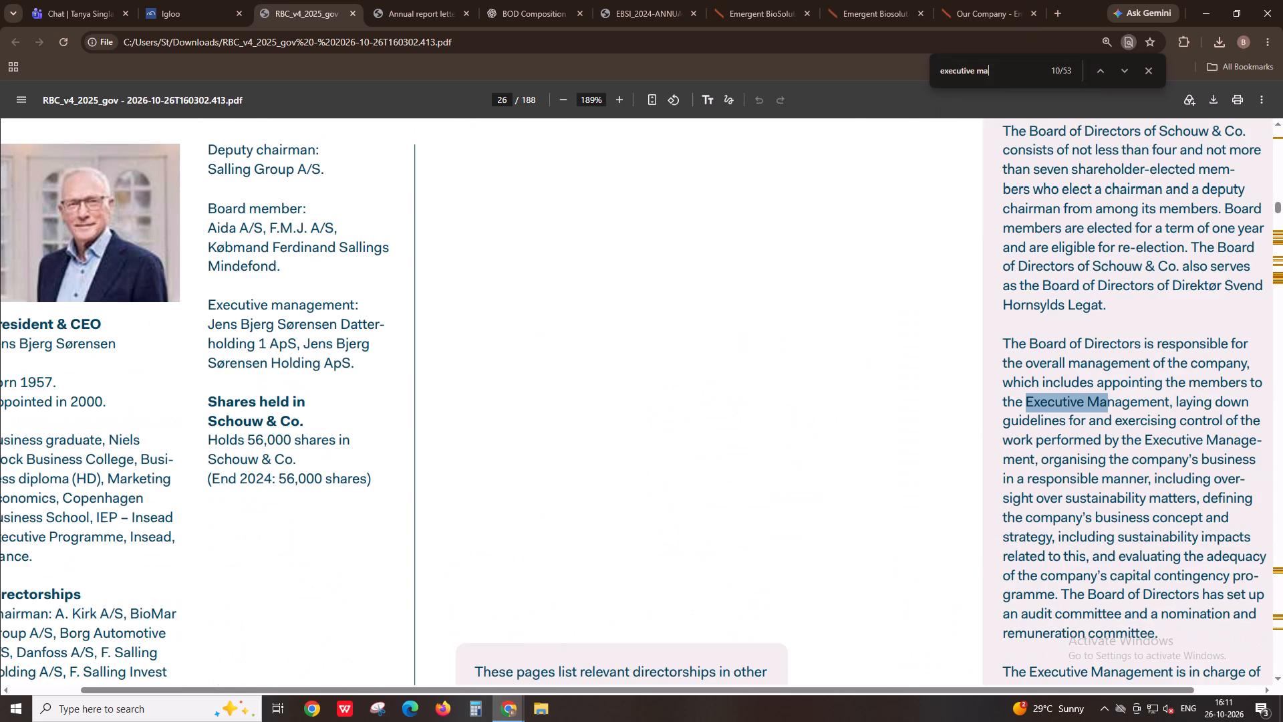
pyautogui.press('Return')
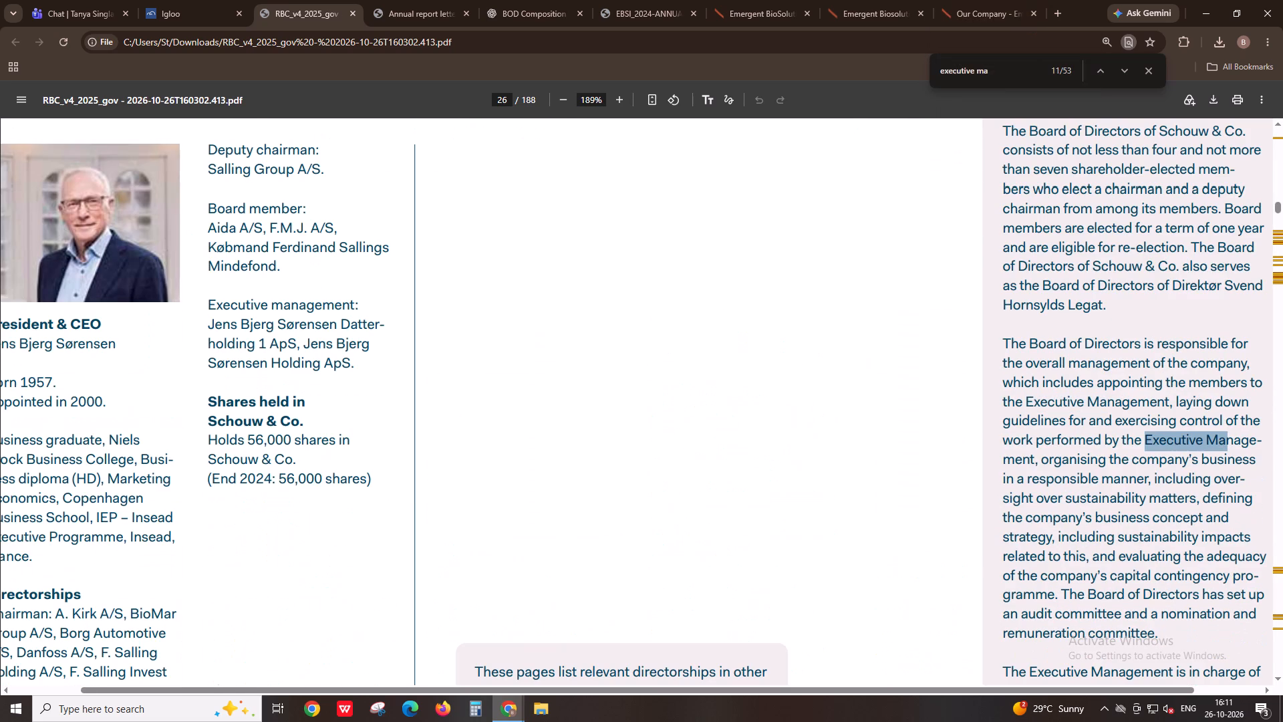
pyautogui.press('Return')
pyautogui.press('Return')
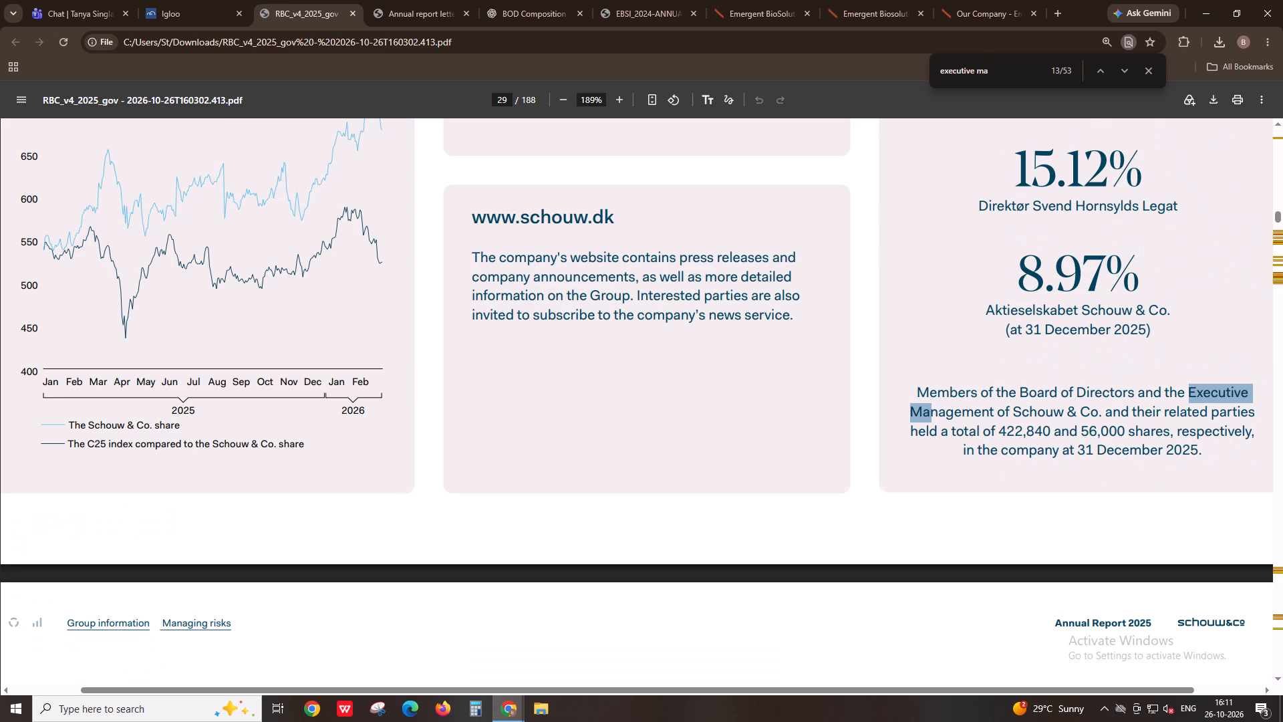
pyautogui.press('Return')
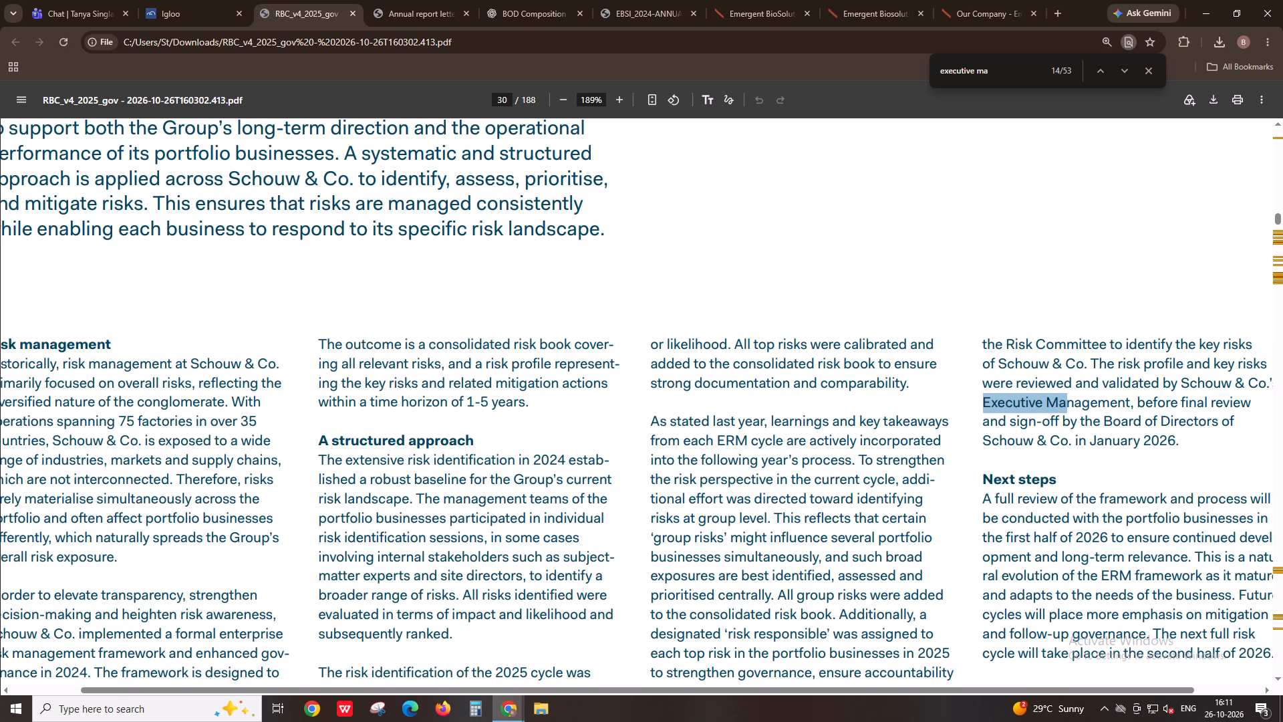
pyautogui.press('Return')
pyautogui.press('Return')
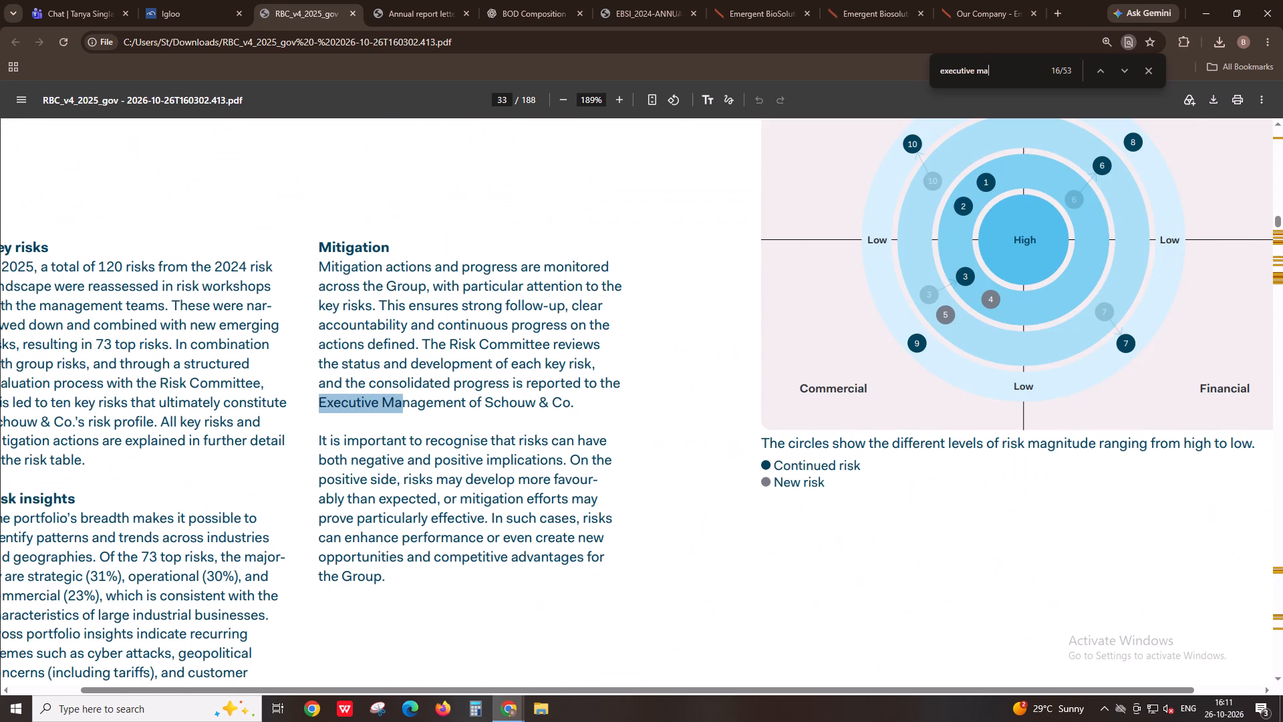
pyautogui.press('Return')
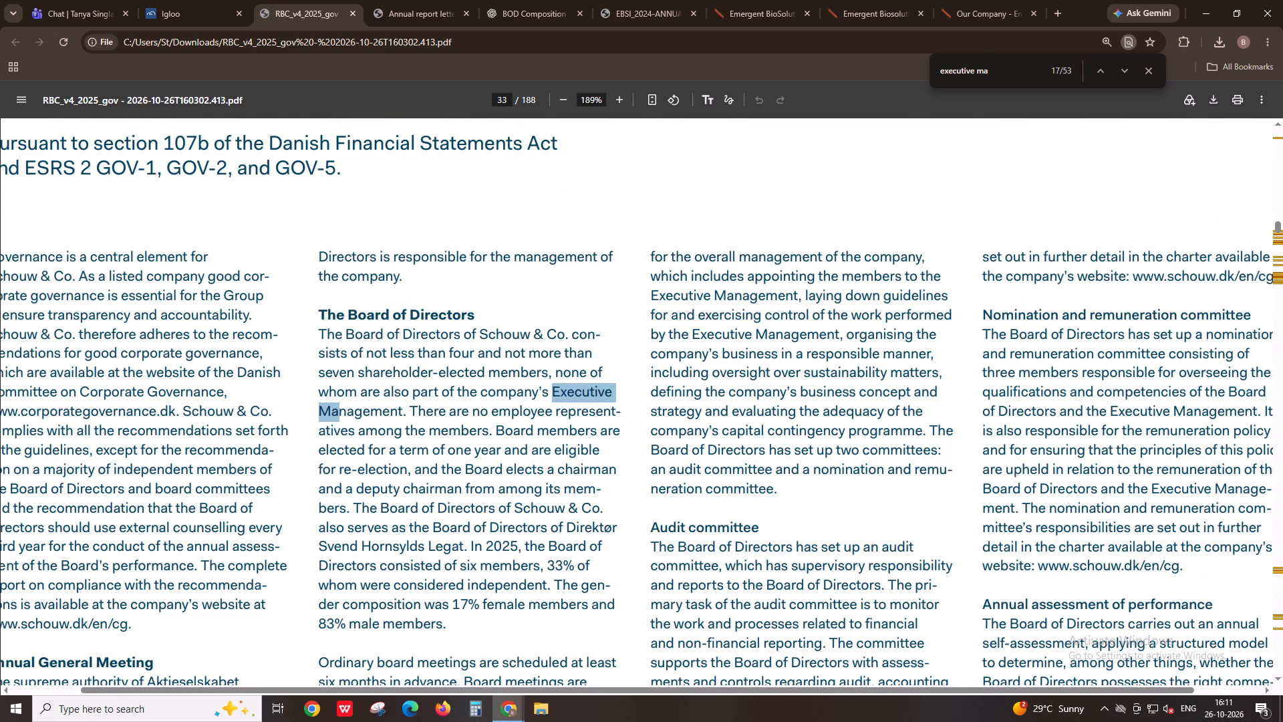
# In the Igloo task, set the Board_nonexecutive value to 100 with the unit %.
pyautogui.click(170, 0)
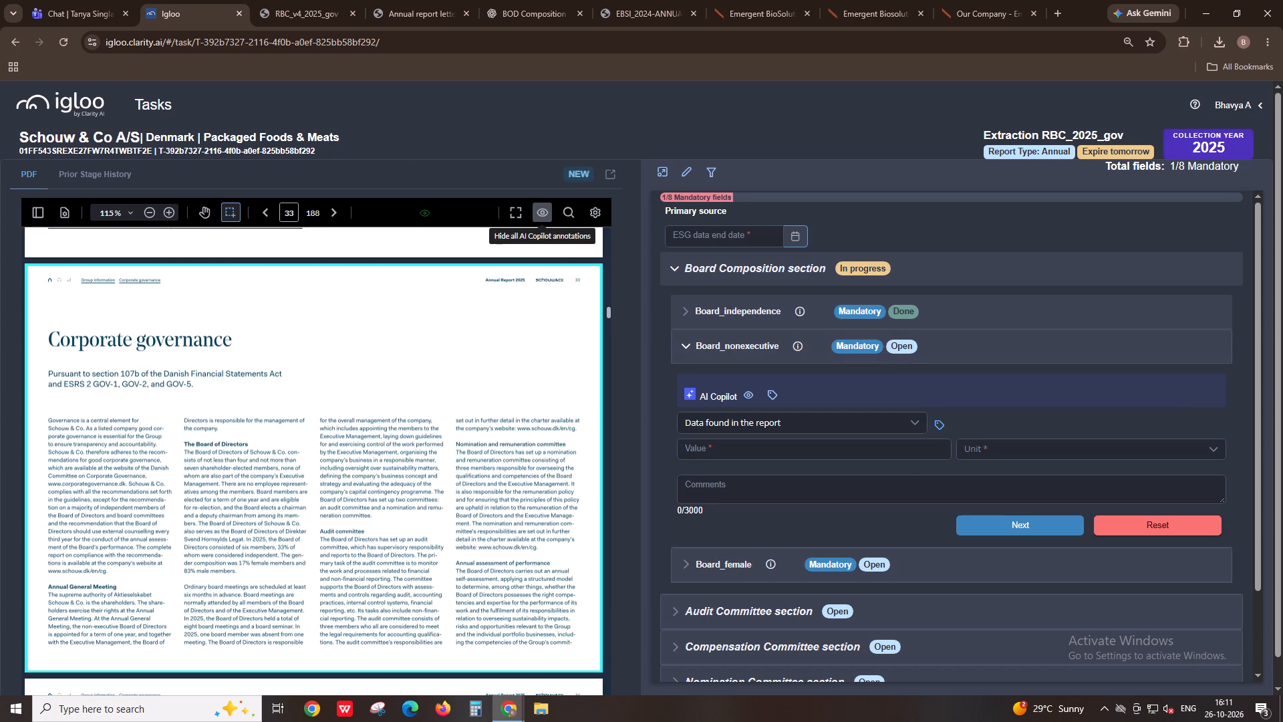
pyautogui.click(913, 448)
pyautogui.write('100')
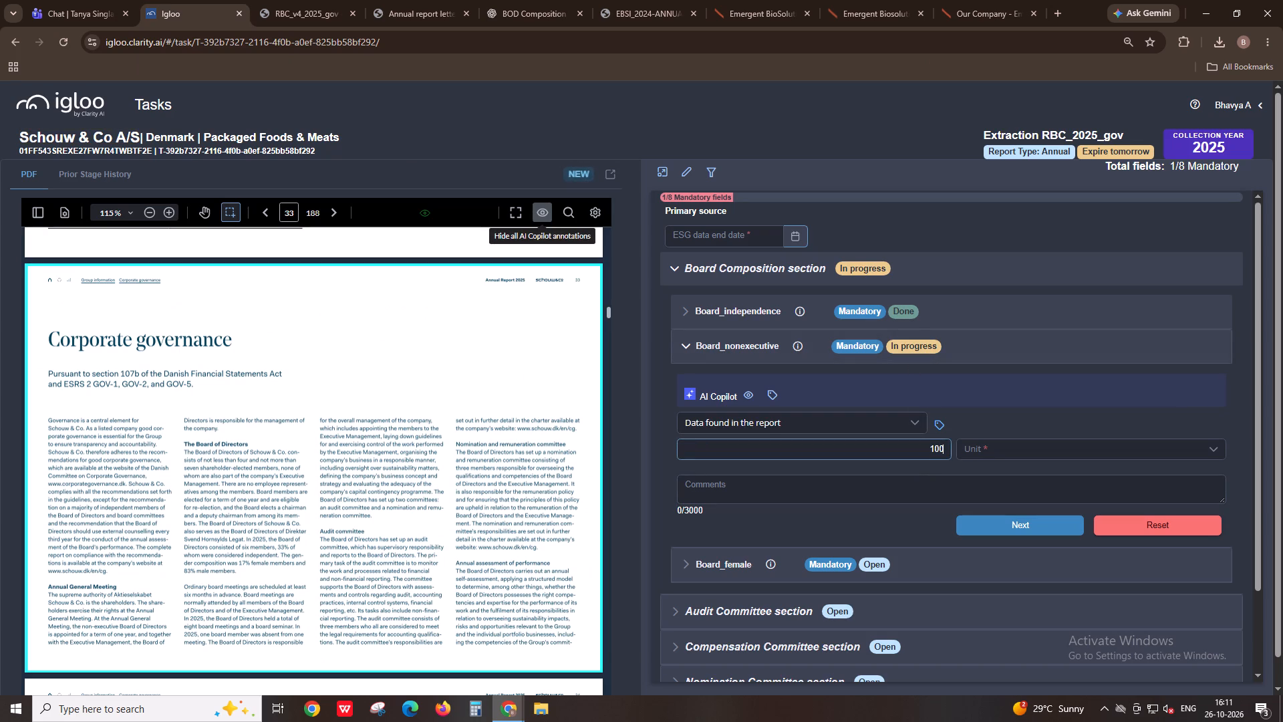
pyautogui.click(982, 457)
pyautogui.click(985, 495)
pyautogui.click(982, 450)
pyautogui.click(979, 471)
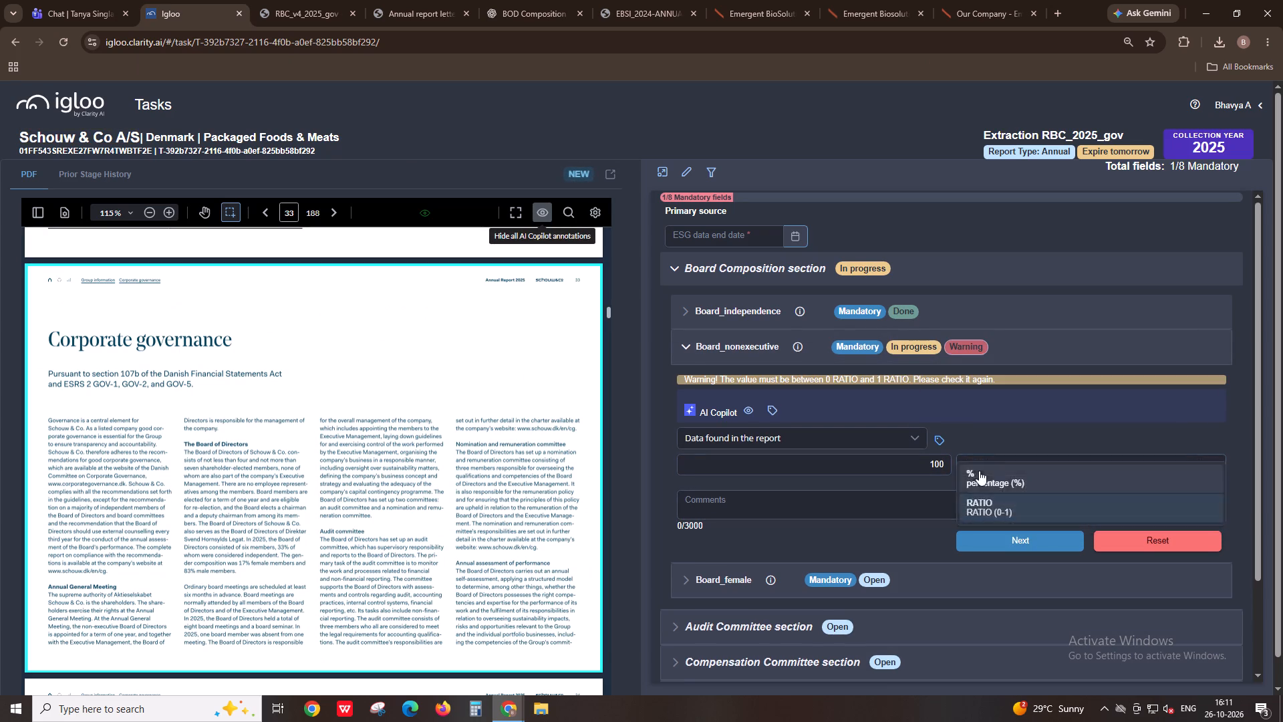
pyautogui.click(975, 450)
# Enter the Board_nonexecutive comment "All the members in the BOD are non-executive.".
pyautogui.click(851, 491)
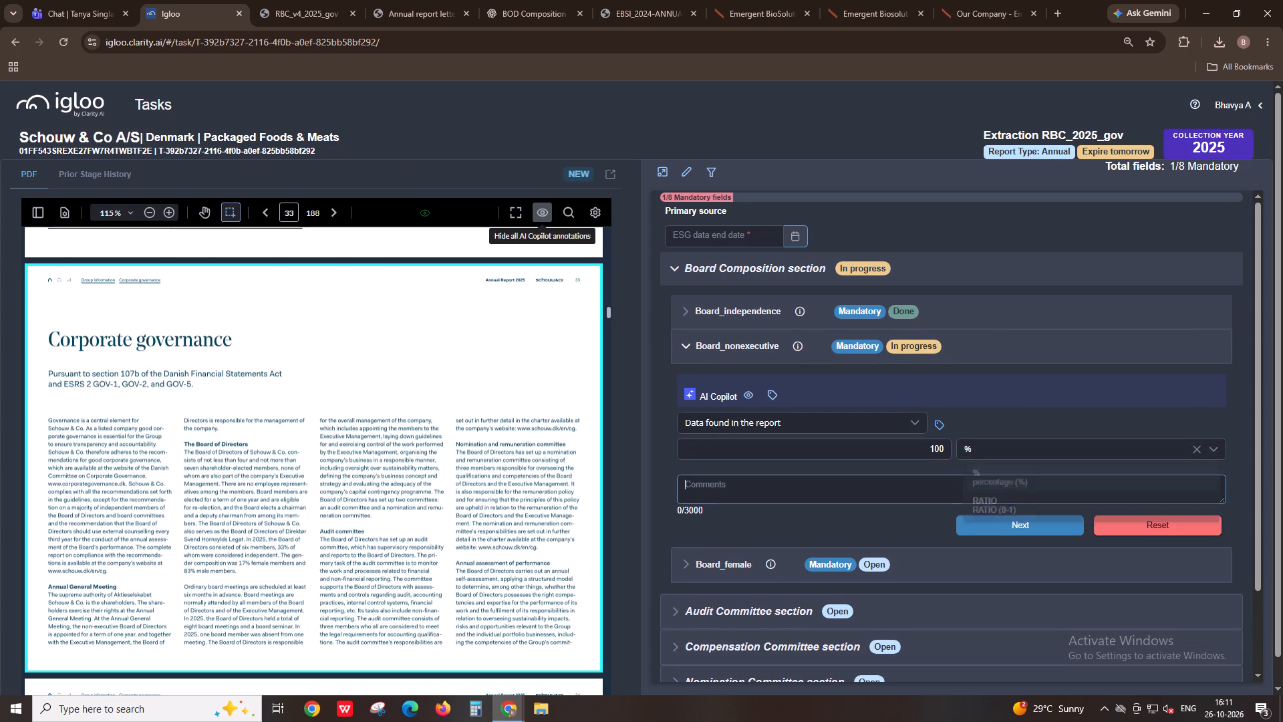
pyautogui.write('All')
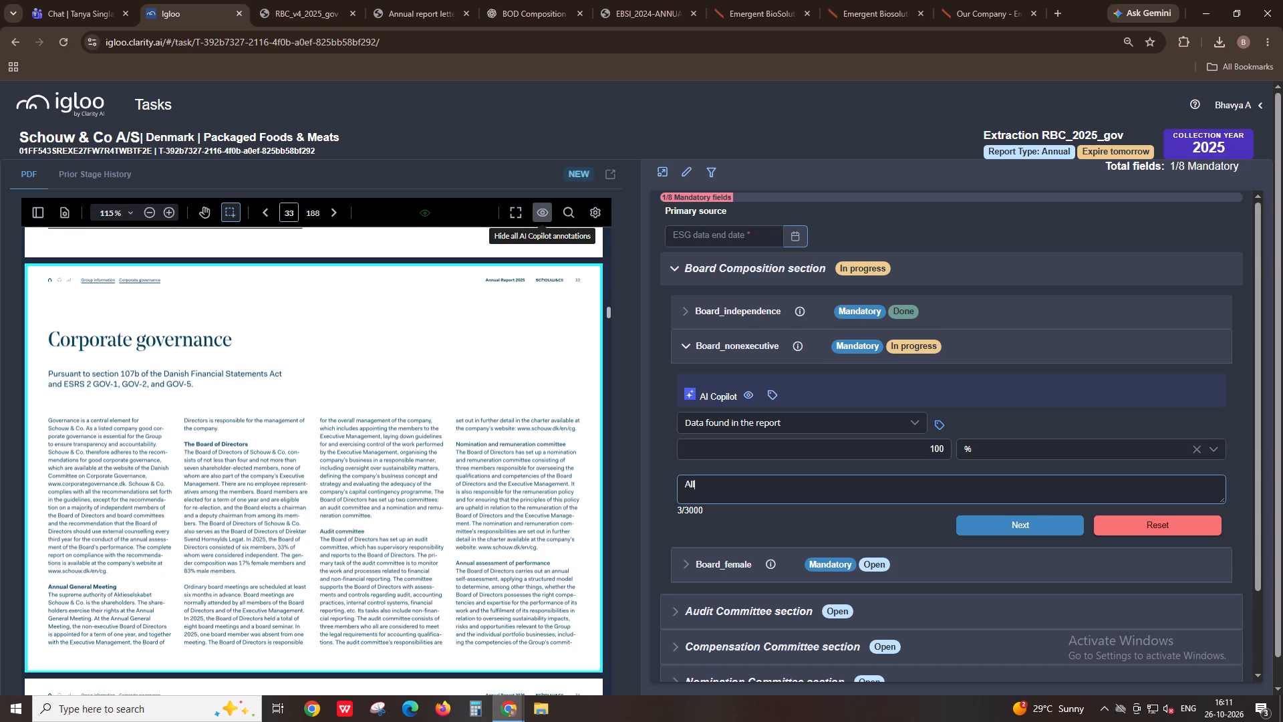
pyautogui.press('space')
pyautogui.write('the members in the BOD are non-ex')
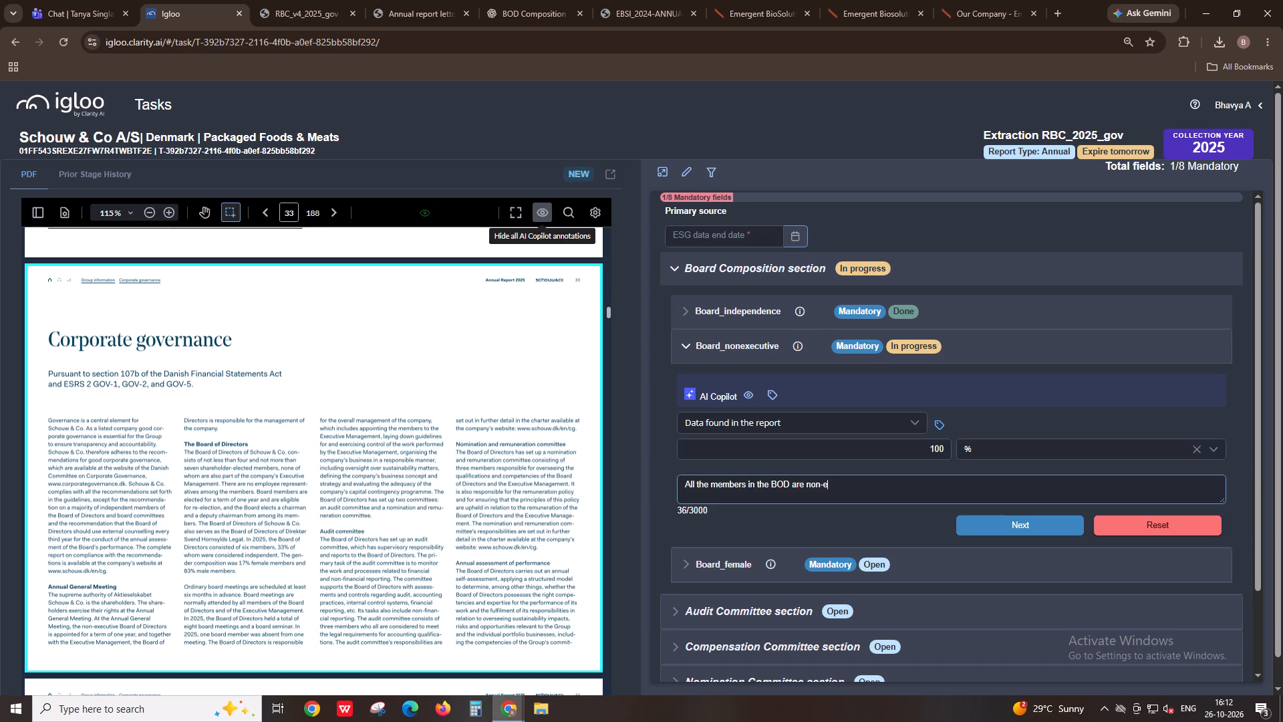
pyautogui.write('ecuve')
pyautogui.press('BackSpace')
pyautogui.press('BackSpace')
pyautogui.write('tive,')
pyautogui.press('BackSpace')
pyautogui.press('.')
# Tag the heading "The Board of Directors" on page 33 as the Board_nonexecutive source and advance to Board_female.
pyautogui.click(940, 422)
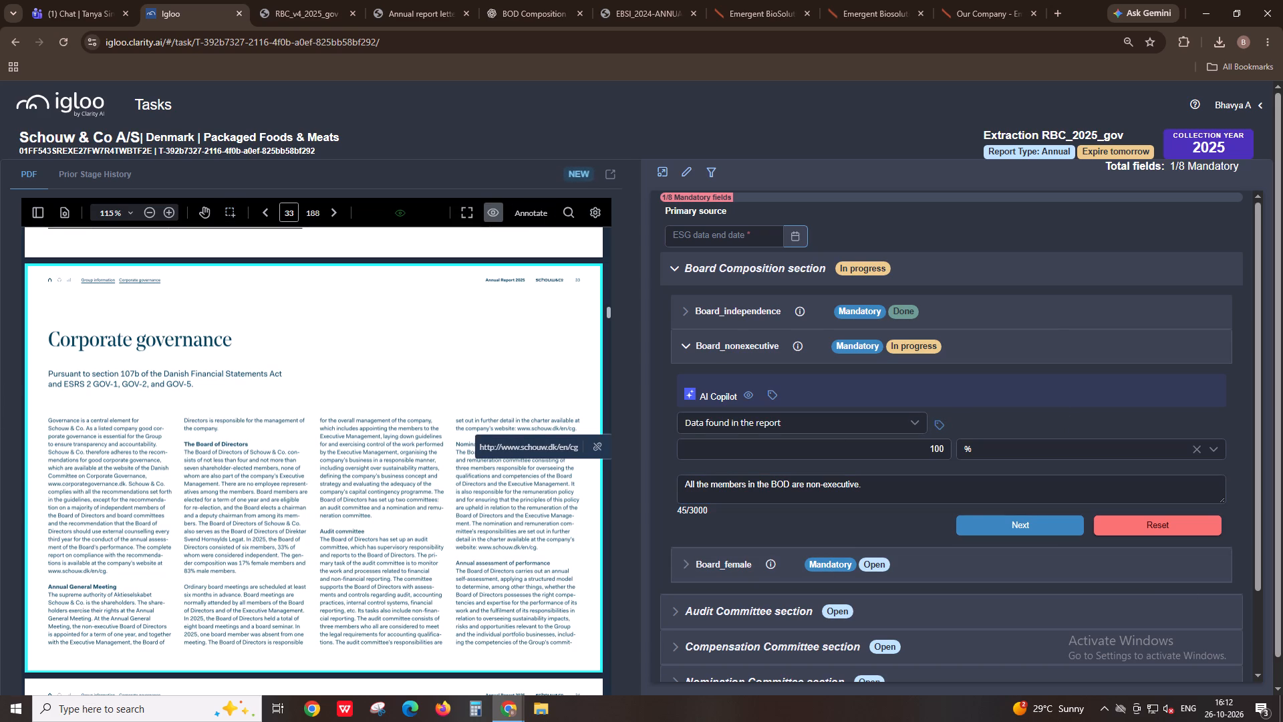
pyautogui.moveTo(181, 445); pyautogui.dragTo(253, 439)
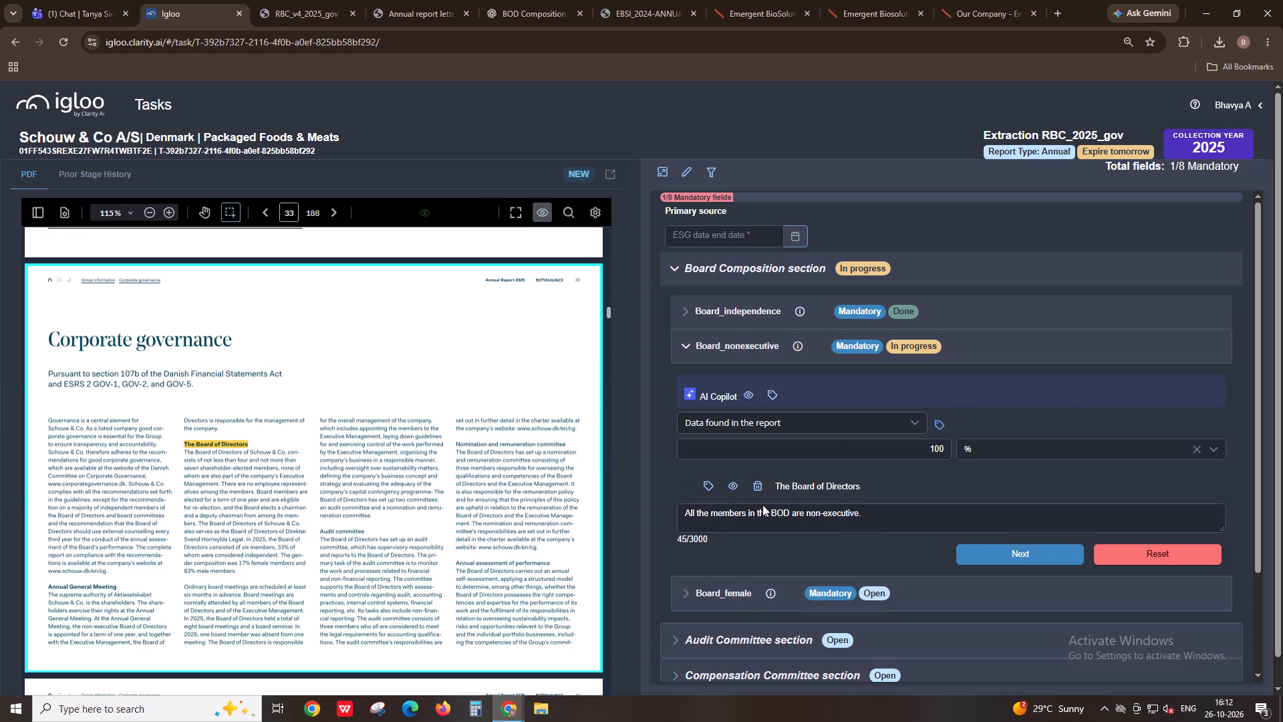
pyautogui.click(983, 551)
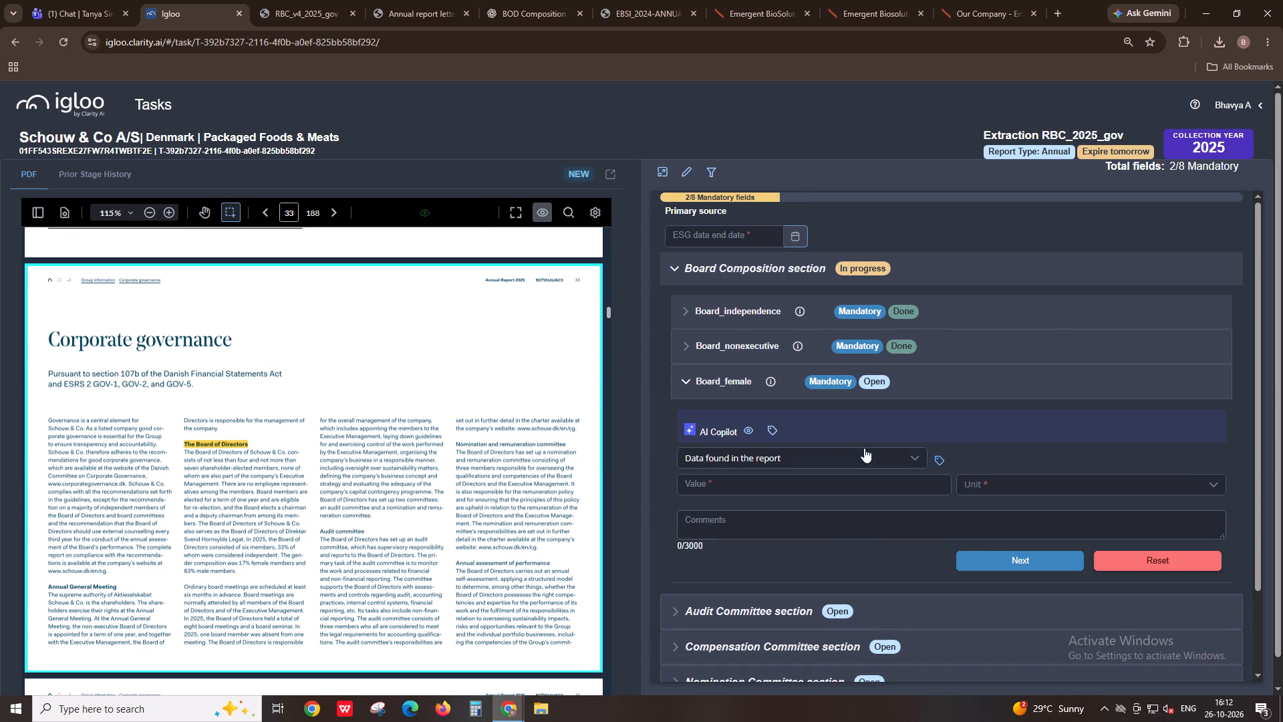
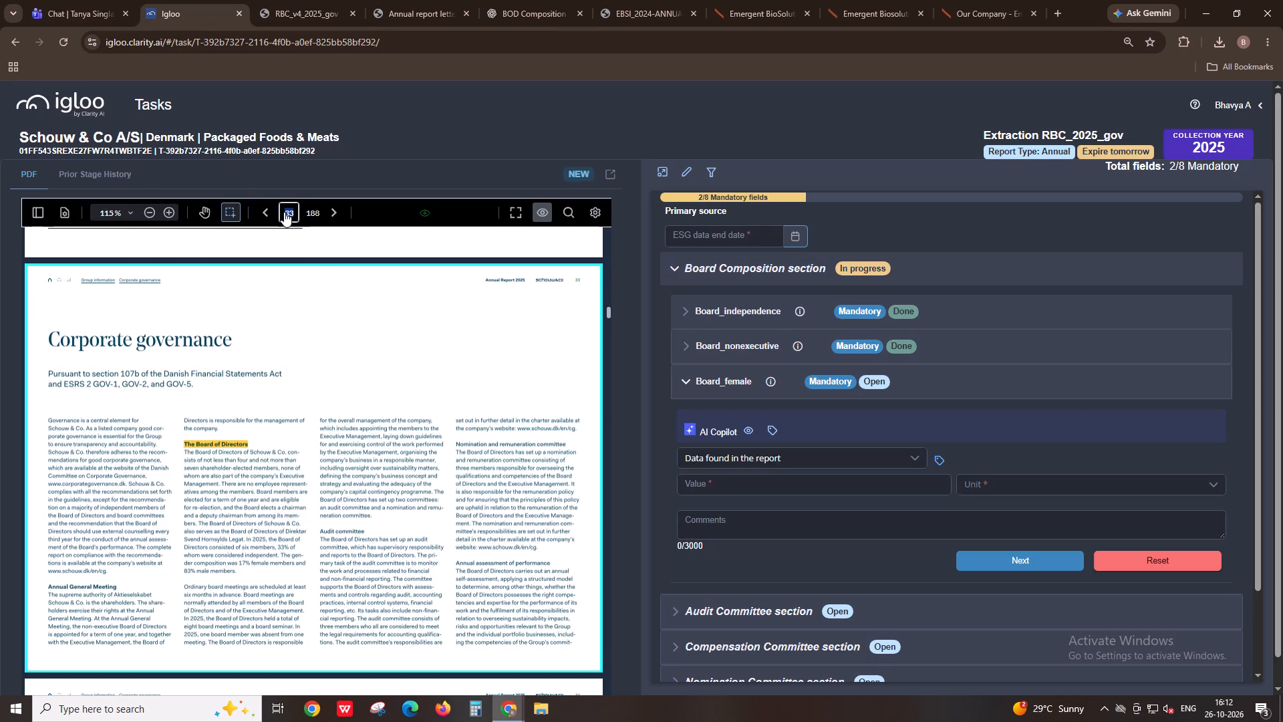
# Go to page 24 of the Schouw & Co annual report to look for the Board_female data.
pyautogui.write('24')
pyautogui.press('Return')
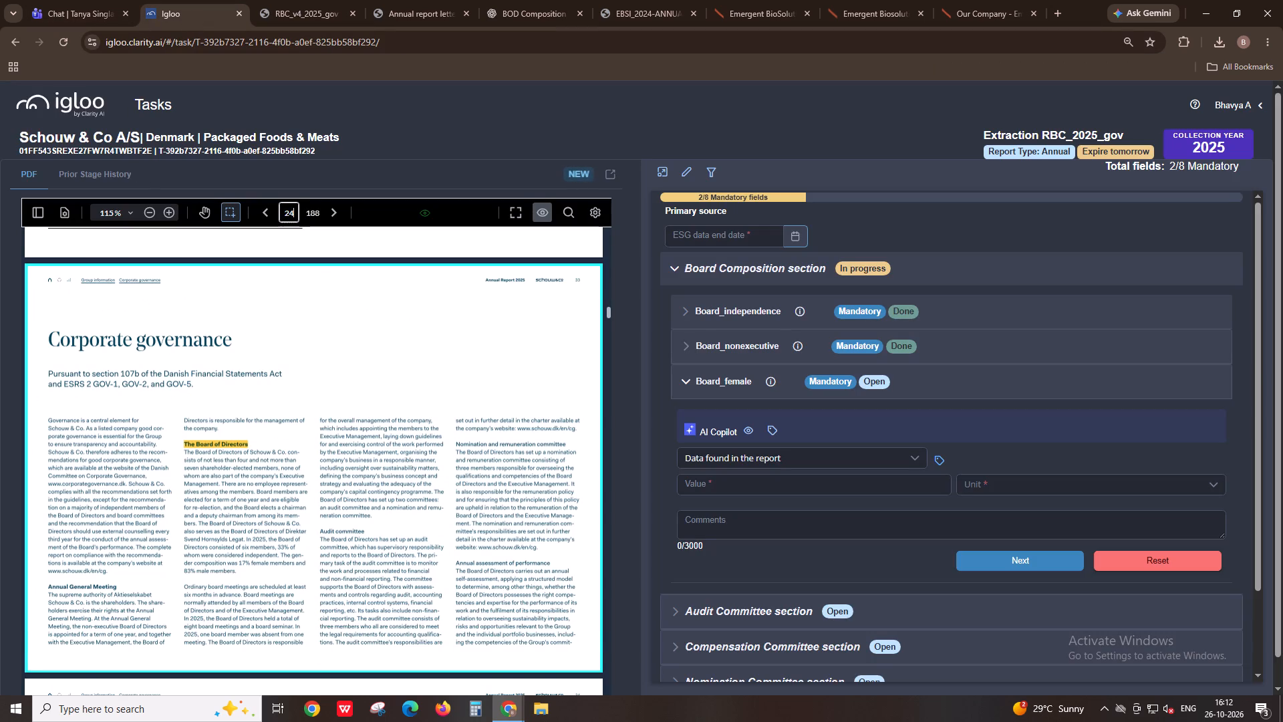
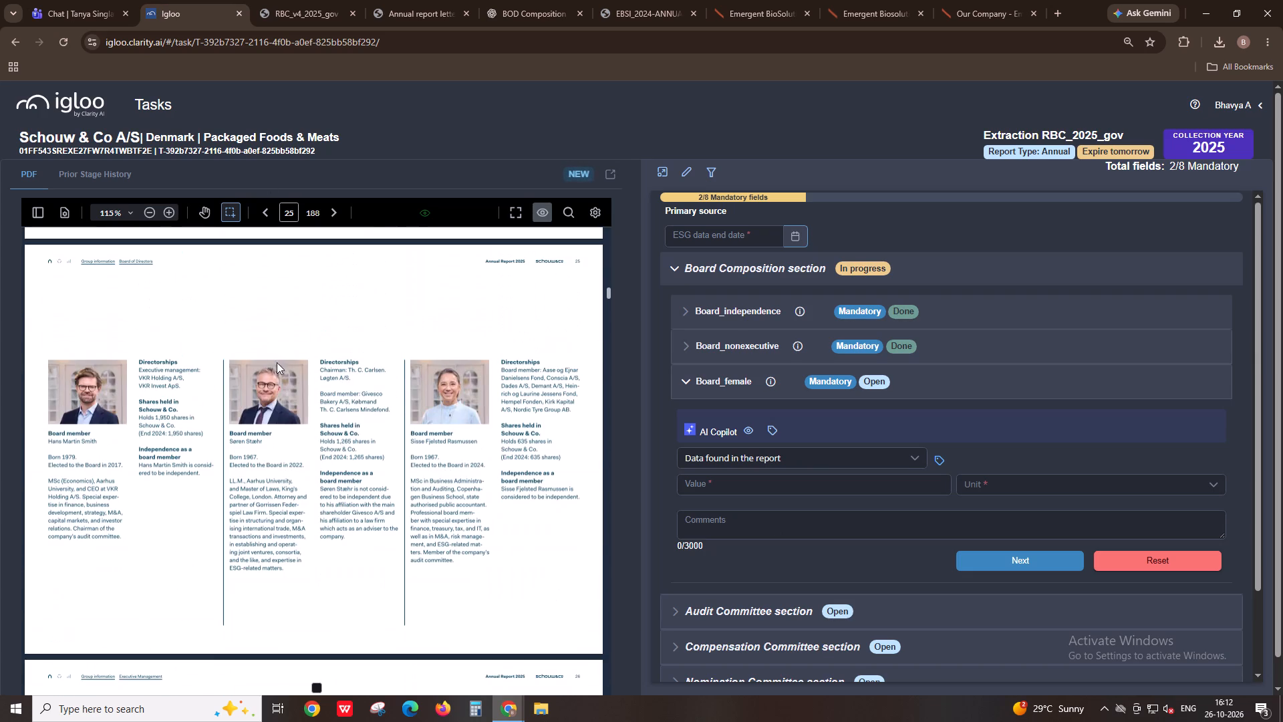
# Calculate 1/6*100 in Calculator to get the female share of the board.
pyautogui.click(475, 705)
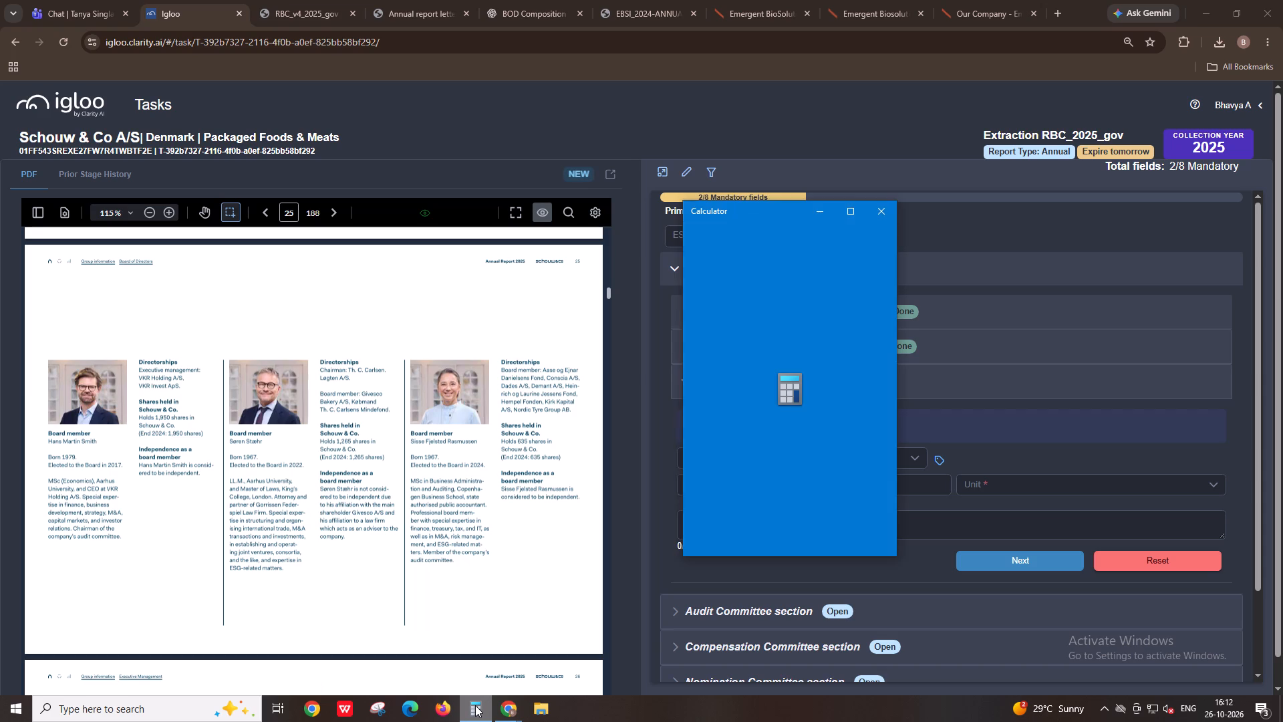
pyautogui.write('1/6*100')
pyautogui.press('Return')
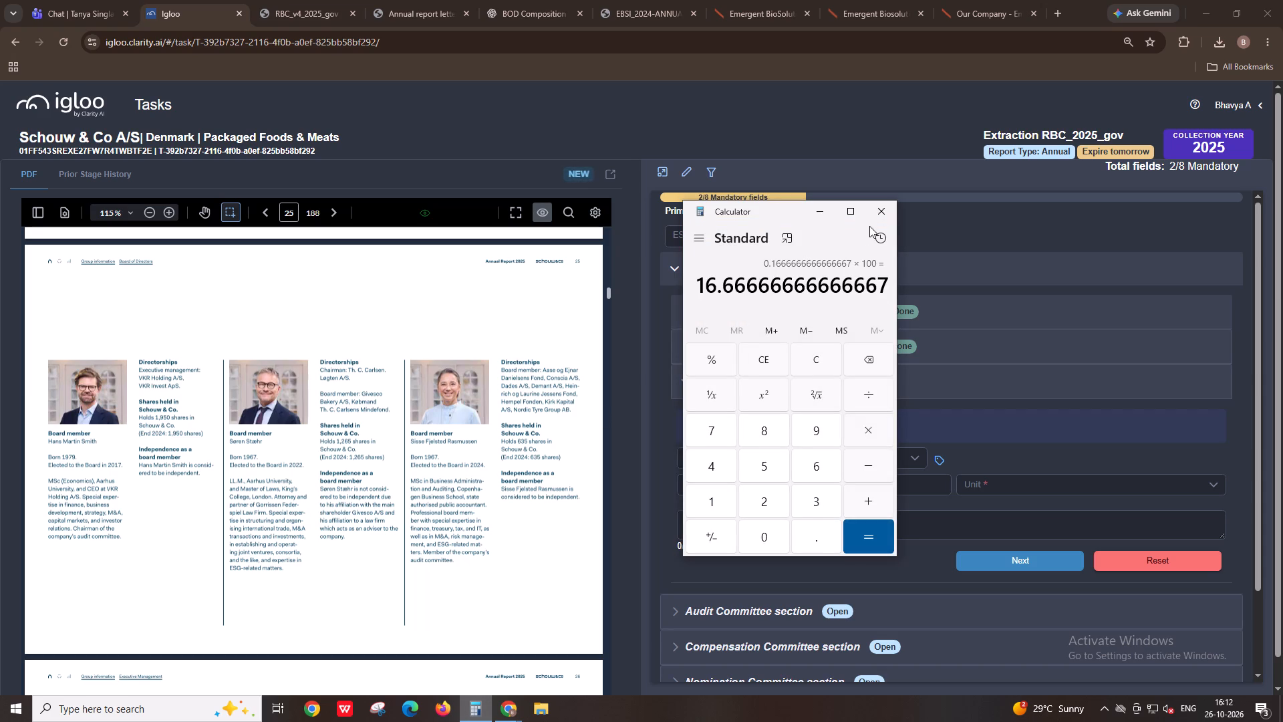
pyautogui.click(875, 208)
# Enter 16.67 as the Board_female value in the Igloo task, with % as its unit.
pyautogui.click(803, 474)
pyautogui.write('16.67')
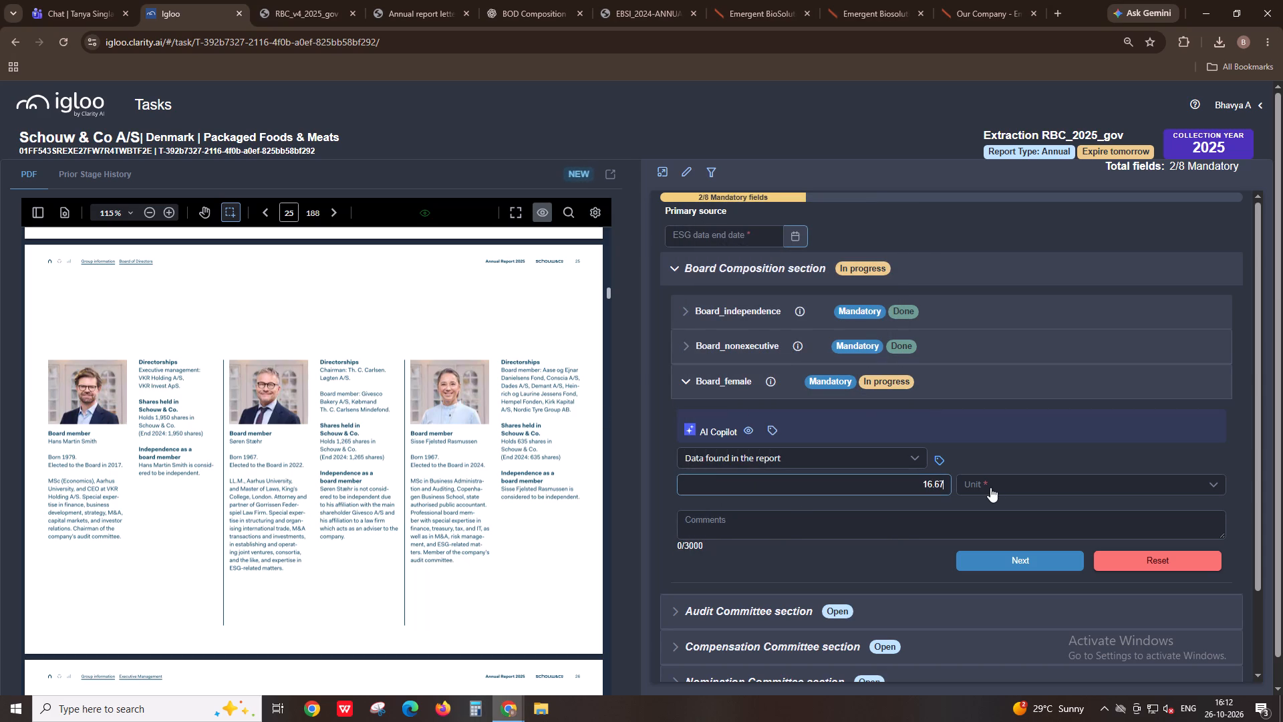
pyautogui.click(990, 487)
pyautogui.click(991, 507)
# Check the 2025 Board_female entry in the prior stage history.
pyautogui.click(94, 175)
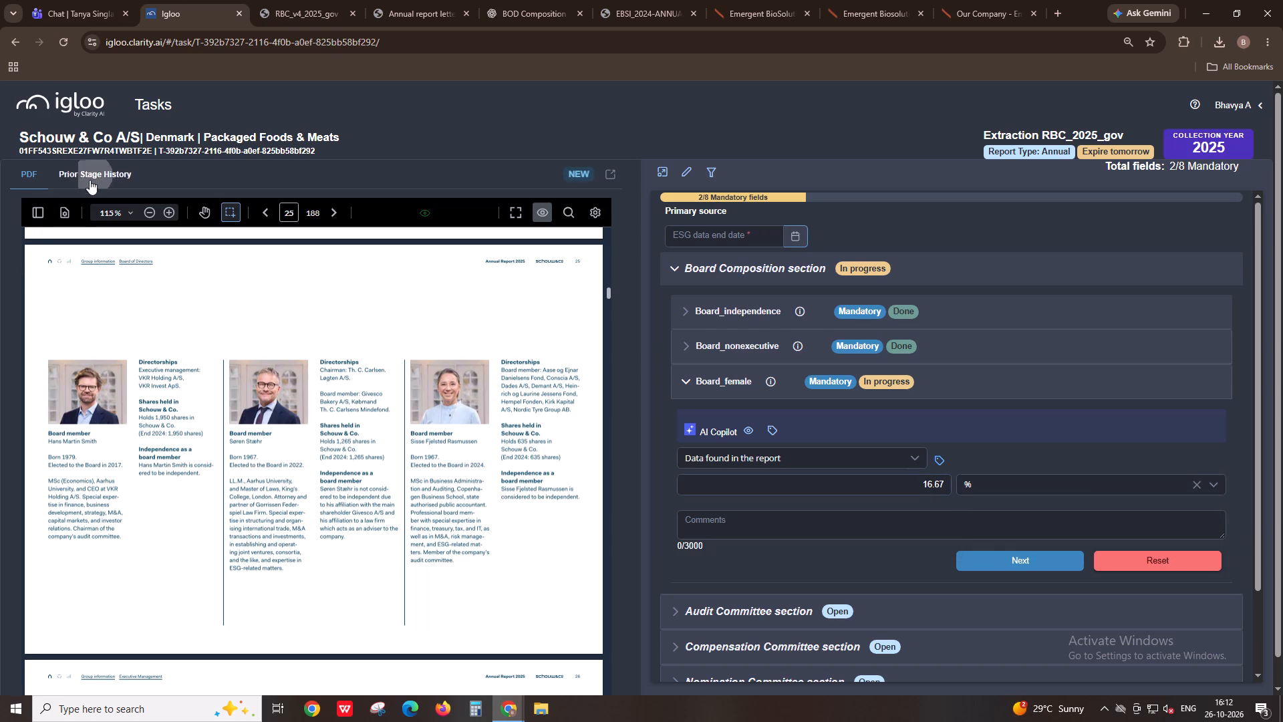
pyautogui.doubleClick(43, 320)
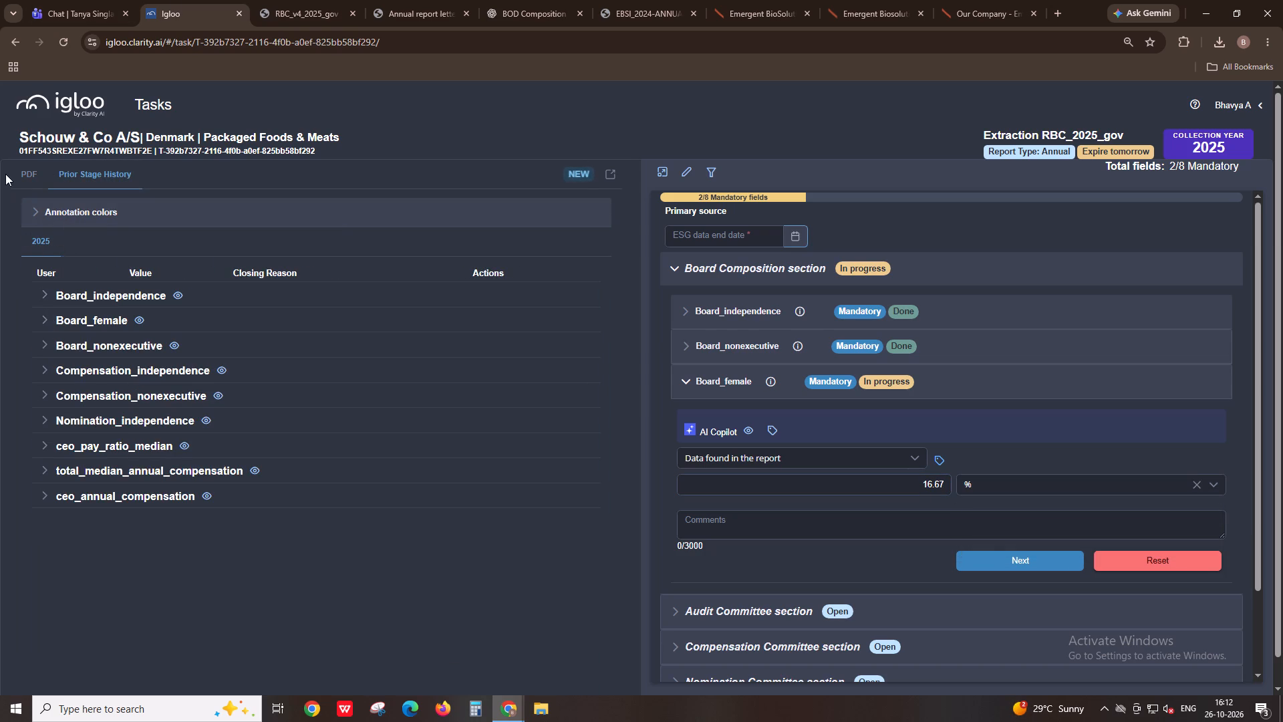
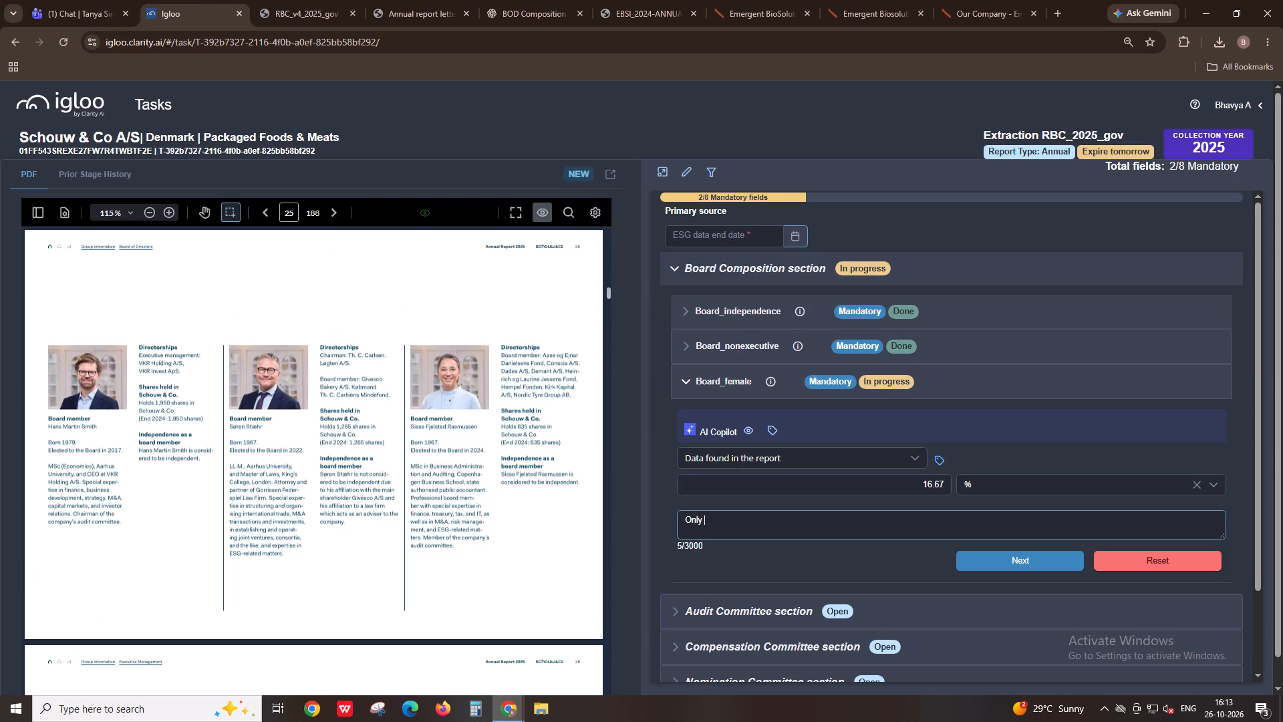
# Complete the Board_female comment as "Only 1 member is the female in the Board." and add the 1/6 percentage calculation on a new line.
pyautogui.write('1 member')
pyautogui.press('space')
pyautogui.write('is the female in he')
pyautogui.press('BackSpace')
pyautogui.press('BackSpace')
pyautogui.write('the Board.')
pyautogui.press('Return')
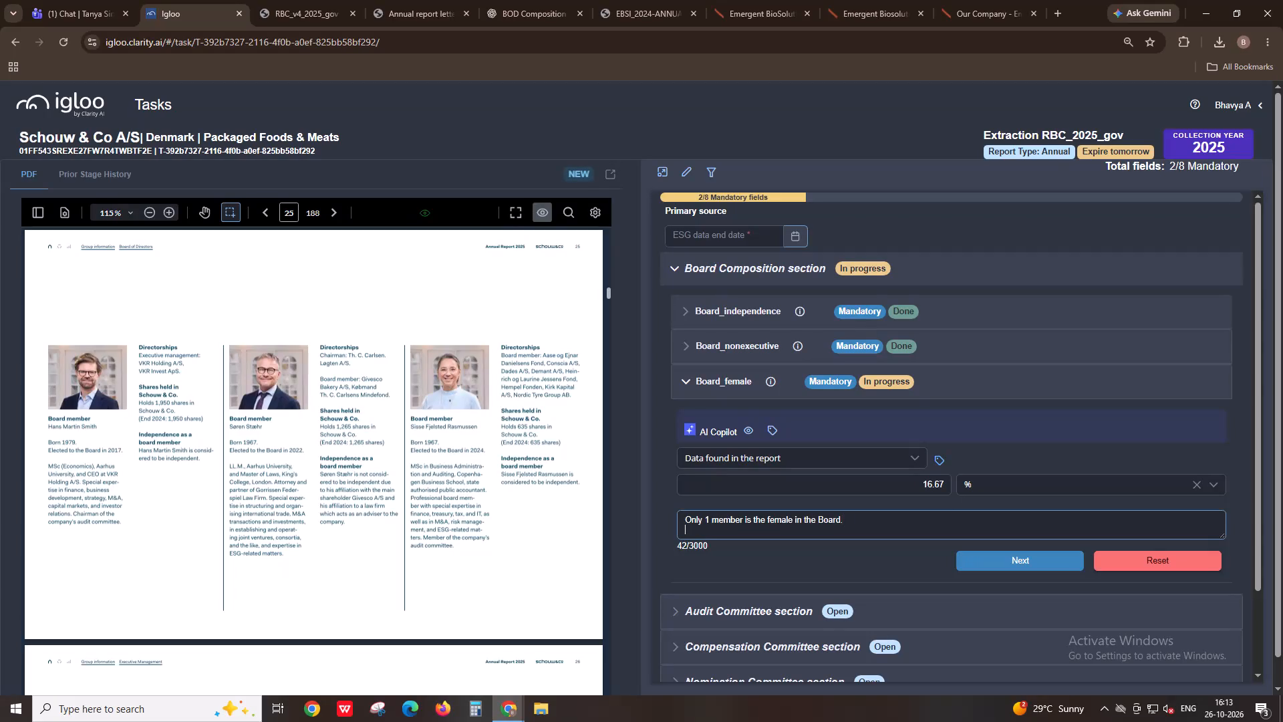
pyautogui.write('1/6*10')
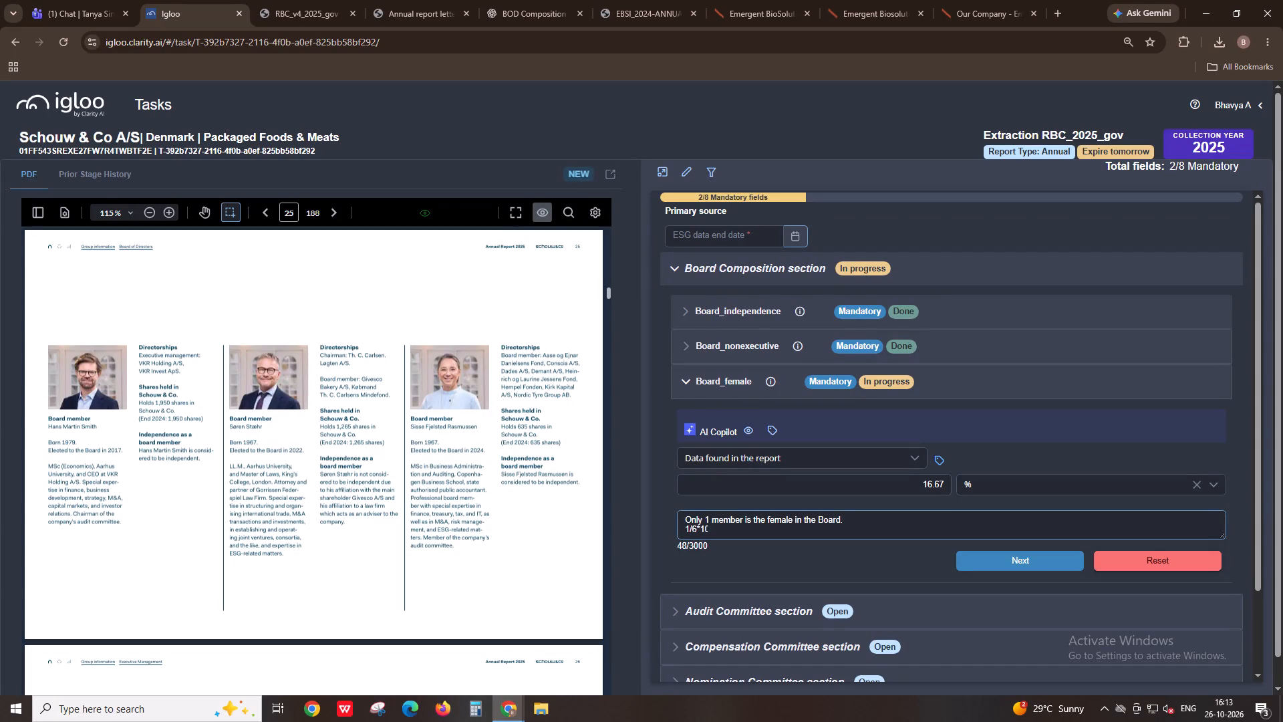
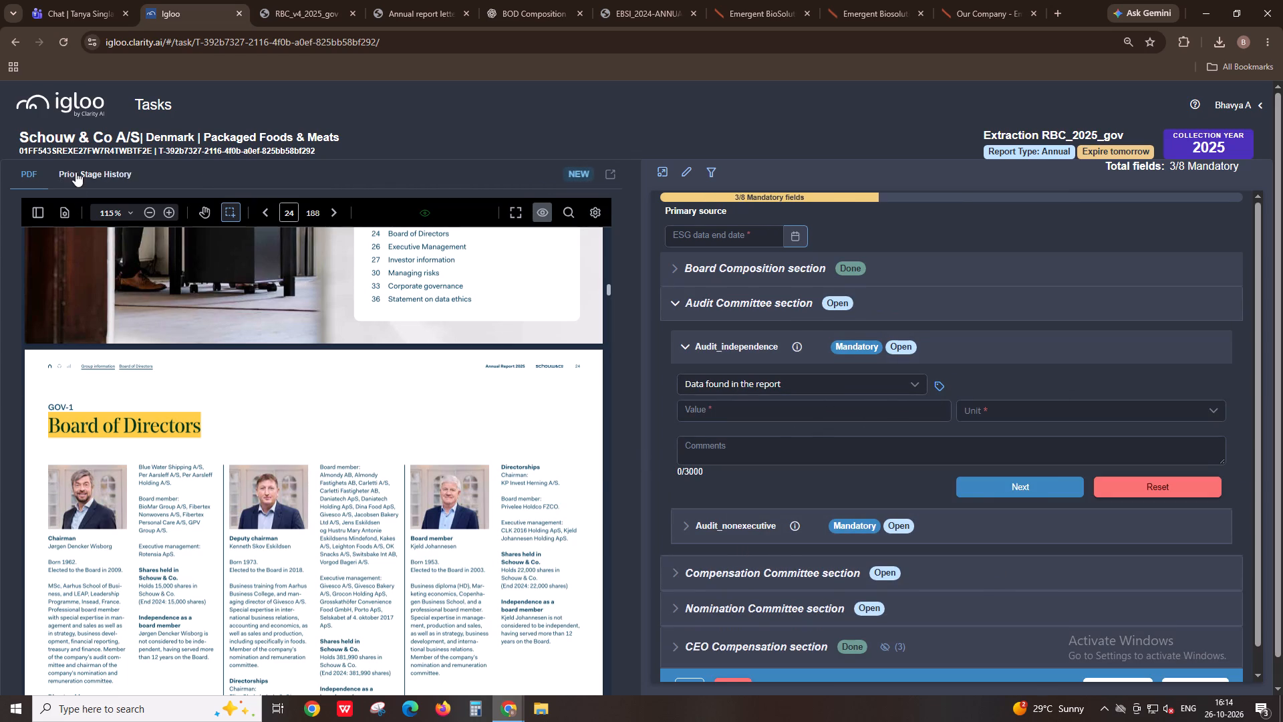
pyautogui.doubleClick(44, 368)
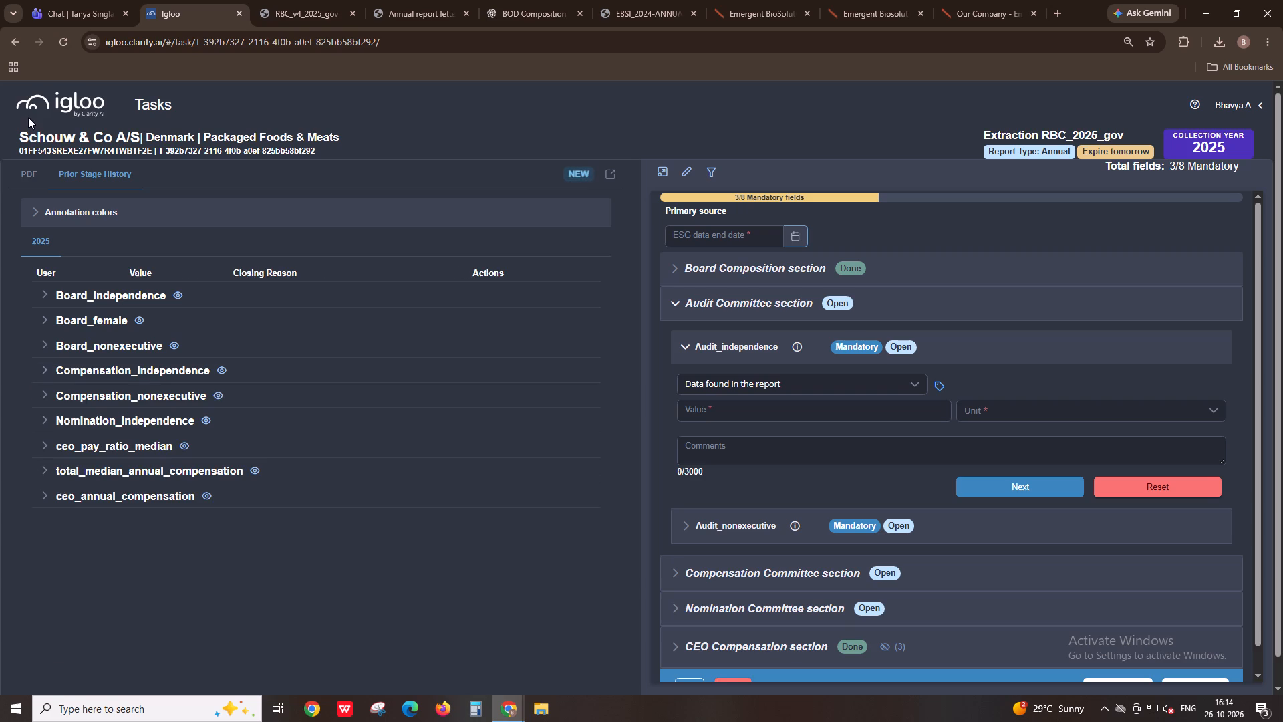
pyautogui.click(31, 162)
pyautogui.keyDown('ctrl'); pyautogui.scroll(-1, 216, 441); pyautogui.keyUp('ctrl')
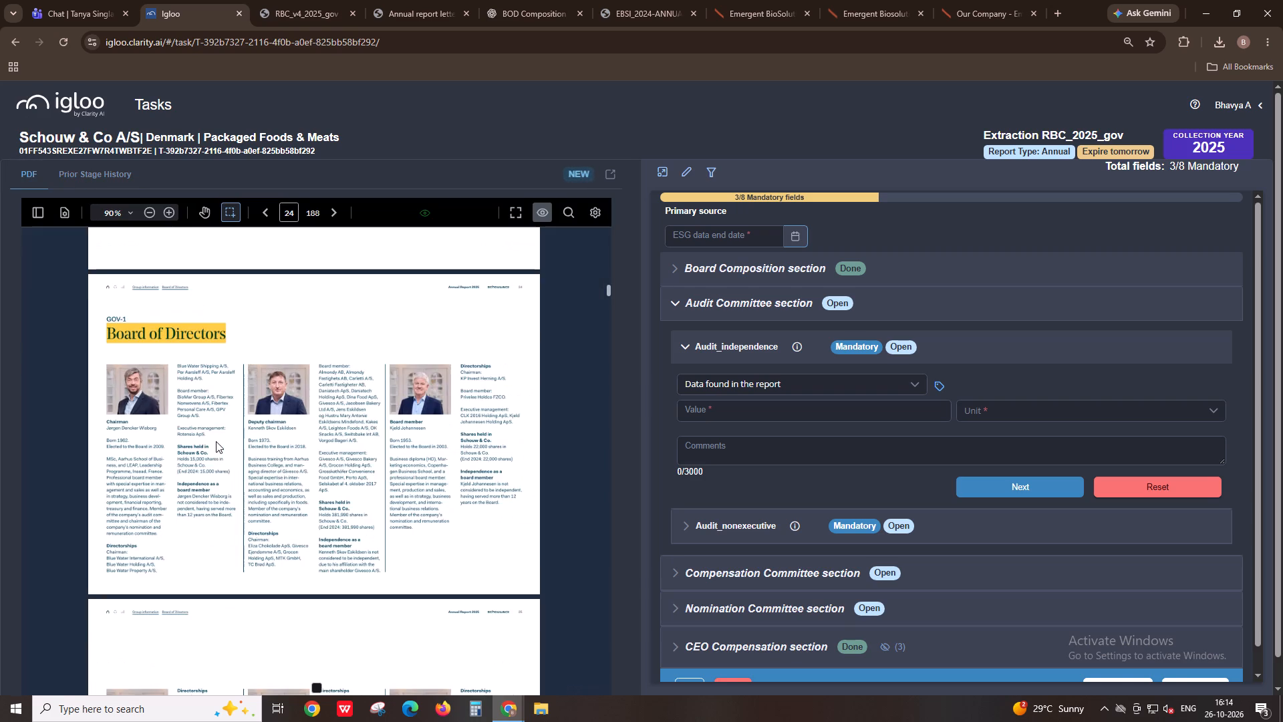
# Switch to the downloaded Schouw & Co. report PDF and read the audit committee section on its corporate governance page.
pyautogui.click(347, 0)
pyautogui.hotkey('ctrl', 'f')
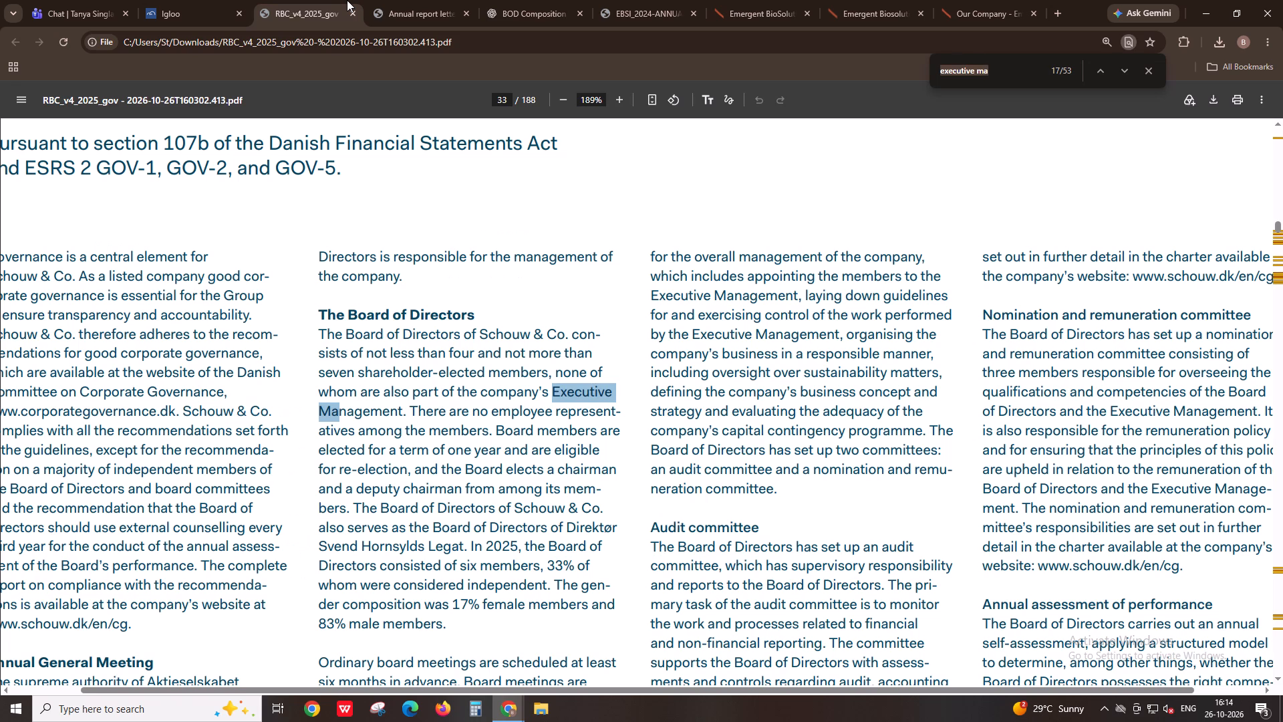
pyautogui.press('Escape')
pyautogui.scroll(-2, 615, 474)
pyautogui.keyDown('shift'); pyautogui.scroll(-2, 615, 474); pyautogui.keyUp('shift')
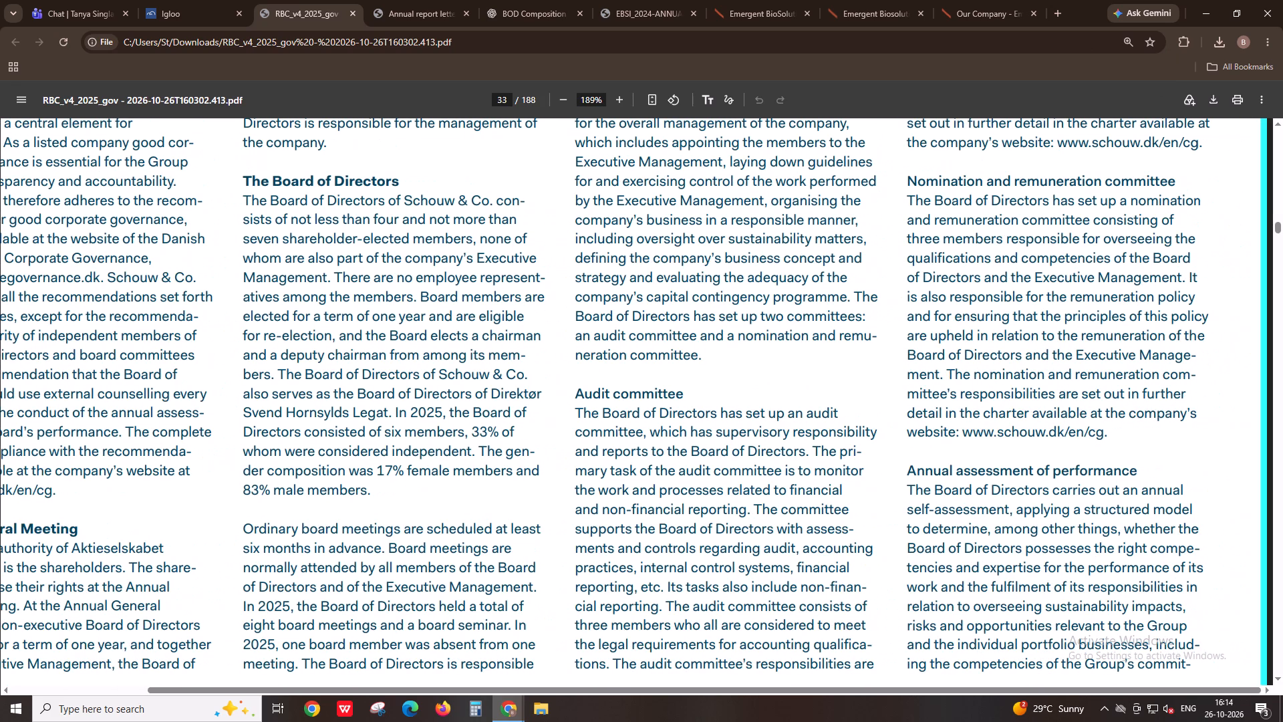
pyautogui.scroll(-2, 604, 479)
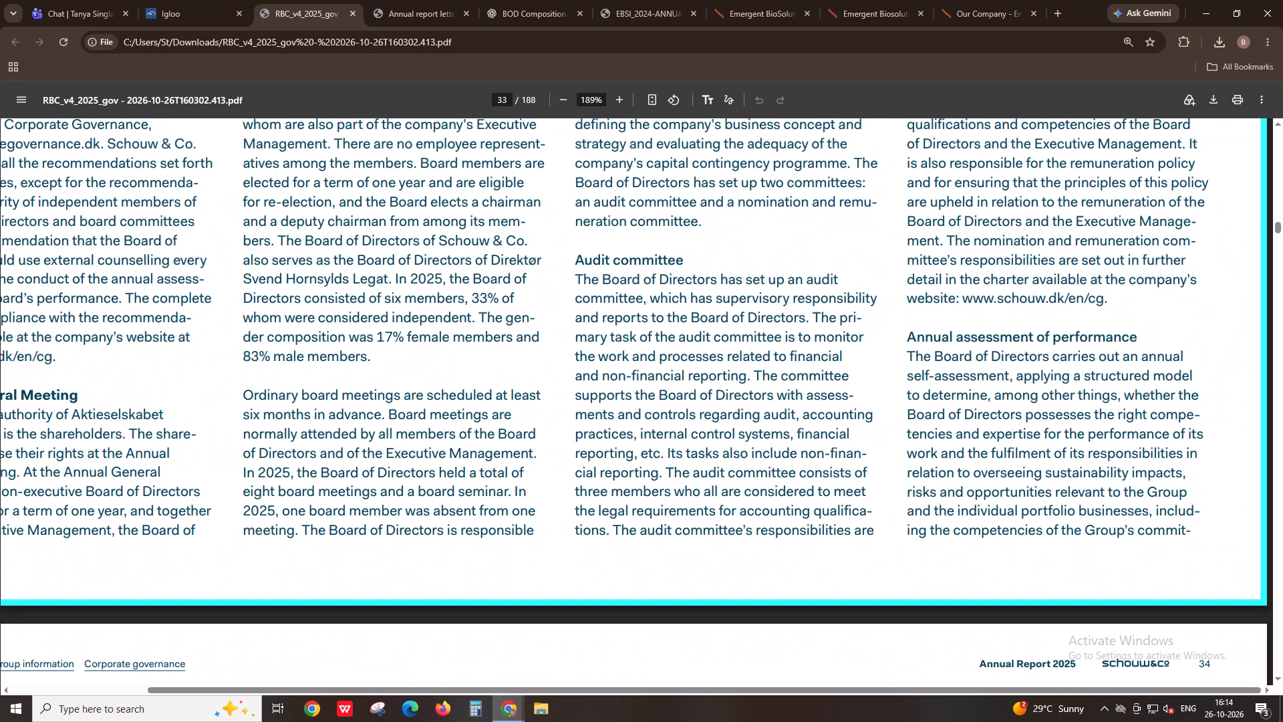
pyautogui.scroll(6, 603, 479)
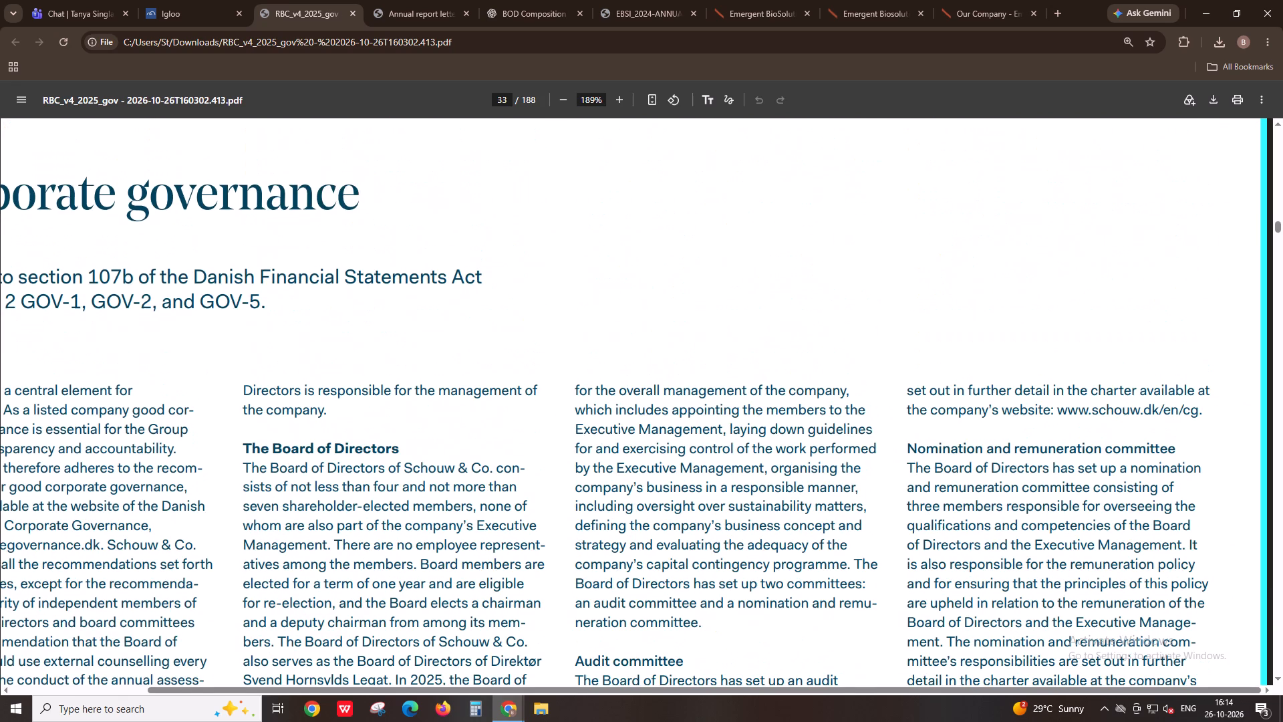
pyautogui.scroll(-2, 603, 479)
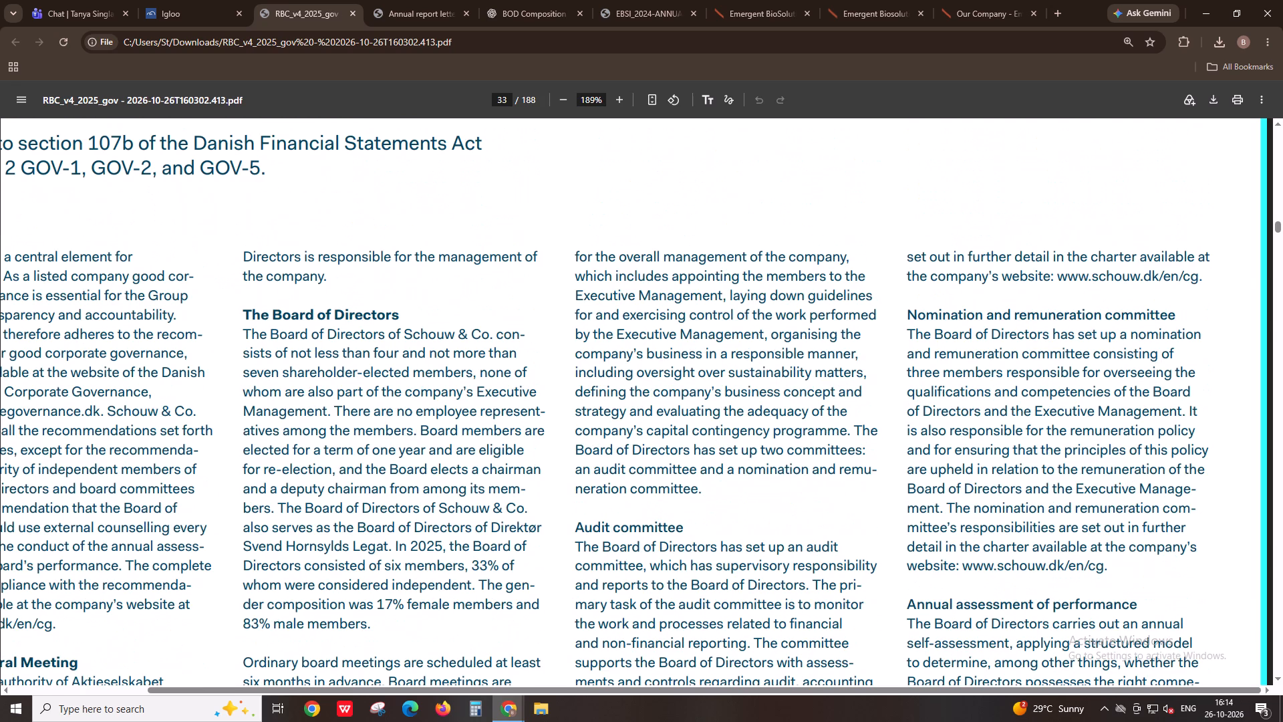
# Search the report for "audit c" and examine the chairman's profile on page 24 for committee role and independence.
pyautogui.hotkey('ctrl', 'f')
pyautogui.write('audit c')
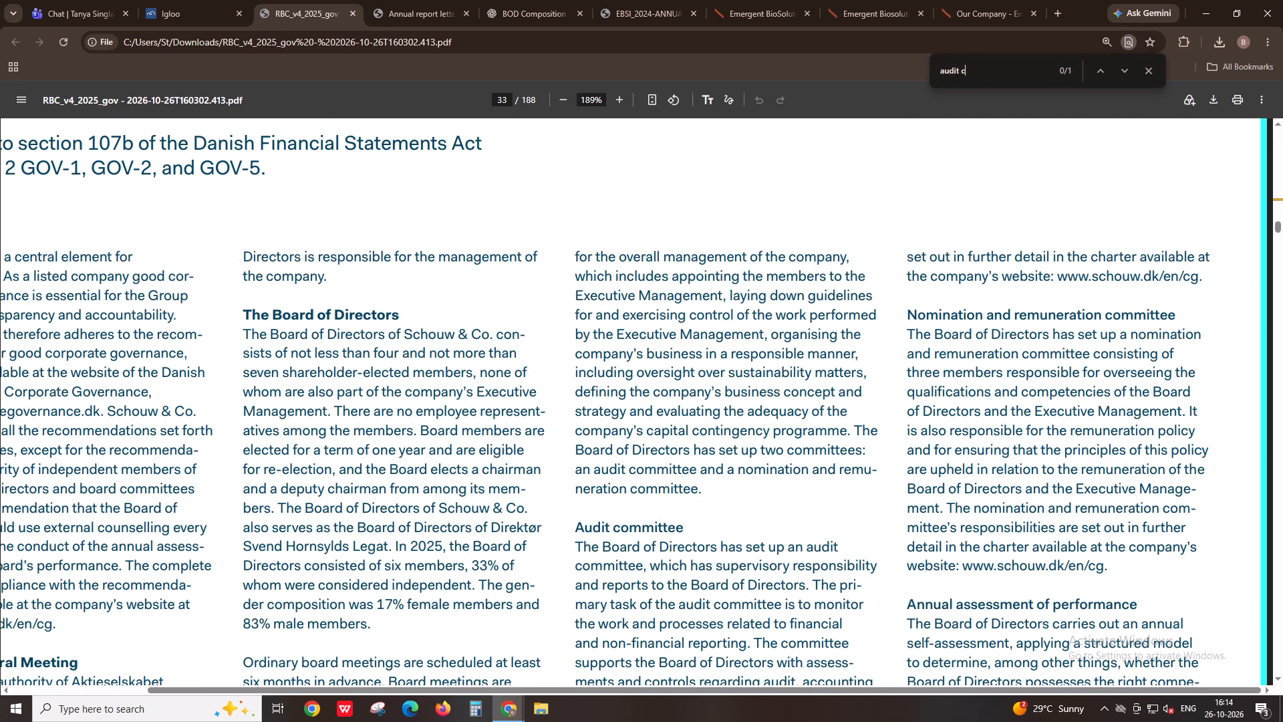
pyautogui.press('Return')
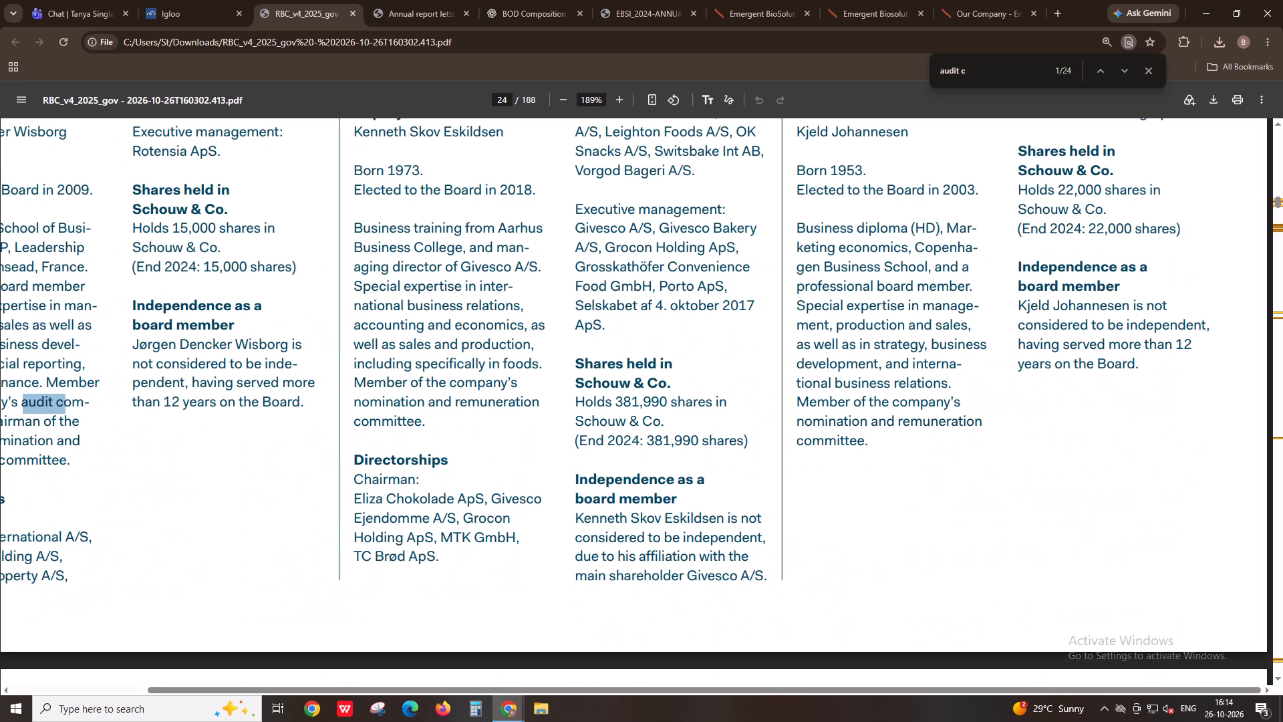
pyautogui.keyDown('shift'); pyautogui.scroll(6, 362, 721); pyautogui.keyUp('shift')
pyautogui.keyDown('shift'); pyautogui.scroll(4, 473, 570); pyautogui.keyUp('shift')
pyautogui.scroll(4, 417, 489)
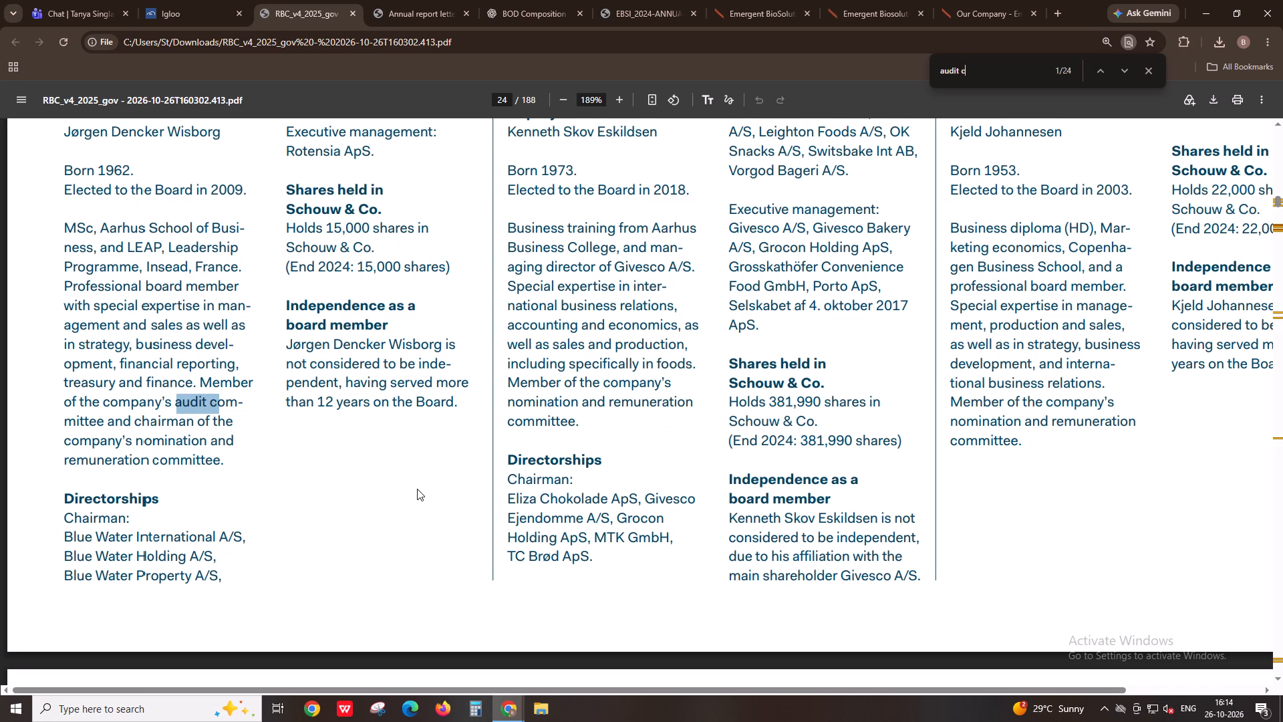
pyautogui.scroll(-3, 416, 489)
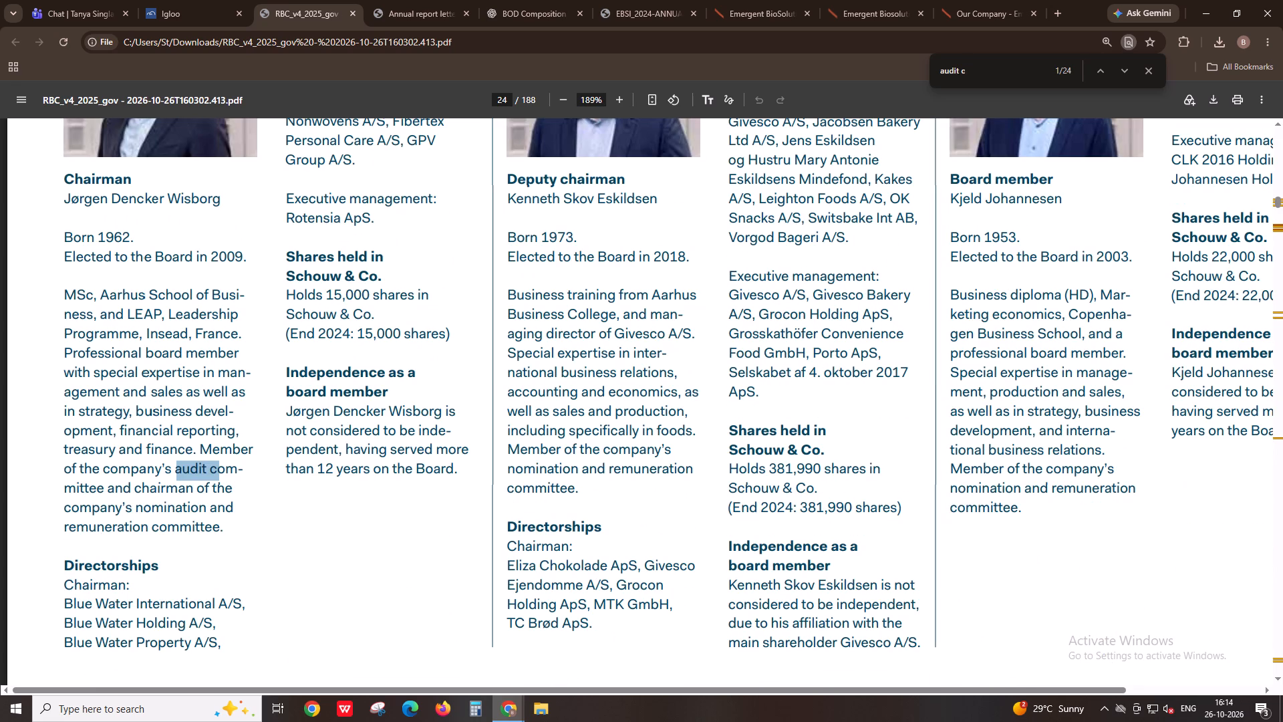
pyautogui.scroll(12, 122, 316)
pyautogui.scroll(-7, 122, 316)
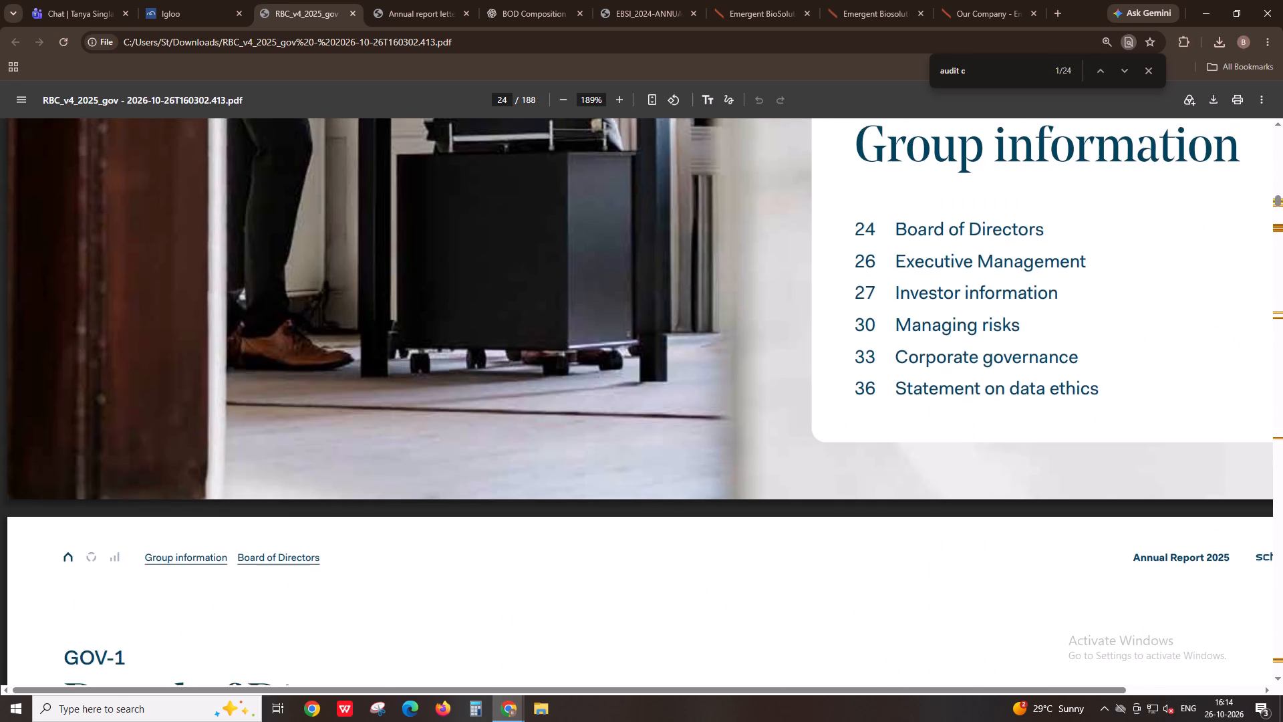
# Go through the following "audit c" matches on pages 25 and 26, checking board members' audit committee roles and independence.
pyautogui.press('Return')
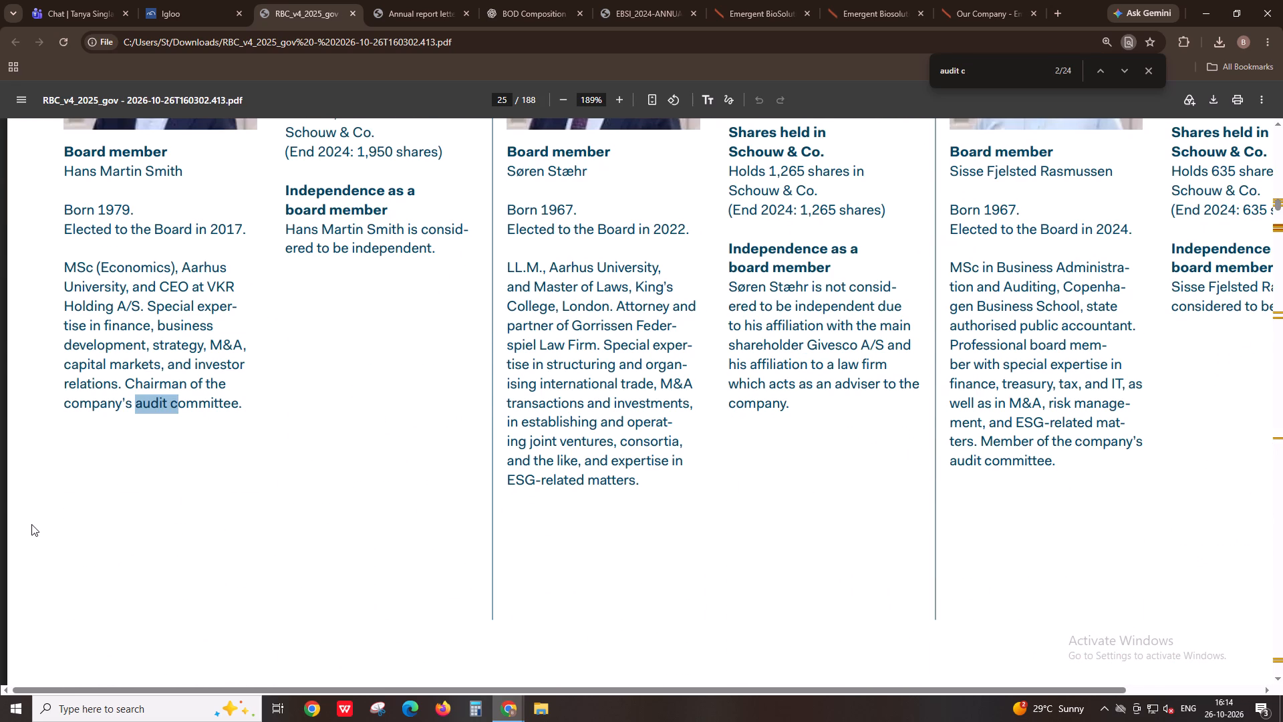
pyautogui.scroll(6, 31, 524)
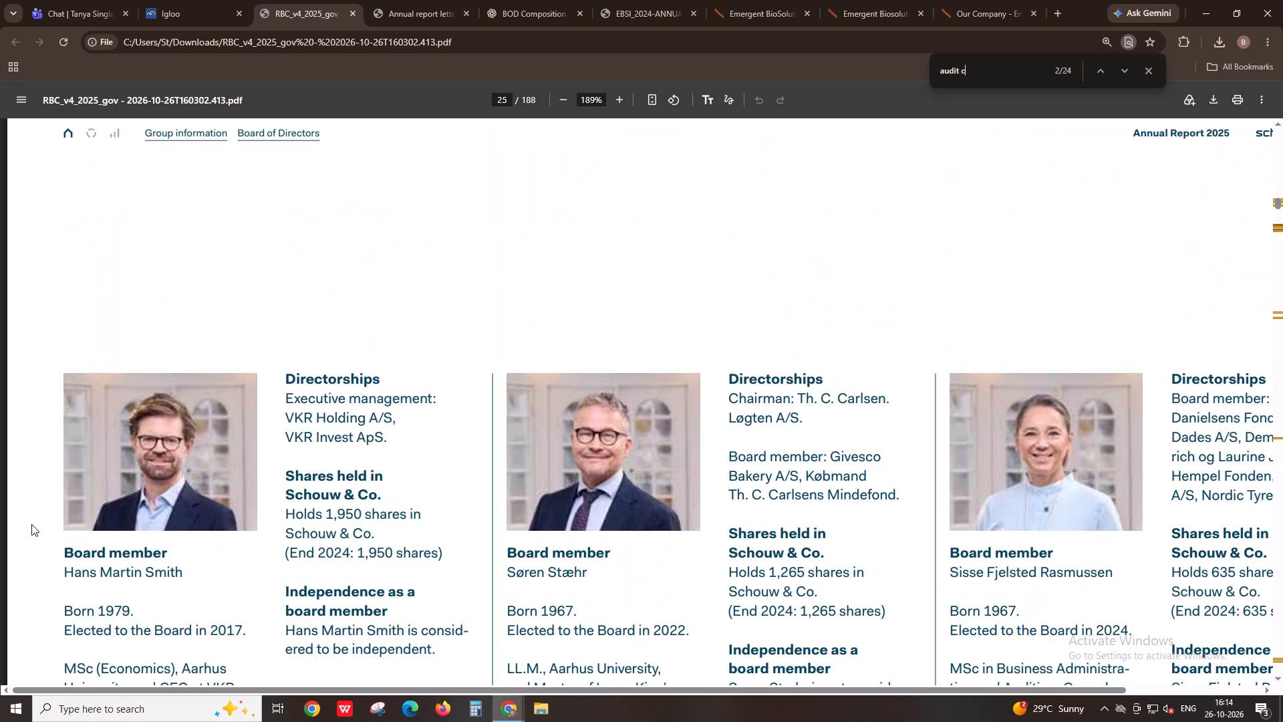
pyautogui.scroll(14, 31, 524)
pyautogui.scroll(-15, 31, 524)
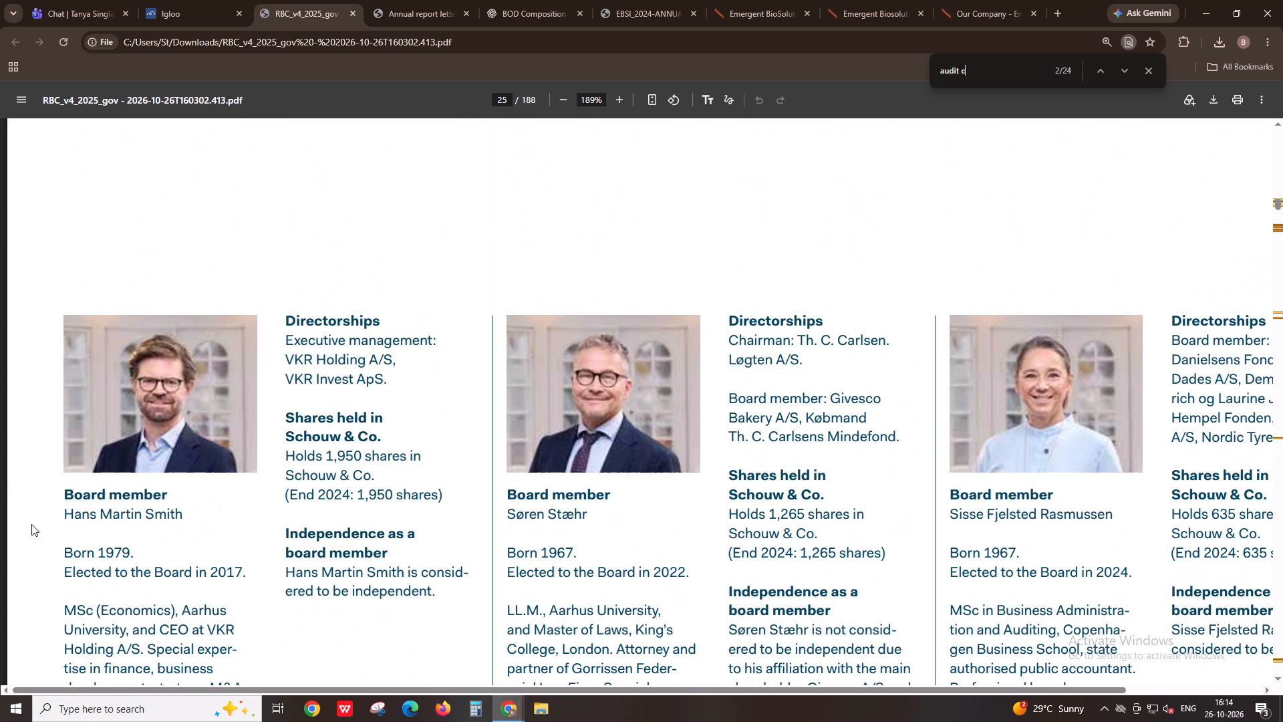
pyautogui.press('Return')
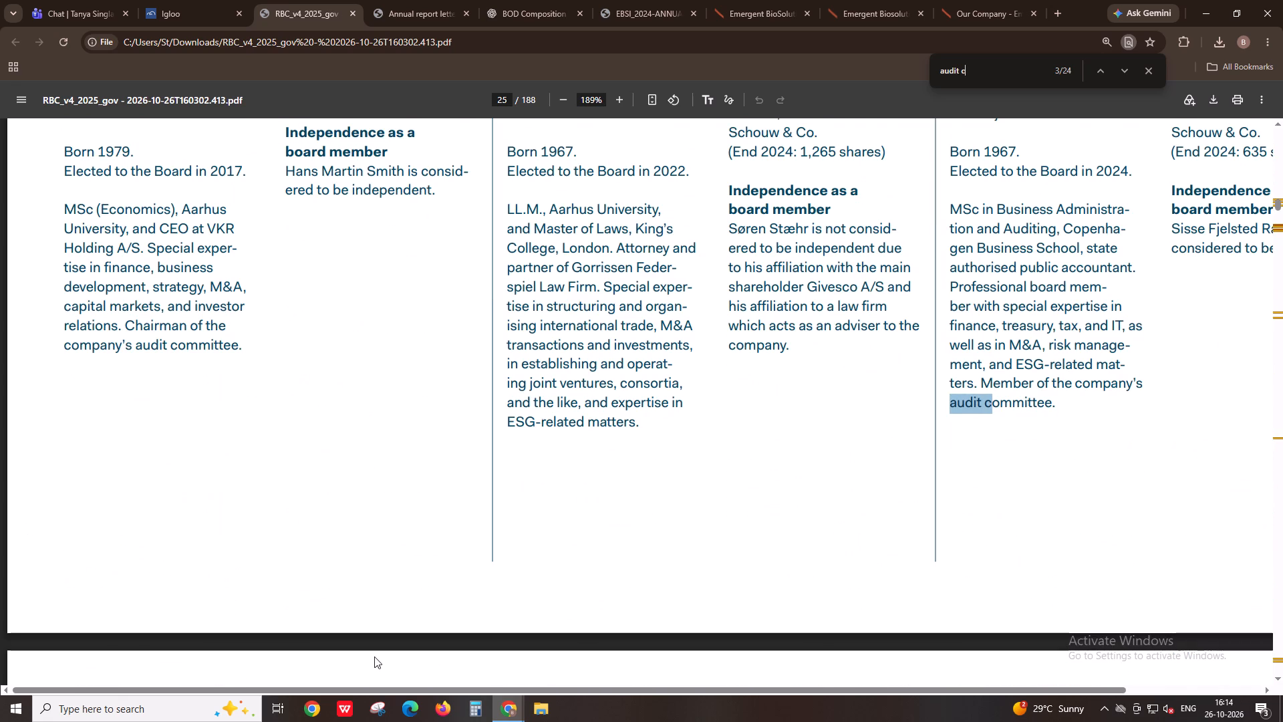
pyautogui.scroll(6, 382, 656)
pyautogui.scroll(-6, 382, 656)
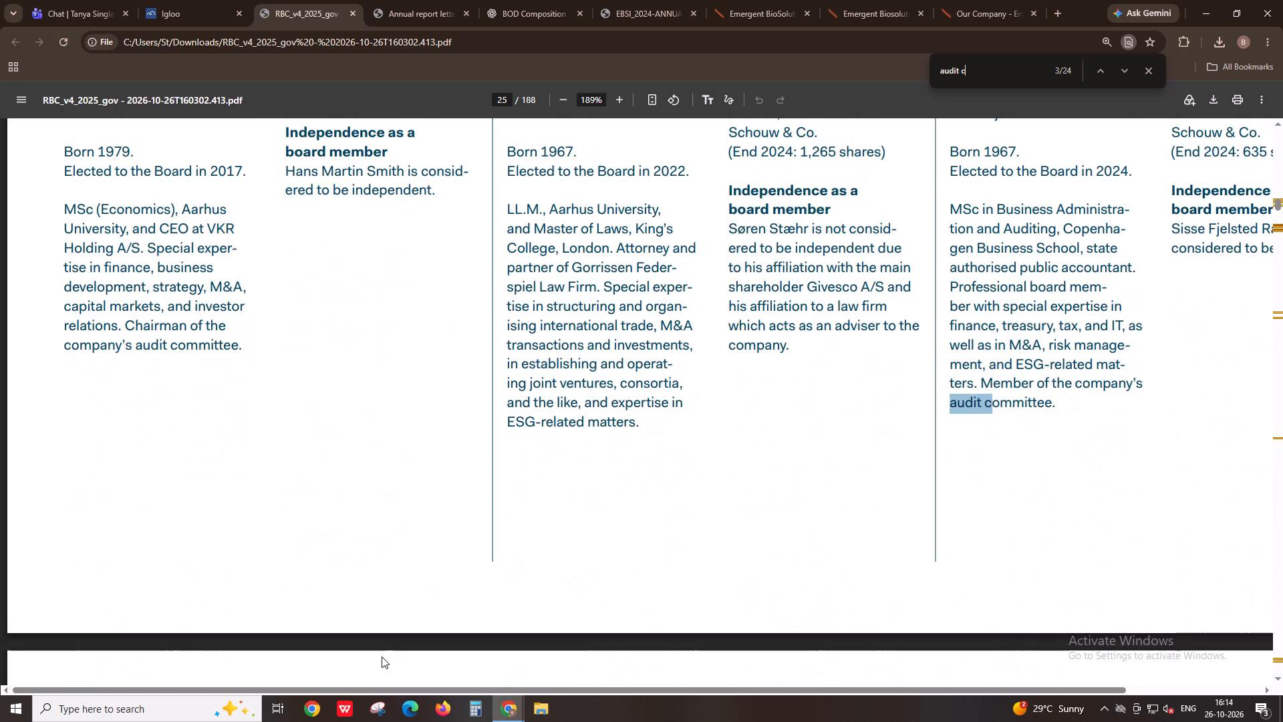
pyautogui.press('Return')
pyautogui.keyDown('shift'); pyautogui.scroll(-6, 375, 656); pyautogui.keyUp('shift')
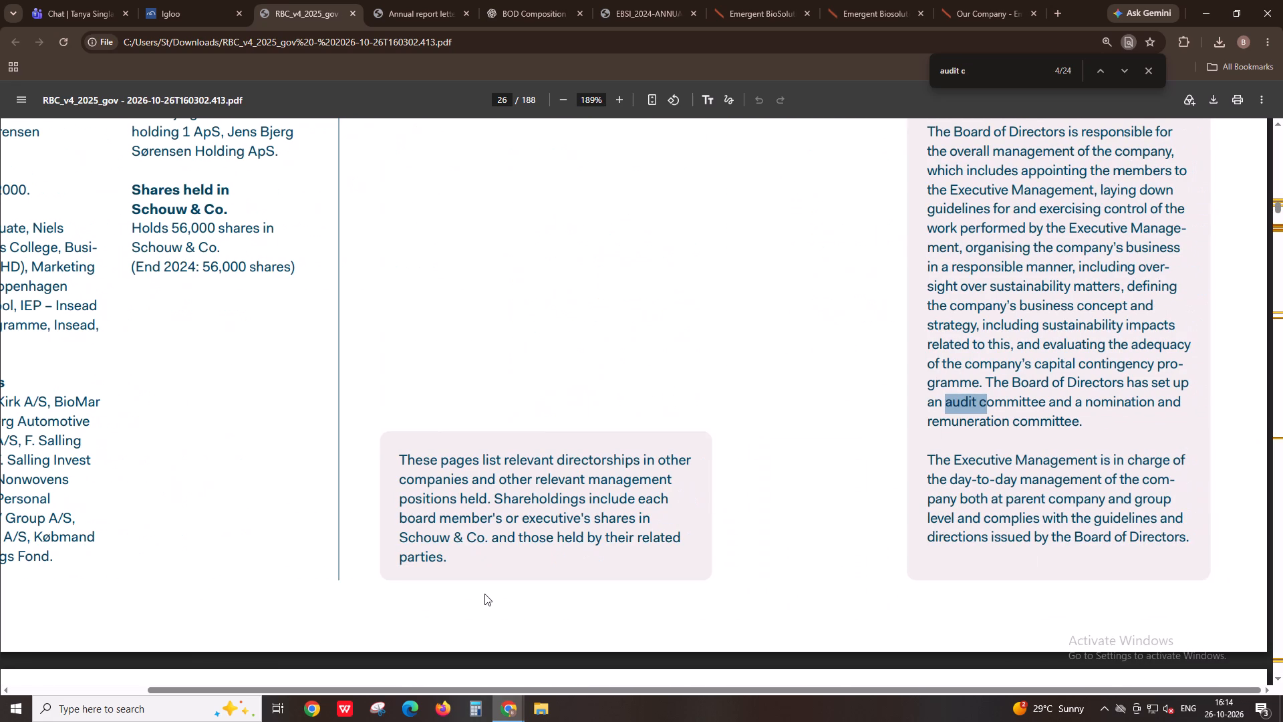
# Review the remaining "audit c" matches from page 33 onward for committee membership details, returning to the first match on page 24.
pyautogui.press('Return')
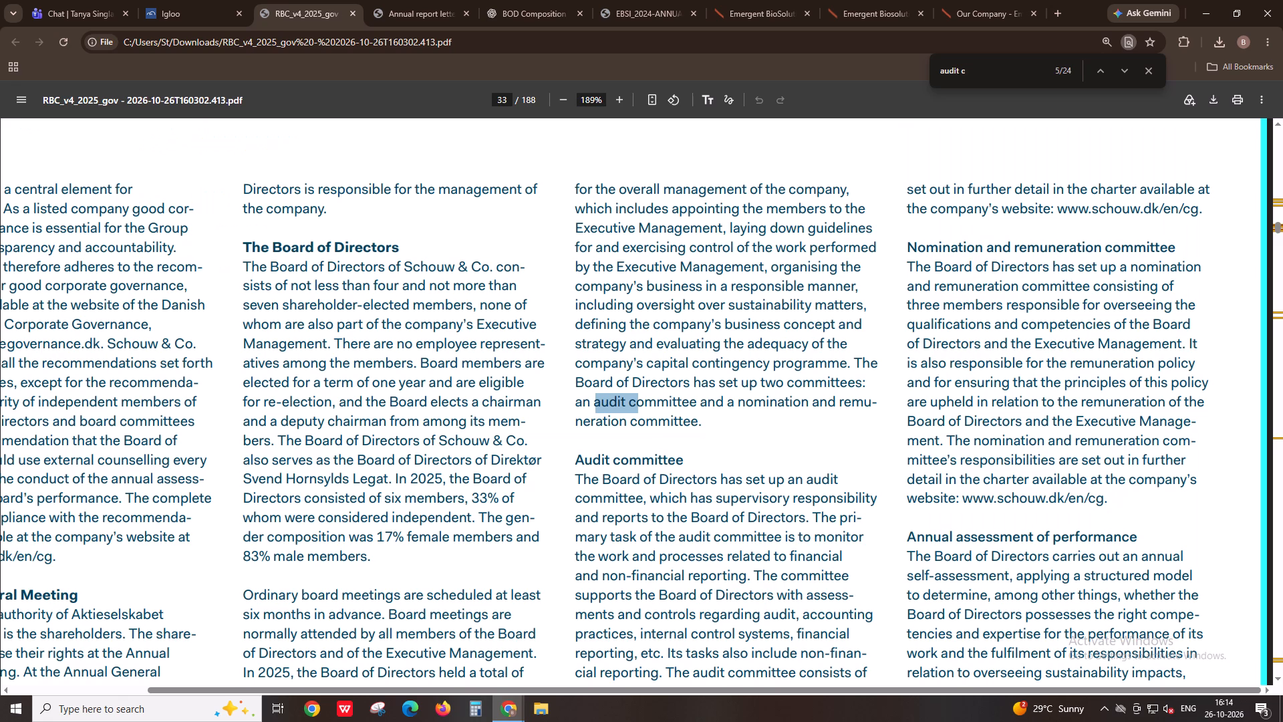
pyautogui.press('Return')
pyautogui.press('Return')
pyautogui.press('Return')
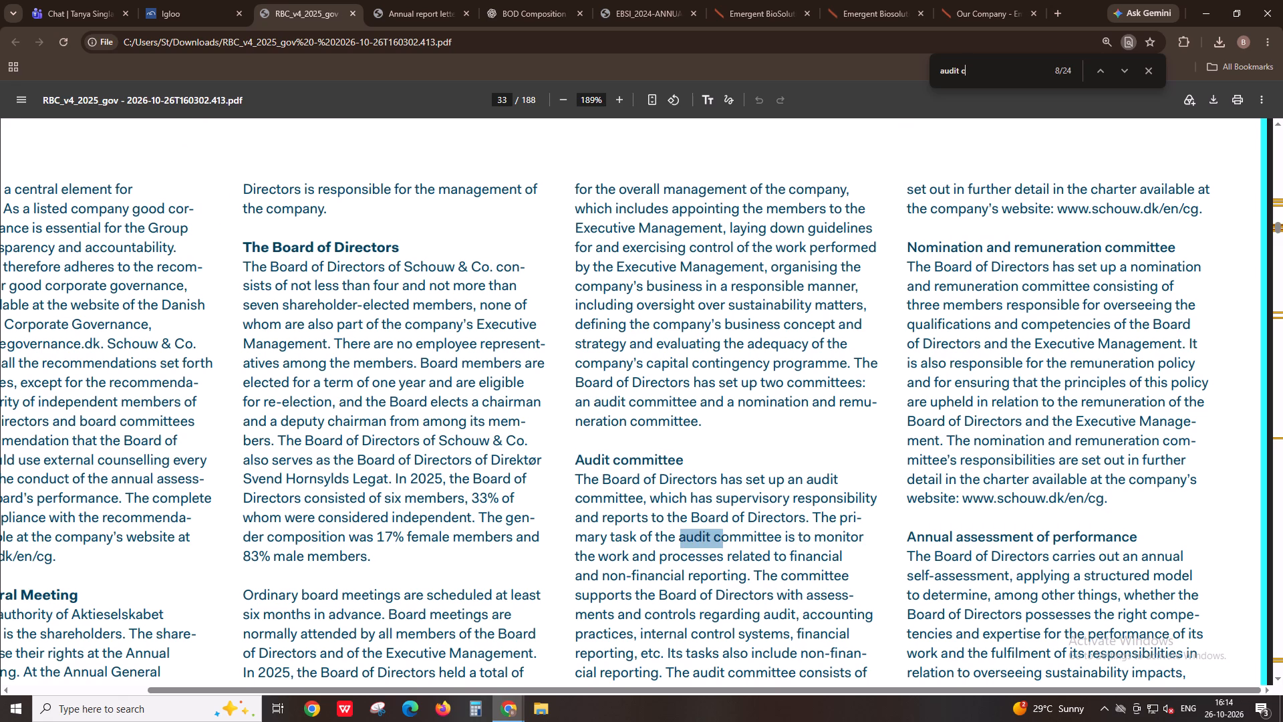
pyautogui.press('Return')
pyautogui.press('Return')
pyautogui.press('Return')
pyautogui.press('Return')
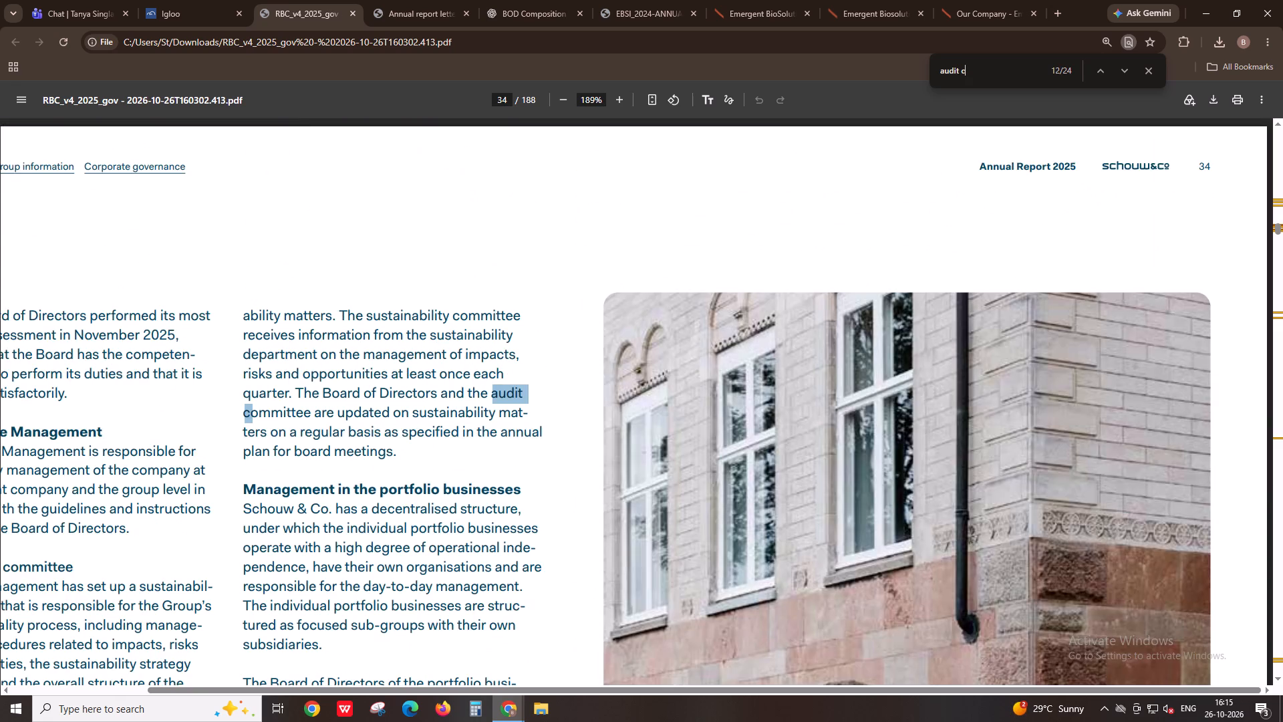
pyautogui.press('Return')
pyautogui.press('Return')
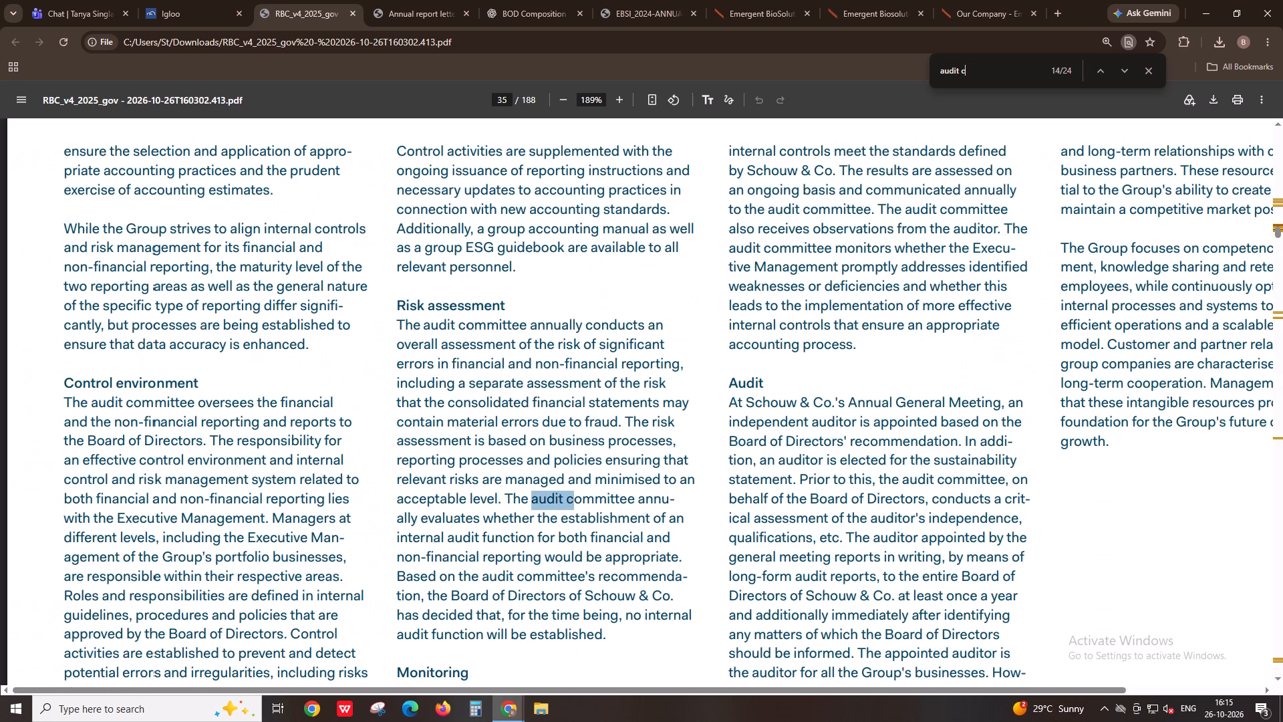
pyautogui.press('Return')
pyautogui.press('Return')
pyautogui.press('Return')
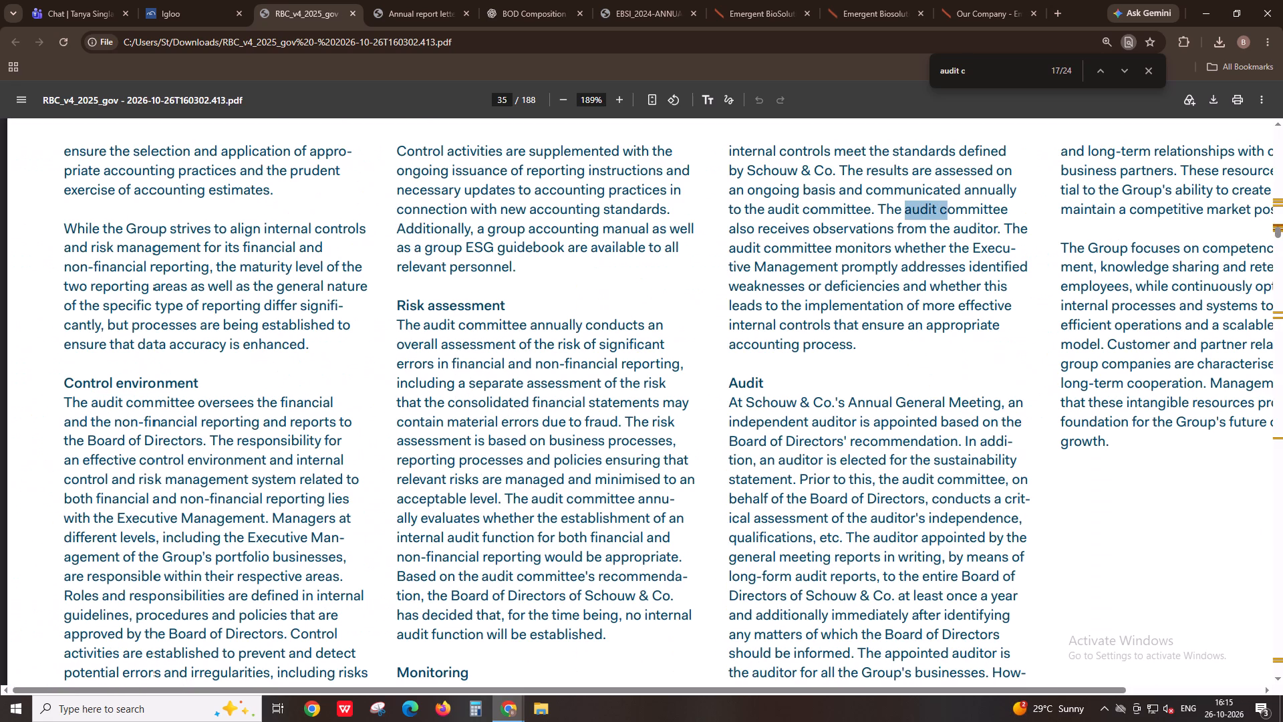
pyautogui.press('Return')
pyautogui.press('Return')
pyautogui.press('Return')
pyautogui.press('Return')
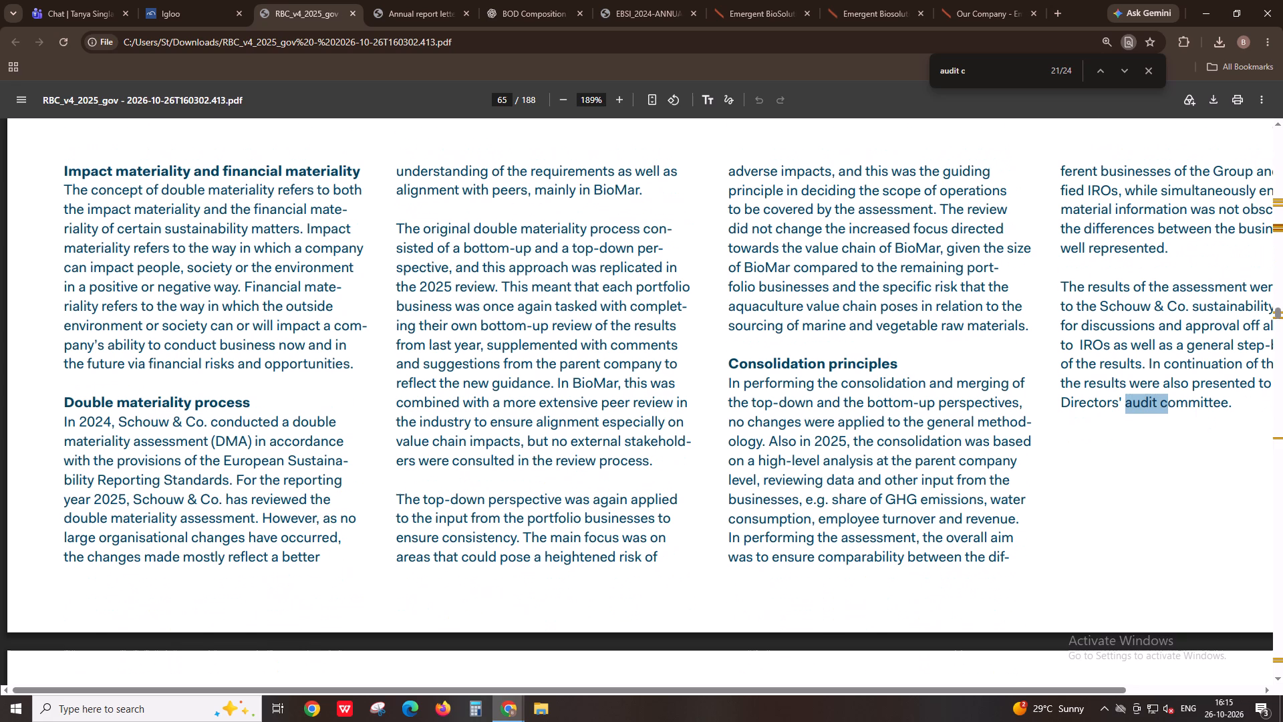
pyautogui.press('Return')
pyautogui.press('Return')
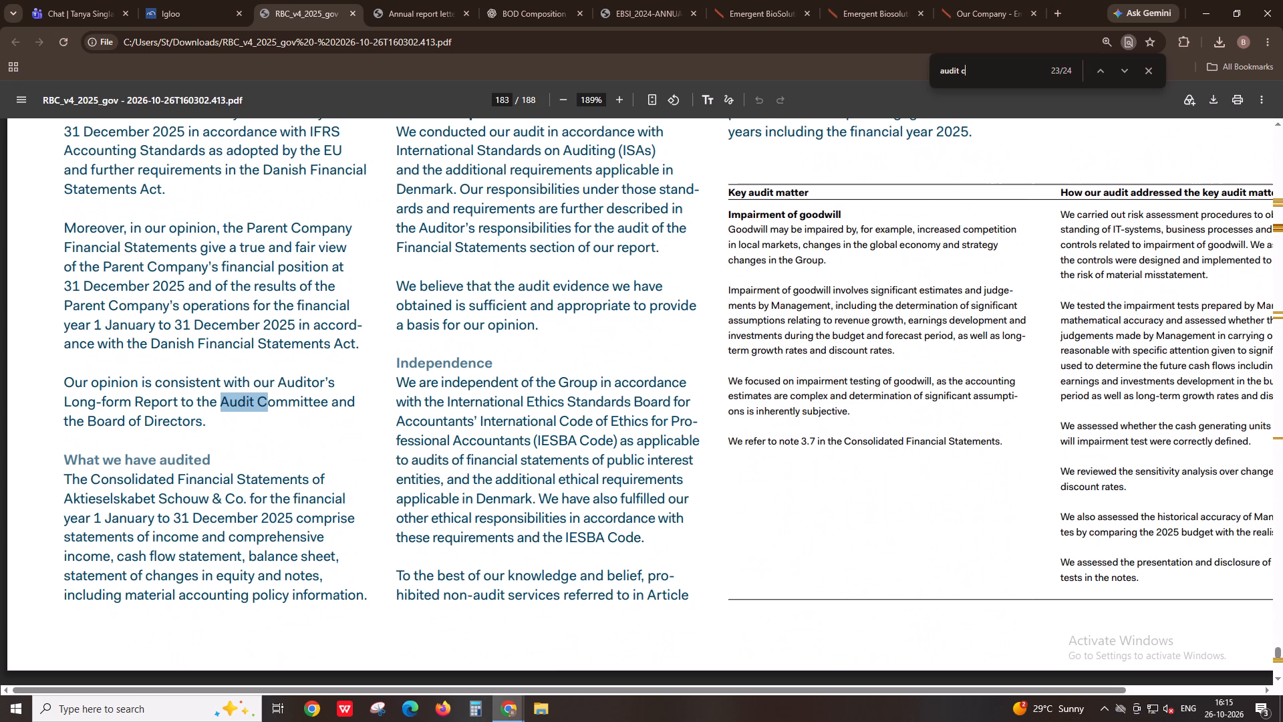
pyautogui.press('Return')
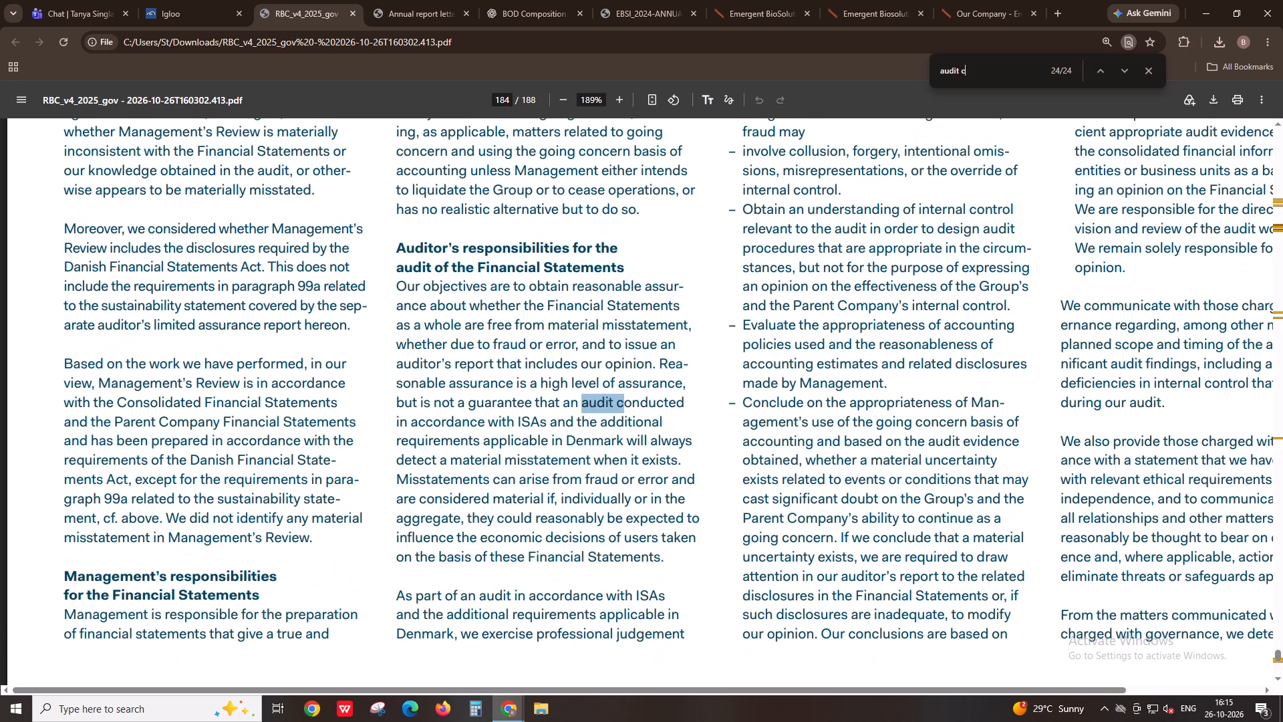
pyautogui.press('Return')
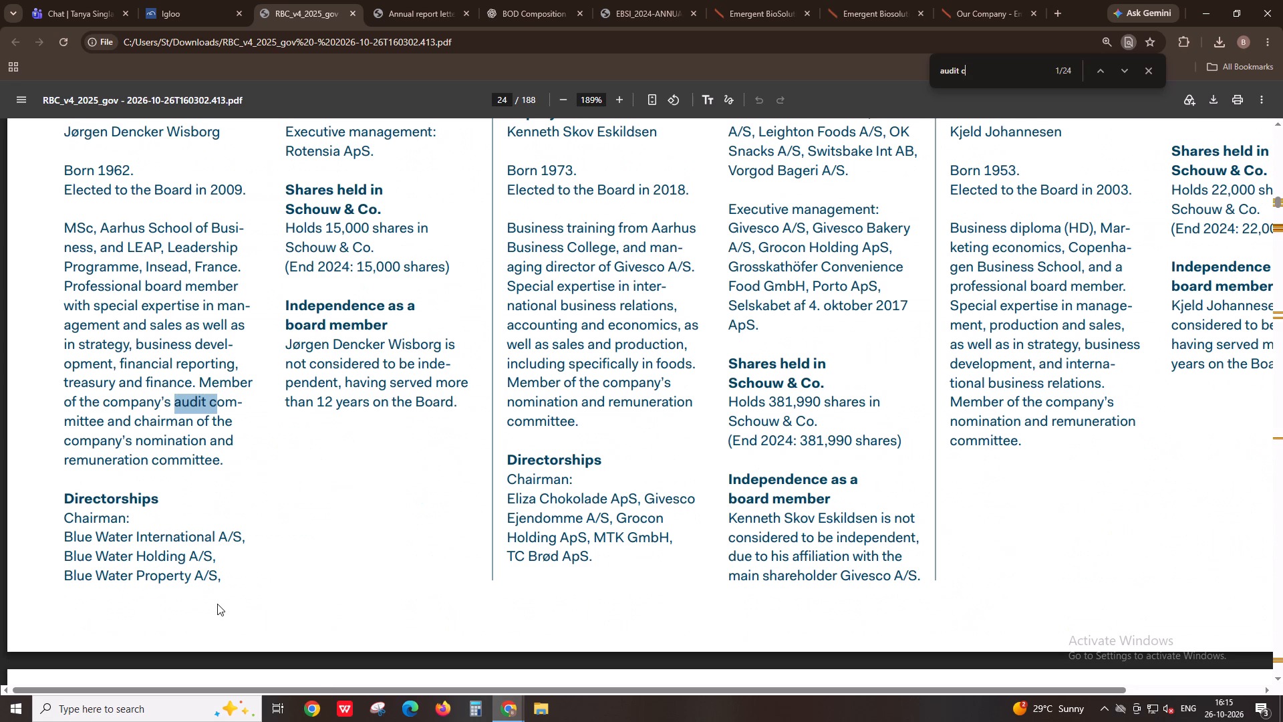
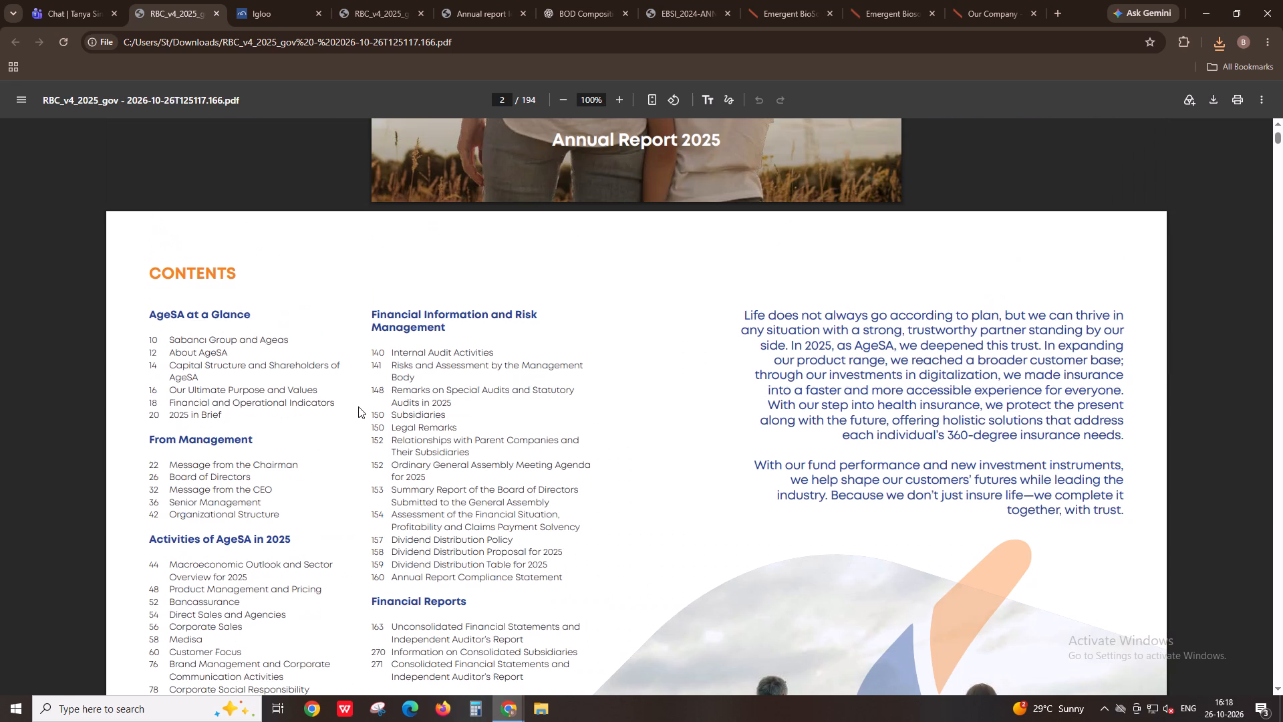
# Search the AgeSA 2025 annual report for "board of d" and advance through the matches to the Board of Directors profiles on page 15.
pyautogui.scroll(-4, 358, 406)
pyautogui.scroll(1, 358, 406)
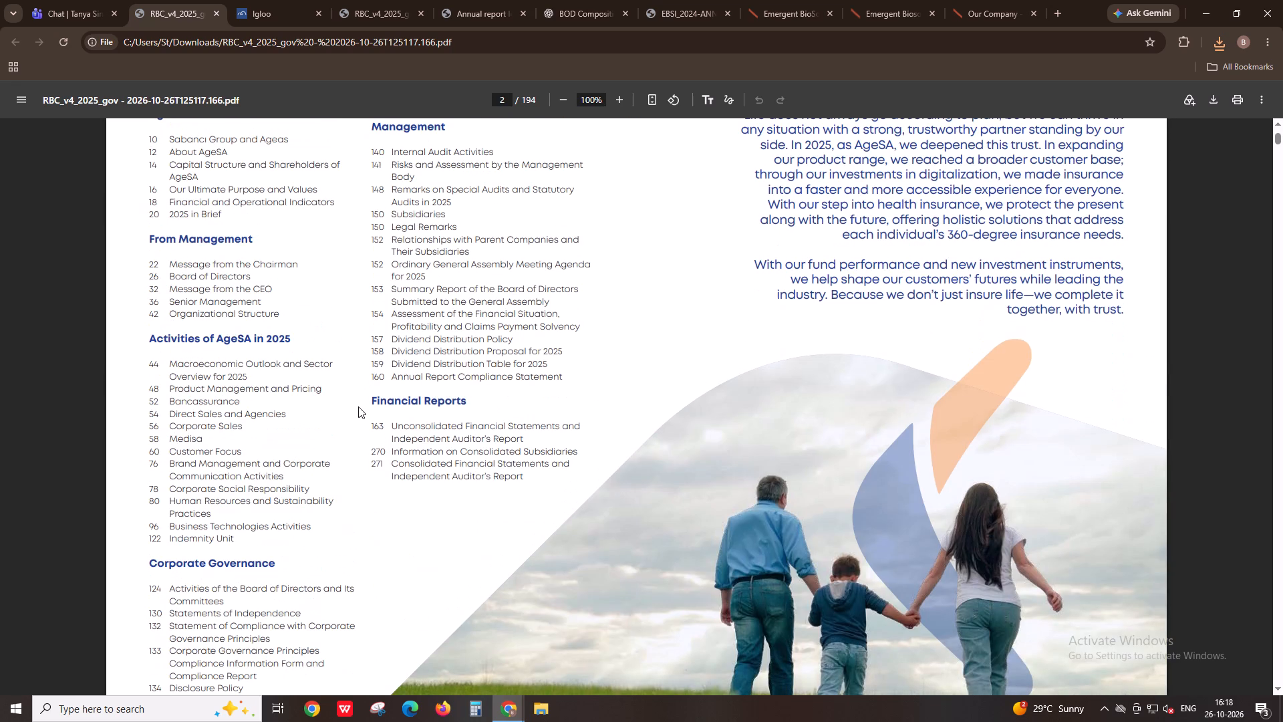
pyautogui.hotkey('ctrl', 'f')
pyautogui.write('board of d')
pyautogui.press('Return')
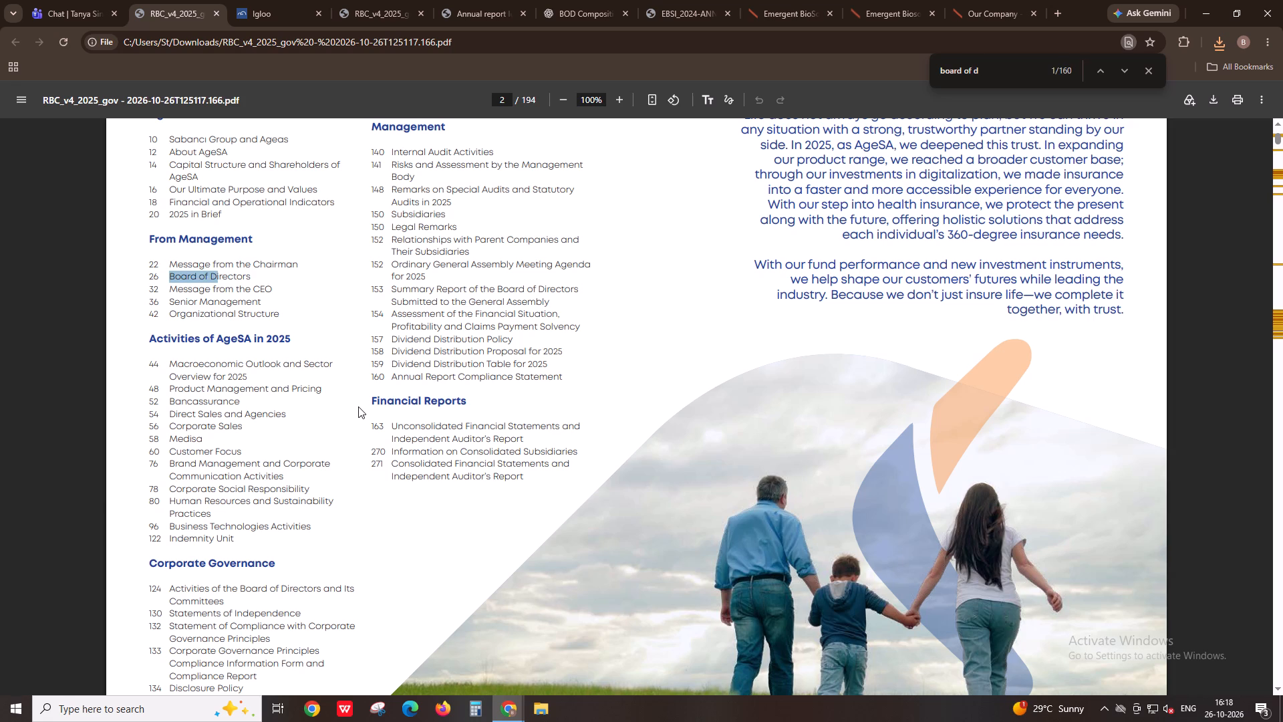
pyautogui.press('Return')
pyautogui.press('Return')
pyautogui.press('Return')
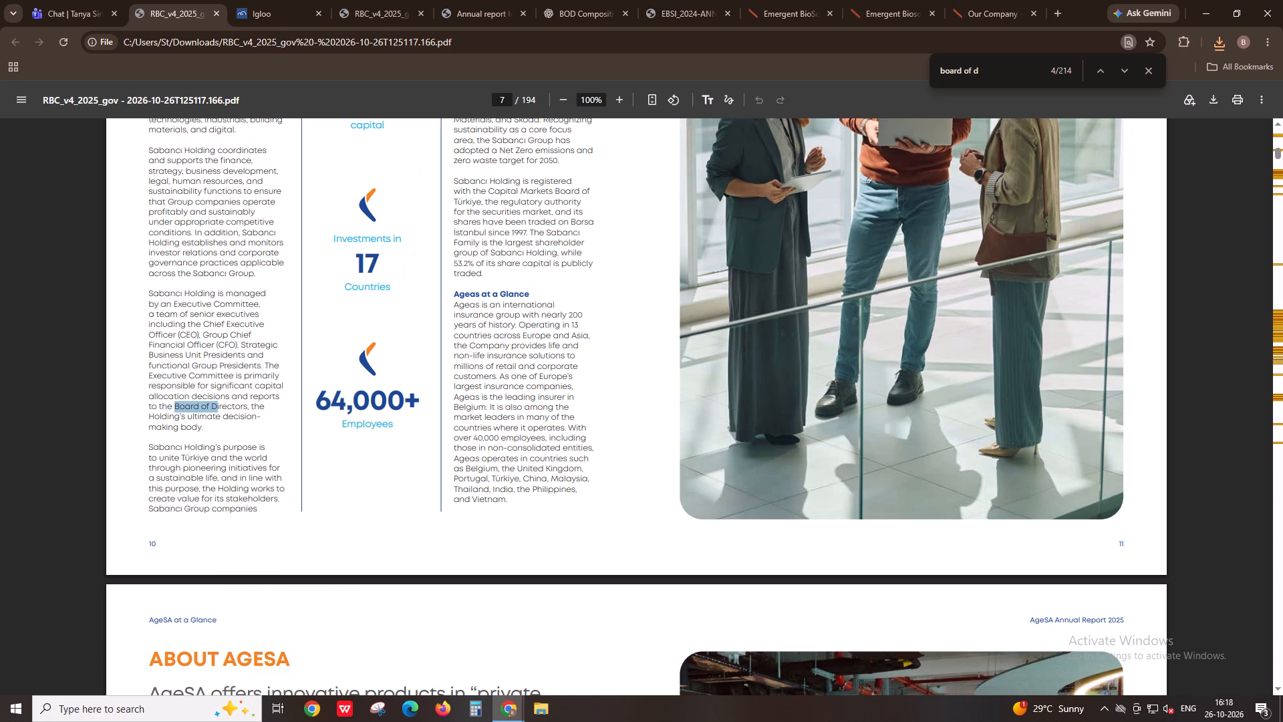
pyautogui.press('Return')
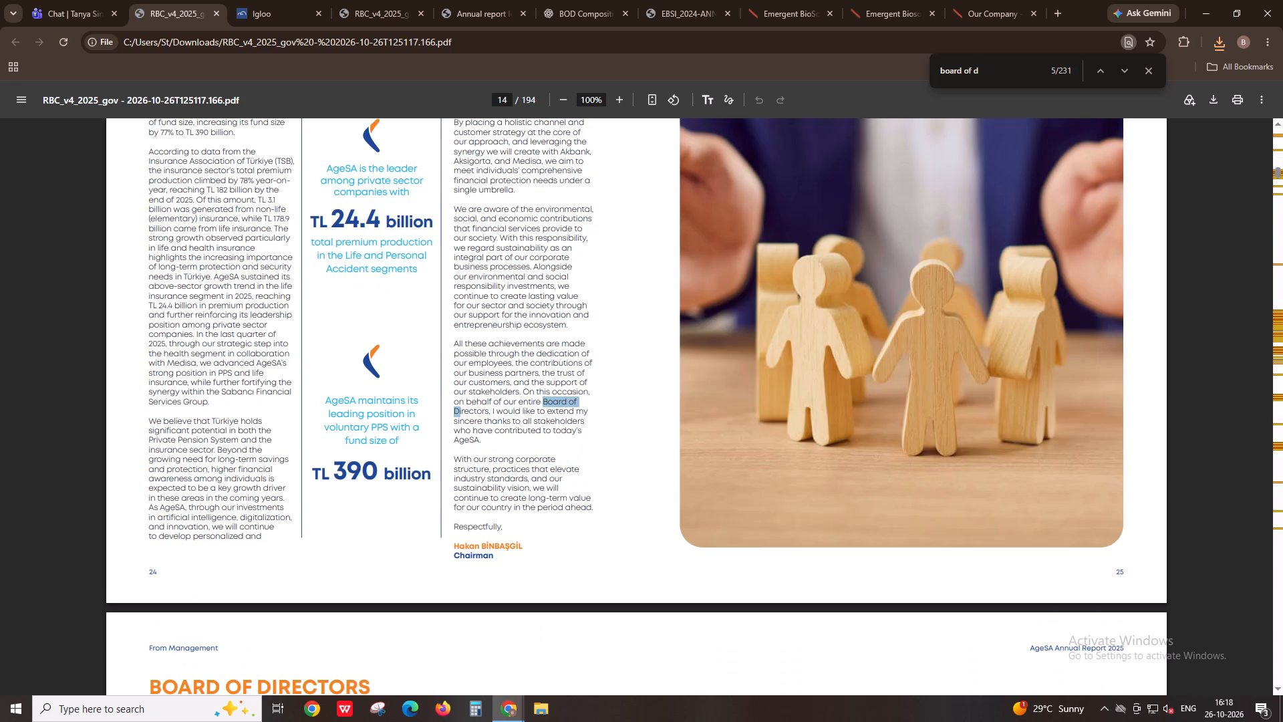
pyautogui.press('Return')
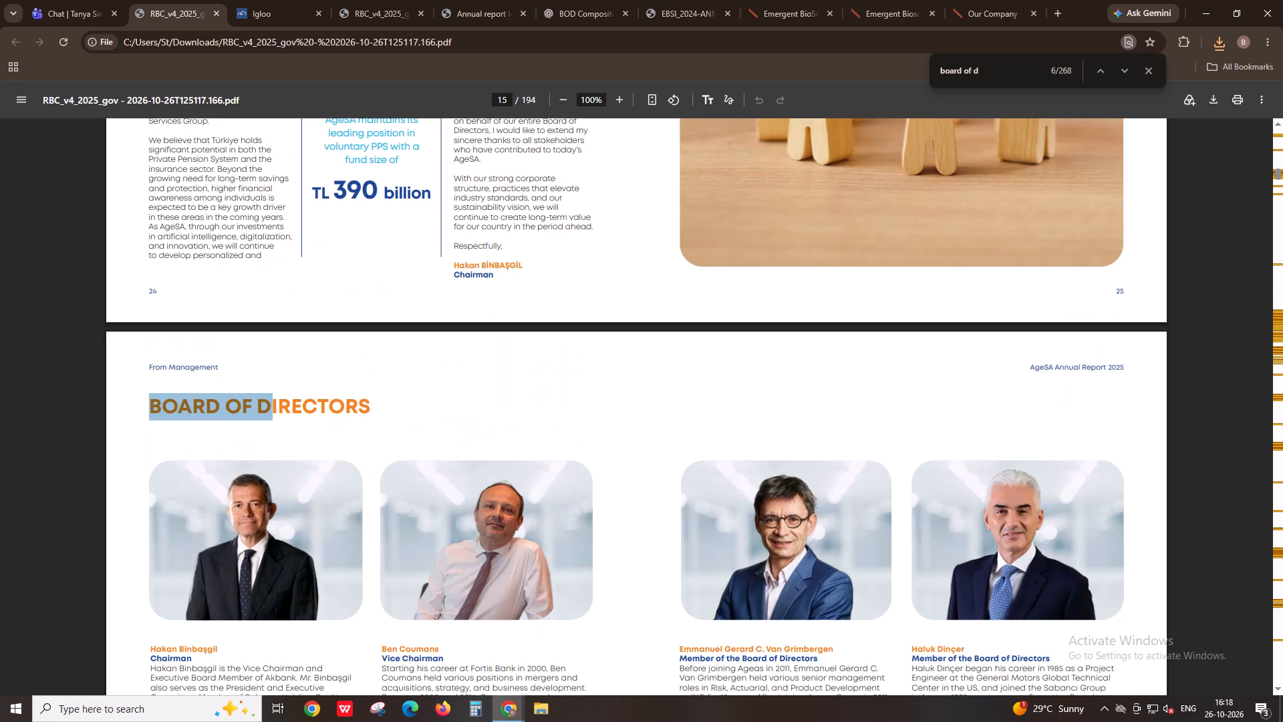
# Examine the director profiles on PDF pages 15 to 17 for each member's board role, independence and committee positions.
pyautogui.scroll(-14, 194, 493)
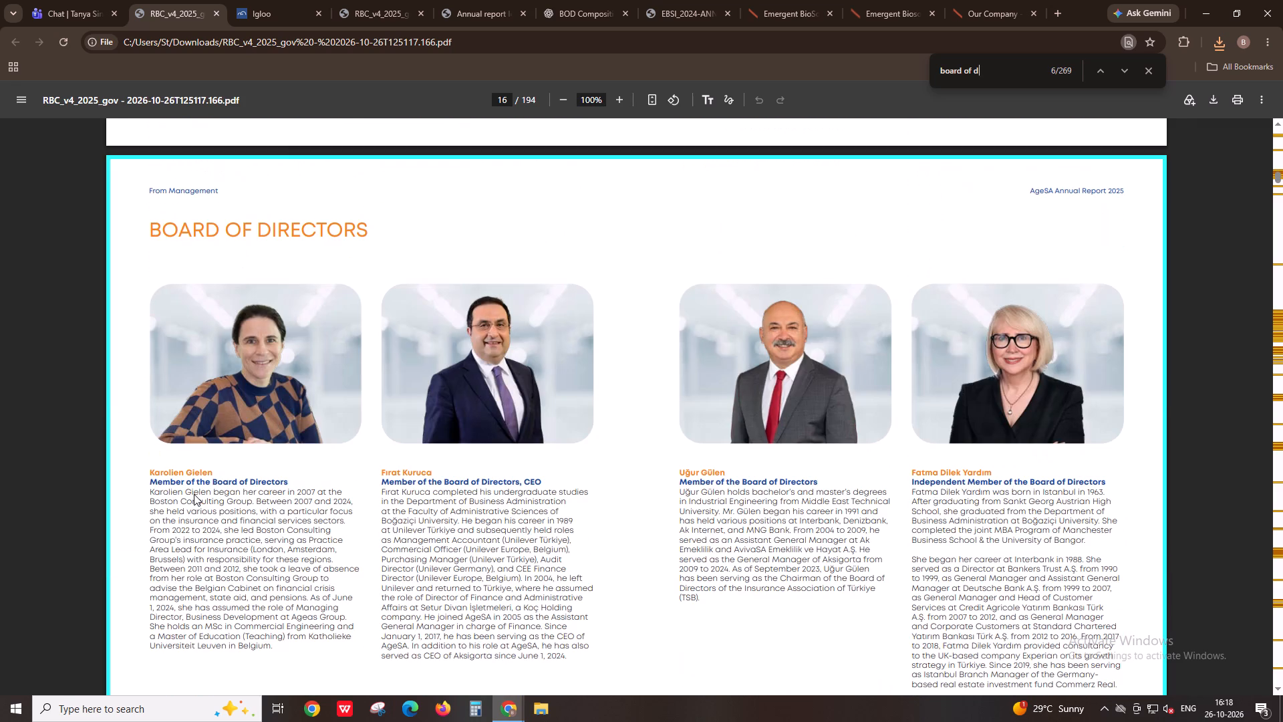
pyautogui.scroll(-12, 194, 494)
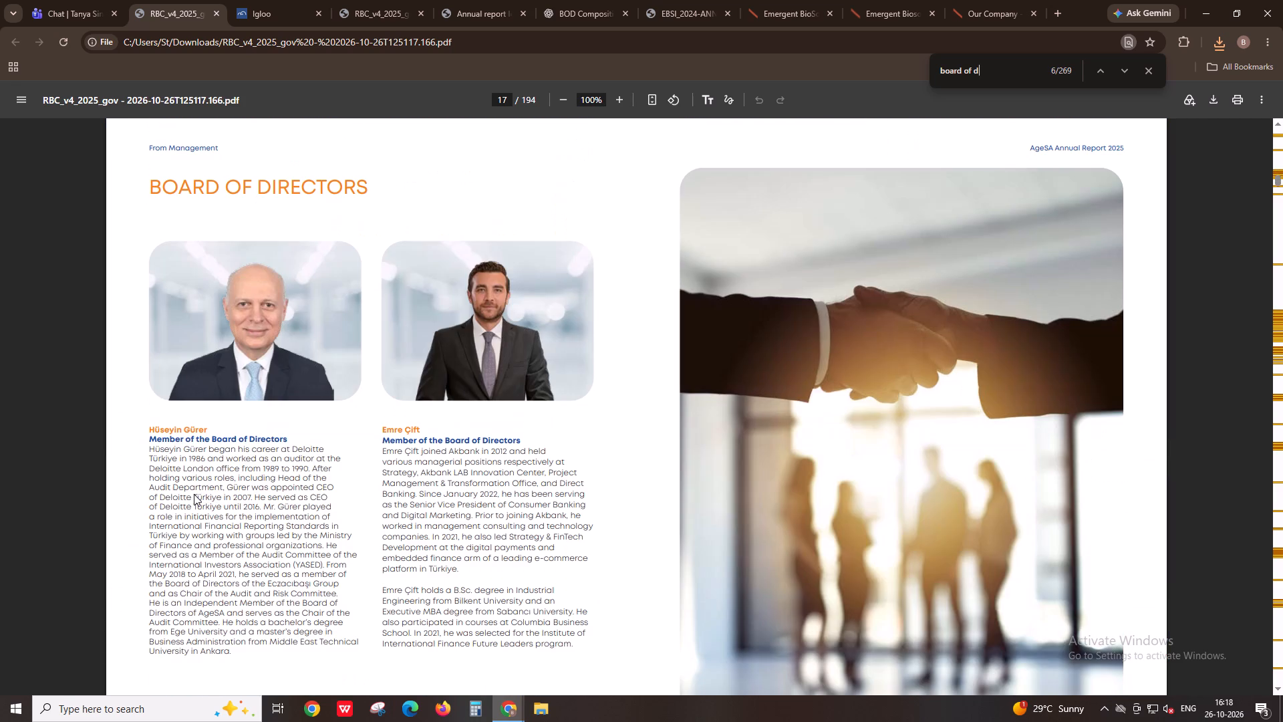
pyautogui.scroll(-7, 194, 494)
pyautogui.scroll(5, 194, 494)
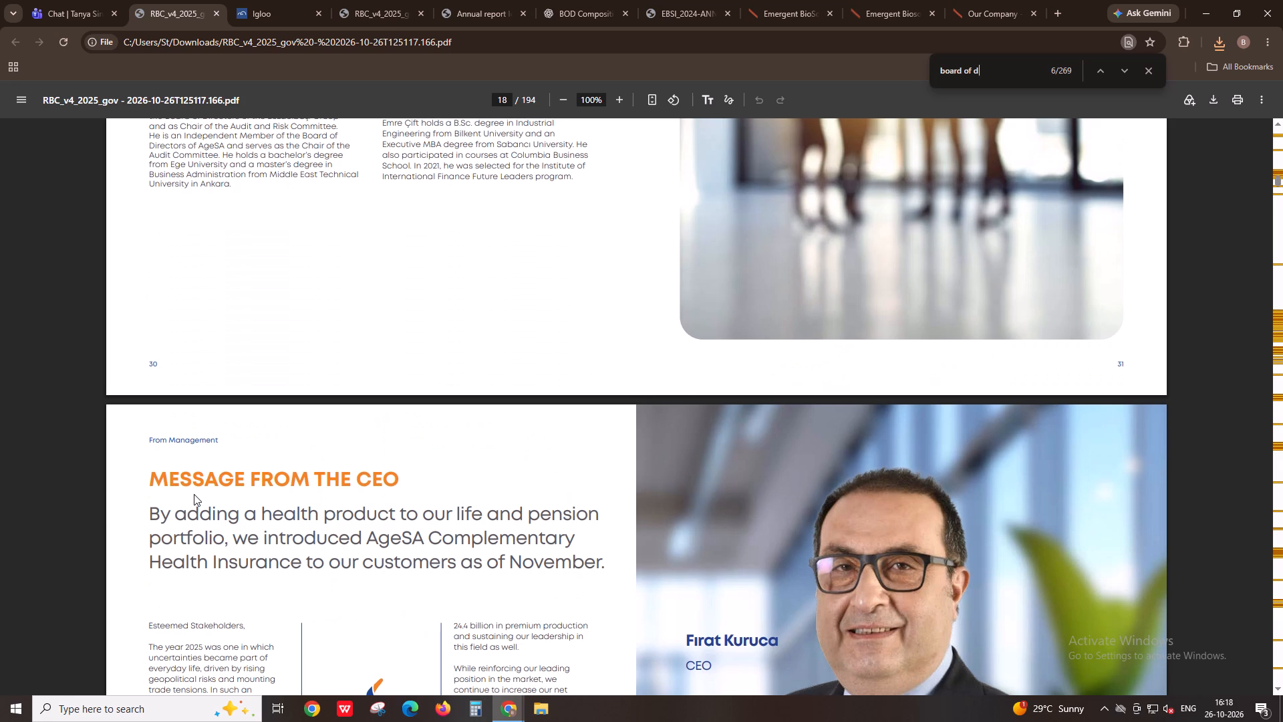
pyautogui.scroll(18, 194, 494)
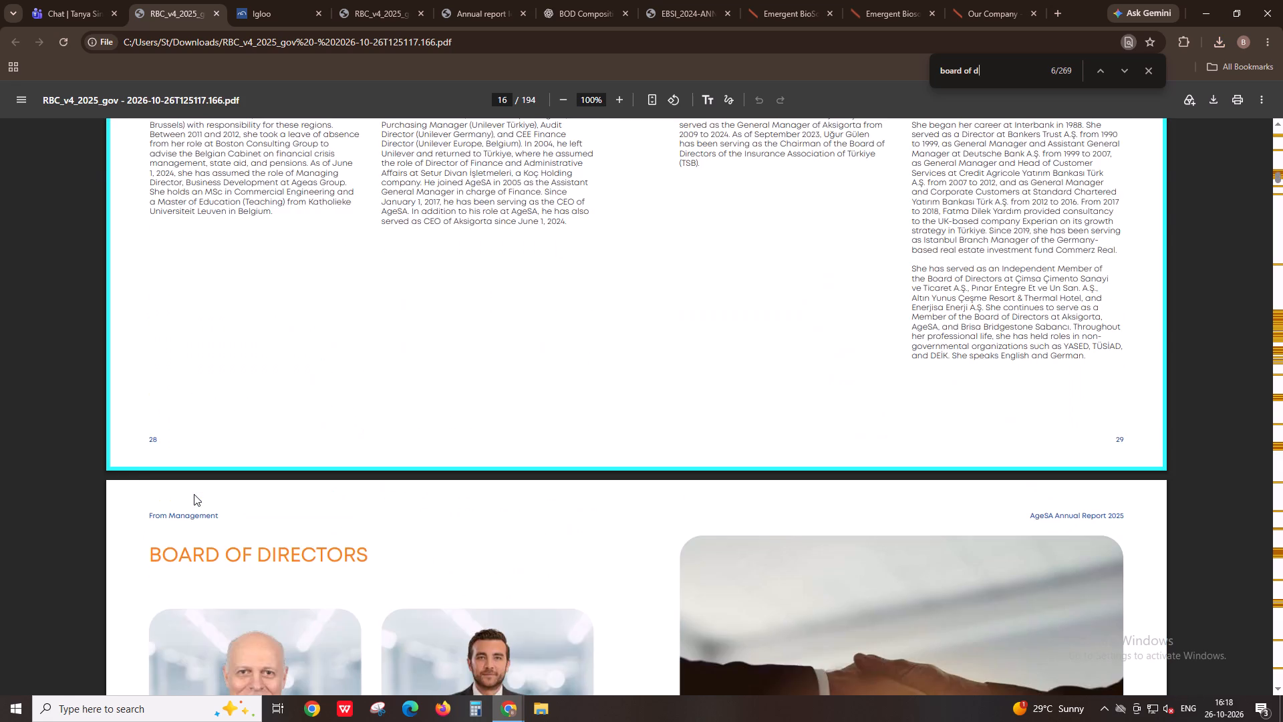
pyautogui.scroll(3, 194, 494)
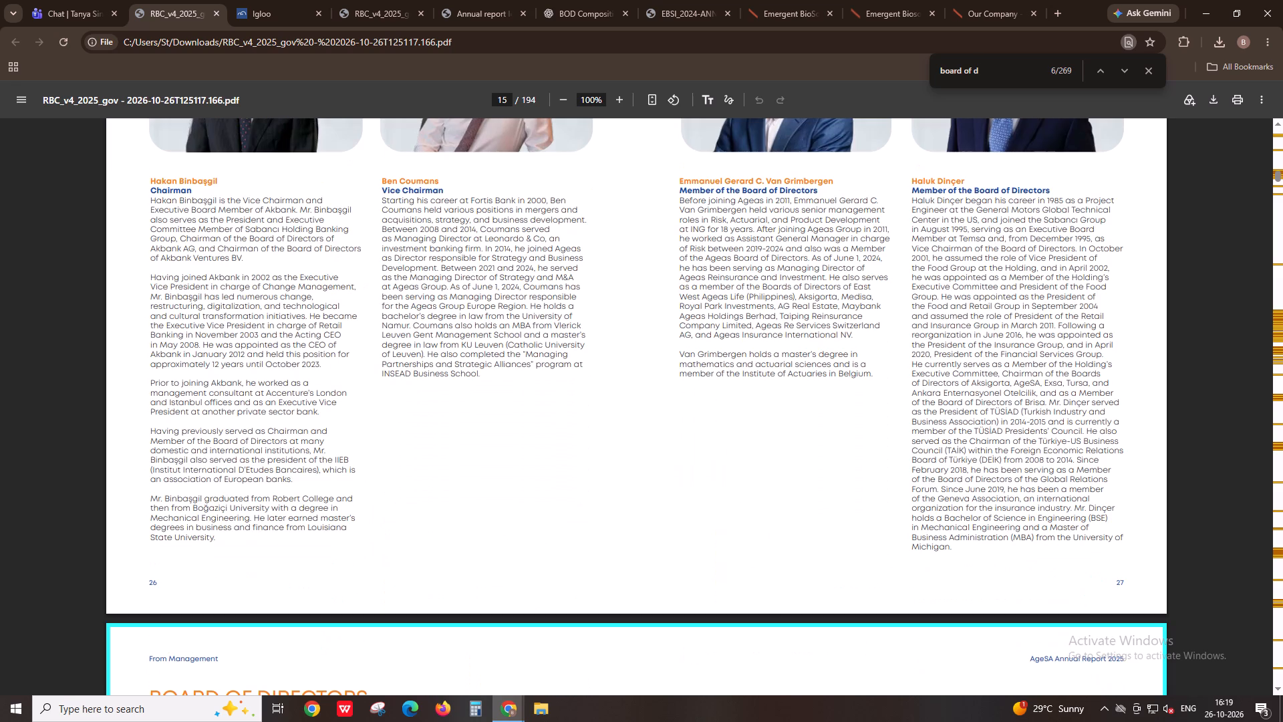
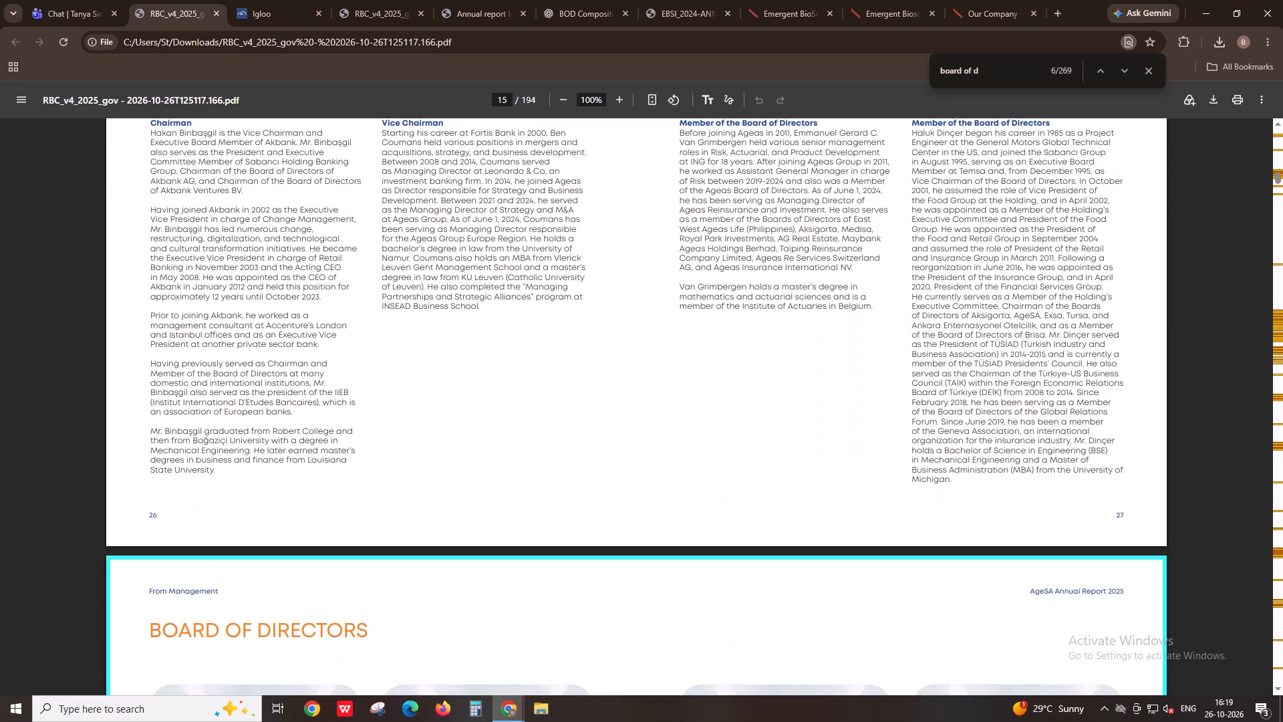
# Review the remaining director profiles on PDF pages 16 and 17 for board roles and independence.
pyautogui.scroll(-7, 299, 358)
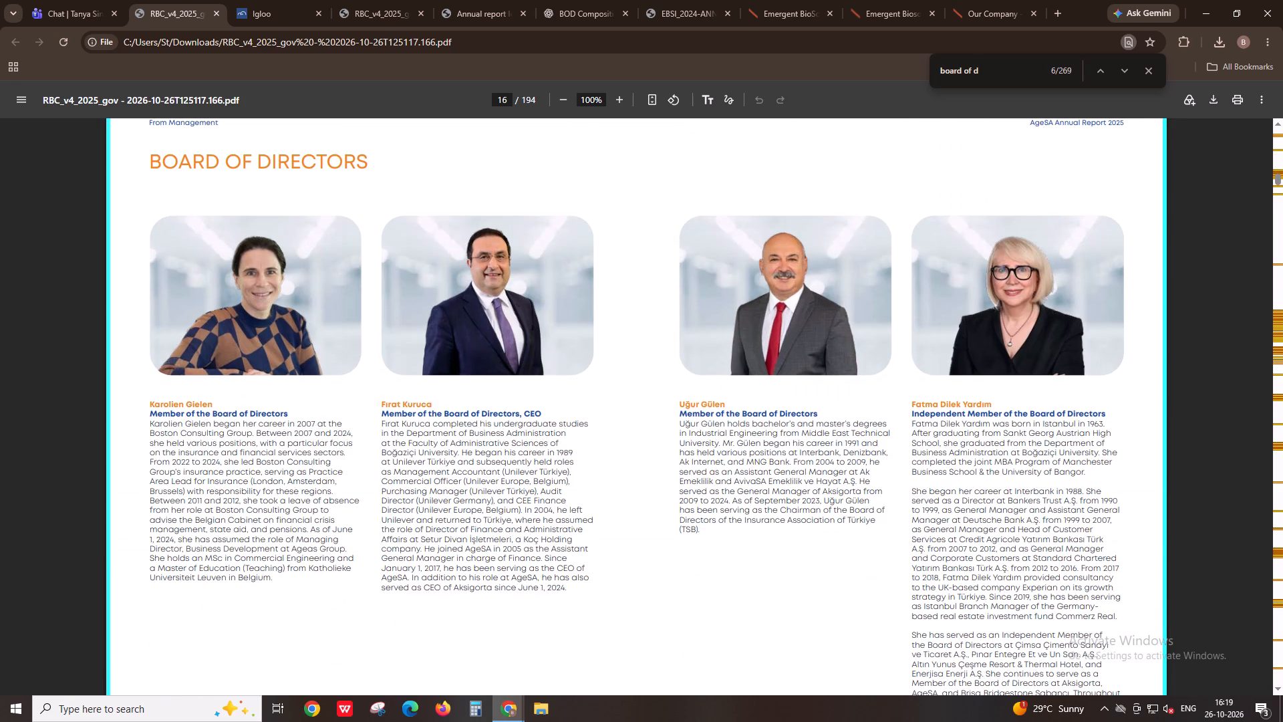
pyautogui.scroll(-6, 299, 358)
pyautogui.scroll(4, 299, 358)
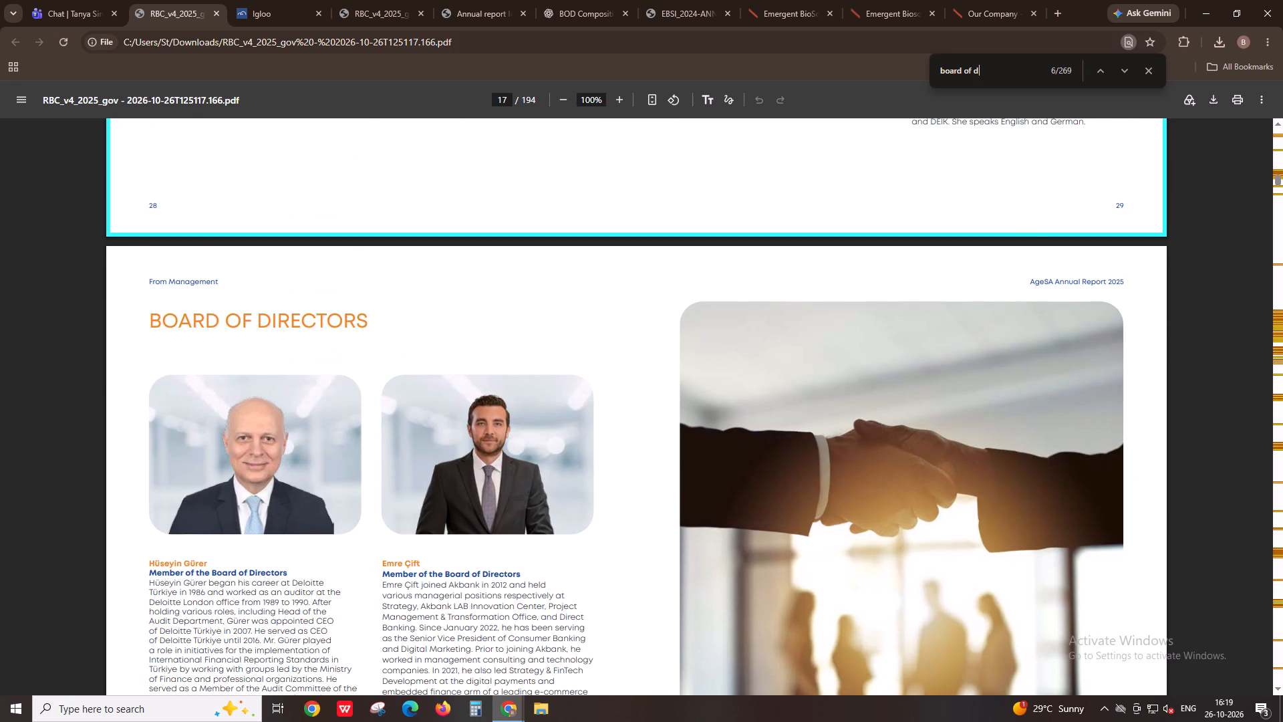
# Return to page 1 of the report and look through the contents list and opening pages up to page 7.
pyautogui.click(500, 96)
pyautogui.press('1')
pyautogui.press('Return')
pyautogui.scroll(-14, 321, 570)
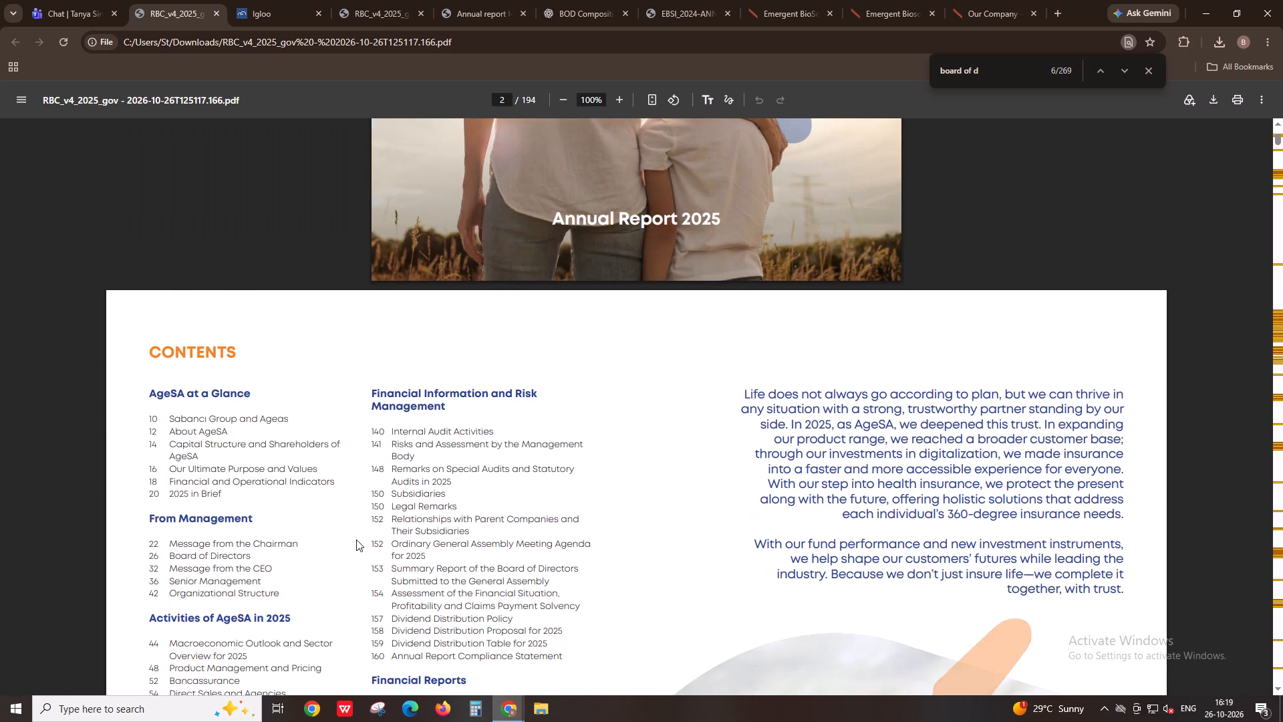
pyautogui.scroll(4, 356, 539)
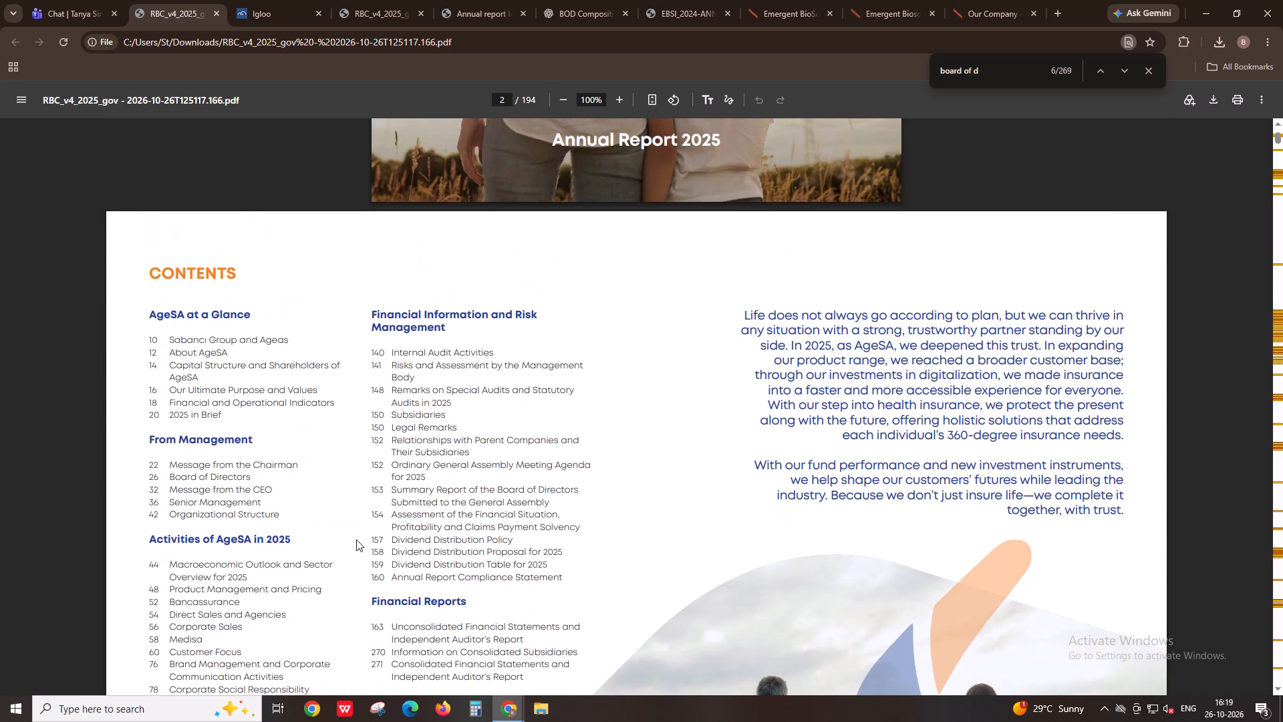
pyautogui.scroll(-15, 356, 539)
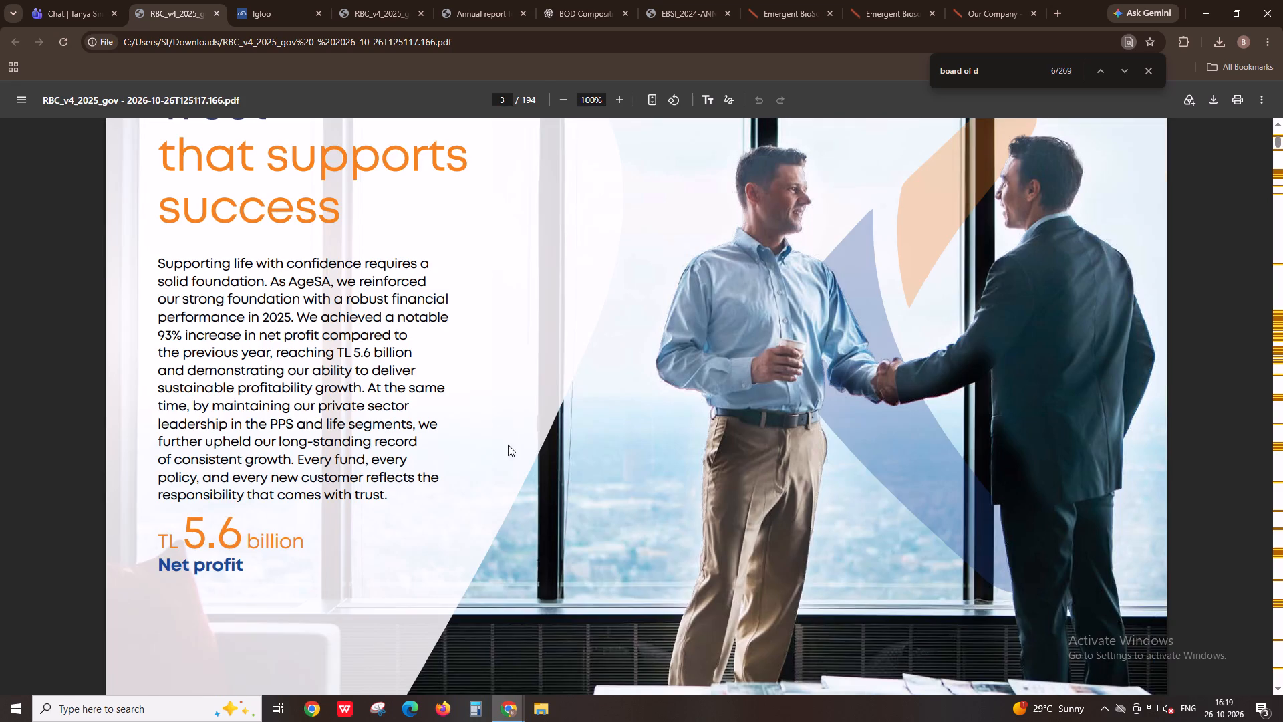
pyautogui.scroll(-11, 317, 534)
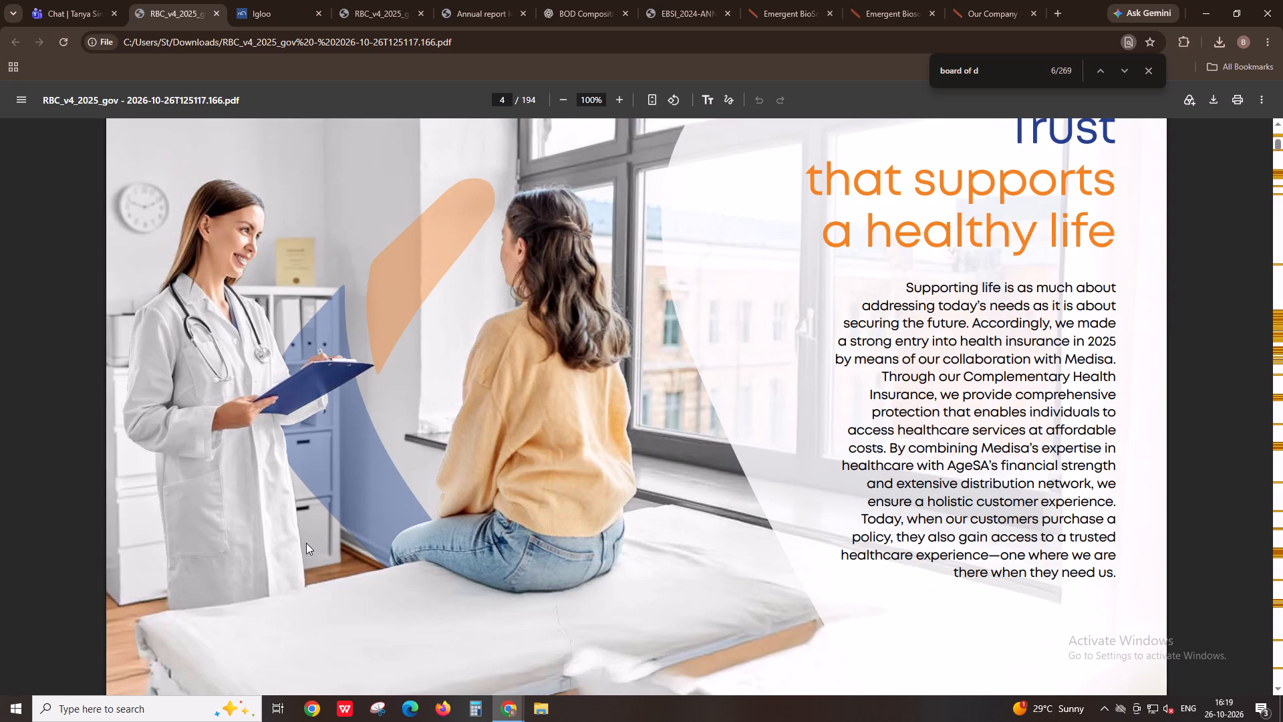
pyautogui.scroll(-17, 306, 543)
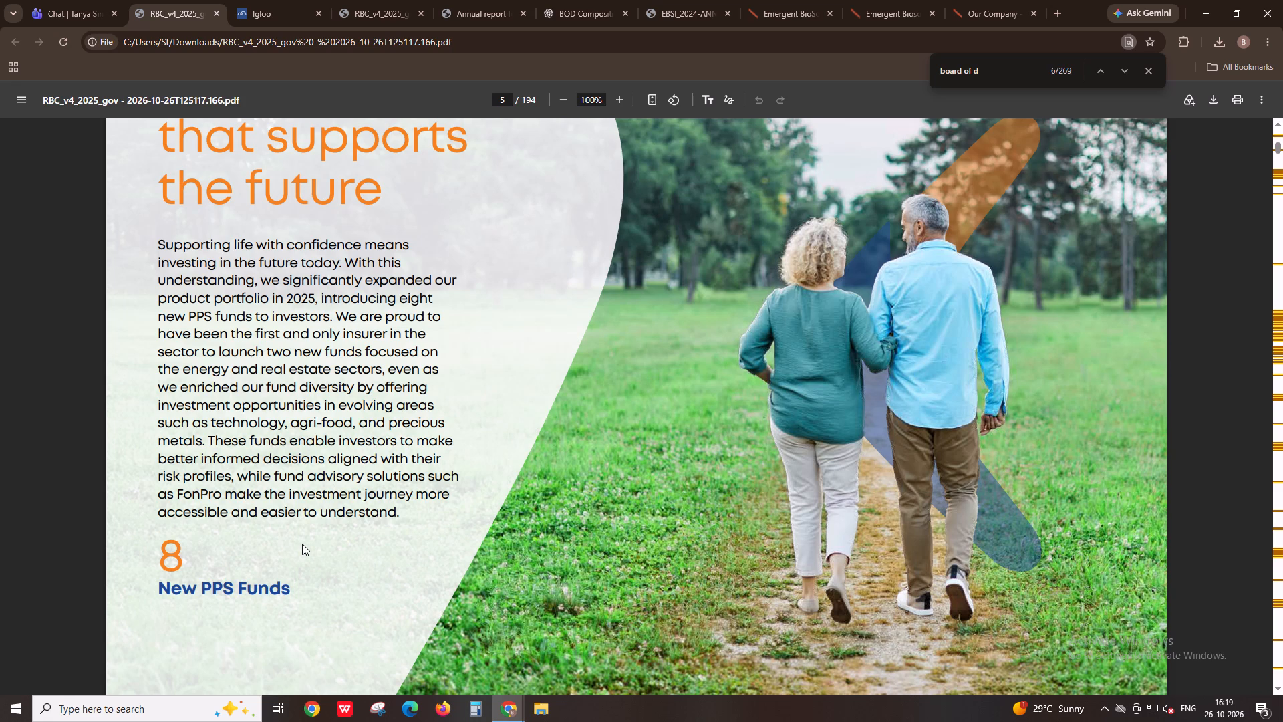
pyautogui.scroll(-5, 302, 544)
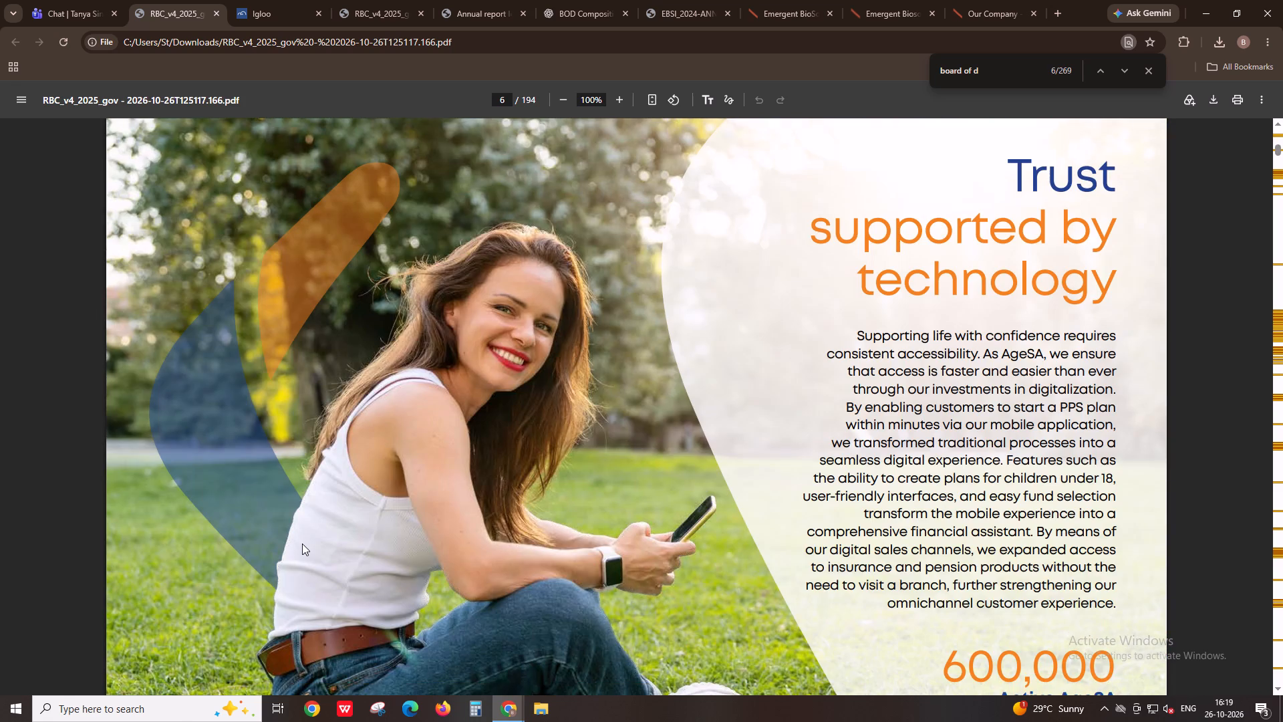
pyautogui.scroll(-11, 302, 544)
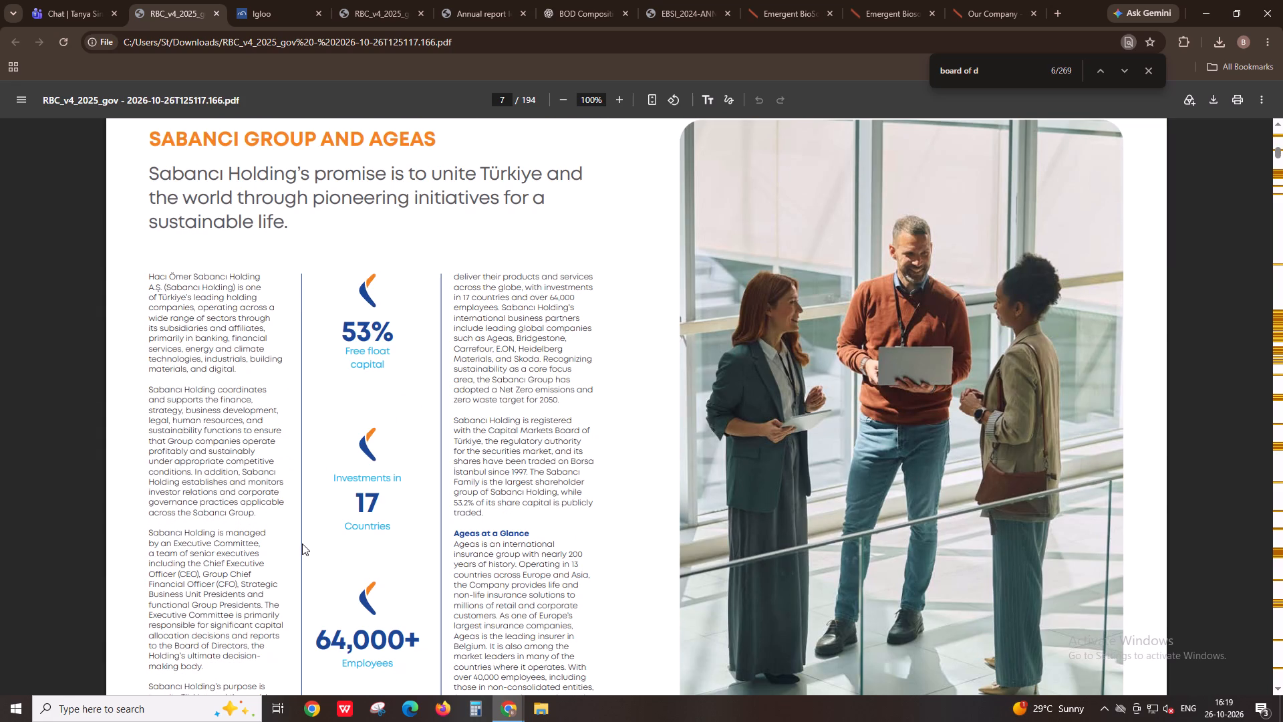
# Resume the "board of d" search and step through its matches in the director profiles on pages 15 and 16.
pyautogui.click(1002, 68)
pyautogui.press('Return')
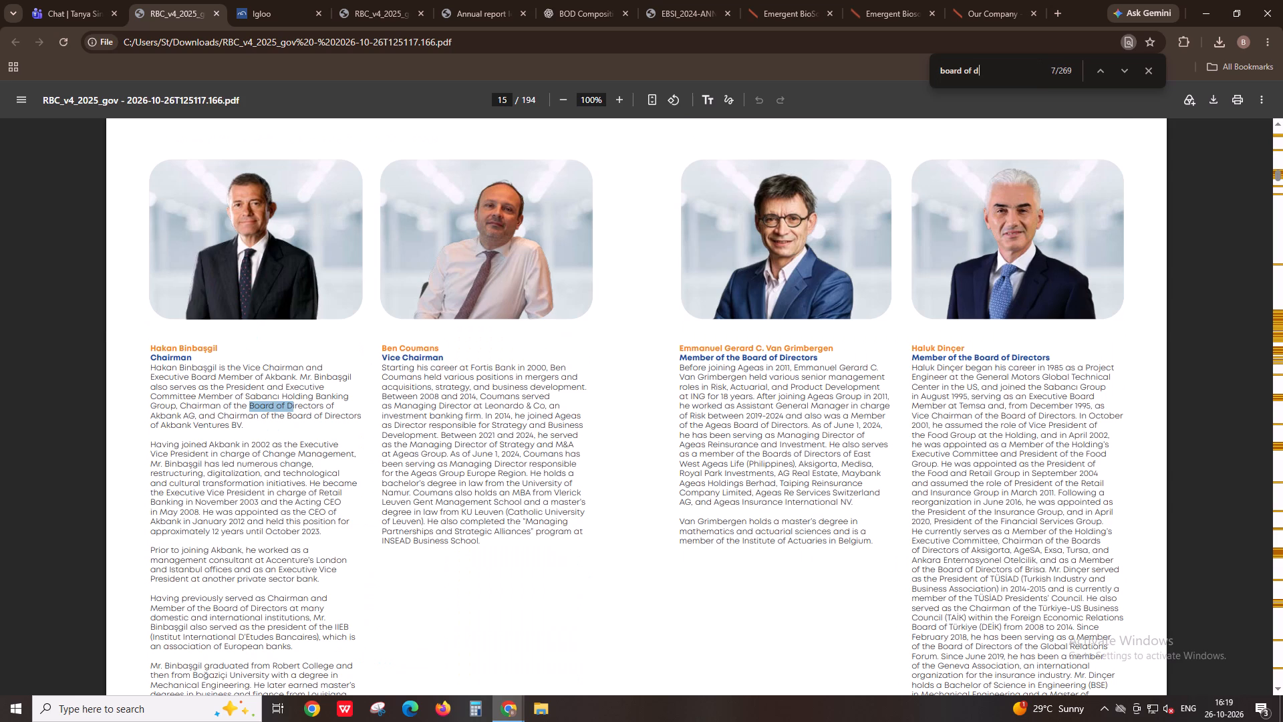
pyautogui.hotkey('shift', 'Return')
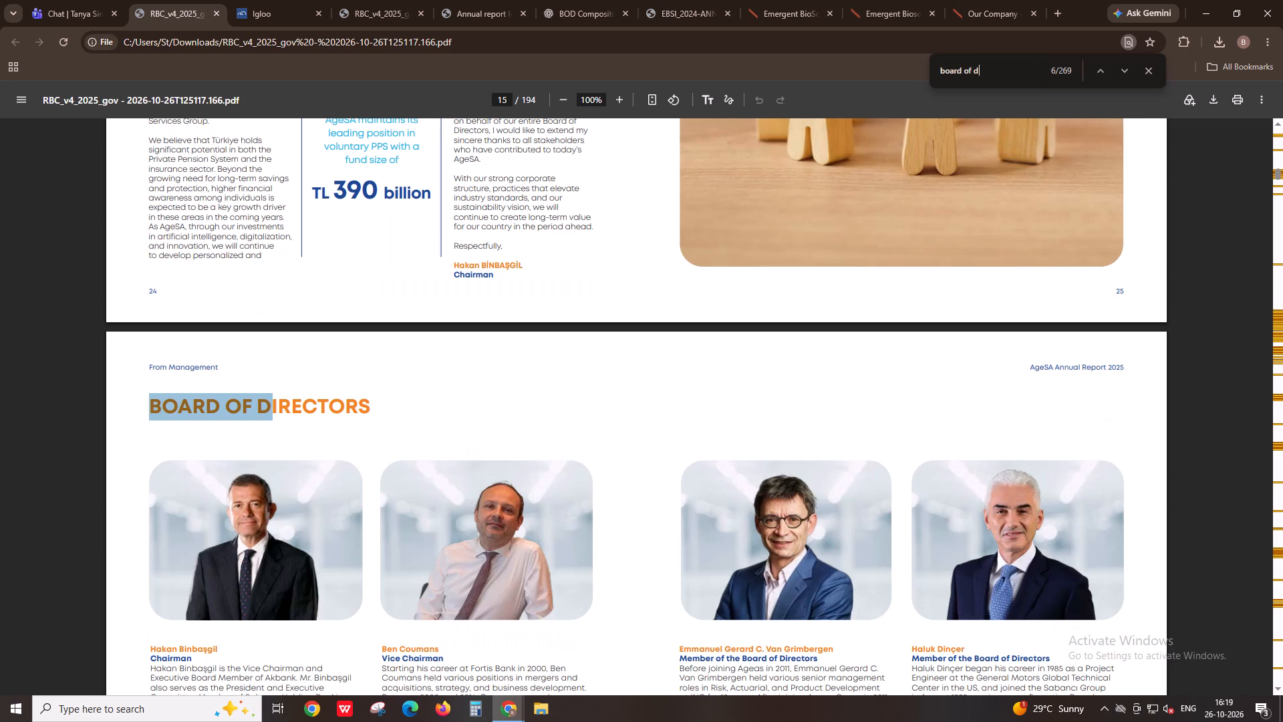
pyautogui.press('Return')
pyautogui.press('Return')
pyautogui.press('Return')
pyautogui.press('Return')
pyautogui.press('Return')
pyautogui.press('Return')
pyautogui.press('Return')
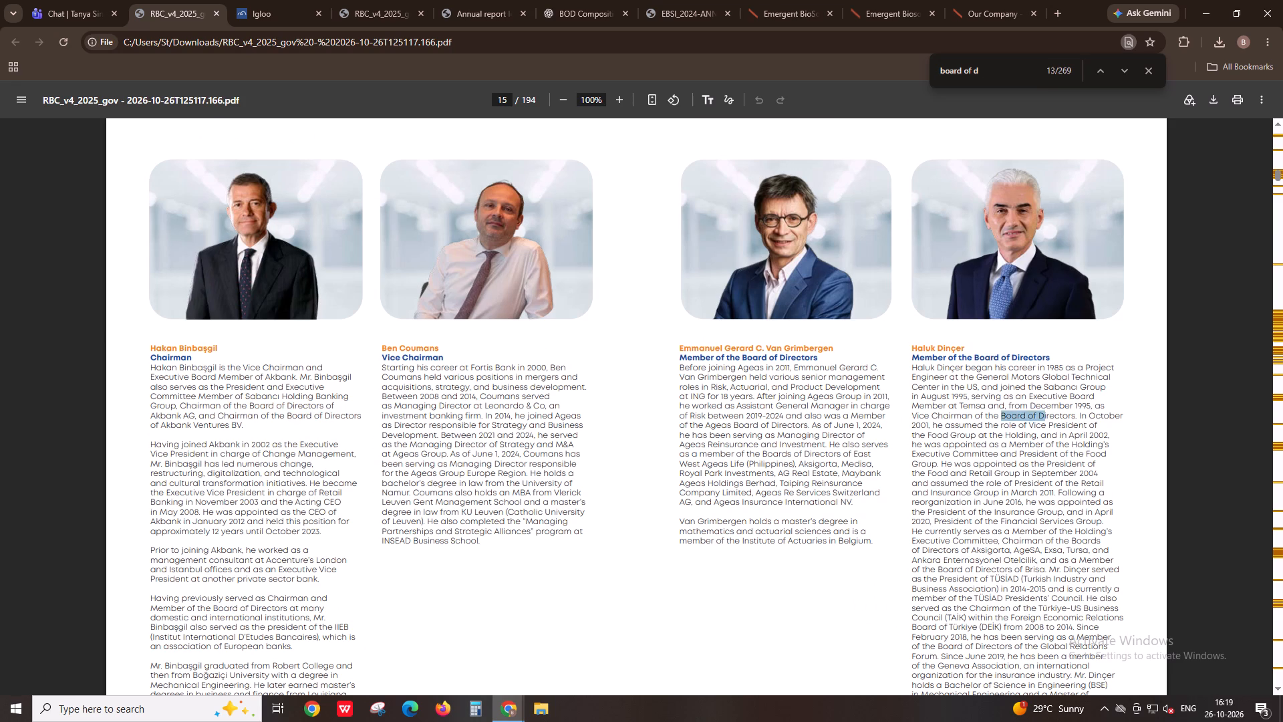
pyautogui.press('Return')
pyautogui.press('Return')
pyautogui.press('Return')
pyautogui.press('Return')
pyautogui.press('Return')
pyautogui.press('Return')
pyautogui.press('Return')
pyautogui.press('Return')
pyautogui.press('Return')
pyautogui.press('Return')
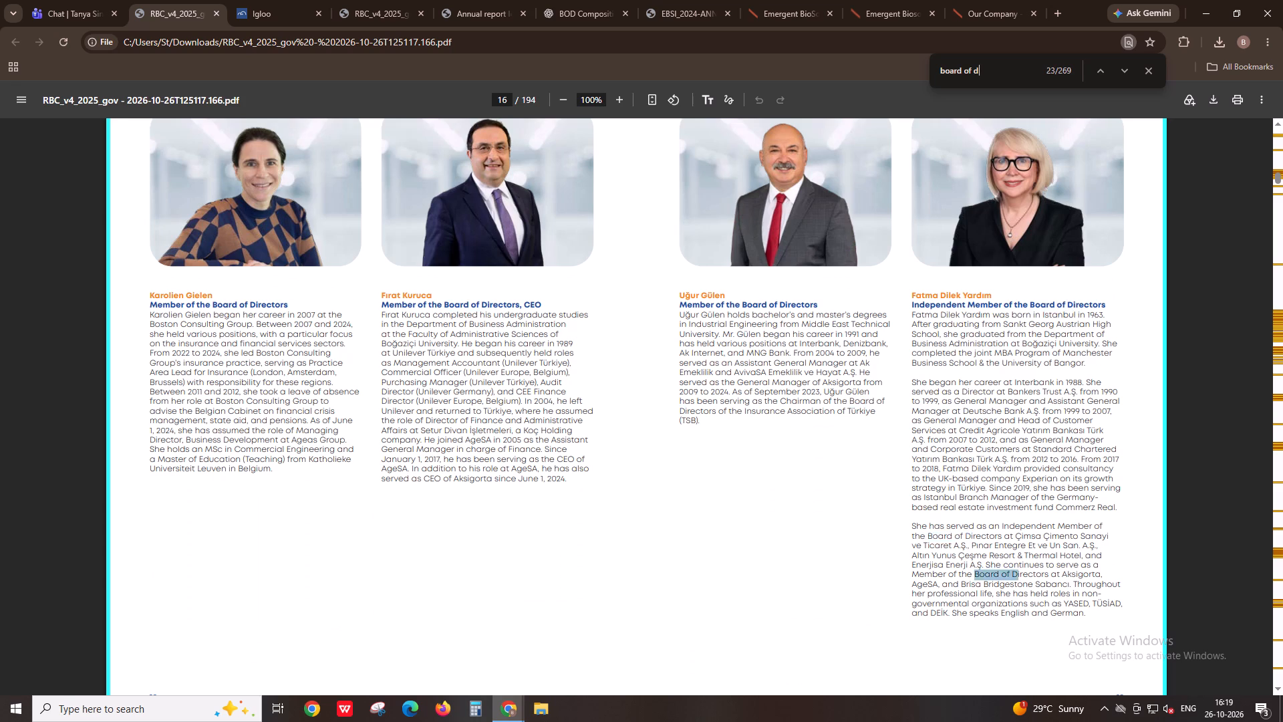
# Follow the "board of d" matches to the sustainability section on page 47, and step back to the organizational structure on page 23.
pyautogui.press('Return')
pyautogui.press('Return')
pyautogui.press('Return')
pyautogui.press('Return')
pyautogui.press('Return')
pyautogui.press('Return')
pyautogui.press('Return')
pyautogui.press('Return')
pyautogui.press('Return')
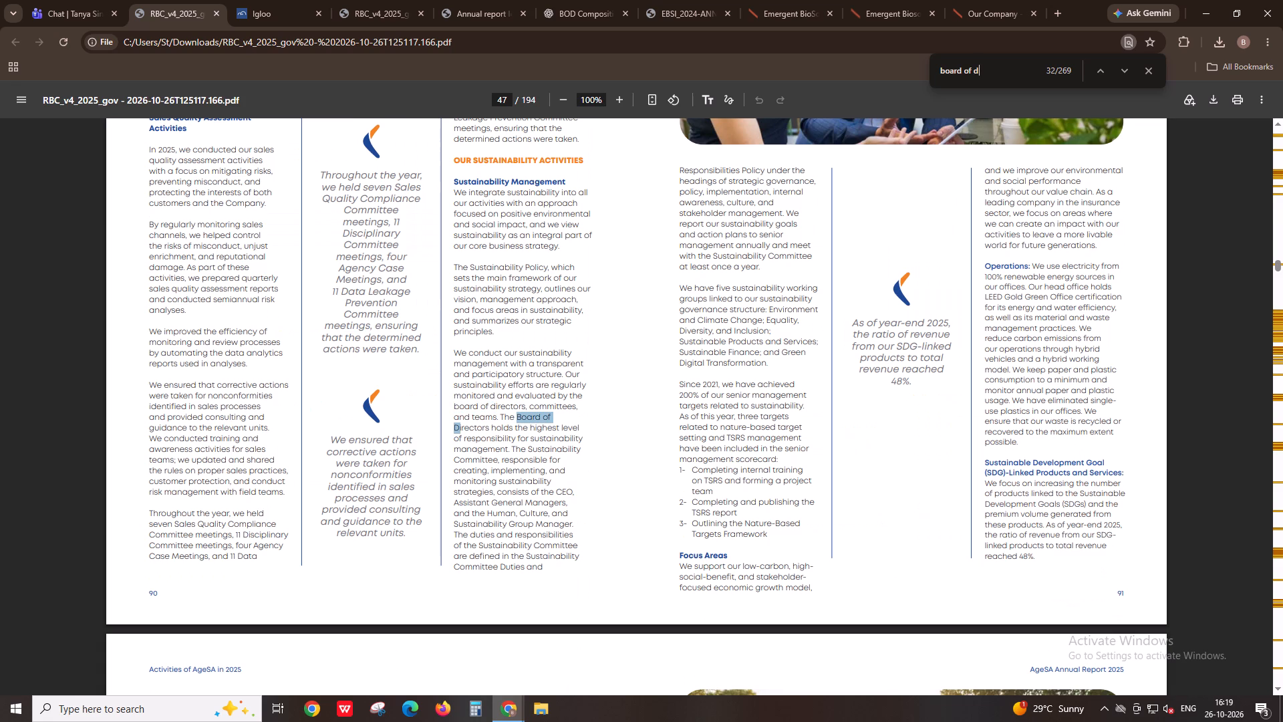
pyautogui.hotkey('shift', 'Return')
pyautogui.hotkey('shift', 'Return')
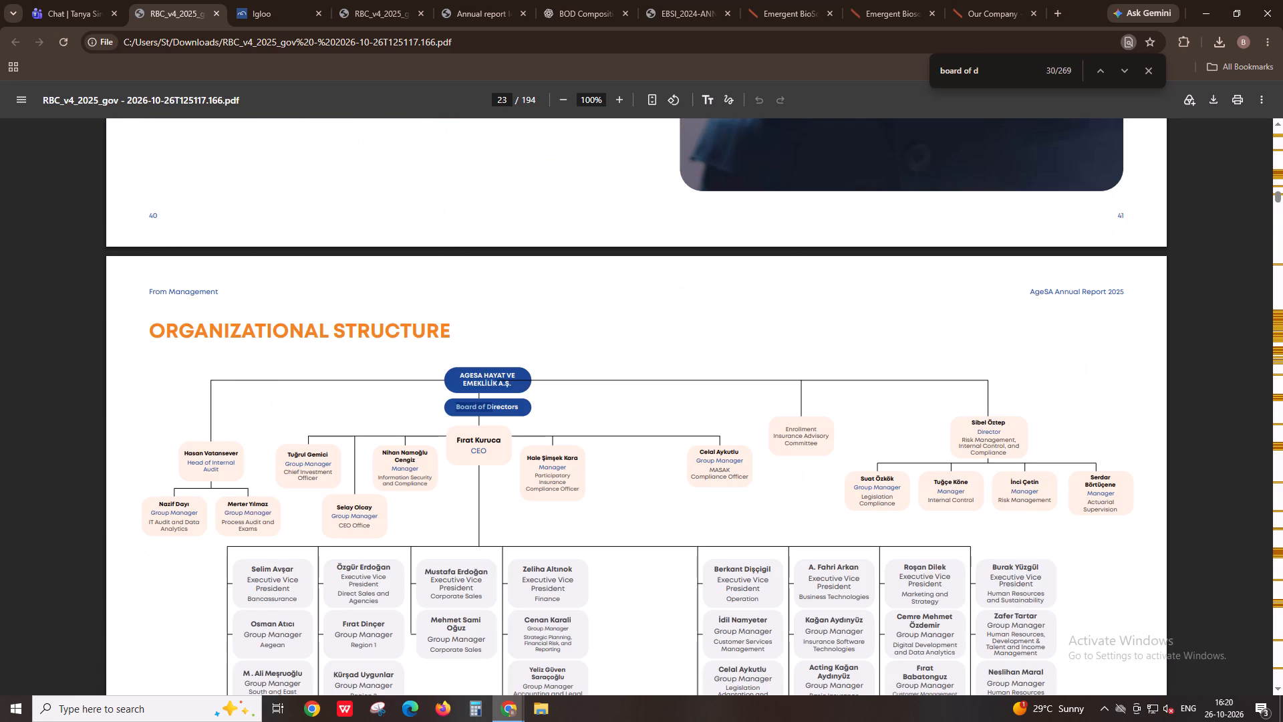
# Advance through the "board of d" matches to the Activities of the Board of Directors and Its Committees section on page 64.
pyautogui.press('Return')
pyautogui.press('Return')
pyautogui.press('Return')
pyautogui.press('Return')
pyautogui.press('Return')
pyautogui.press('Return')
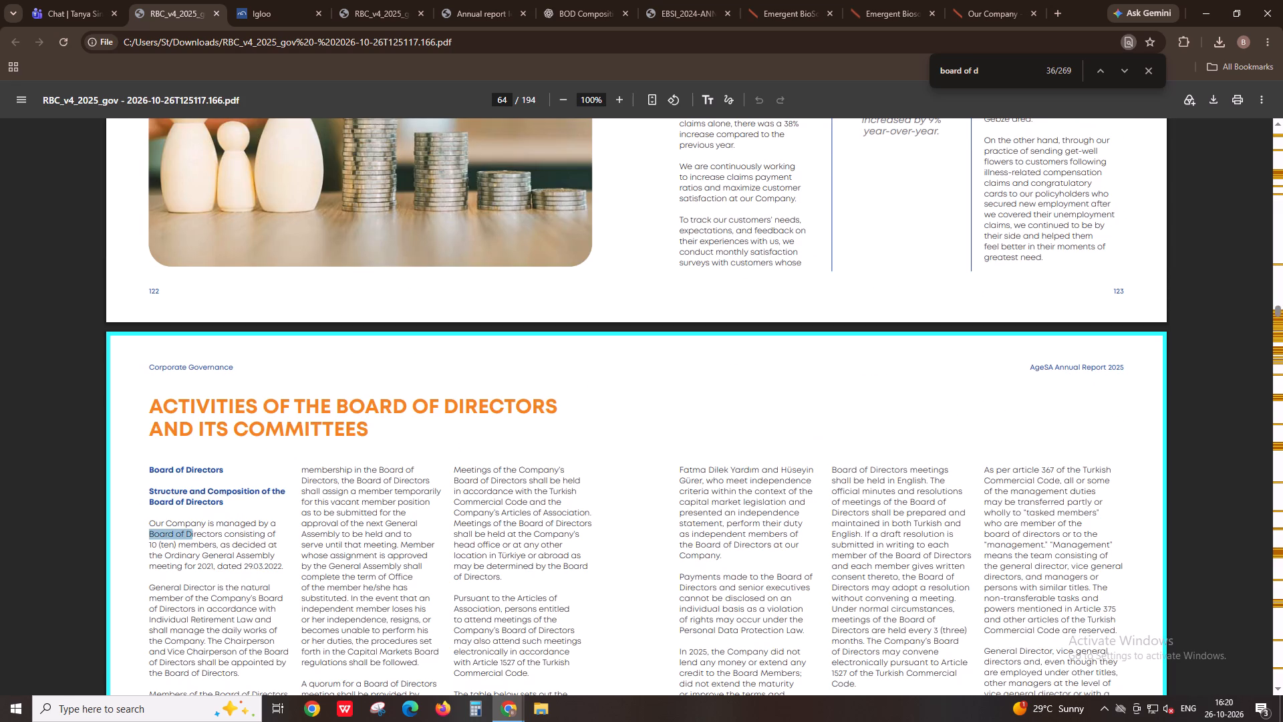
pyautogui.press('Return')
pyautogui.press('Return')
pyautogui.press('Return')
pyautogui.press('Return')
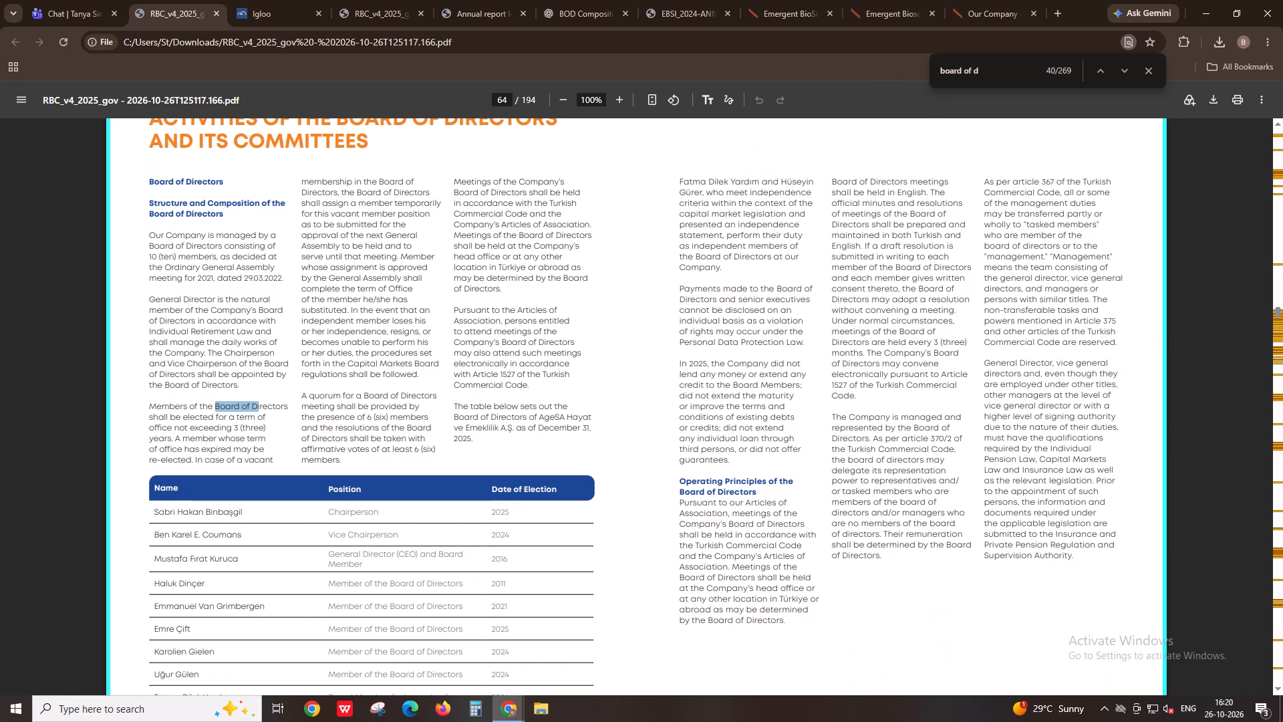
# Examine page 64 for the board's structure, member positions, election dates, independent members and meeting rules.
pyautogui.keyDown('ctrl'); pyautogui.scroll(2, 651, 468); pyautogui.keyUp('ctrl')
pyautogui.keyDown('shift'); pyautogui.scroll(4, 374, 423); pyautogui.keyUp('shift')
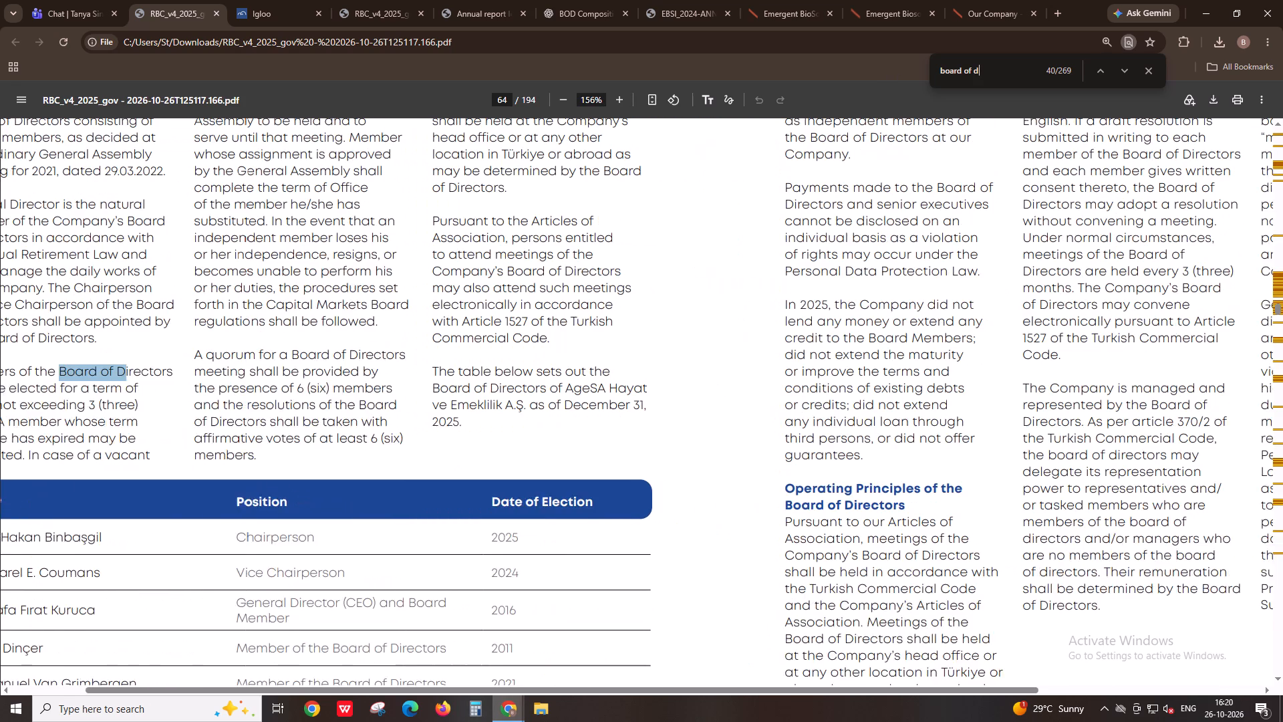
pyautogui.scroll(-6, 374, 423)
pyautogui.scroll(4, 374, 423)
pyautogui.keyDown('shift'); pyautogui.scroll(2, 374, 423); pyautogui.keyUp('shift')
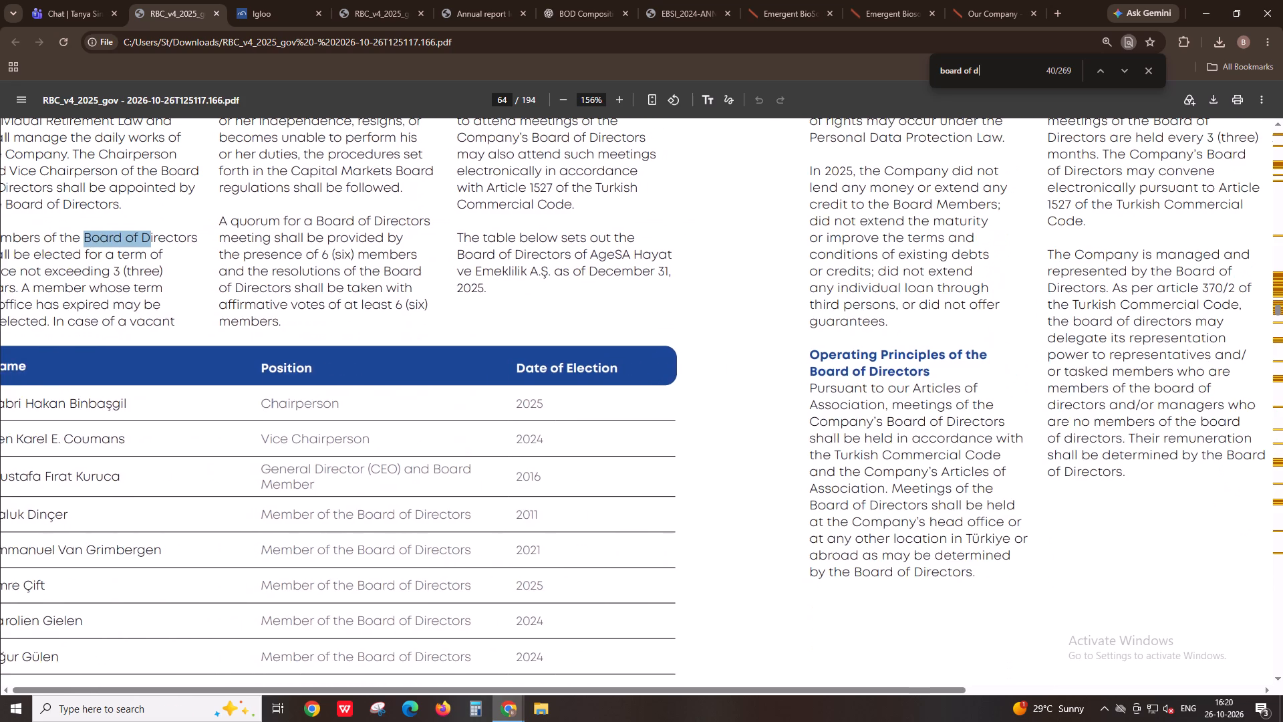
pyautogui.scroll(-2, 374, 423)
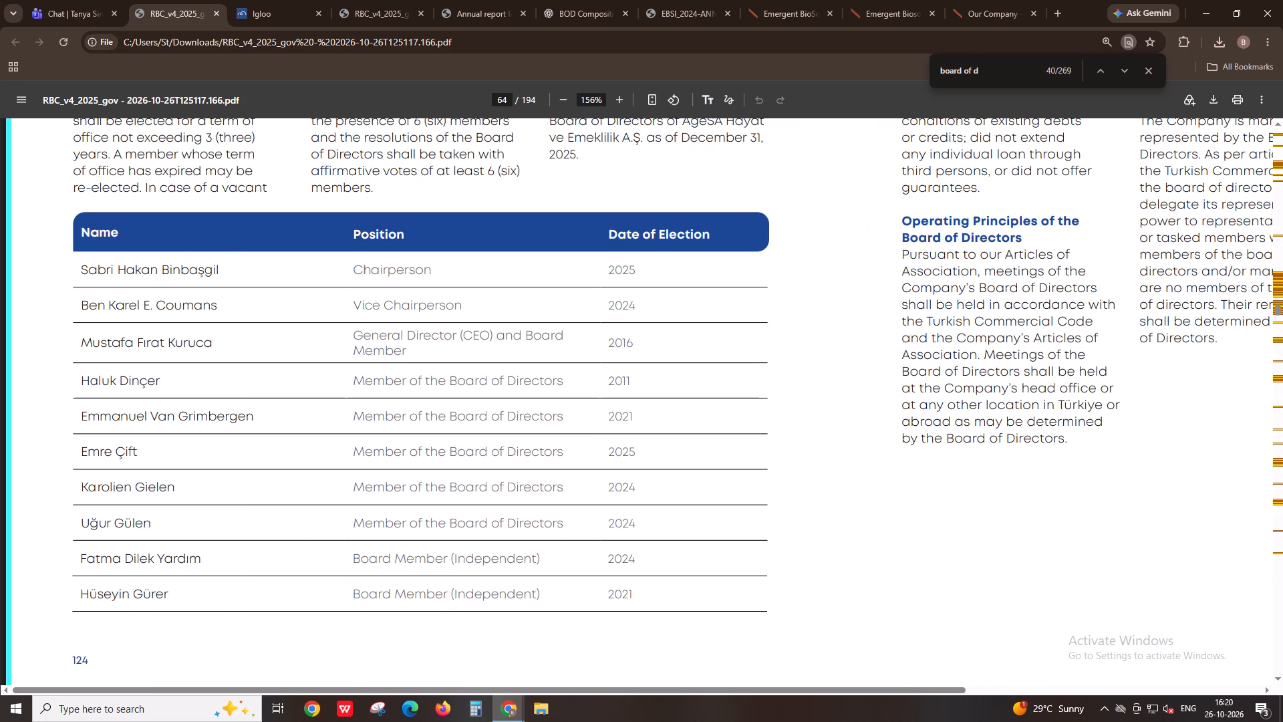
pyautogui.scroll(2, 476, 572)
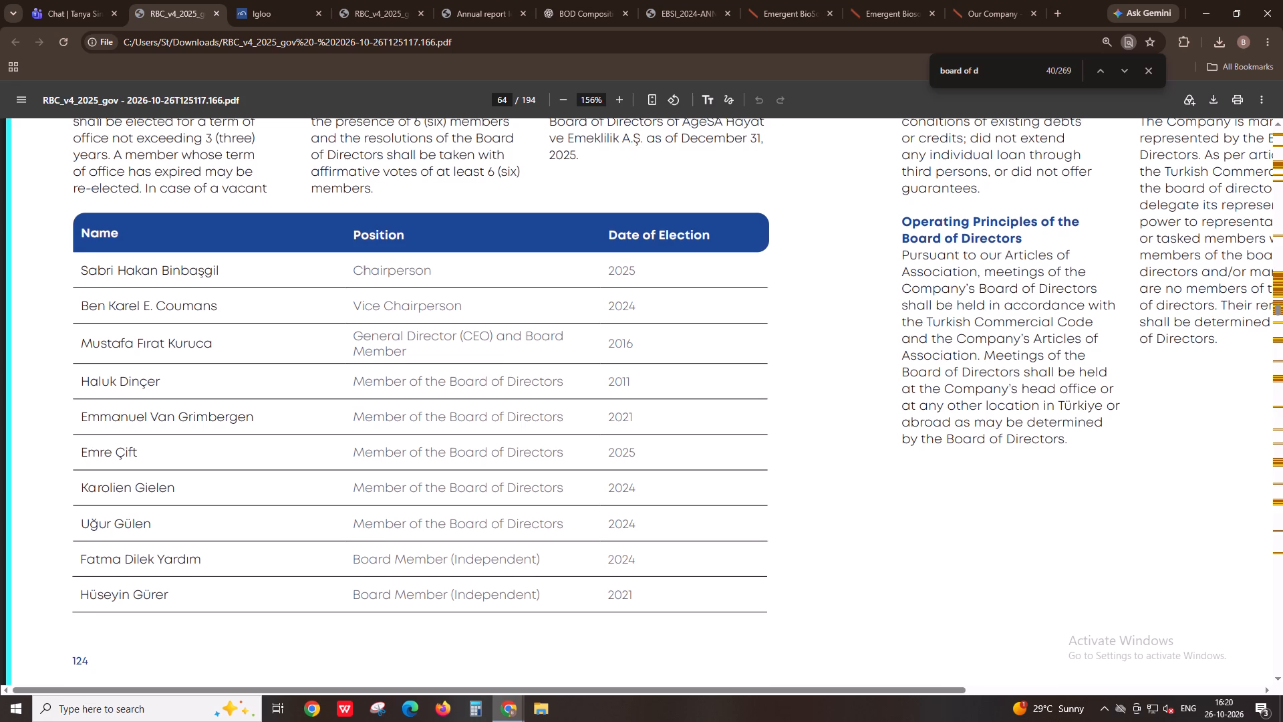
pyautogui.scroll(5, 476, 572)
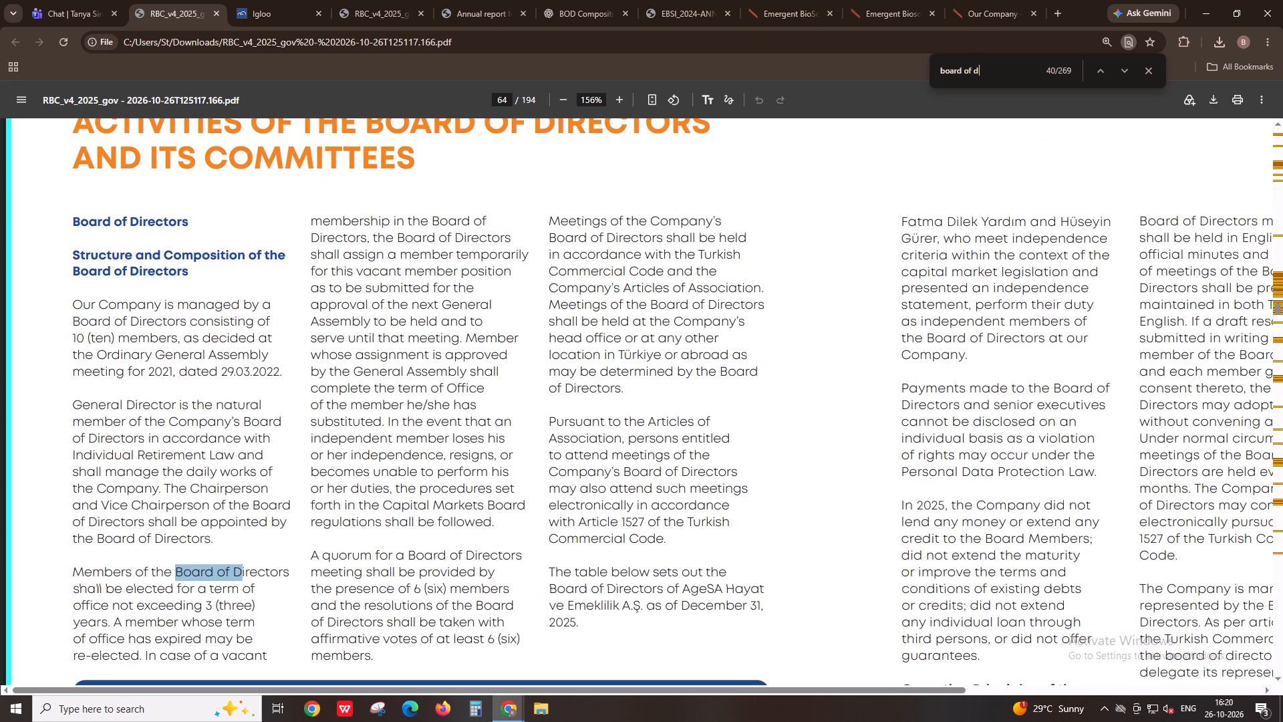
pyautogui.keyDown('shift'); pyautogui.scroll(-7, 476, 572); pyautogui.keyUp('shift')
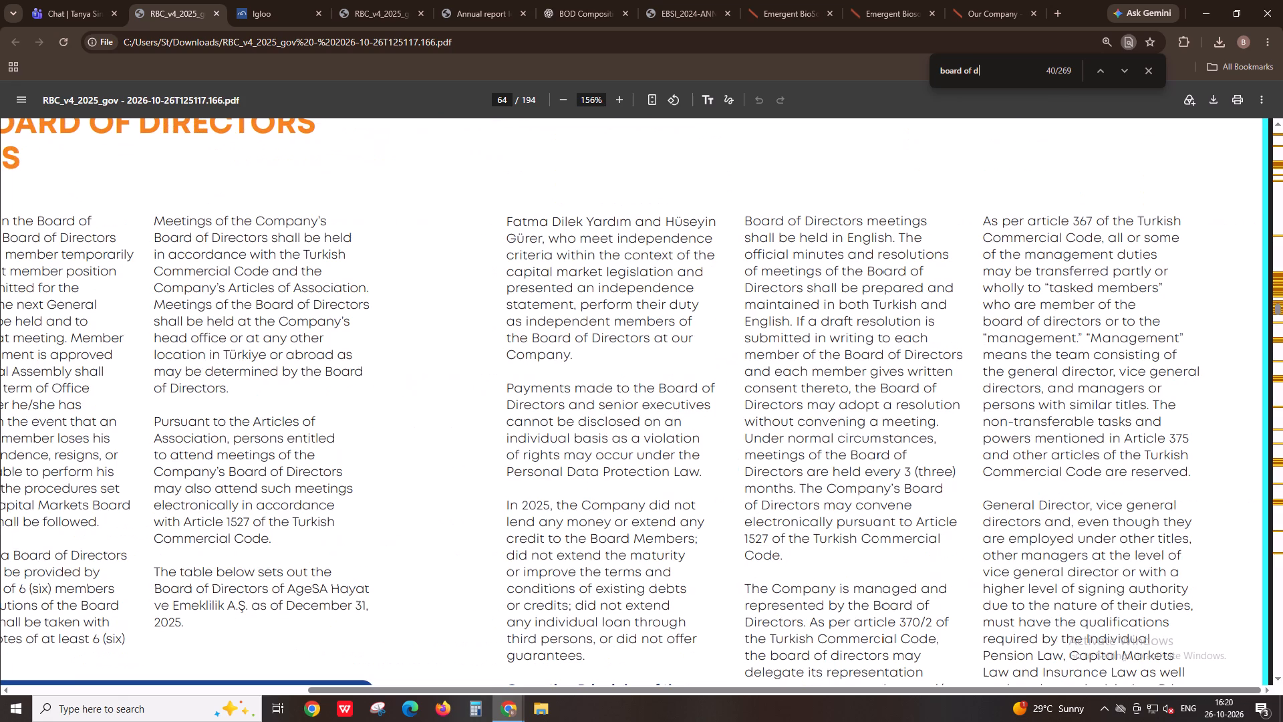
# Examine the board activities section on pages 65 and 66 for committee members, chairpersons and meeting dates.
pyautogui.scroll(-14, 476, 572)
pyautogui.keyDown('shift'); pyautogui.scroll(7, 463, 574); pyautogui.keyUp('shift')
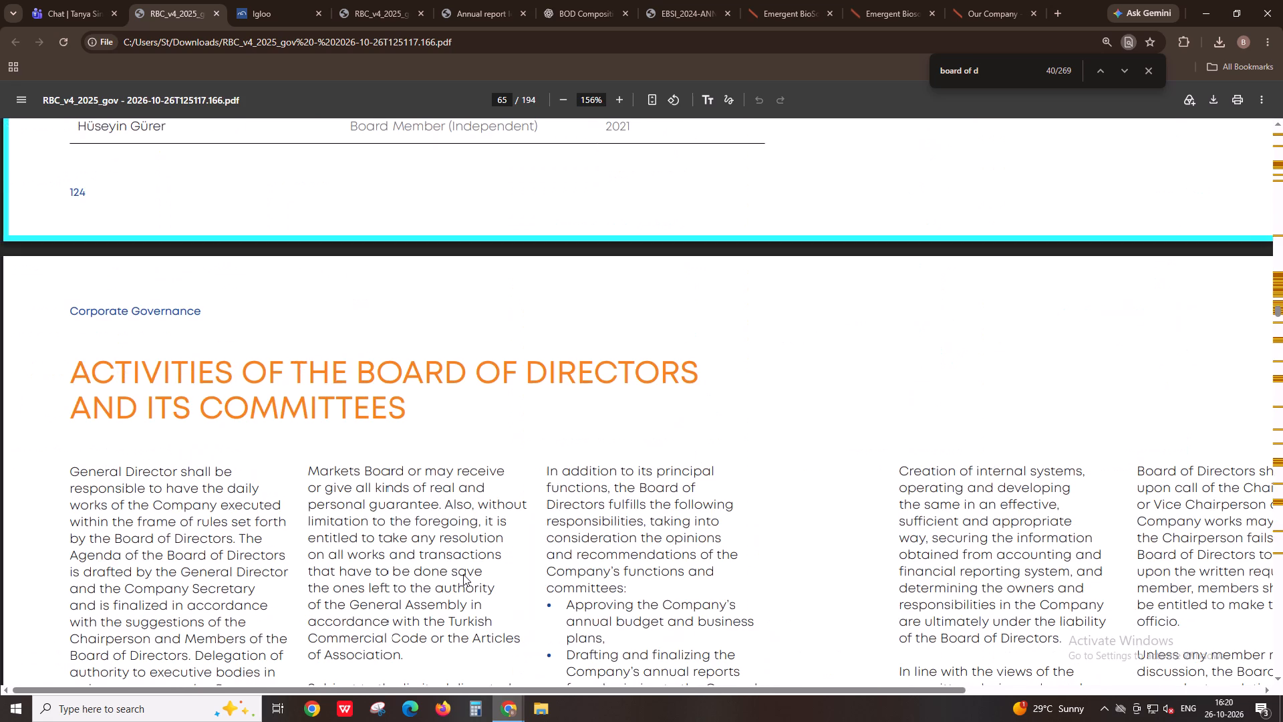
pyautogui.scroll(-16, 463, 574)
pyautogui.scroll(-8, 454, 578)
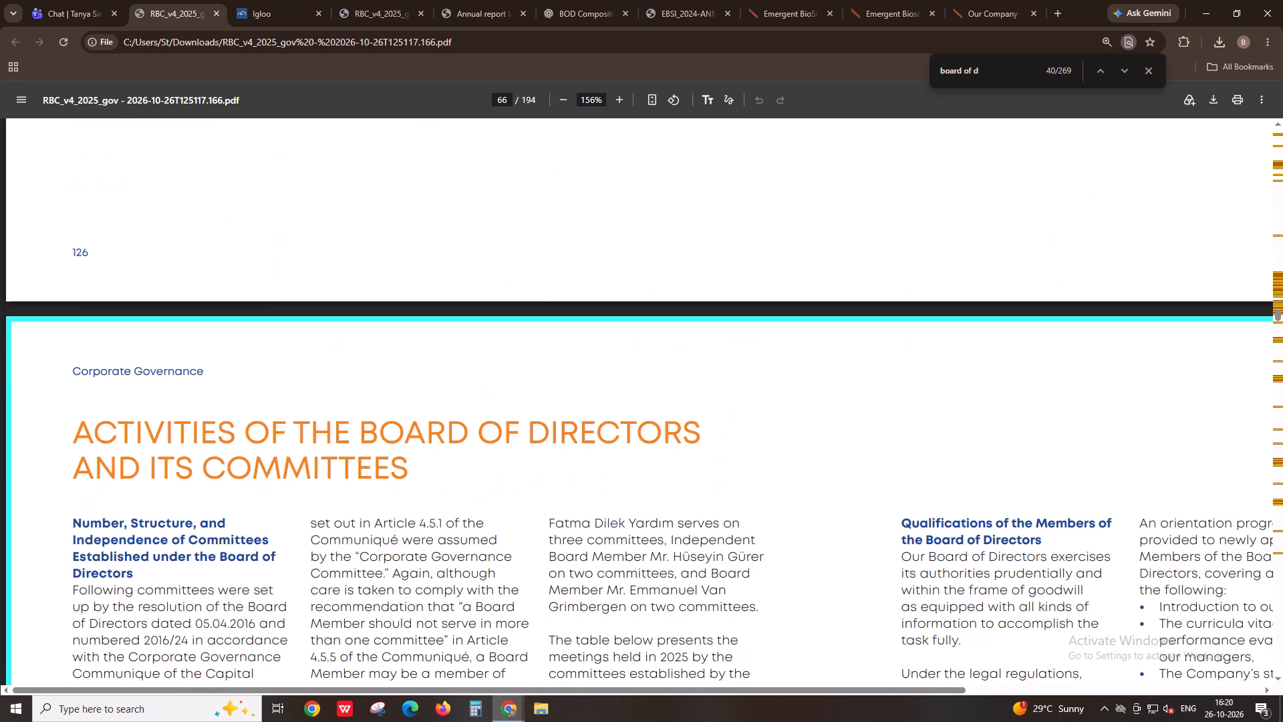
pyautogui.scroll(-7, 452, 578)
pyautogui.scroll(4, 448, 580)
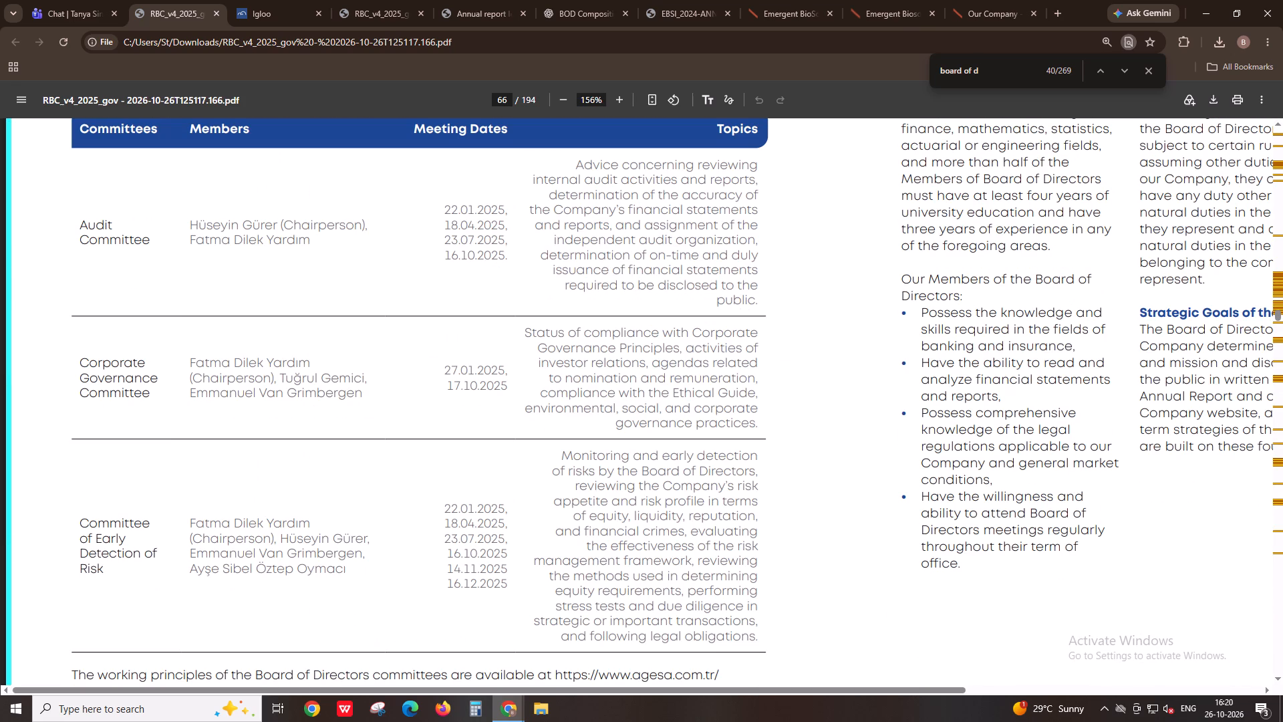
# Look through the independence statements and corporate governance compliance content on PDF pages 67 to 69.
pyautogui.scroll(-16, 453, 373)
pyautogui.scroll(-14, 453, 373)
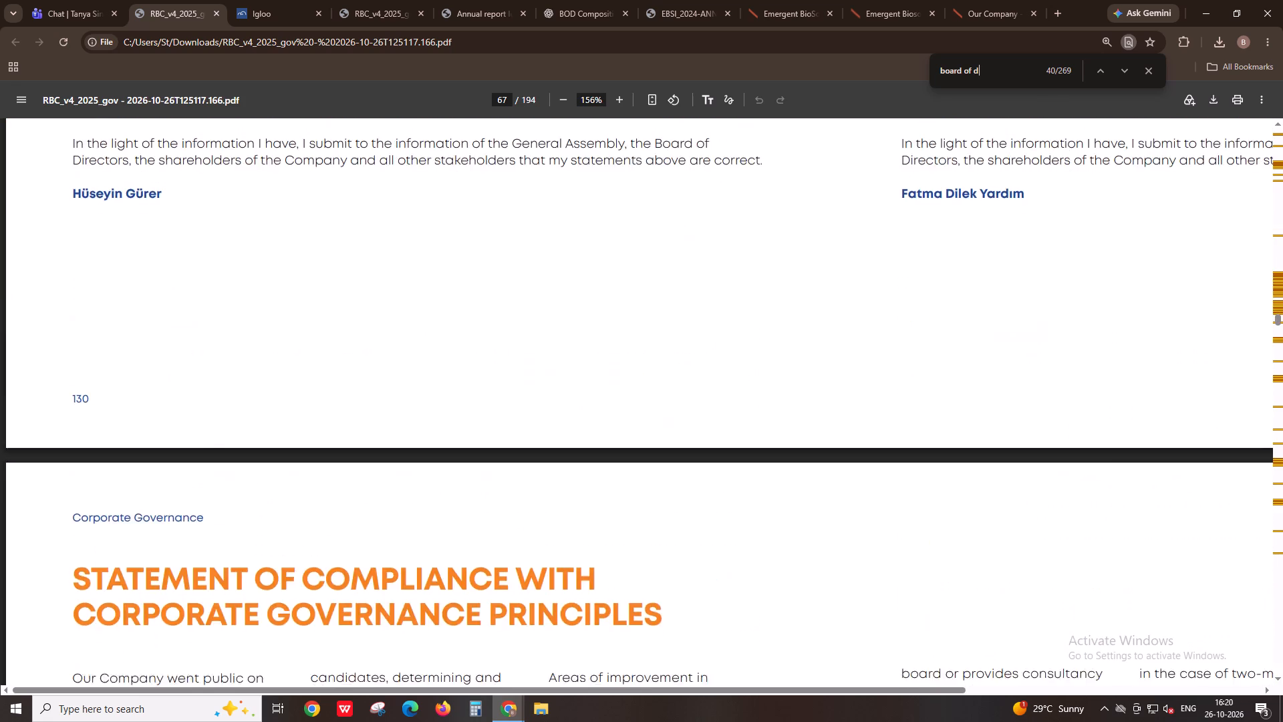
pyautogui.scroll(-20, 450, 374)
pyautogui.scroll(-4, 450, 374)
pyautogui.scroll(8, 434, 379)
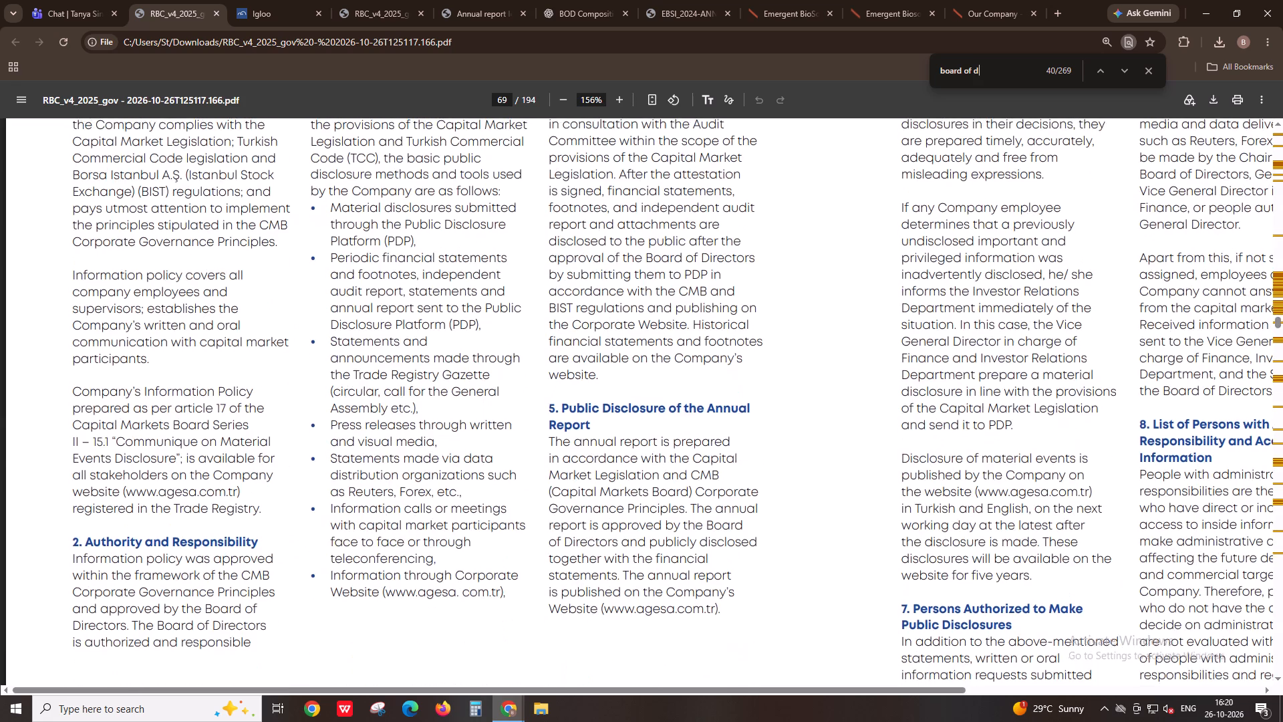
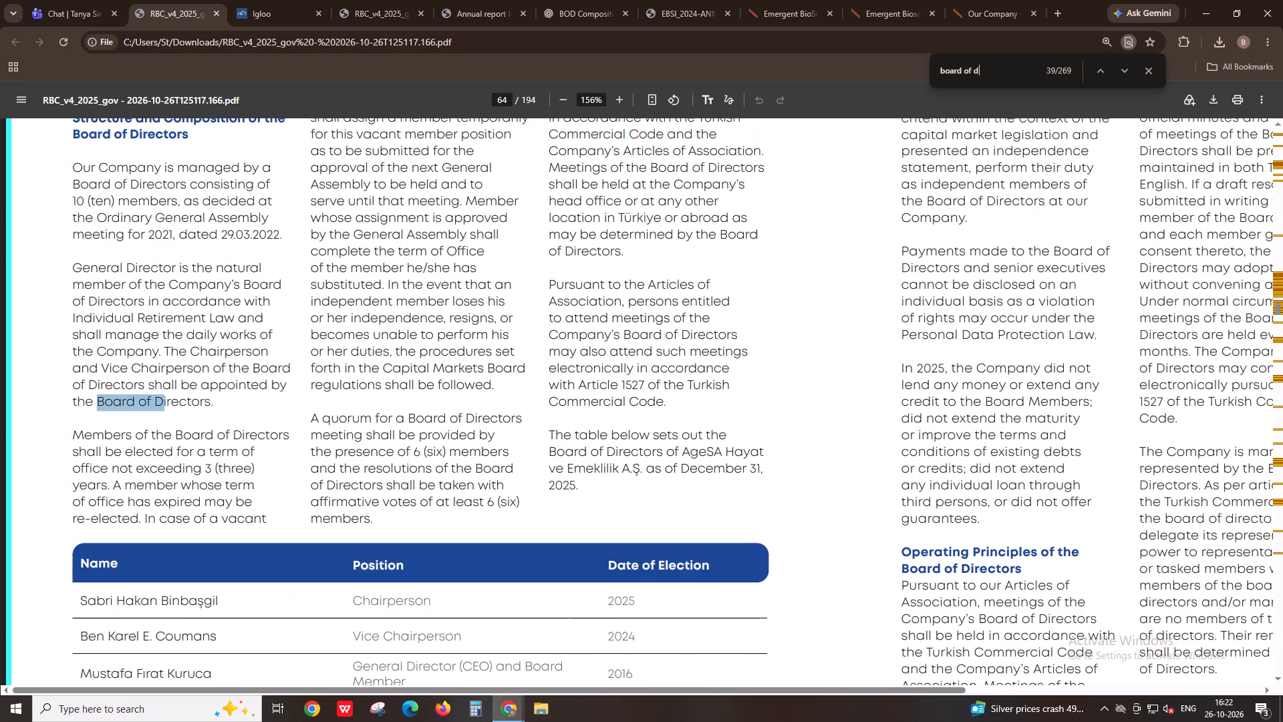
# Go back through the "board of d" matches to the opening paragraph of Structure and Composition of the Board of Directors on page 64.
pyautogui.hotkey('shift', 'Return')
pyautogui.hotkey('shift', 'Return')
pyautogui.hotkey('shift', 'Return')
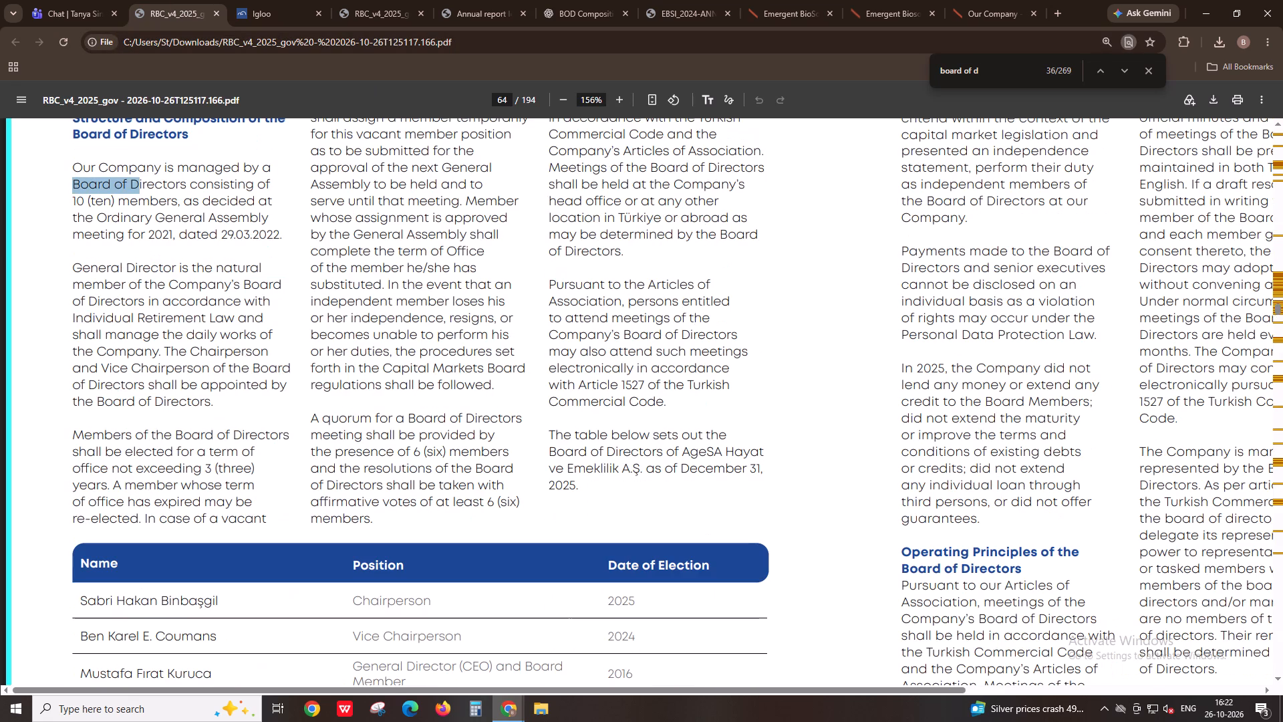
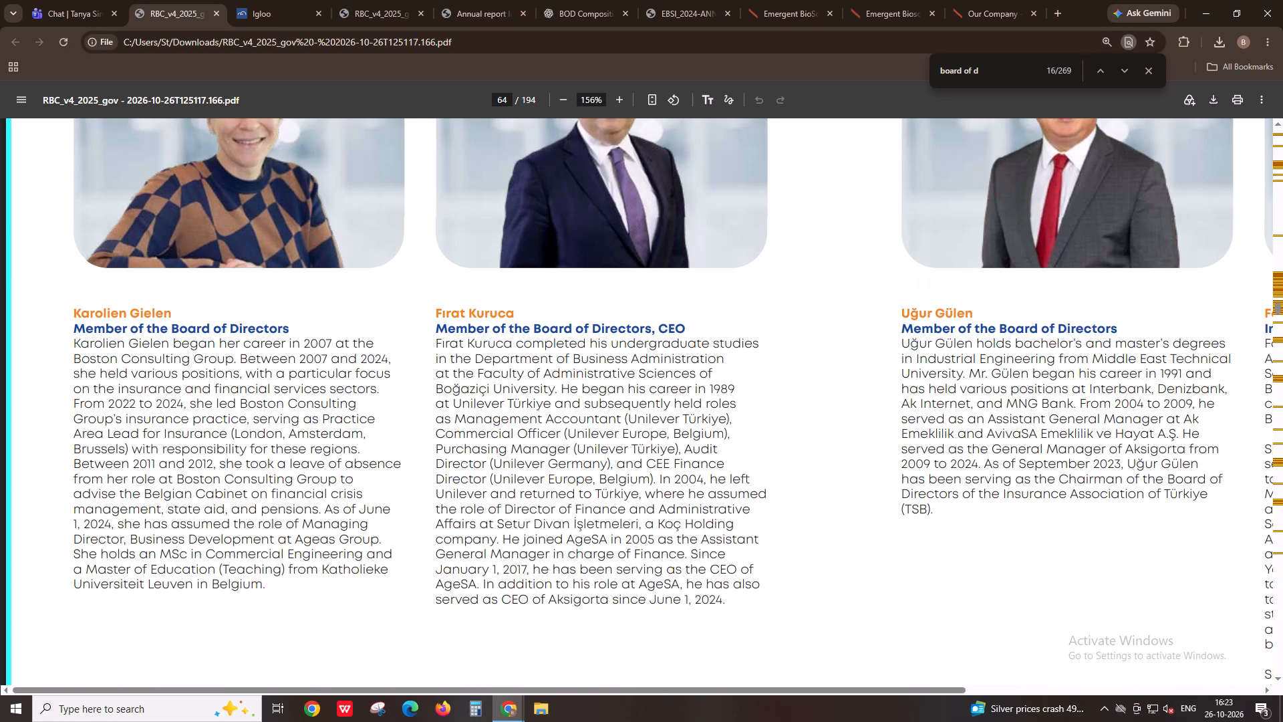
# Examine the board members table on page 64 for names, positions and election dates, including the independent members.
pyautogui.scroll(-7, 171, 263)
pyautogui.scroll(-5, 125, 395)
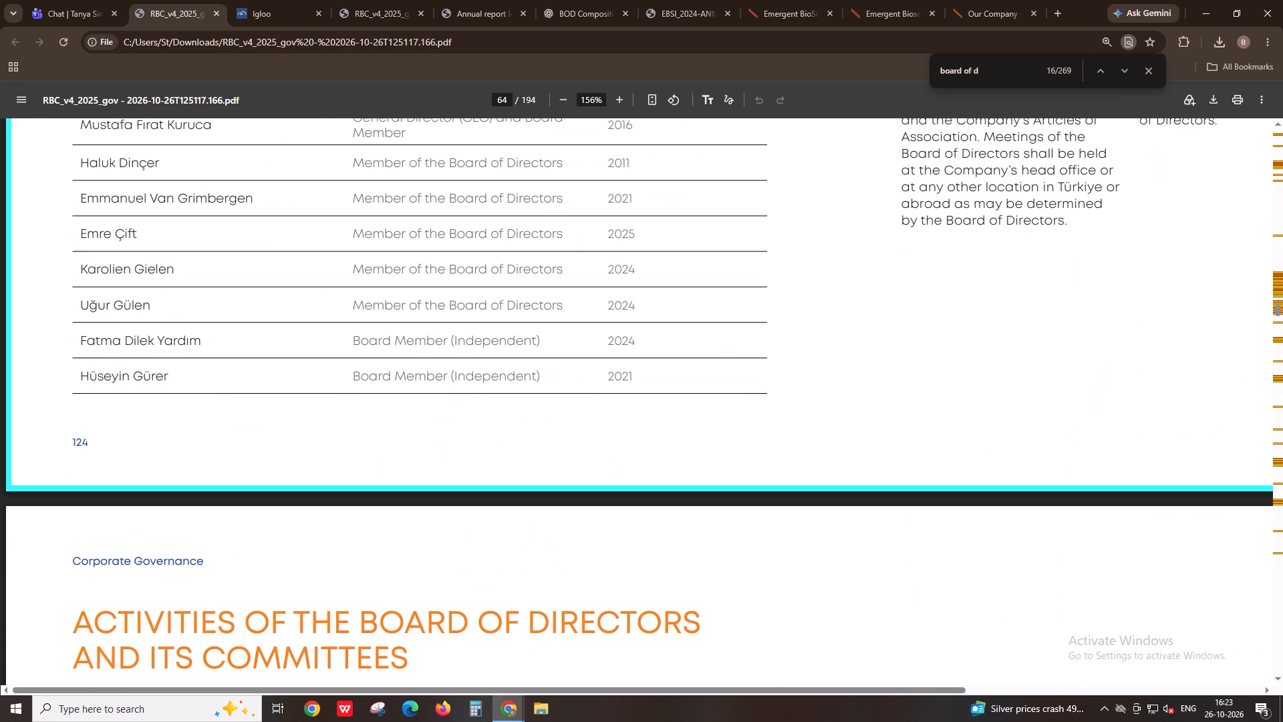
pyautogui.scroll(2, 132, 391)
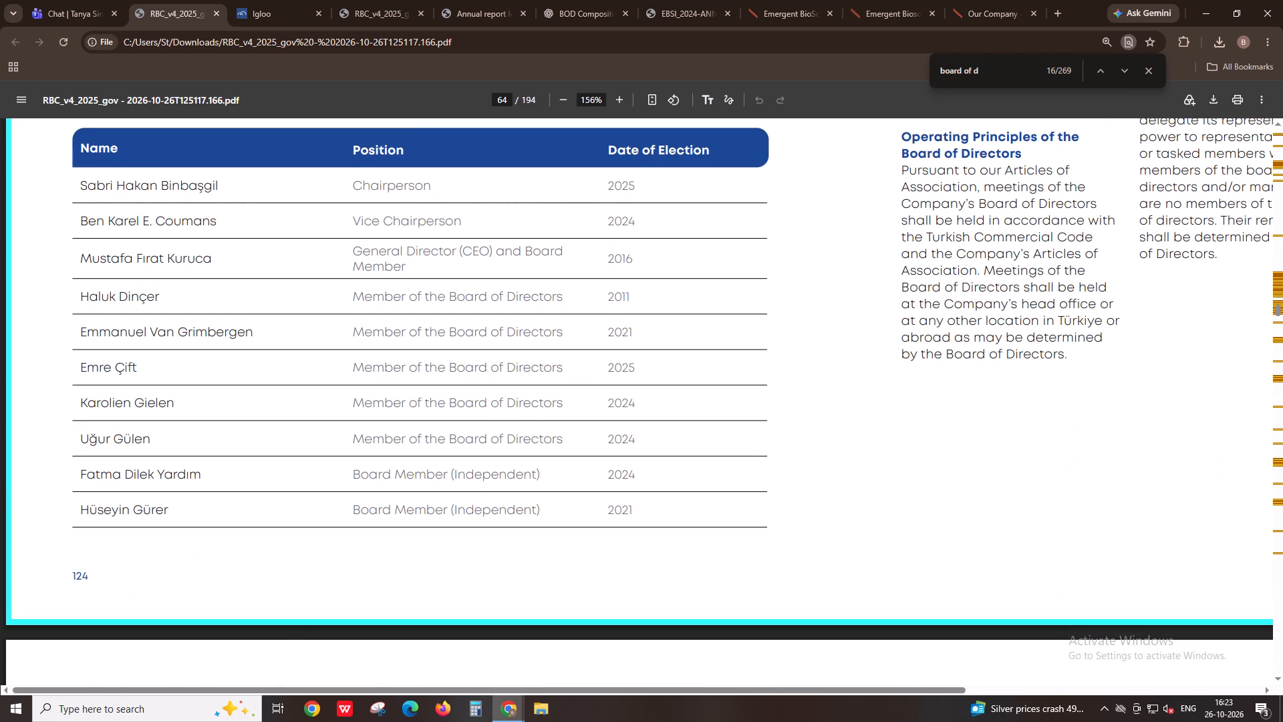
pyautogui.moveTo(200, 477); pyautogui.dragTo(8, 445)
pyautogui.moveTo(162, 511); pyautogui.dragTo(138, 506)
pyautogui.click(138, 506)
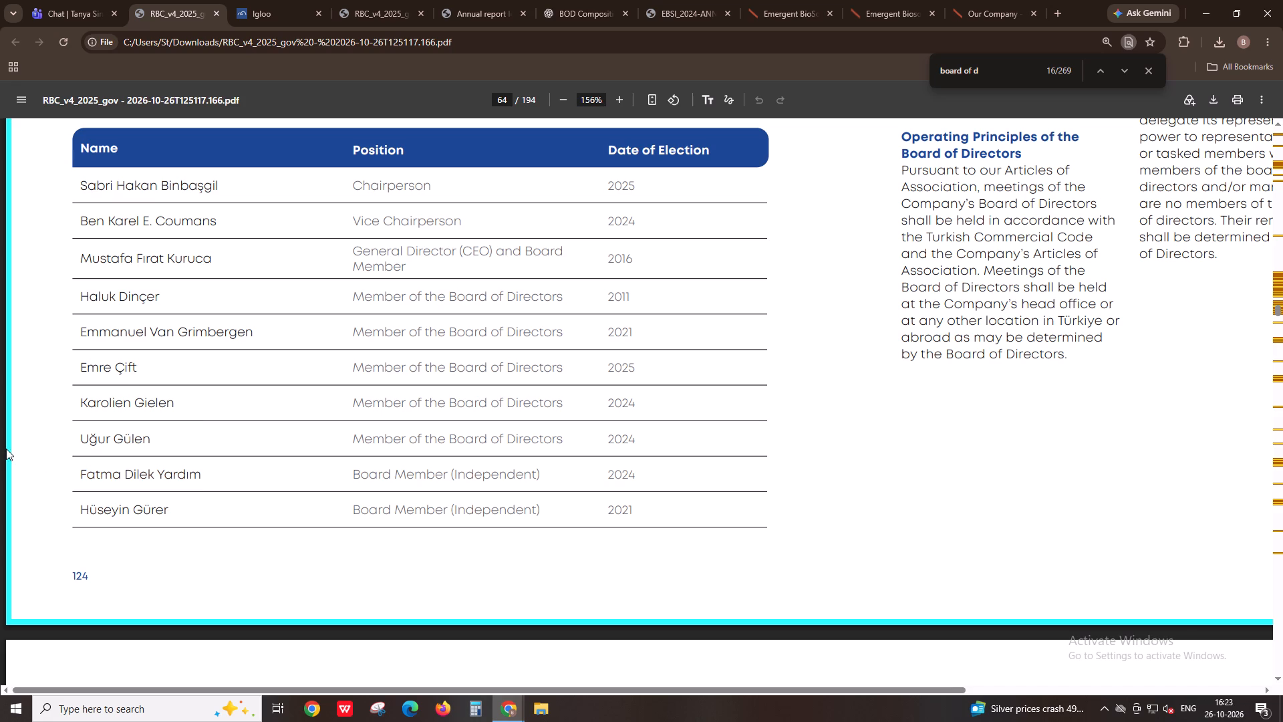
pyautogui.scroll(1, 0, 447)
# Search the report for "executive".
pyautogui.hotkey('ctrl', 'f')
pyautogui.write('exective')
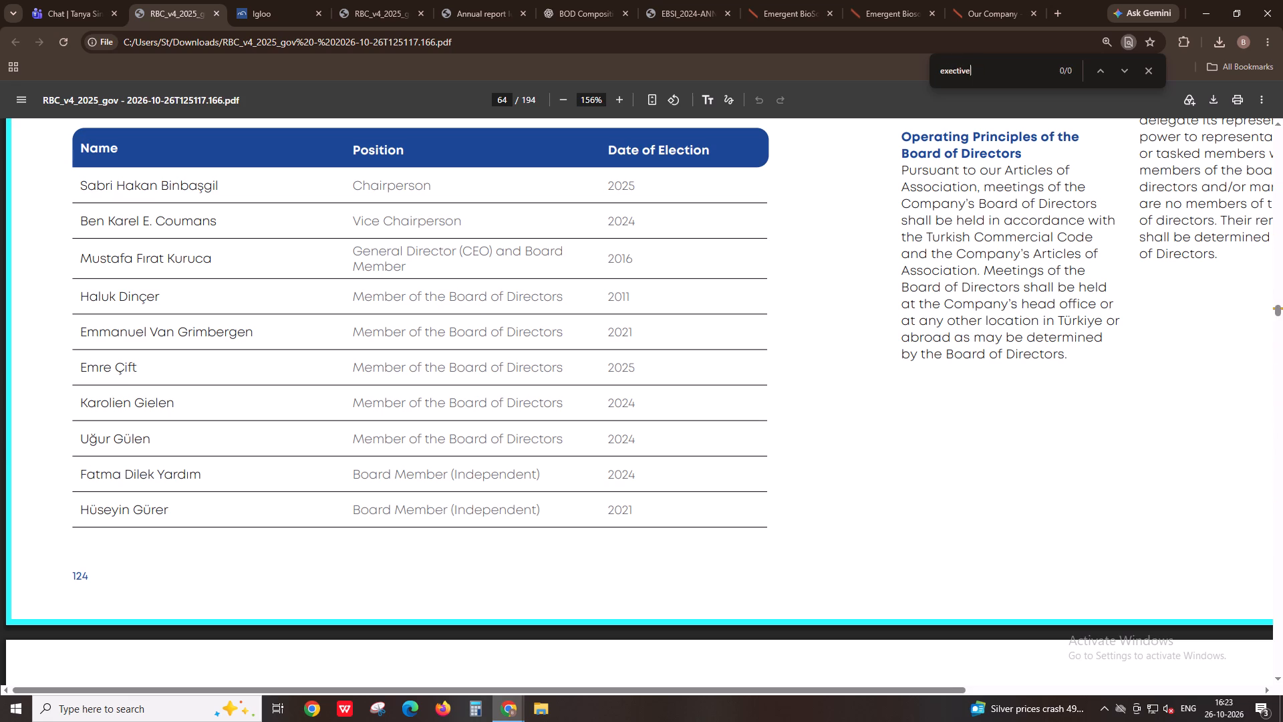
pyautogui.press('BackSpace')
pyautogui.press('BackSpace')
pyautogui.press('BackSpace')
pyautogui.write('ive')
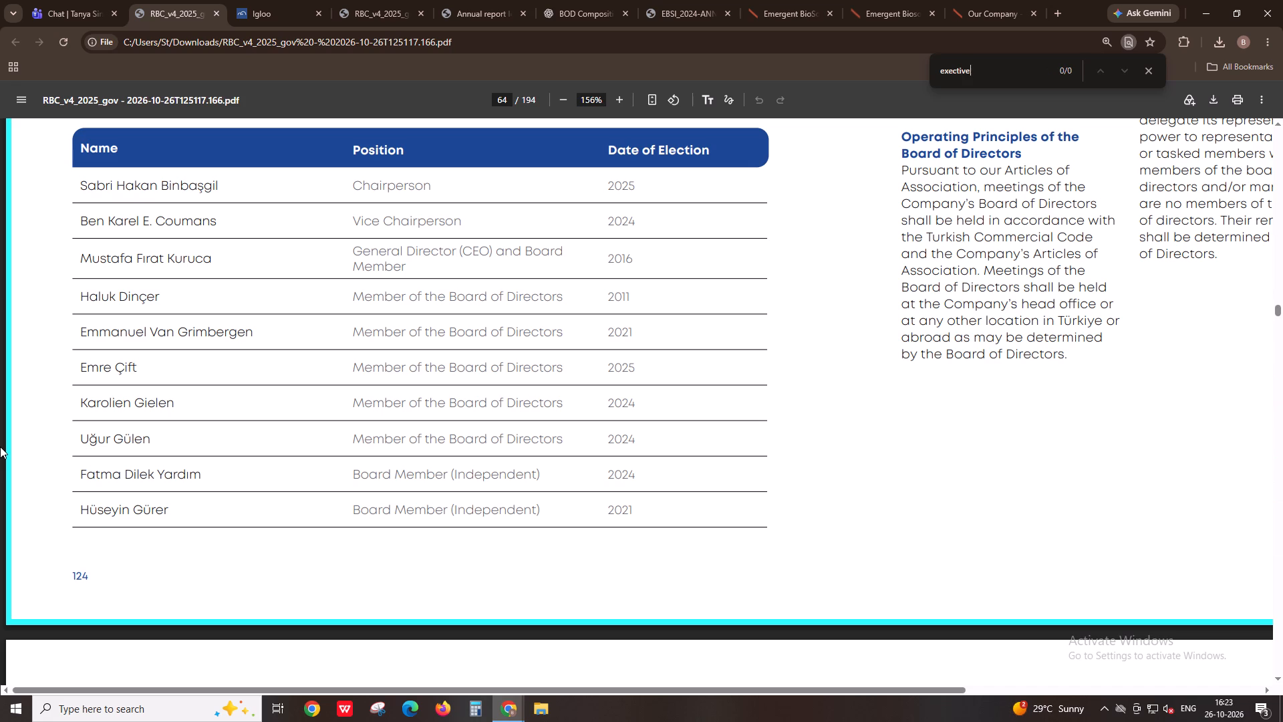
pyautogui.press('BackSpace')
pyautogui.press('BackSpace')
pyautogui.press('BackSpace')
pyautogui.press('BackSpace')
pyautogui.write('utive')
# Step through the first "executive" matches to the Sabancı Holding Executive Committee paragraph on page 7.
pyautogui.press('Return')
pyautogui.press('Return')
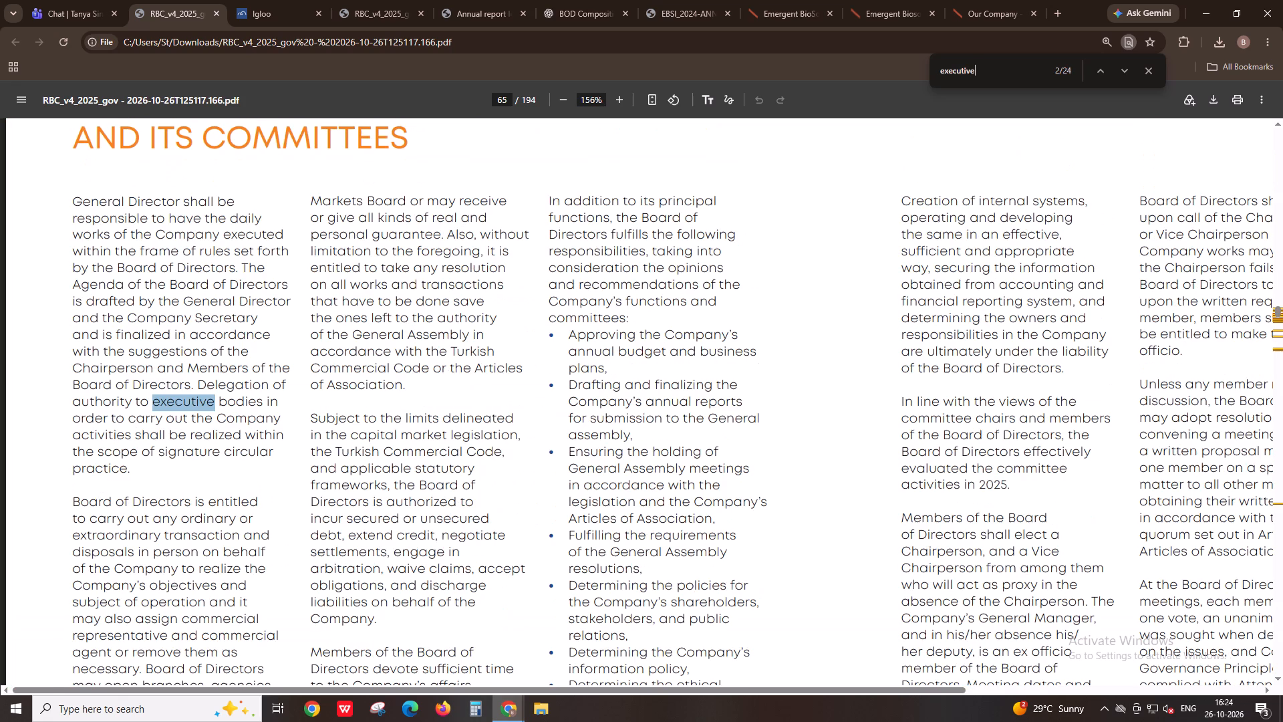
pyautogui.press('Return')
pyautogui.hotkey('shift', 'Return')
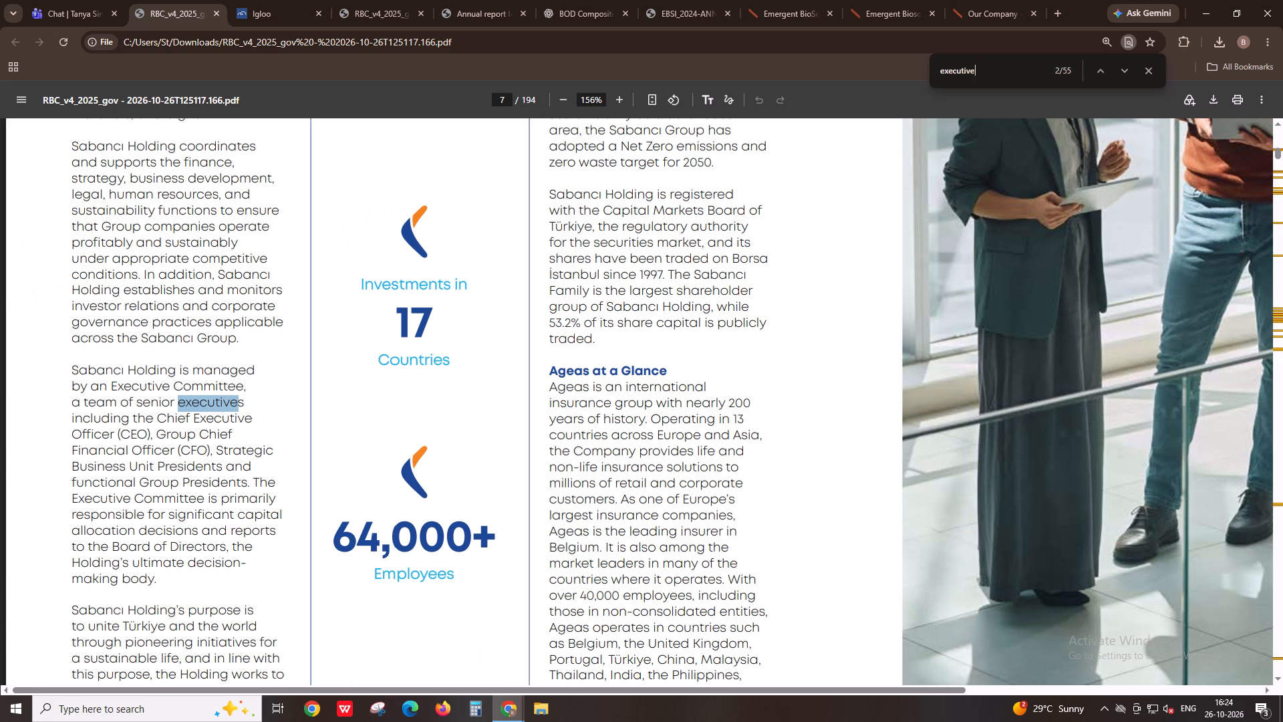
pyautogui.press('Return')
pyautogui.press('Return')
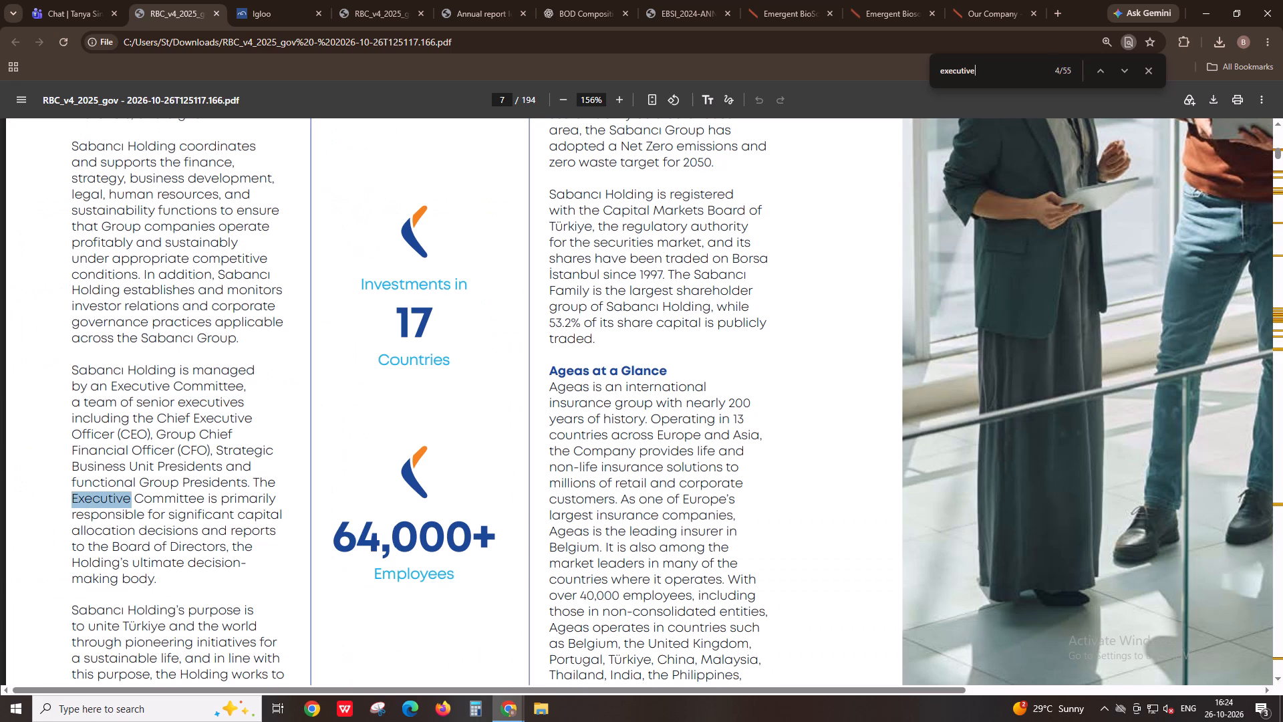
pyautogui.press('Return')
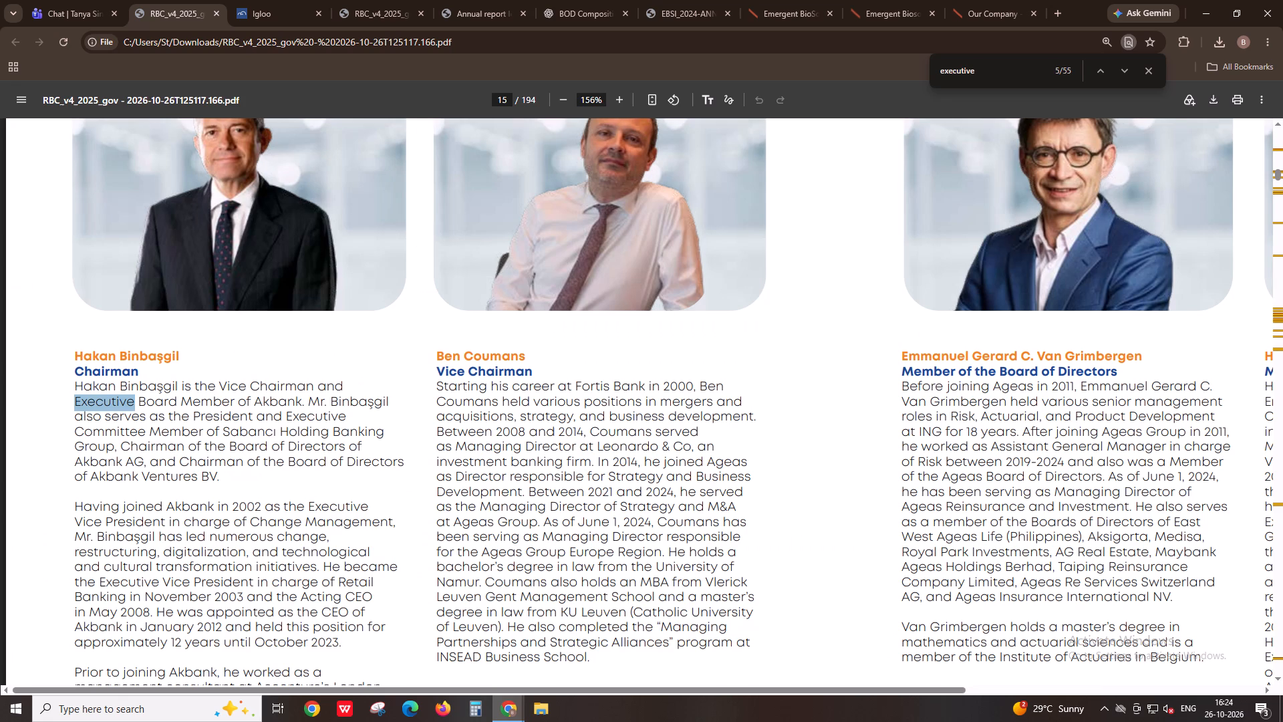
pyautogui.hotkey('shift', 'Return')
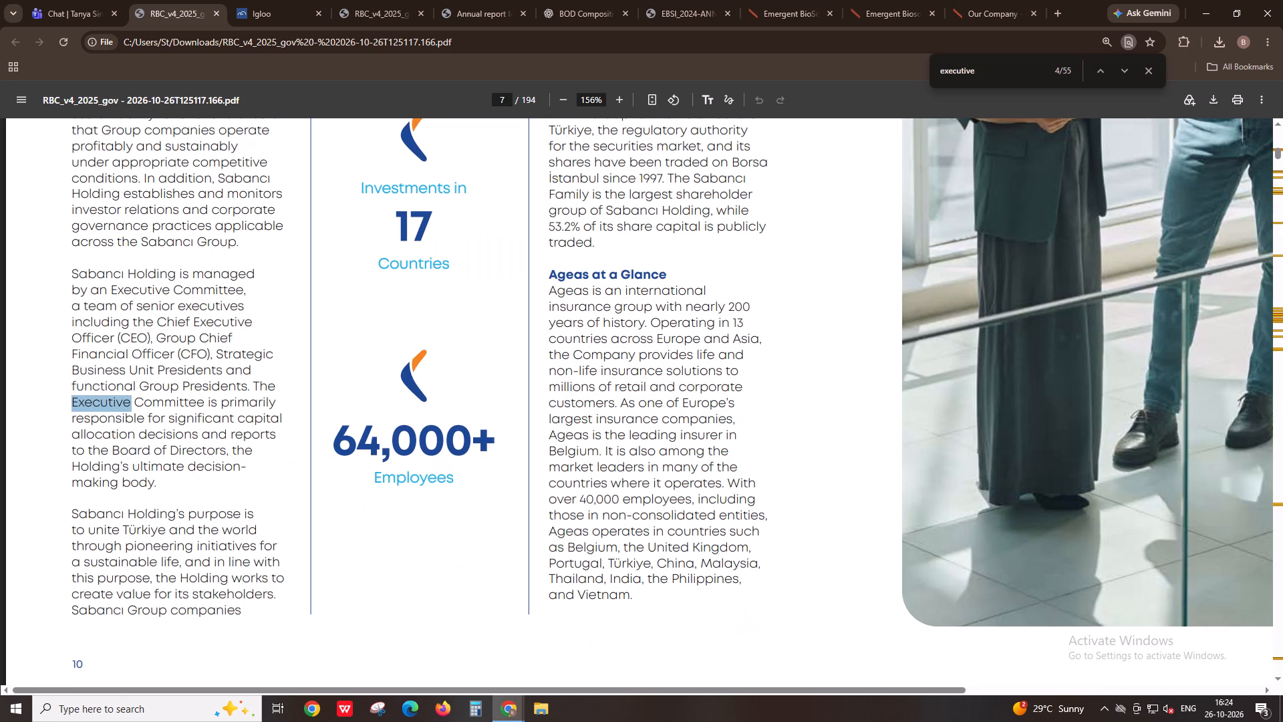
# Check the "executive" matches in the Chairman's biography on page 15.
pyautogui.press('Return')
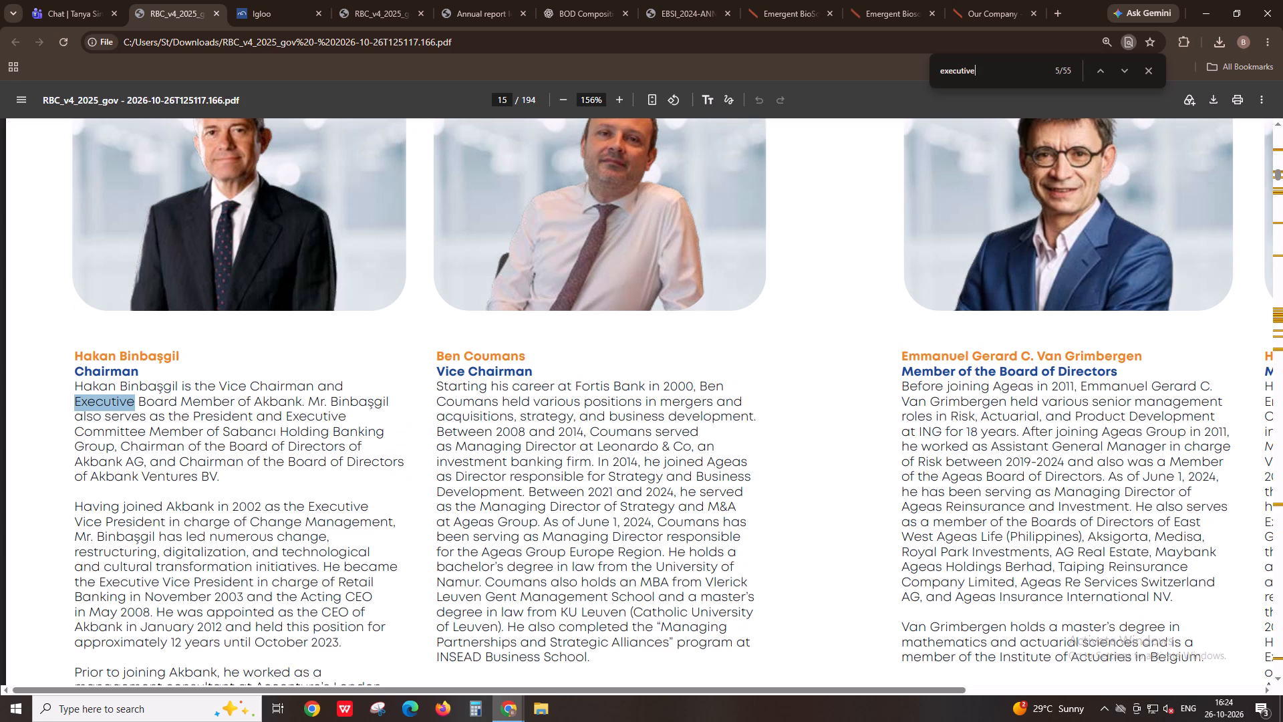
pyautogui.press('Return')
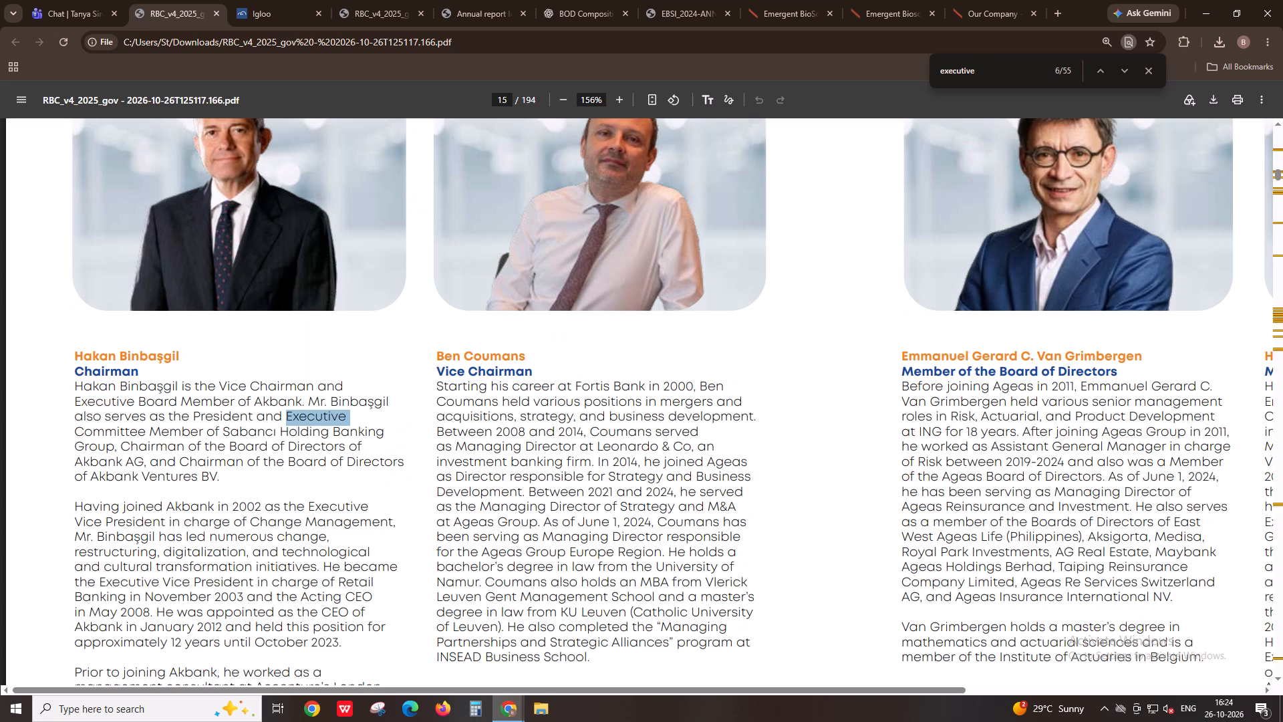
pyautogui.press('Return')
pyautogui.press('Return')
pyautogui.press('Return')
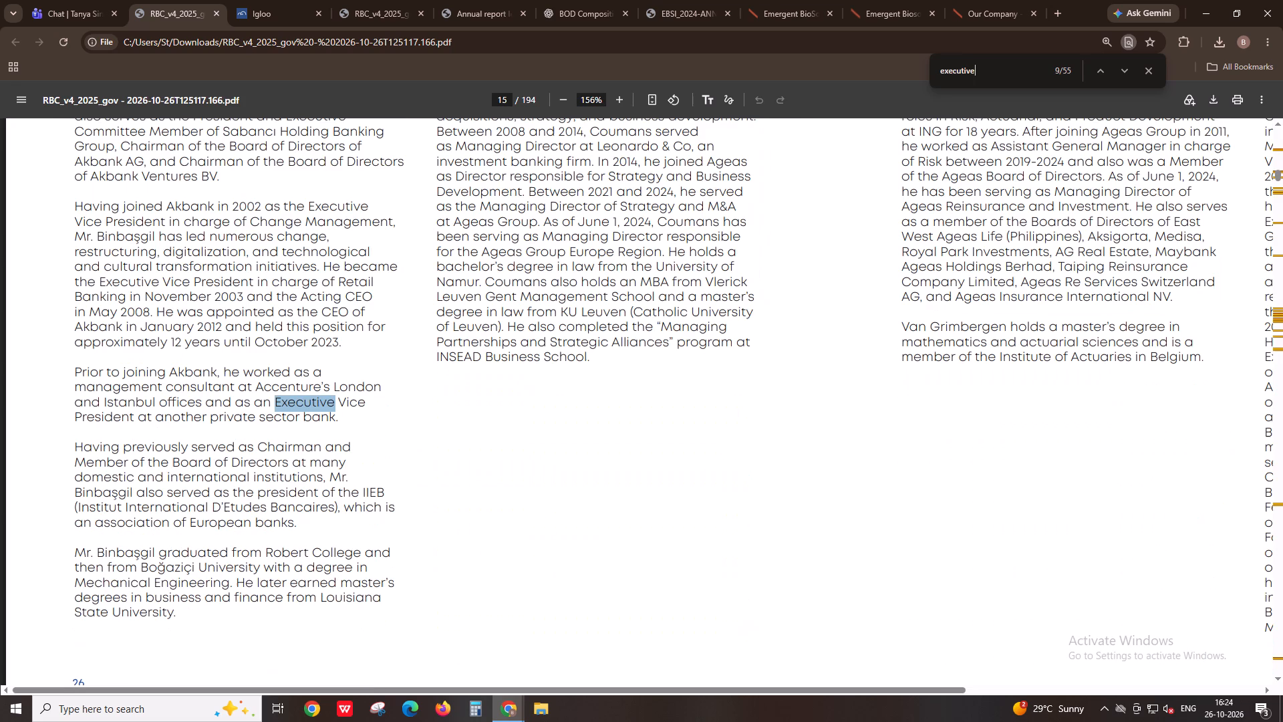
pyautogui.hotkey('shift', 'Return')
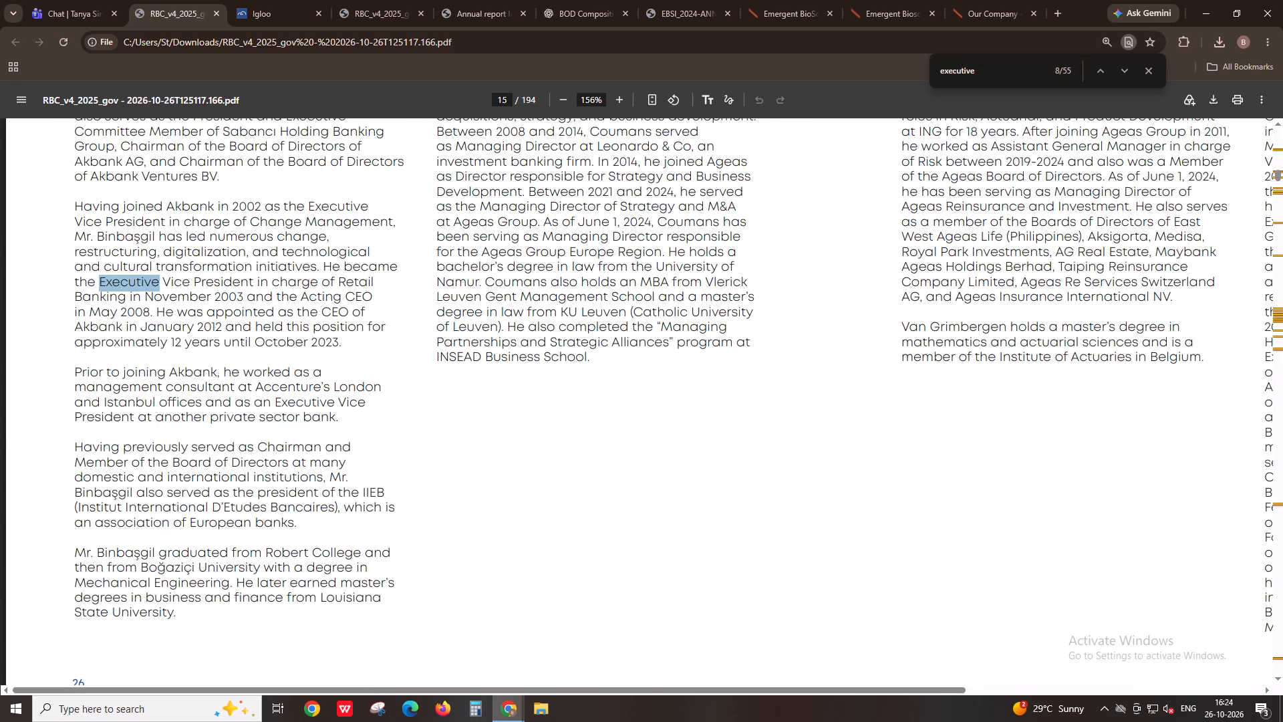
pyautogui.moveTo(172, 207); pyautogui.dragTo(194, 207)
pyautogui.click(194, 207)
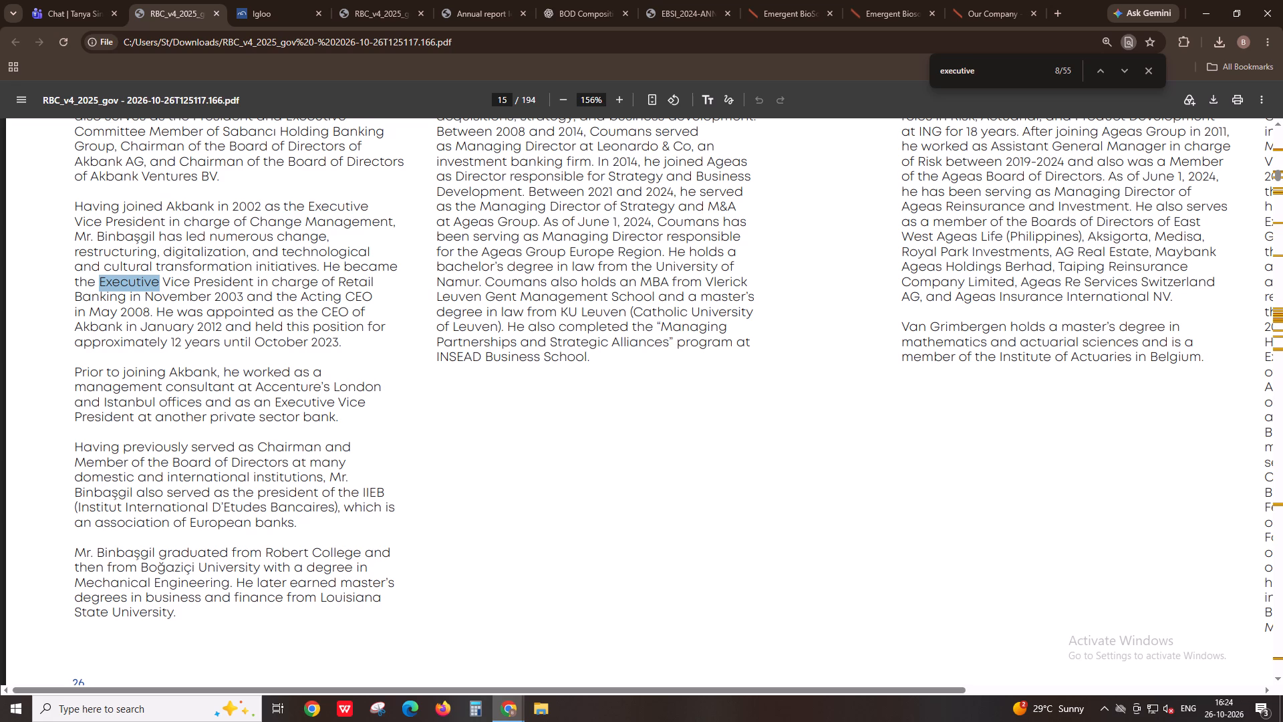
# Continue through the "executive" matches in the other board members' biographies, up to the organization chart on page 23.
pyautogui.press('Return')
pyautogui.press('Return')
pyautogui.click(1018, 71)
pyautogui.press('Return')
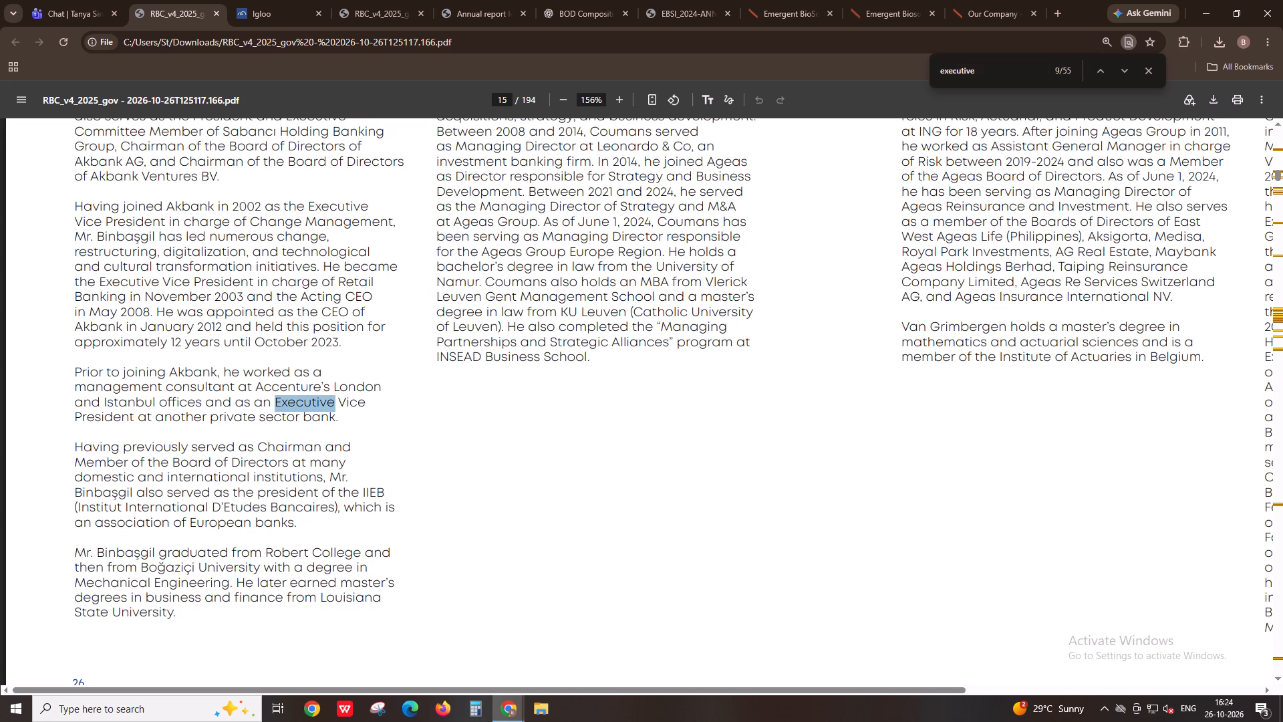
pyautogui.press('Return')
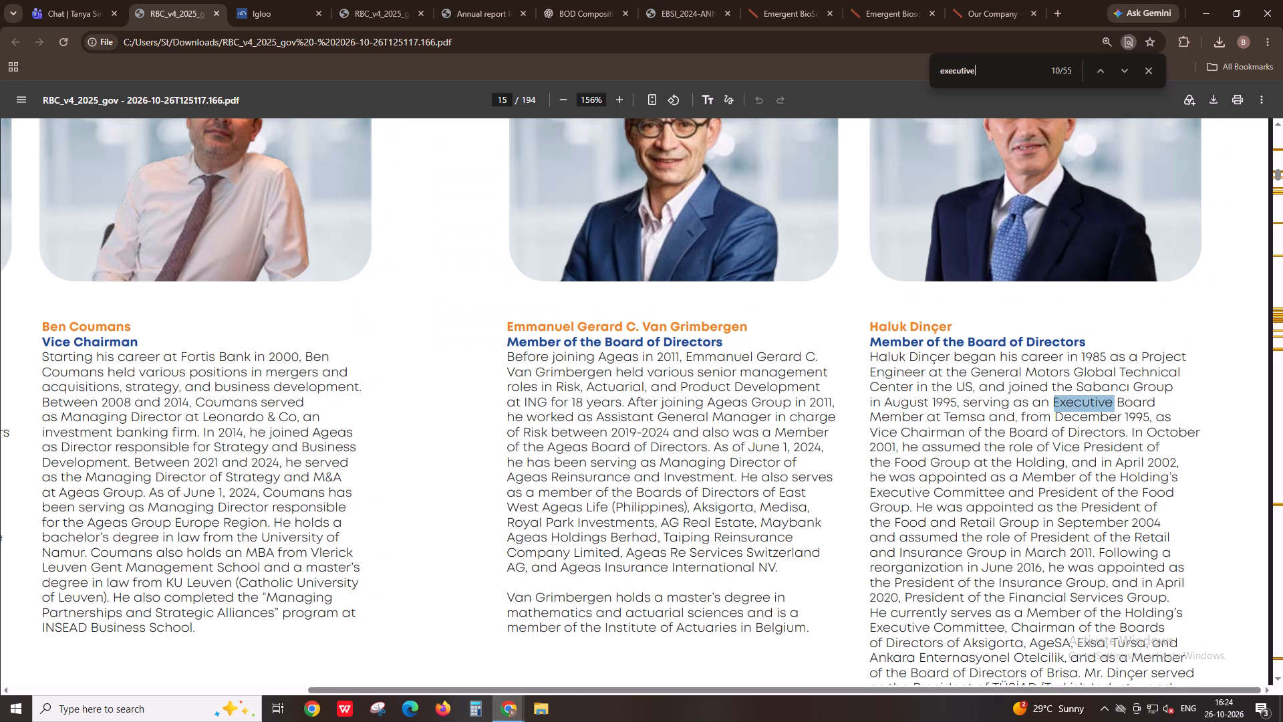
pyautogui.press('Return')
pyautogui.press('Return')
pyautogui.press('Return')
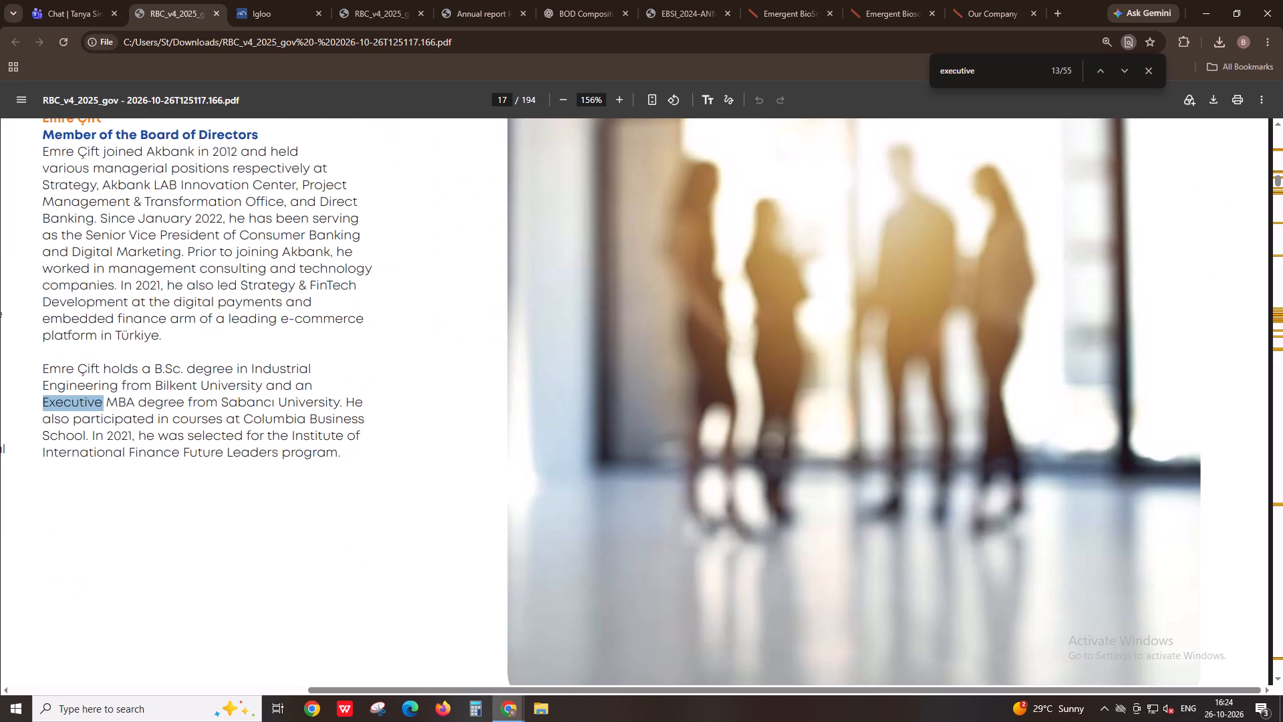
pyautogui.press('Return')
pyautogui.press('Return')
pyautogui.press('Return')
pyautogui.press('Return')
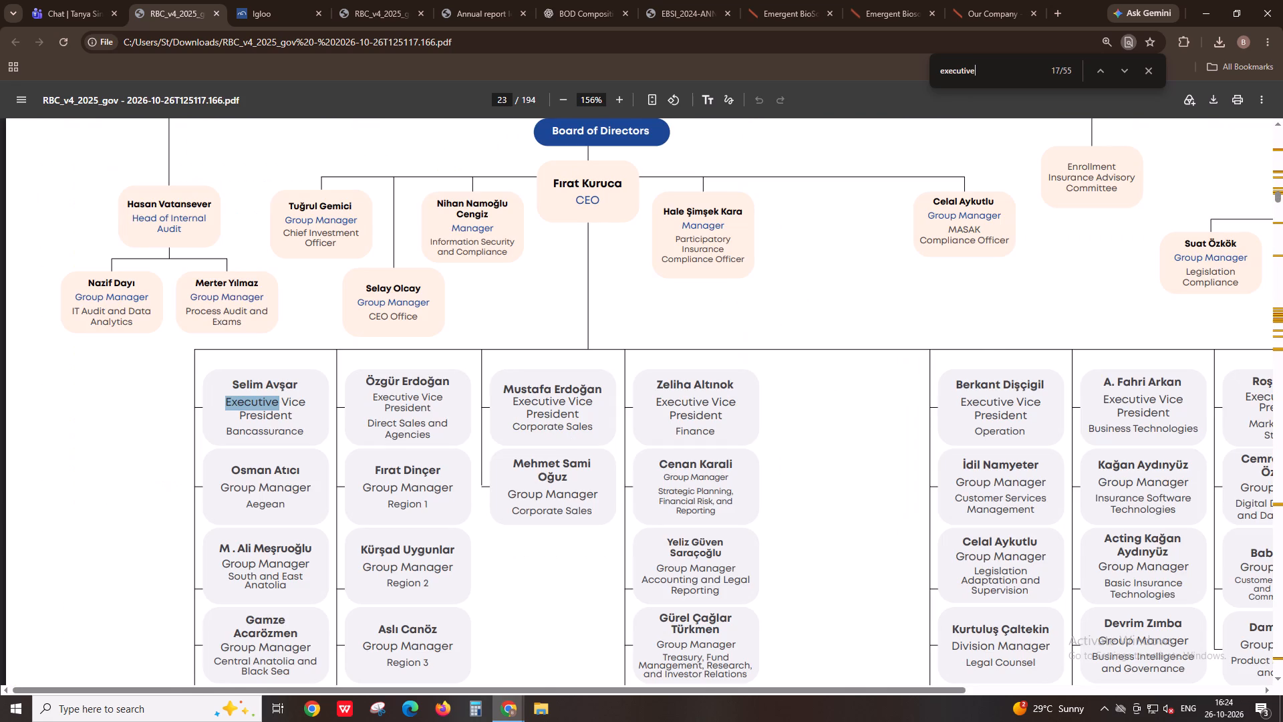
# Examine the organization chart on page 23 for the CEO, Executive Vice Presidents and reporting lines under the Board of Directors.
pyautogui.hotkey('alt', 'Tab')
pyautogui.hotkey('alt', 'Tab')
pyautogui.moveTo(214, 405); pyautogui.dragTo(309, 406)
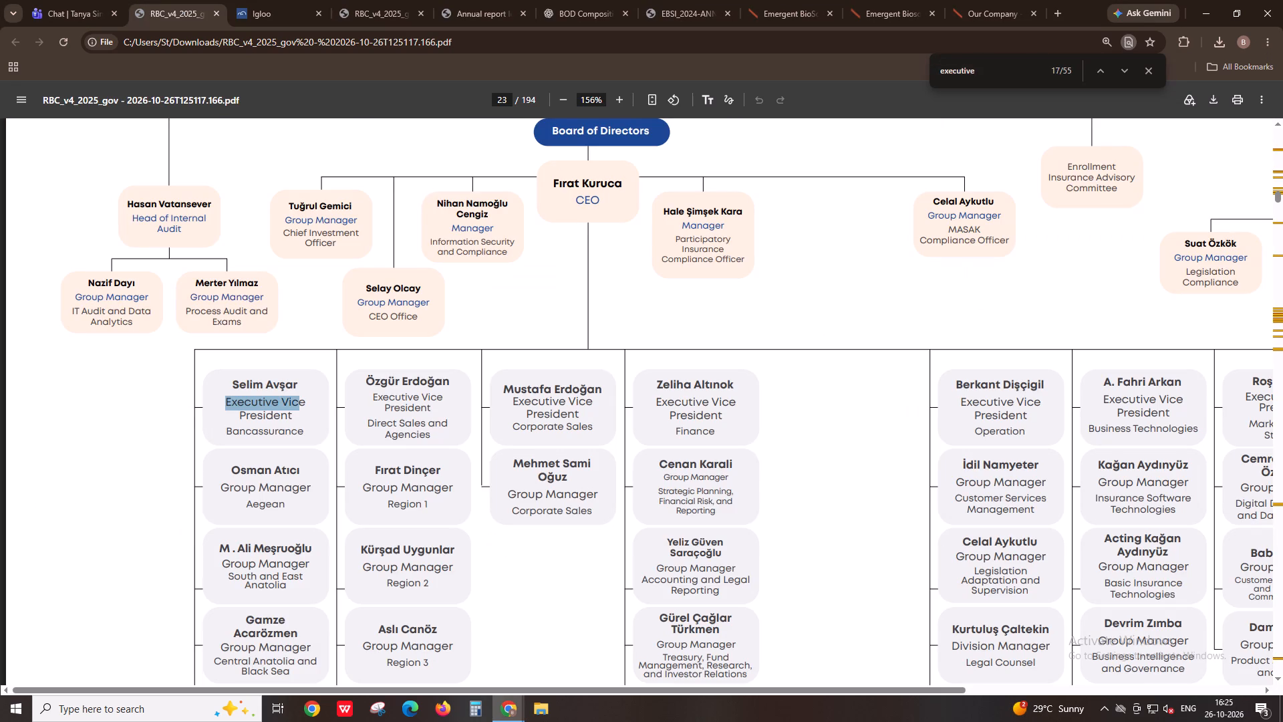
pyautogui.click(309, 406)
pyautogui.scroll(-5, 269, 473)
pyautogui.scroll(2, 269, 473)
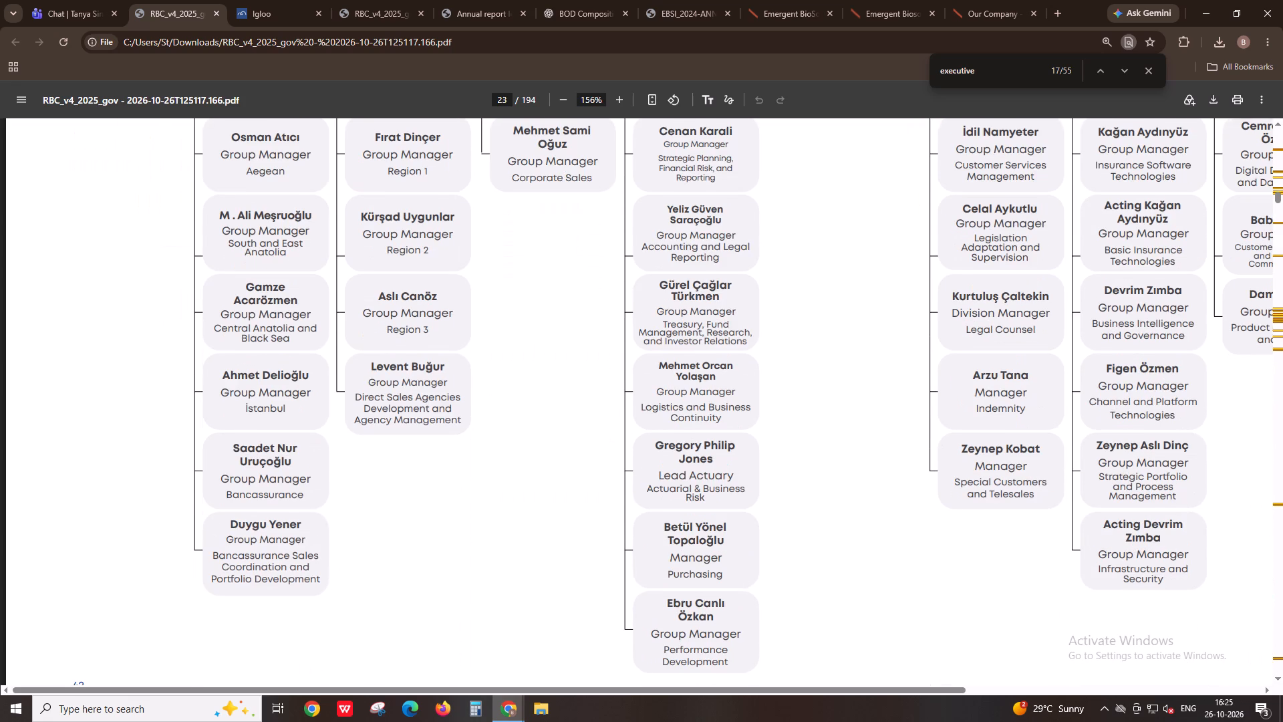
pyautogui.scroll(1, 269, 473)
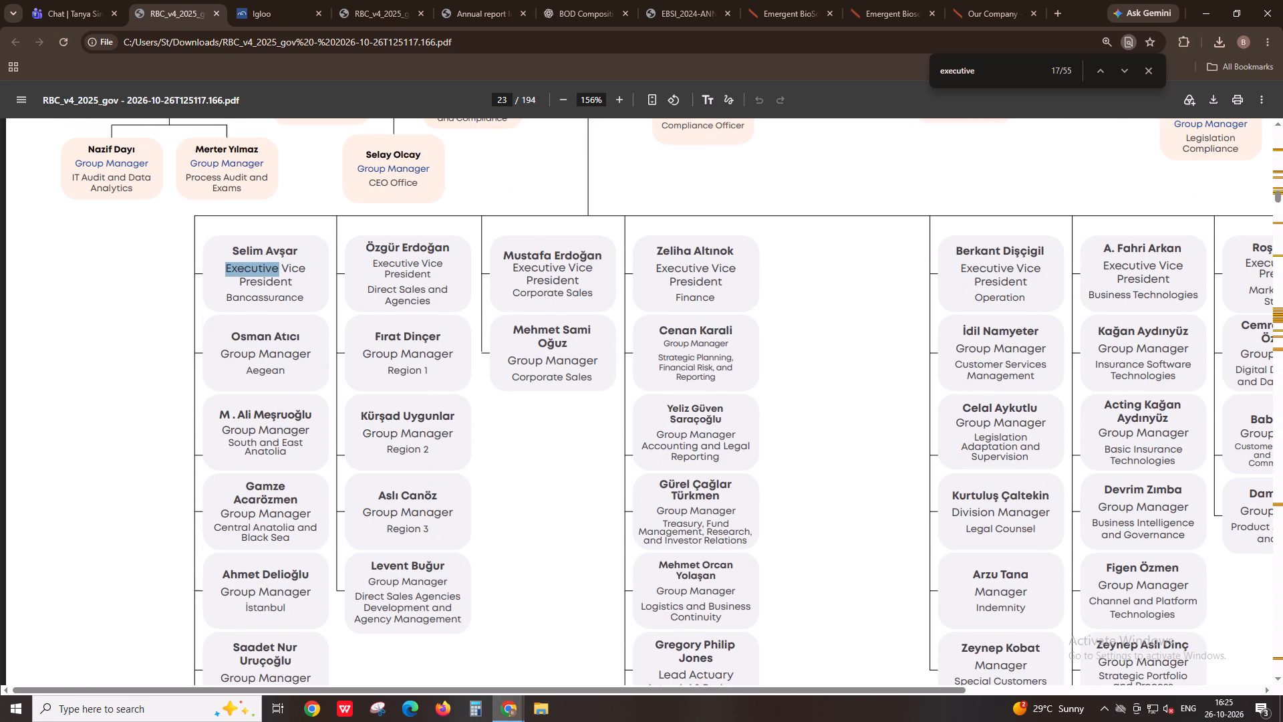
pyautogui.scroll(3, 269, 473)
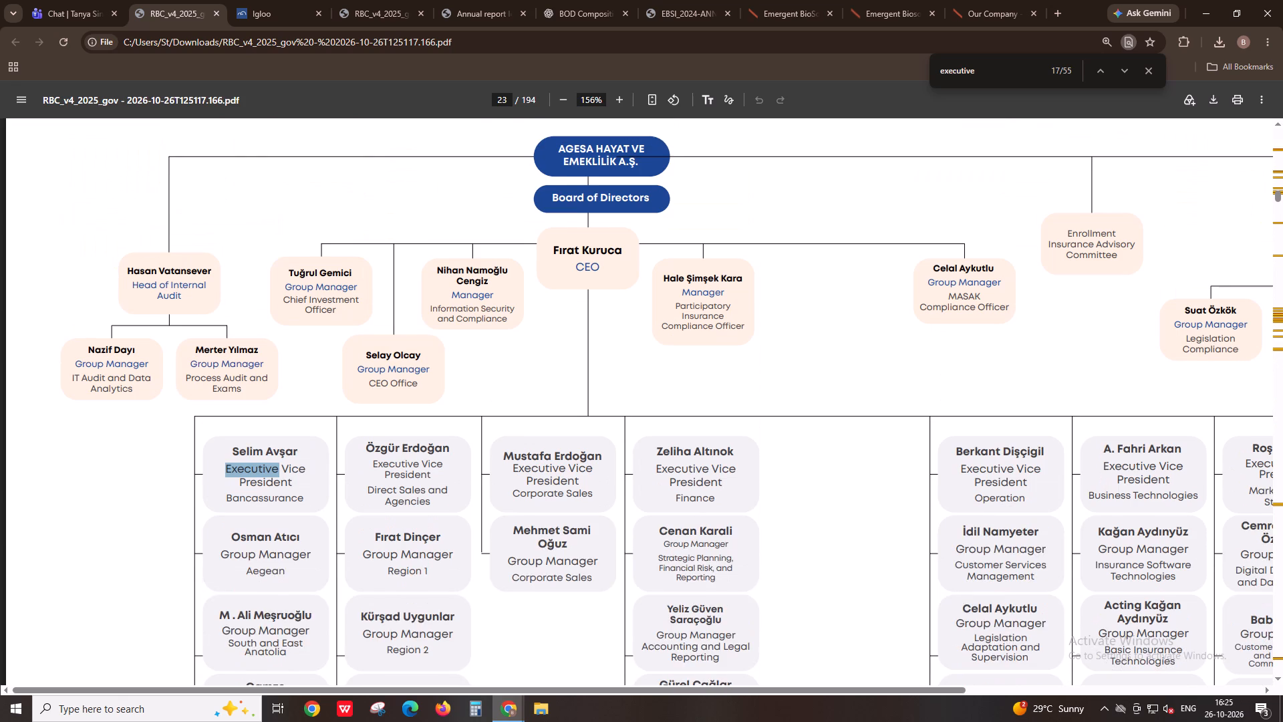
# Advance through the "executive" matches to the Financial Rights section on page 66 and close the search.
pyautogui.press('Return')
pyautogui.press('Return')
pyautogui.click(1002, 73)
pyautogui.press('Return')
pyautogui.press('Return')
pyautogui.press('Return')
pyautogui.press('Return')
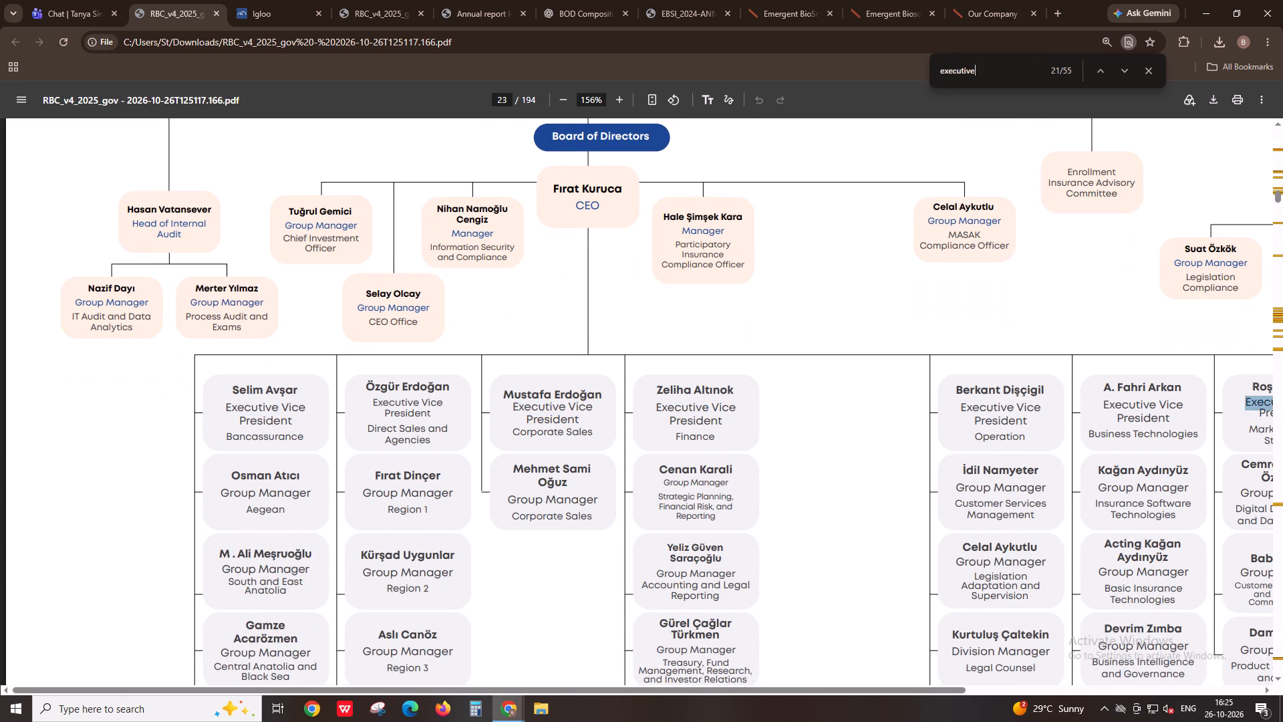
pyautogui.press('Return')
pyautogui.press('Return')
pyautogui.press('Return')
pyautogui.press('Return')
pyautogui.press('Return')
pyautogui.press('Return')
pyautogui.press('Return')
pyautogui.press('Return')
pyautogui.press('Return')
pyautogui.press('Return')
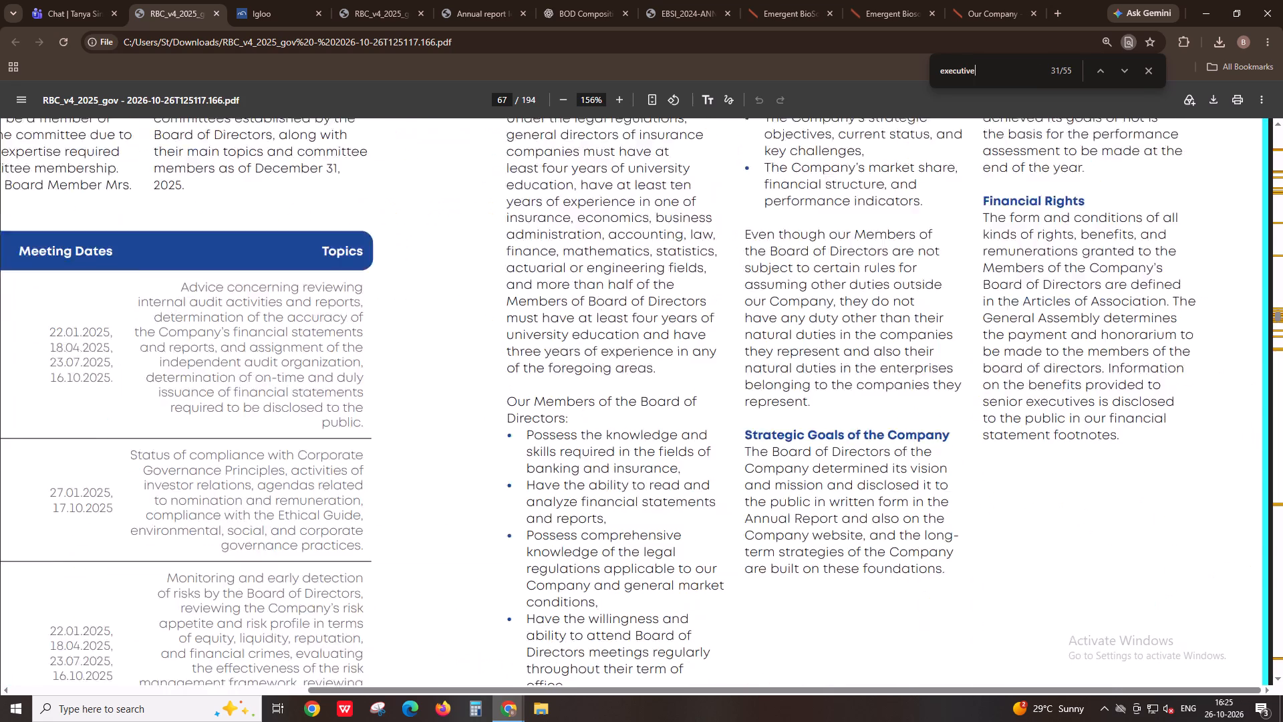
pyautogui.hotkey('shift', 'Return')
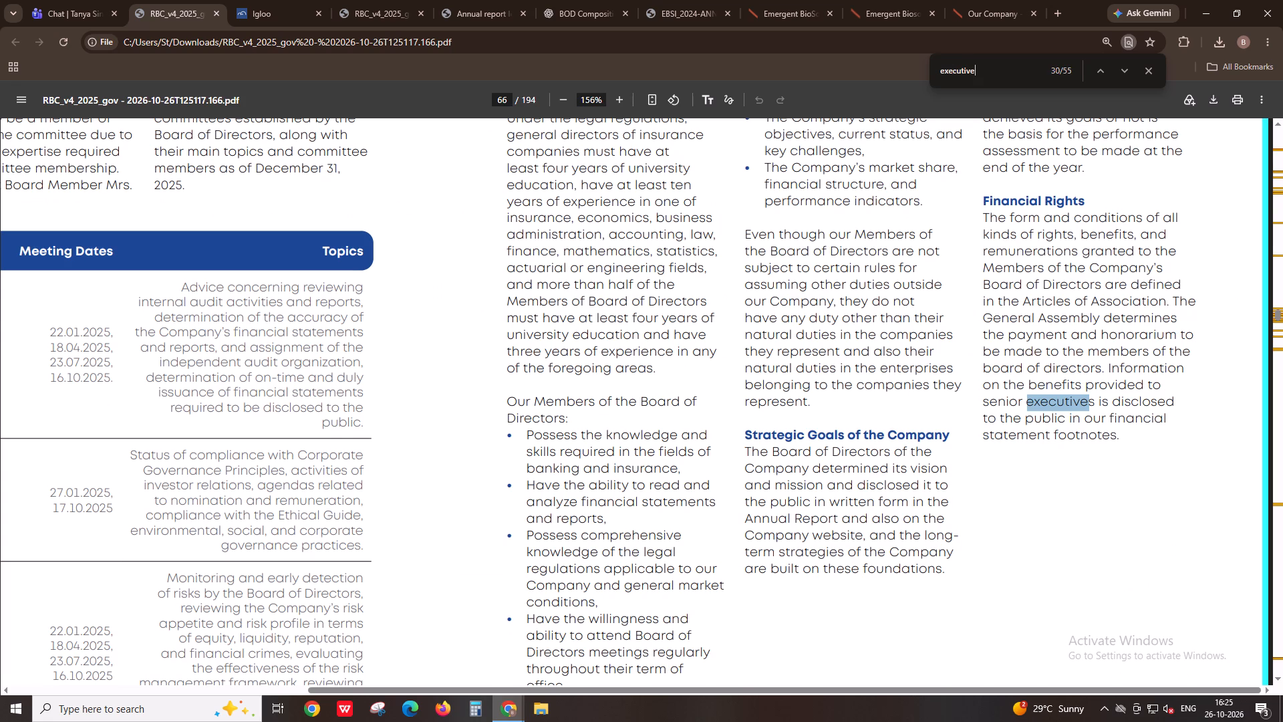
pyautogui.press('Escape')
# Switch to the browser window showing the Alpek Sustainability Report 2025.
pyautogui.hotkey('alt', 'Tab')
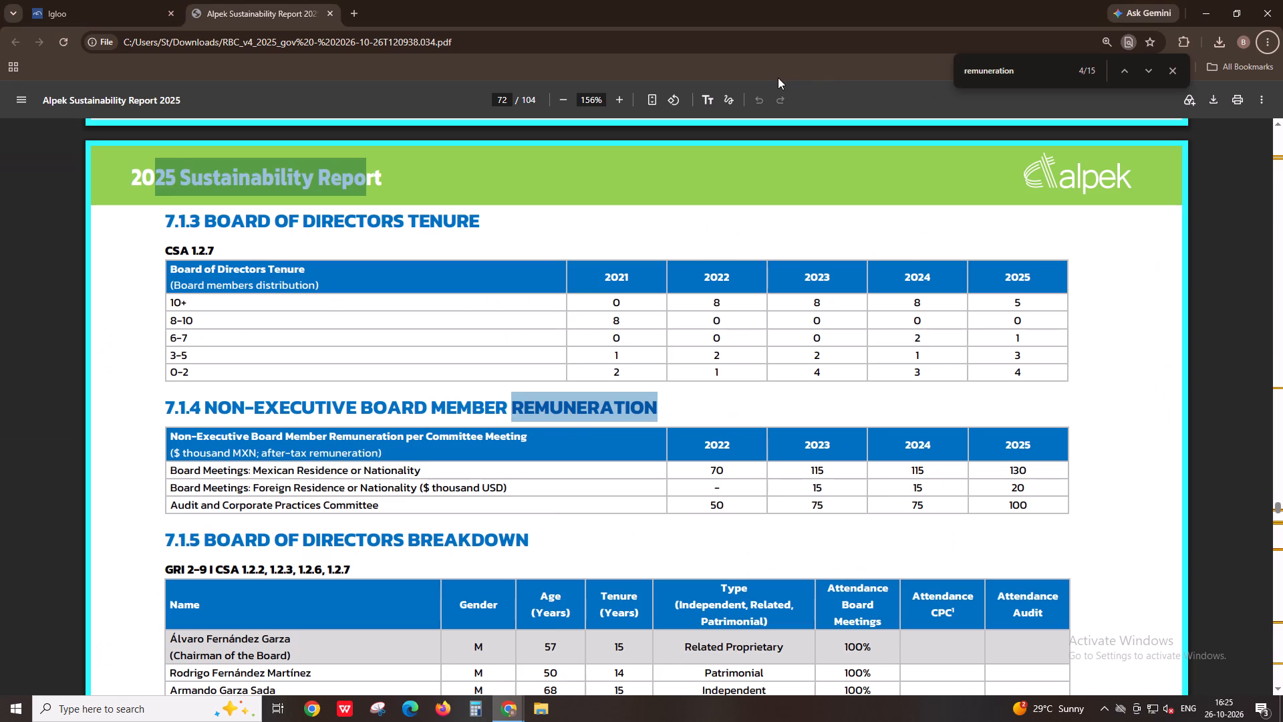
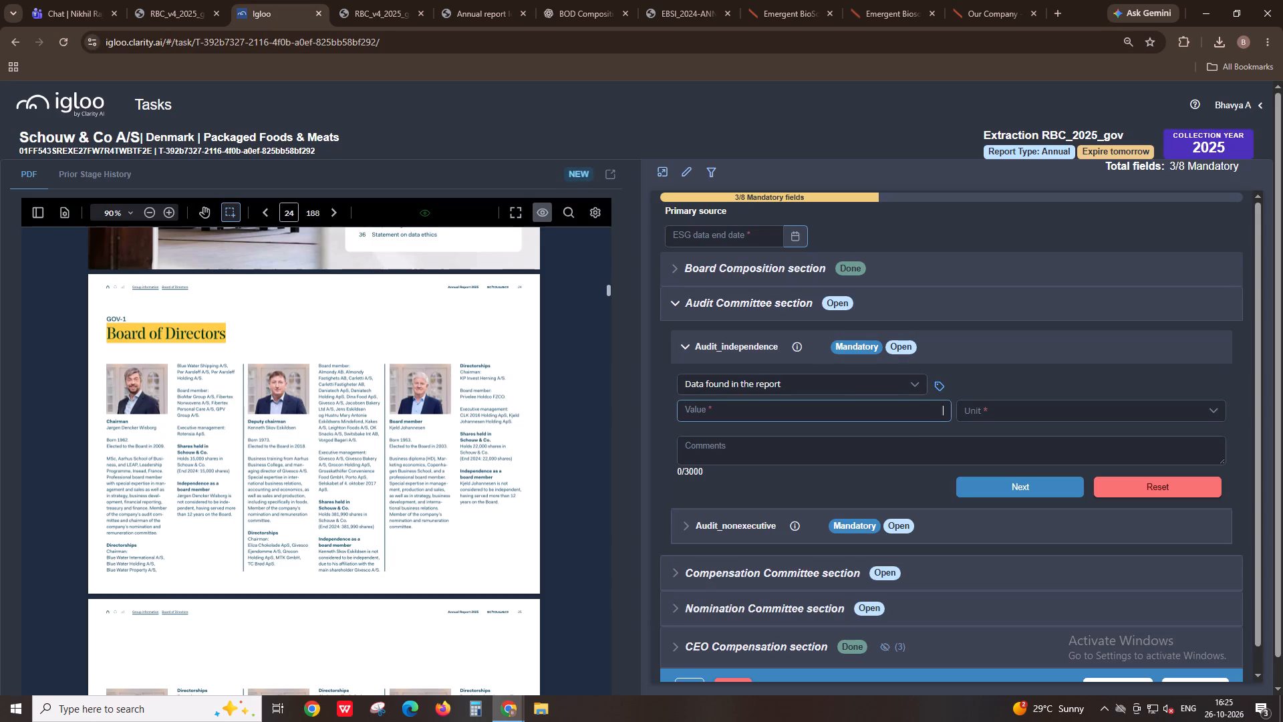
# Compute 2/3 as a percentage in Calculator and enter 66.67 as the Audit_independence value in the Schouw & Co Igloo task.
pyautogui.click(484, 721)
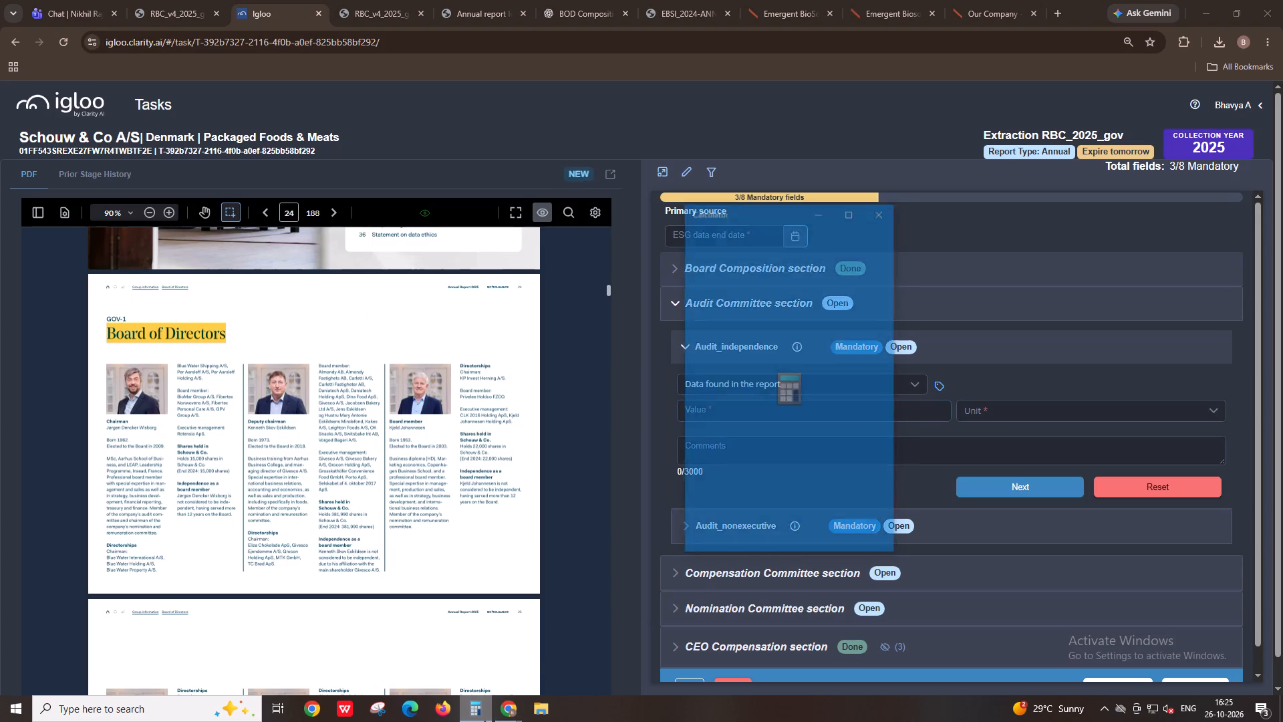
pyautogui.write('2/3*')
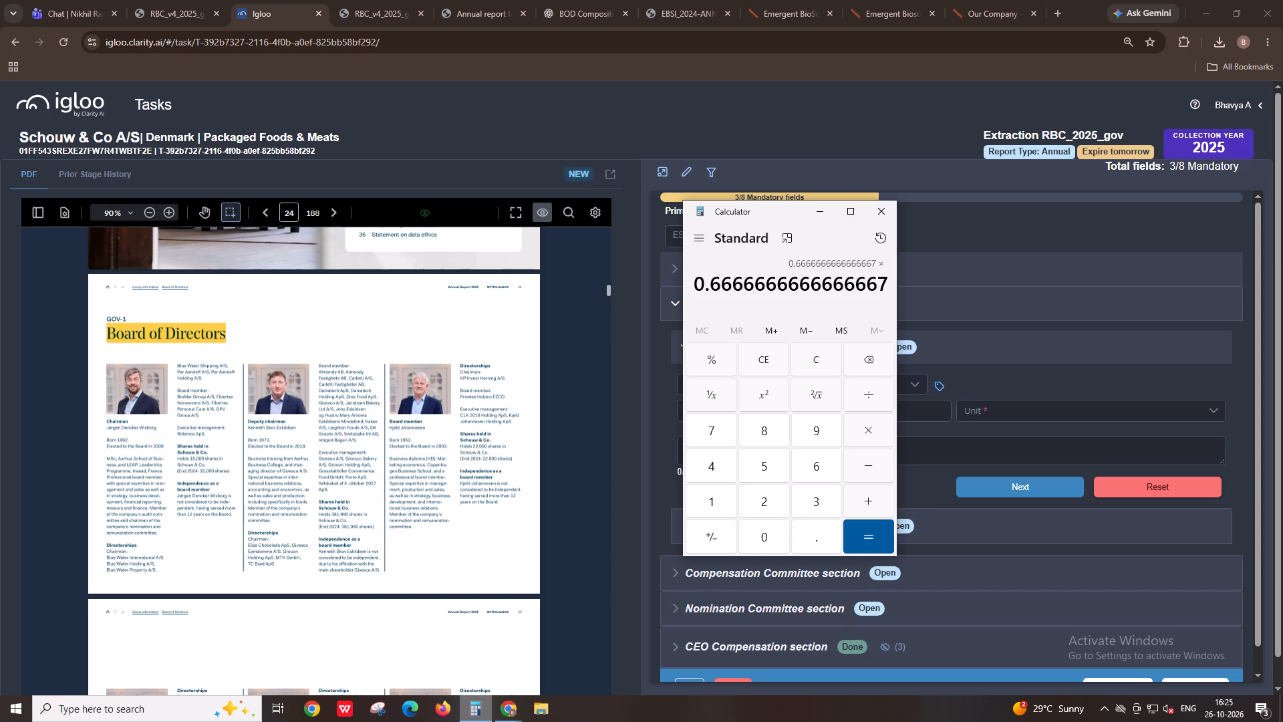
pyautogui.press('Escape')
pyautogui.click(878, 223)
pyautogui.click(879, 218)
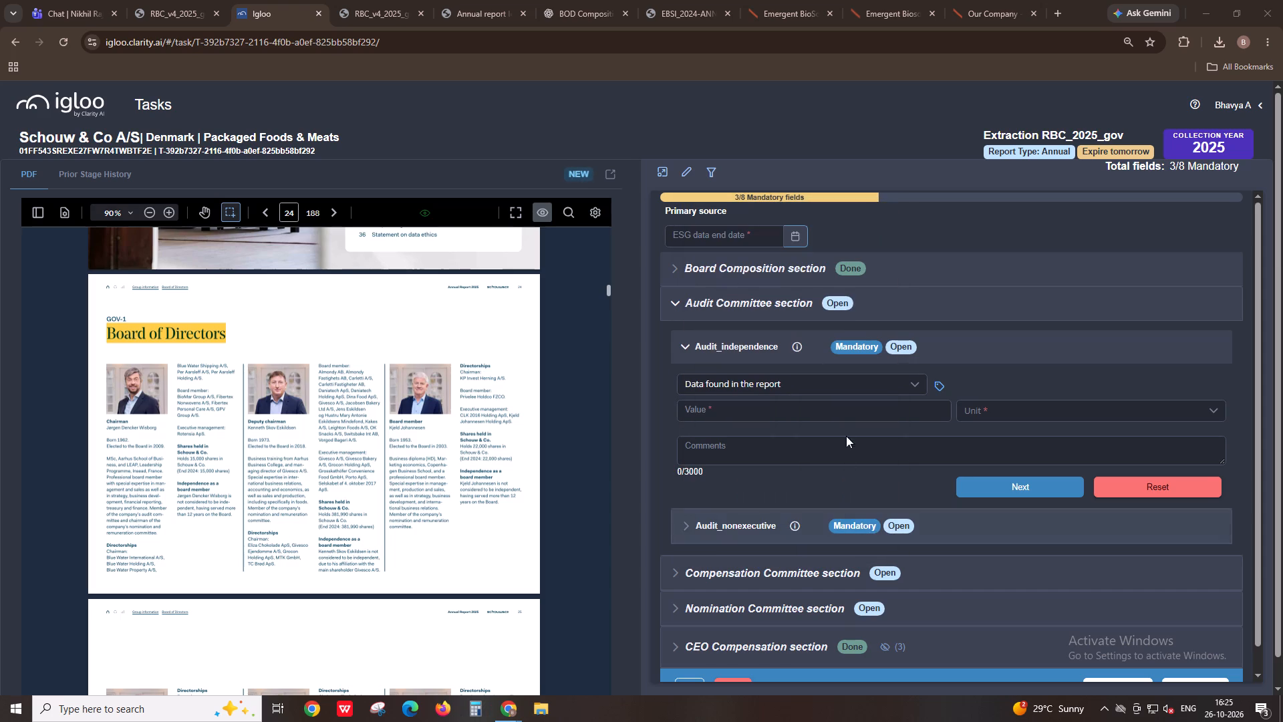
pyautogui.click(849, 416)
pyautogui.write('66.67')
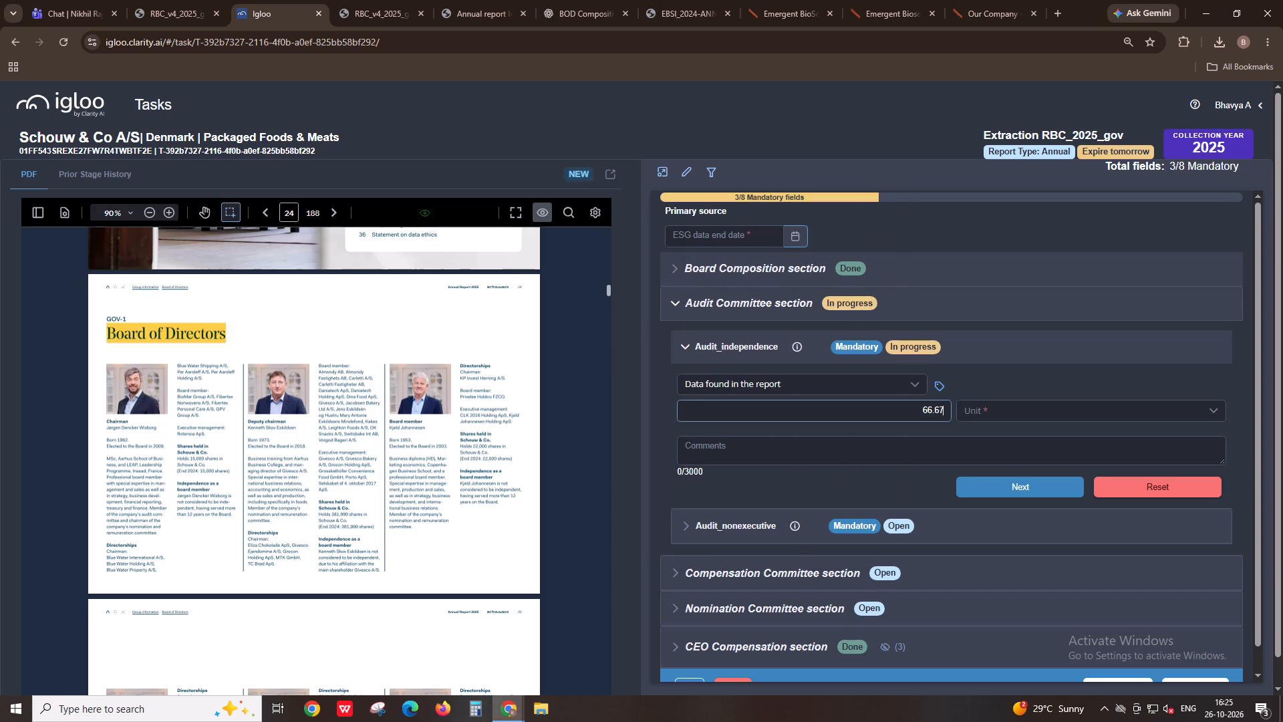
# Recheck the audit committee members' independence in the report's page 25 biographies and set the Audit_independence unit to %.
pyautogui.click(356, 0)
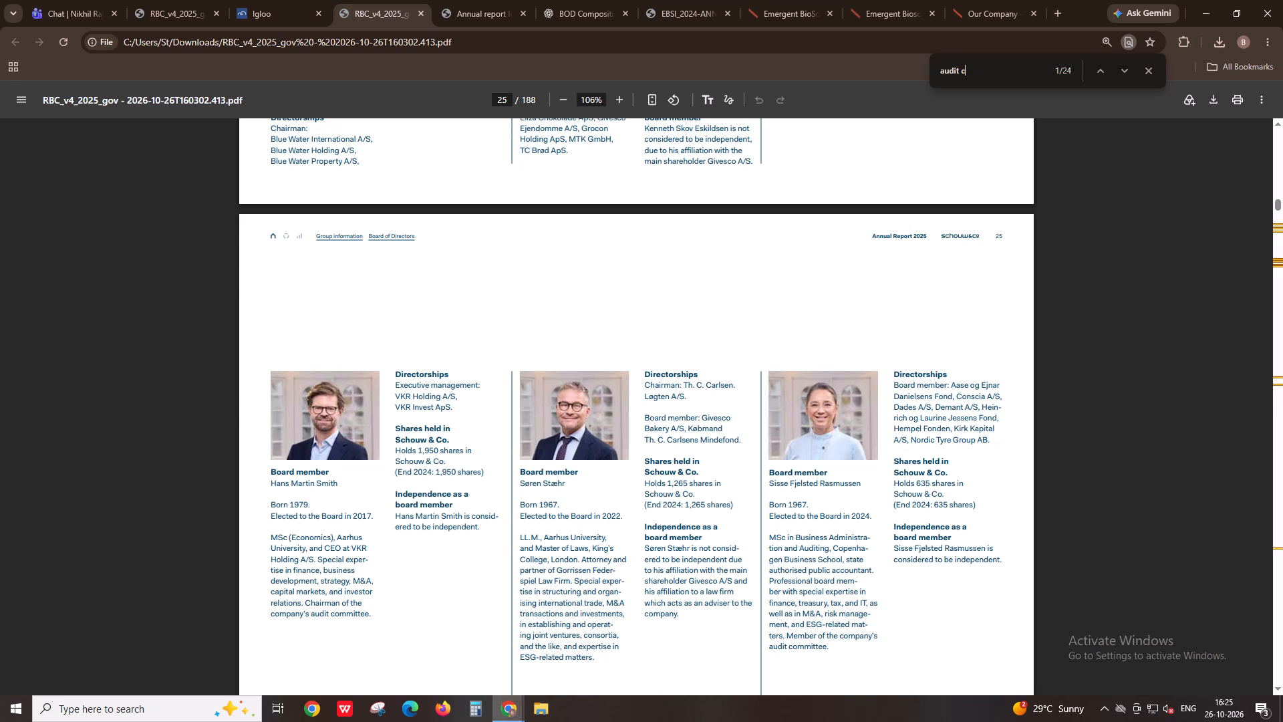
pyautogui.scroll(-1, 321, 535)
pyautogui.keyDown('ctrl'); pyautogui.scroll(2, 293, 546); pyautogui.keyUp('ctrl')
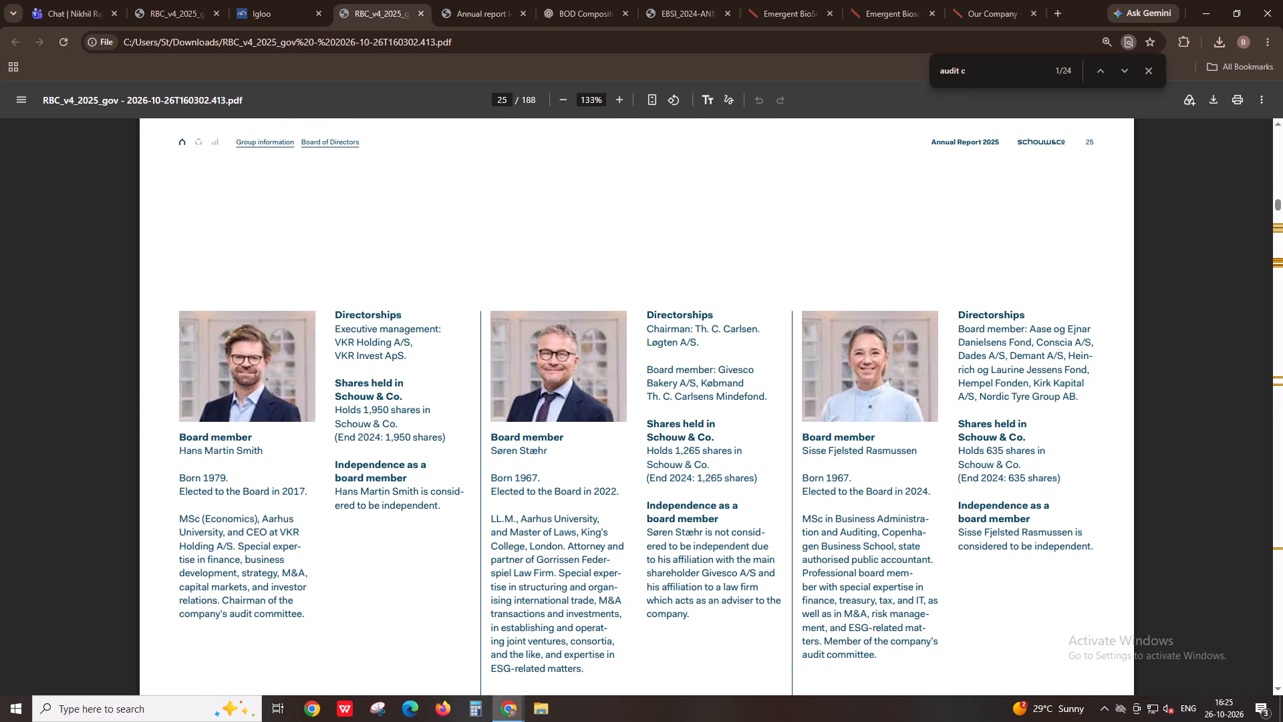
pyautogui.scroll(9, 242, 590)
pyautogui.click(262, 0)
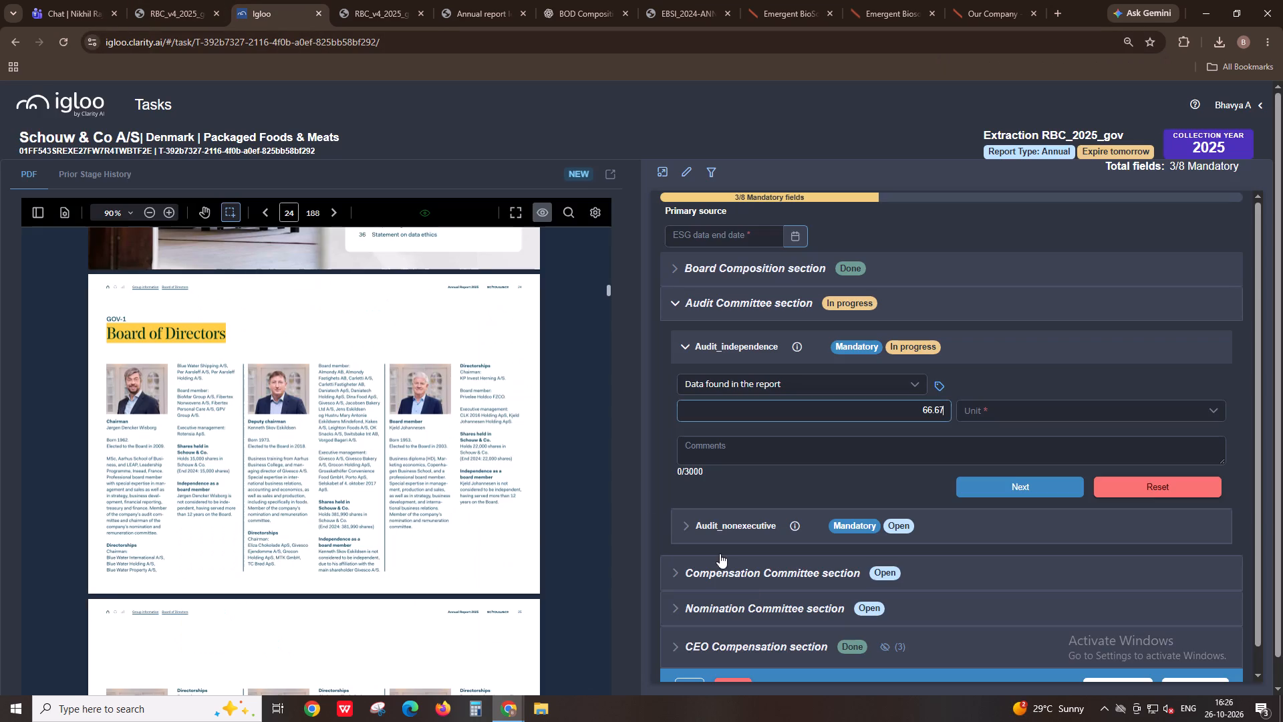
pyautogui.click(748, 449)
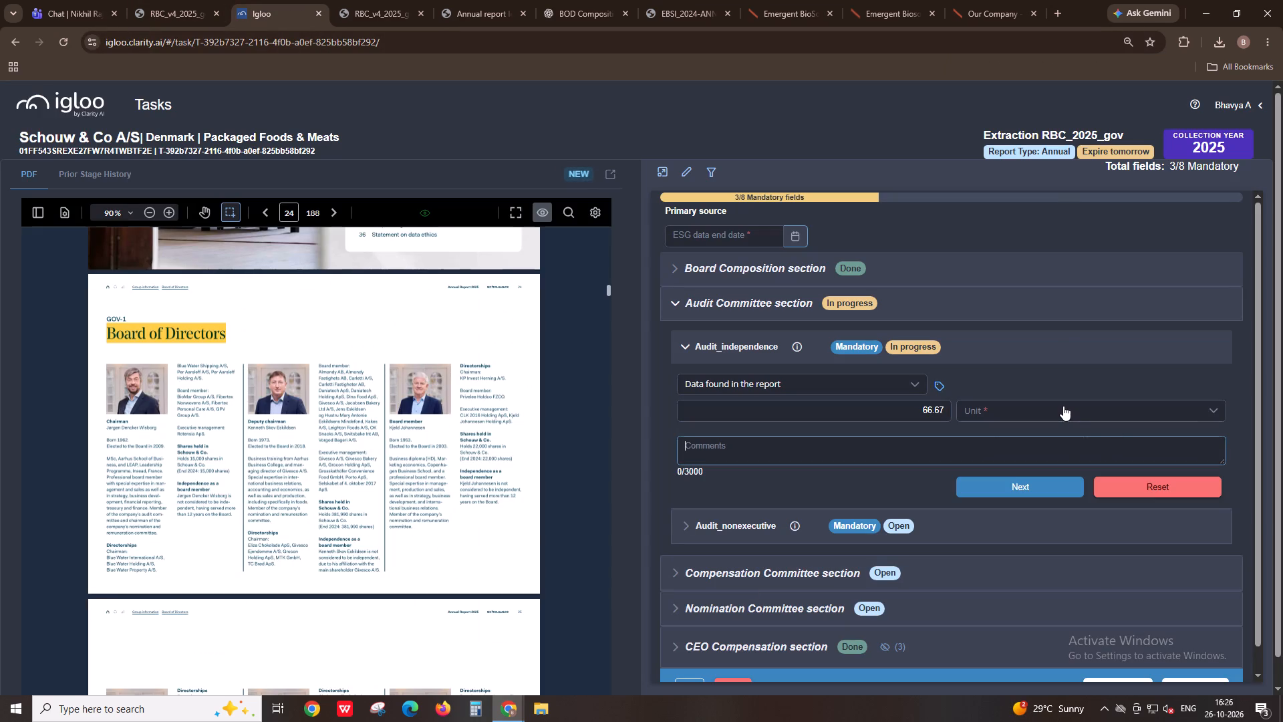
pyautogui.click(1063, 406)
pyautogui.doubleClick(1048, 447)
# Comment Audit_independence with "Audit committee consists of 3 member and 2 are Independent." and "2/3*100" on a second line.
pyautogui.write('Audit committee consists')
pyautogui.press('BackSpace')
pyautogui.press('BackSpace')
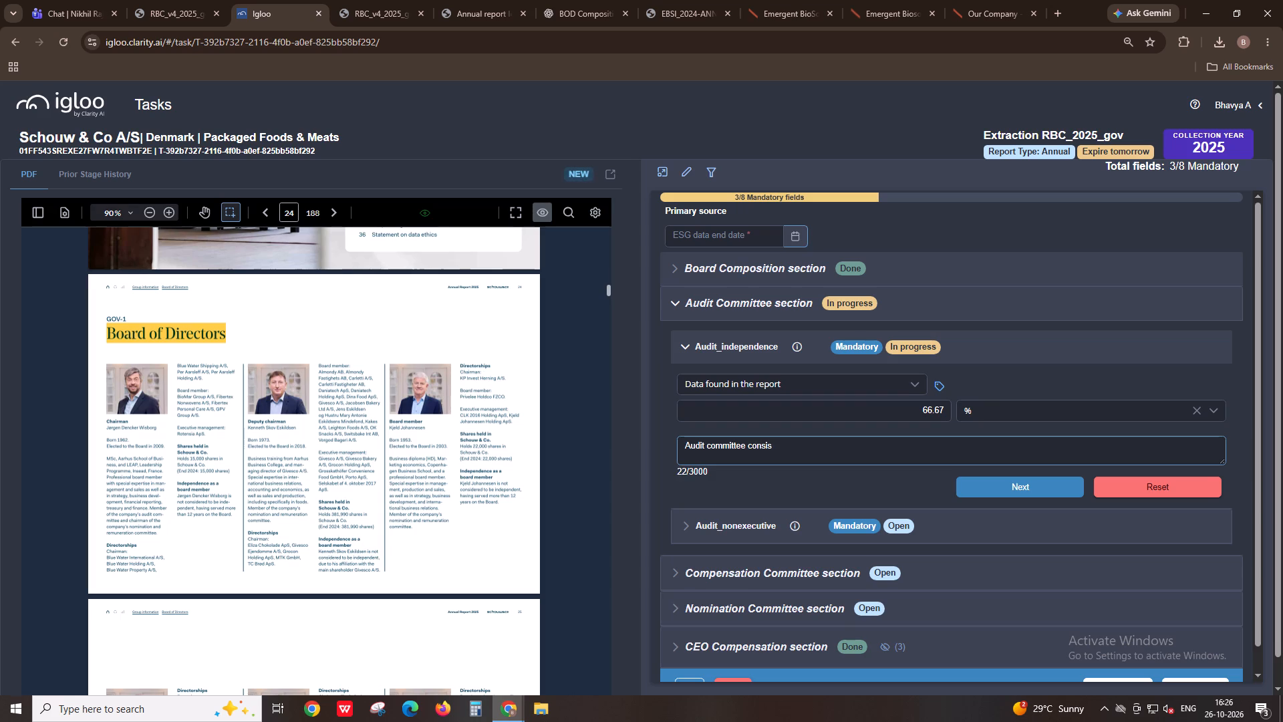
pyautogui.write('ts of')
pyautogui.press('space')
pyautogui.write('3 membeer')
pyautogui.press('BackSpace')
pyautogui.press('BackSpace')
pyautogui.write('r')
pyautogui.press('space')
pyautogui.write('and 2 are In')
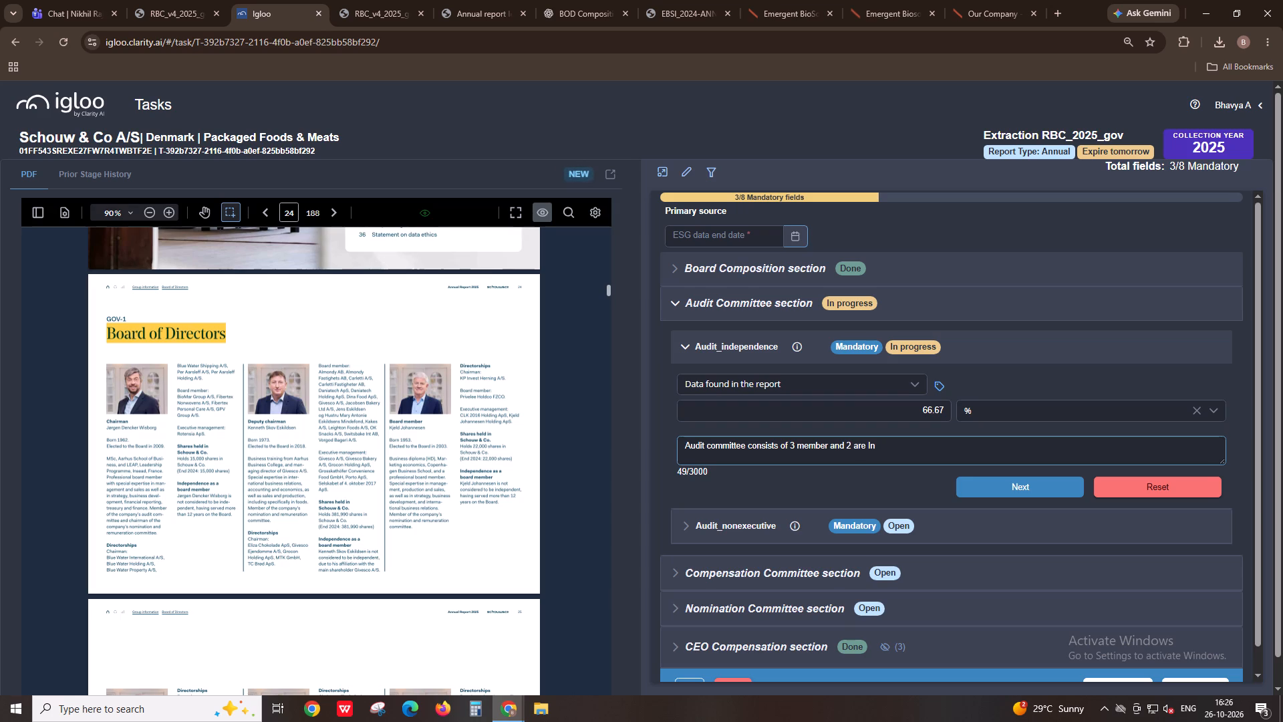
pyautogui.write('deped')
pyautogui.press('BackSpace')
pyautogui.write('ndent.')
pyautogui.press('Return')
pyautogui.write('2/3*100')
# Annotate Audit_independence with the Board of Directors heading, the chairman's name and the audit committee chairman's name, and proceed to Audit_nonexecutive.
pyautogui.click(938, 386)
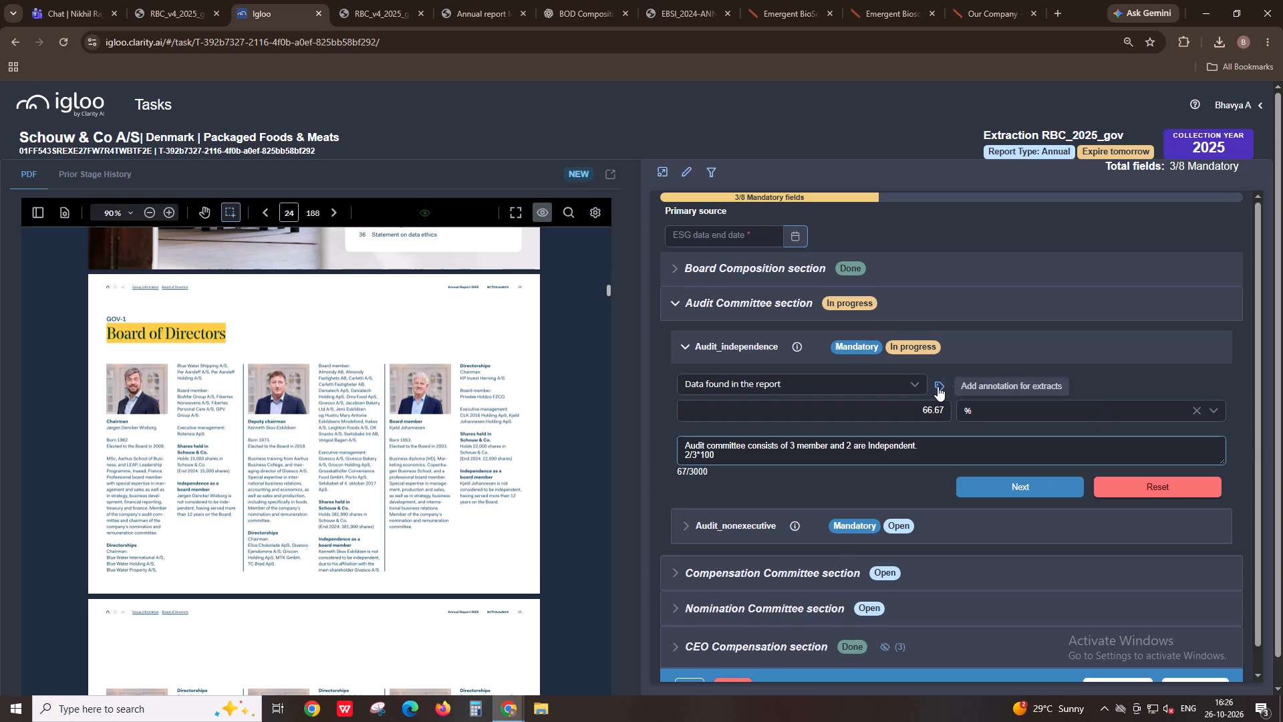
pyautogui.moveTo(108, 332); pyautogui.dragTo(233, 329)
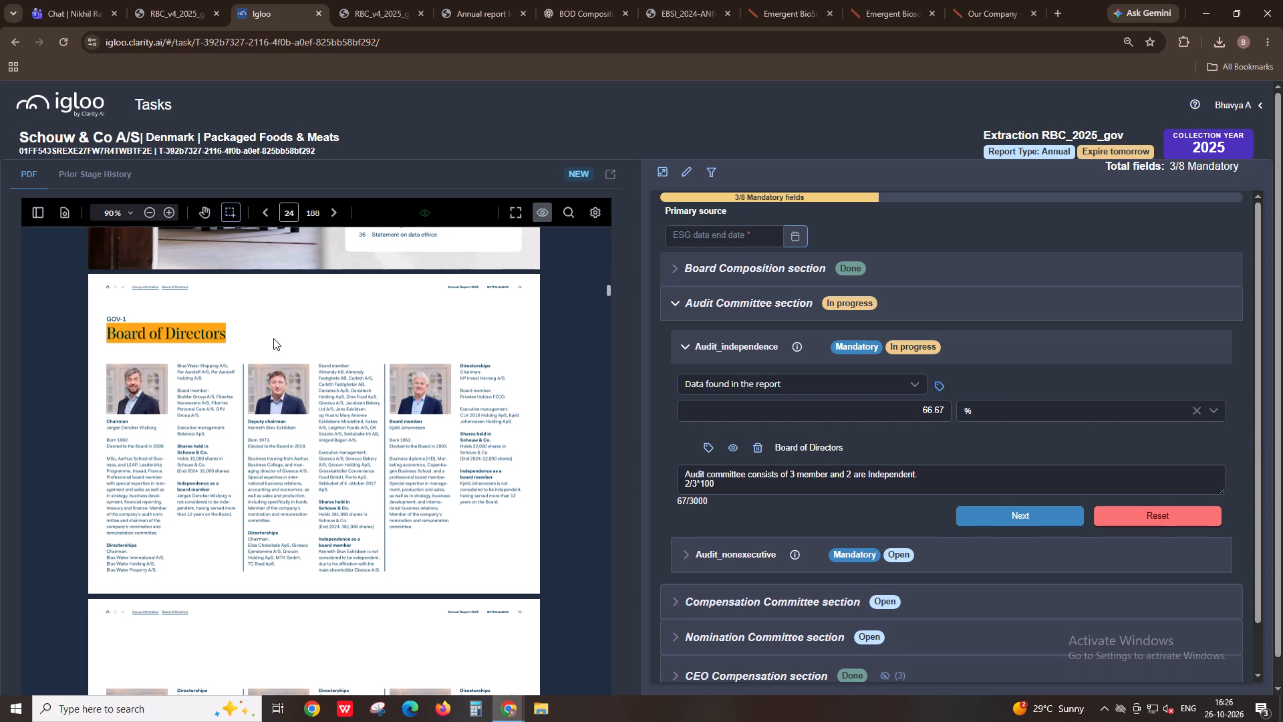
pyautogui.click(940, 388)
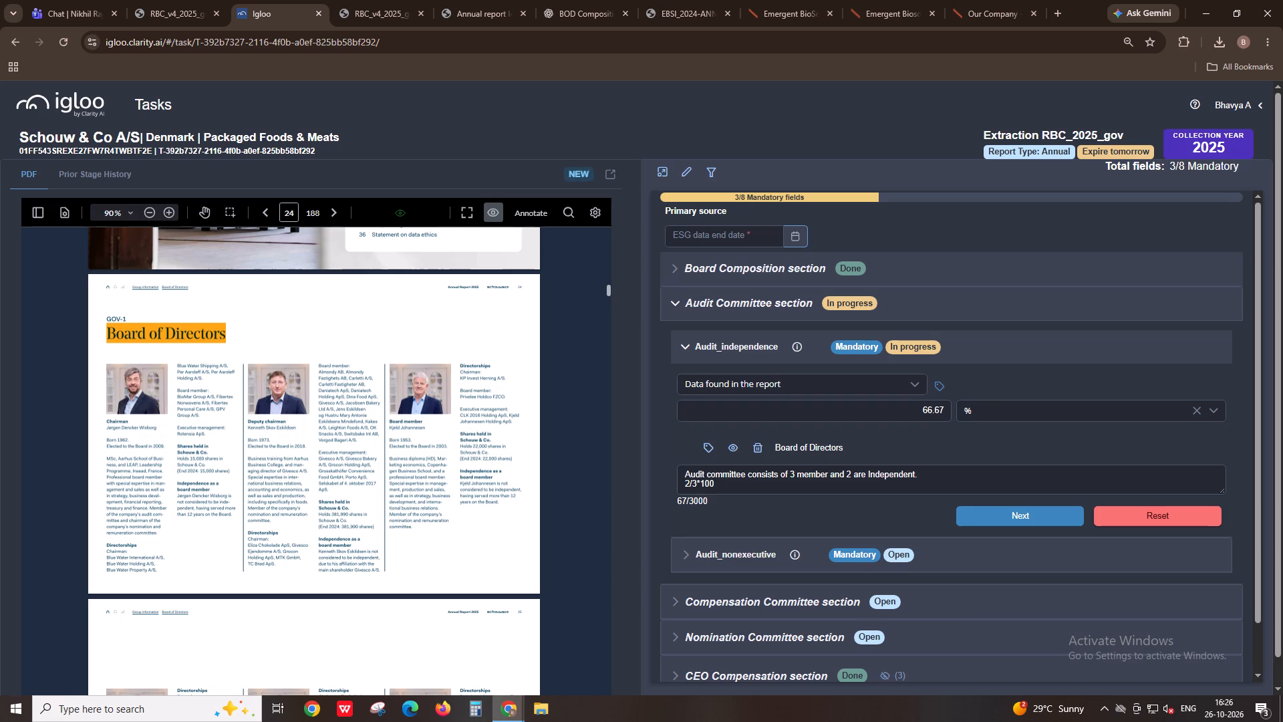
pyautogui.moveTo(98, 429); pyautogui.dragTo(162, 429)
pyautogui.scroll(-4, 152, 489)
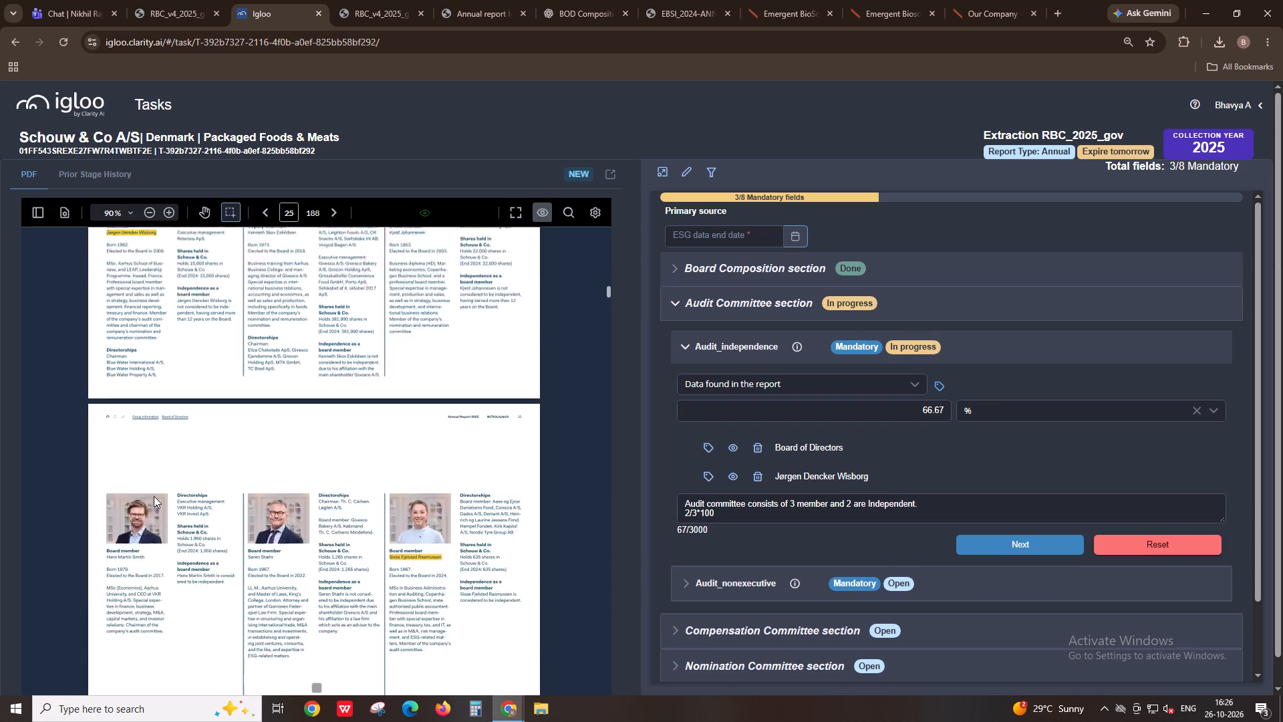
pyautogui.click(945, 377)
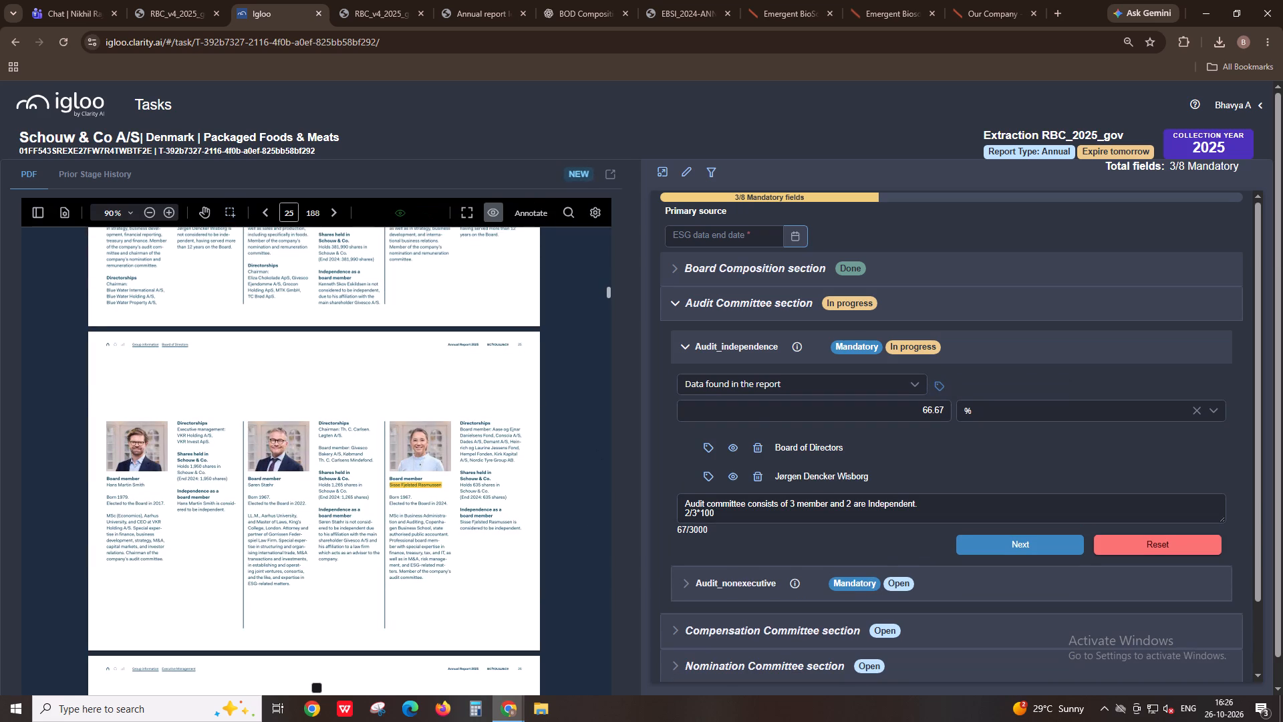
pyautogui.moveTo(105, 485); pyautogui.dragTo(145, 485)
pyautogui.click(1001, 564)
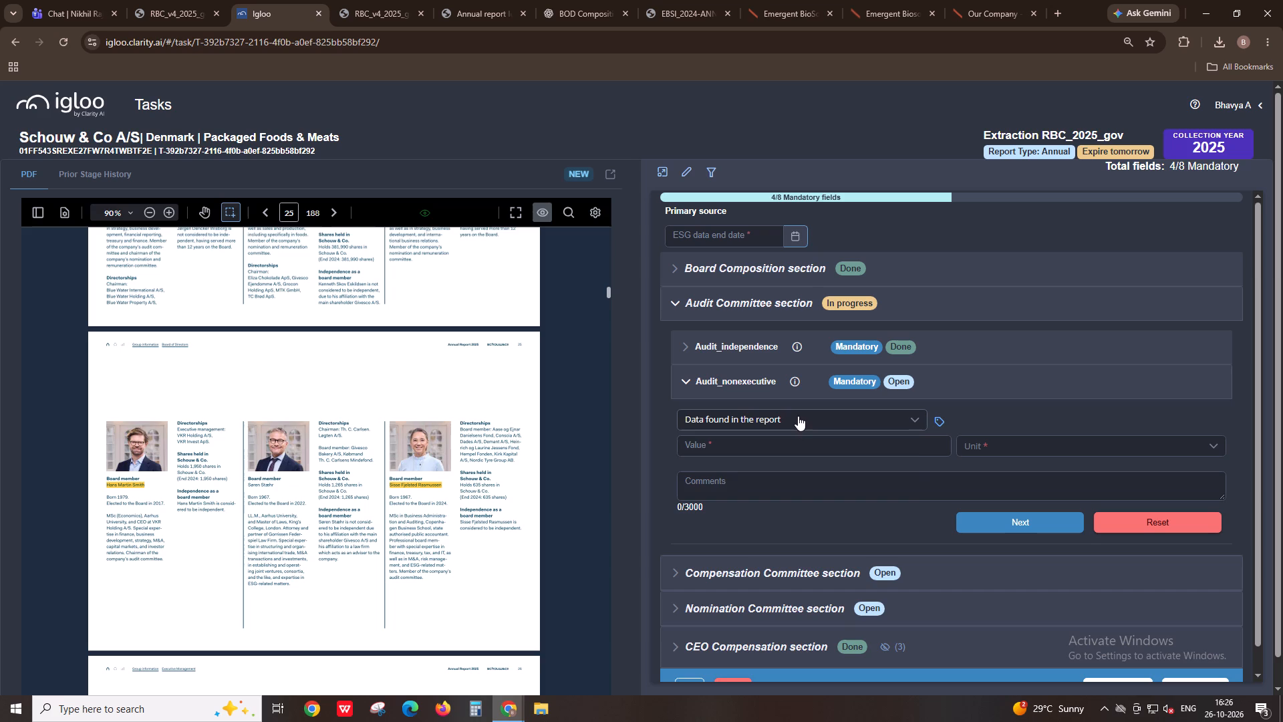
# Temporarily mark Audit_nonexecutive as Data not found to read last year's insight, and restore it to Data found in the report.
pyautogui.click(796, 416)
pyautogui.click(1013, 444)
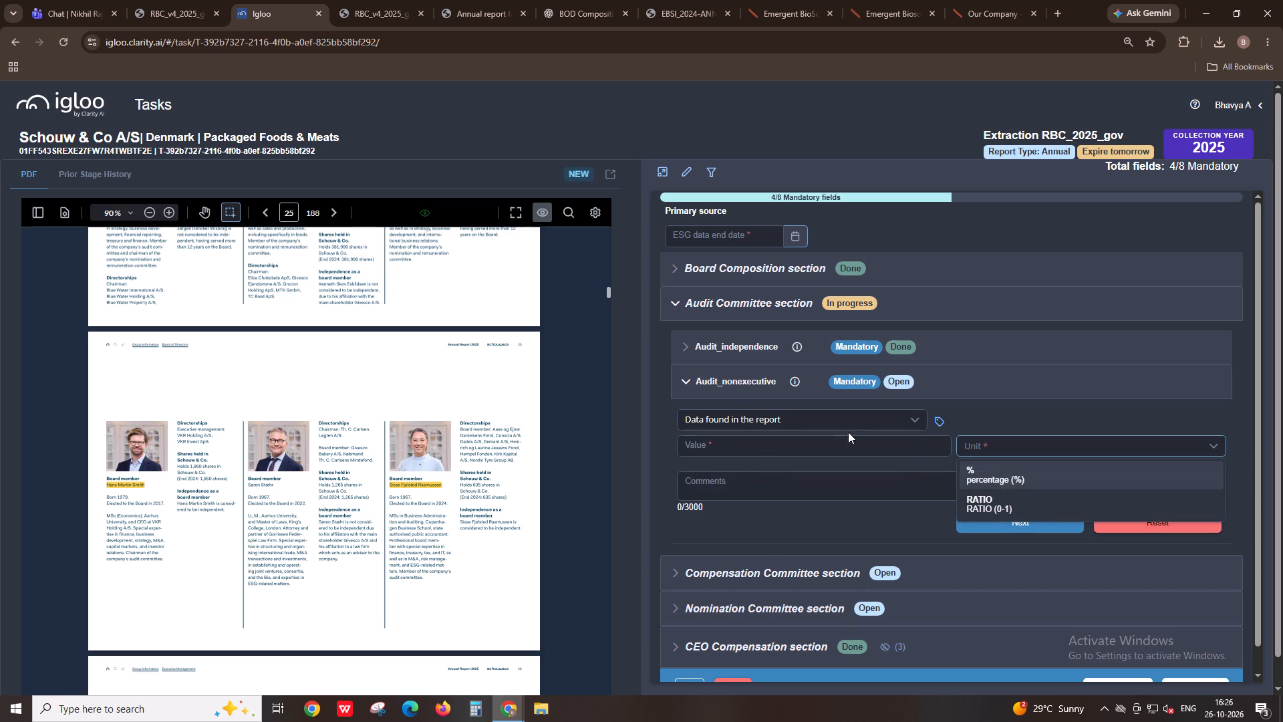
pyautogui.click(841, 423)
pyautogui.click(781, 468)
pyautogui.click(780, 457)
pyautogui.click(776, 480)
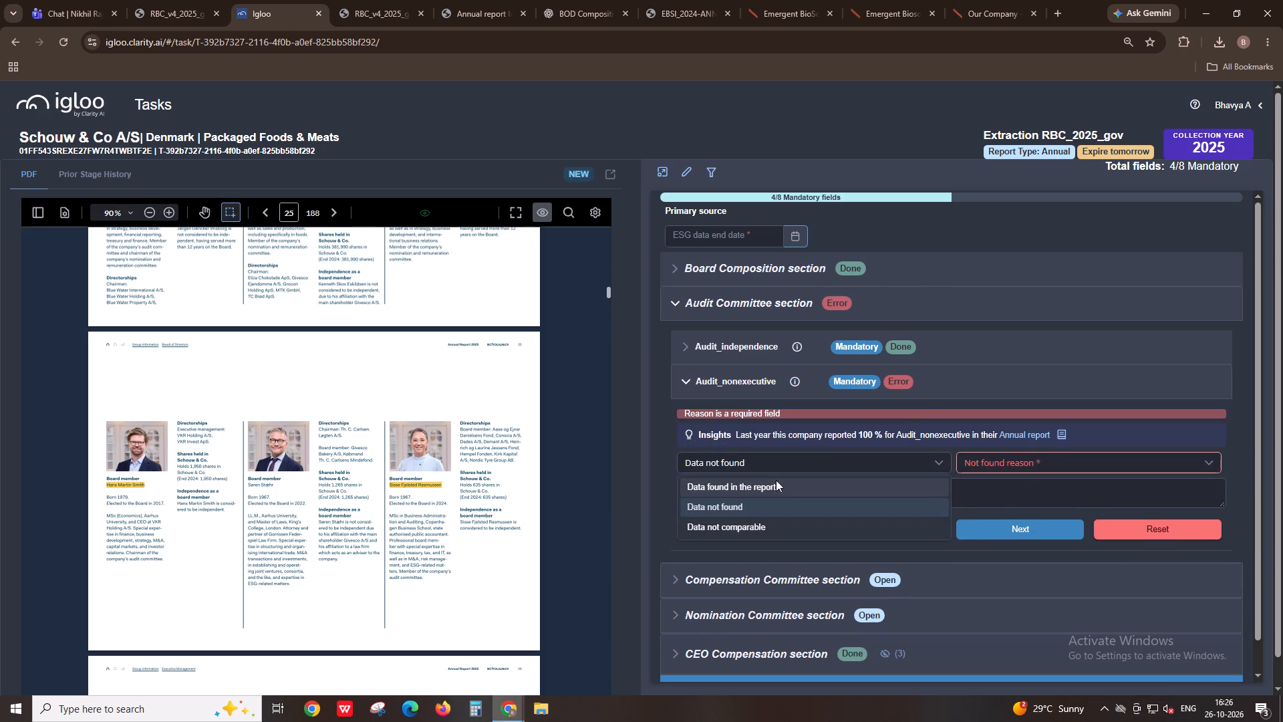
# Temporarily mark Audit_independence as Data not found to read last year's insight, restore Data found in the report and collapse the field.
pyautogui.click(751, 346)
pyautogui.click(746, 384)
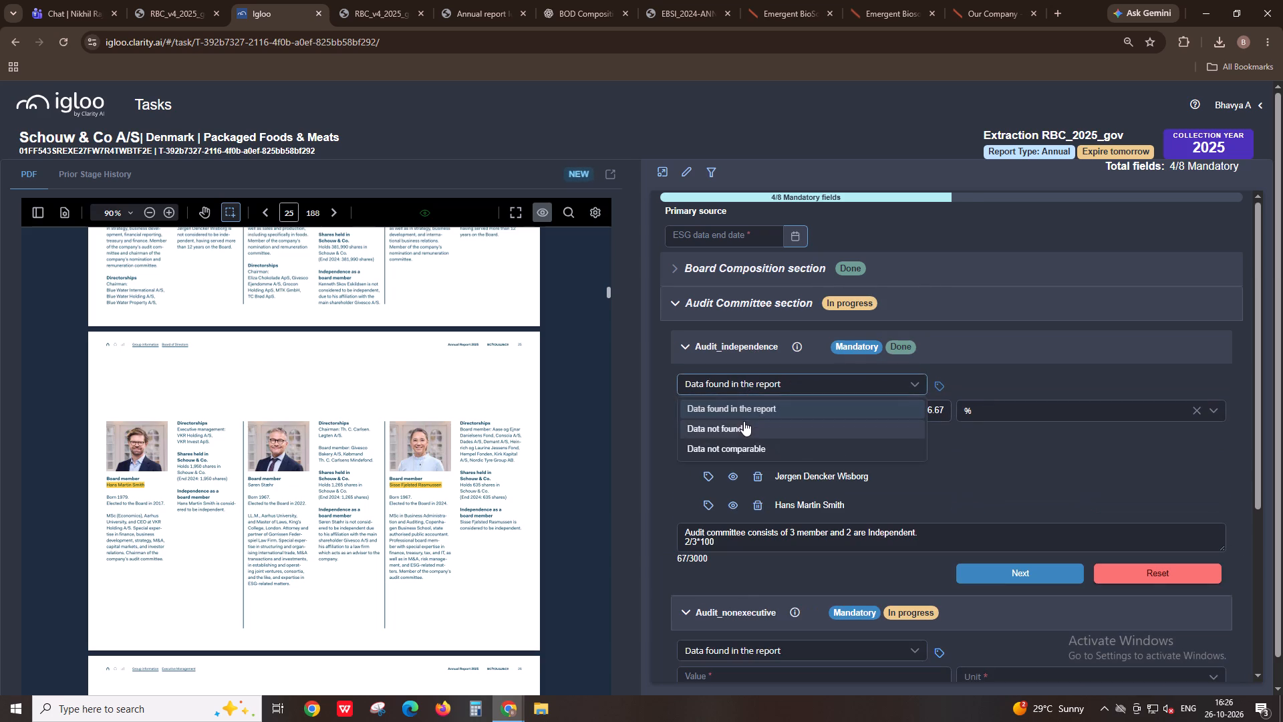
pyautogui.click(744, 421)
pyautogui.click(744, 421)
pyautogui.click(742, 434)
pyautogui.click(738, 445)
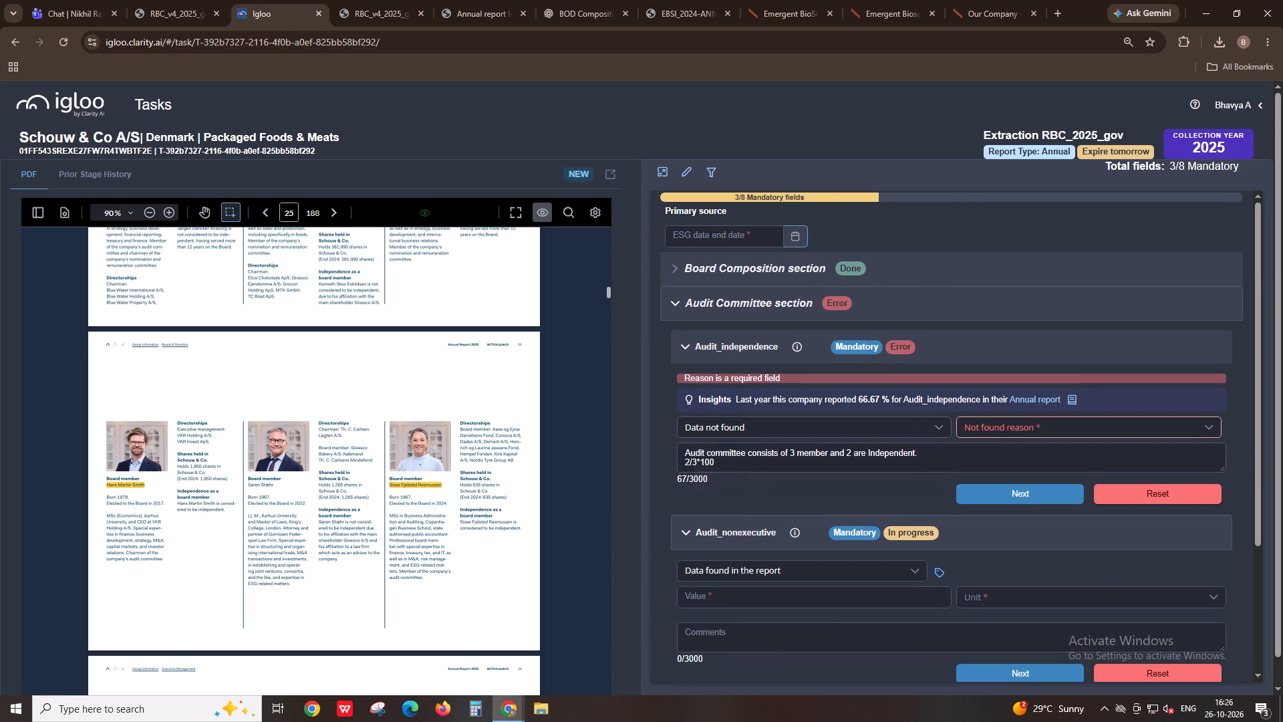
pyautogui.click(737, 414)
pyautogui.click(734, 423)
pyautogui.click(727, 449)
pyautogui.click(736, 348)
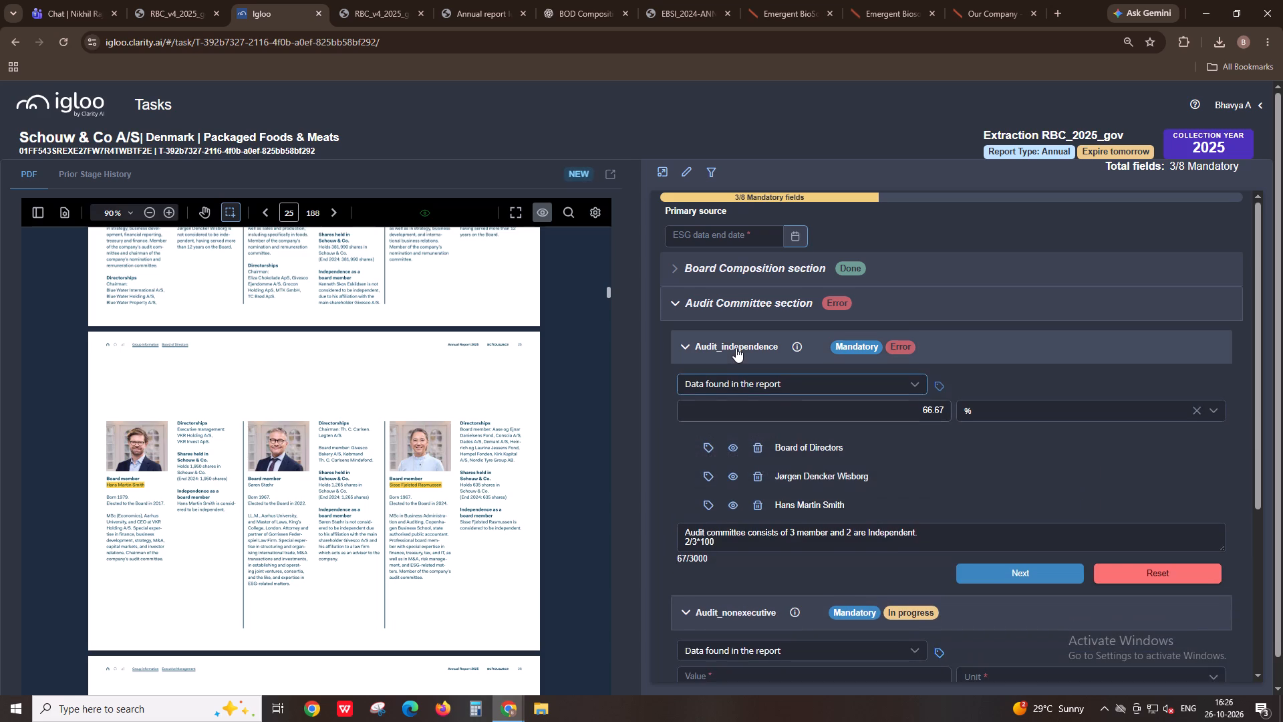
pyautogui.click(778, 354)
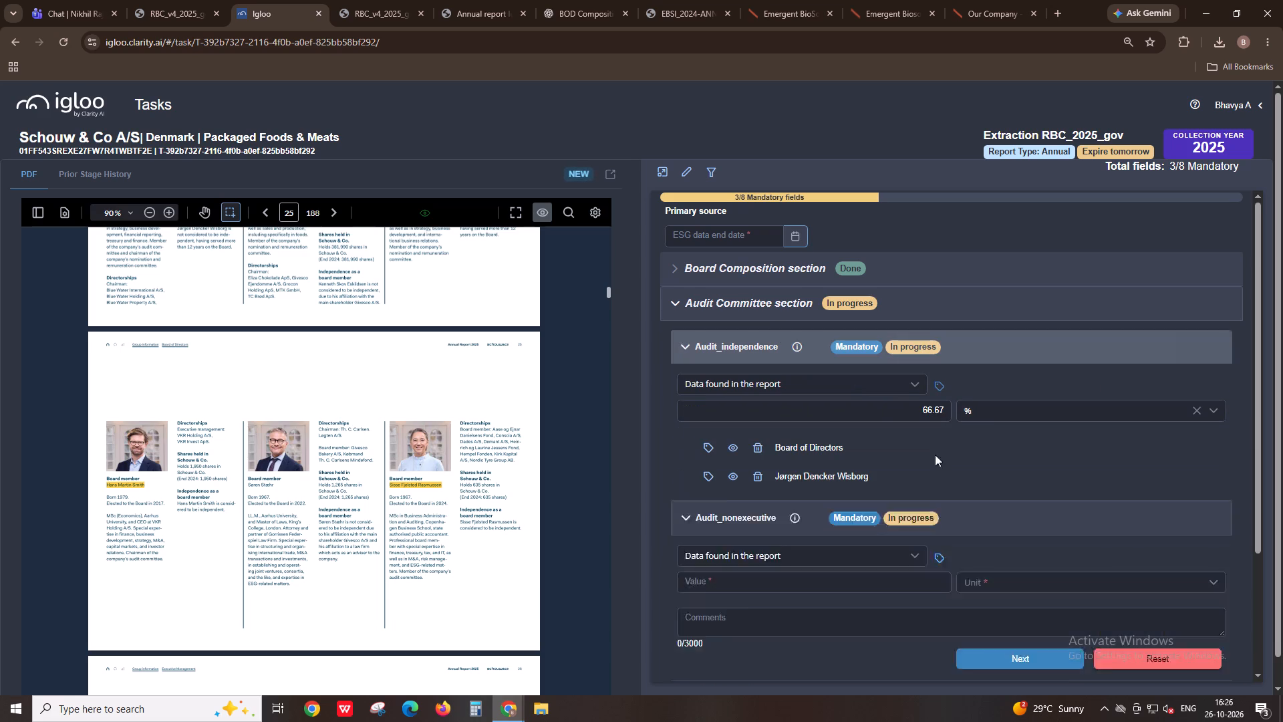
pyautogui.click(988, 567)
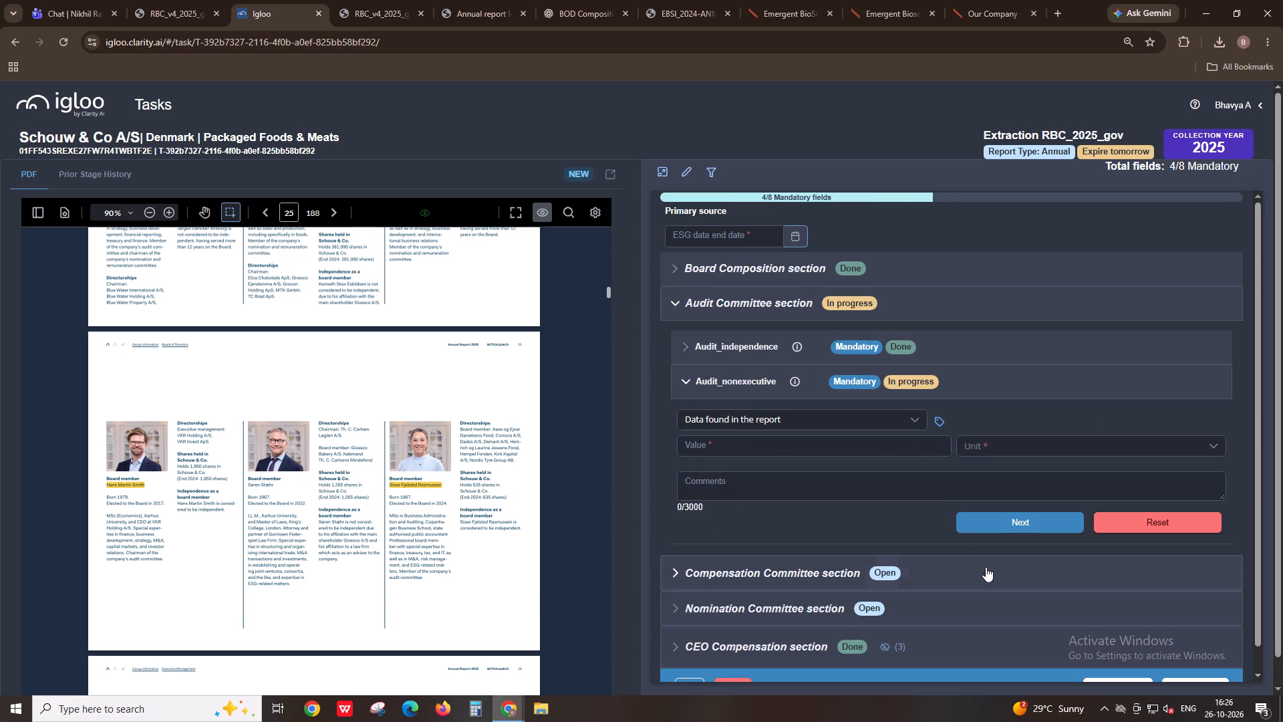
# Set the Audit_nonexecutive value to 100 with the unit %.
pyautogui.click(902, 453)
pyautogui.write('100')
pyautogui.click(1000, 447)
pyautogui.doubleClick(996, 471)
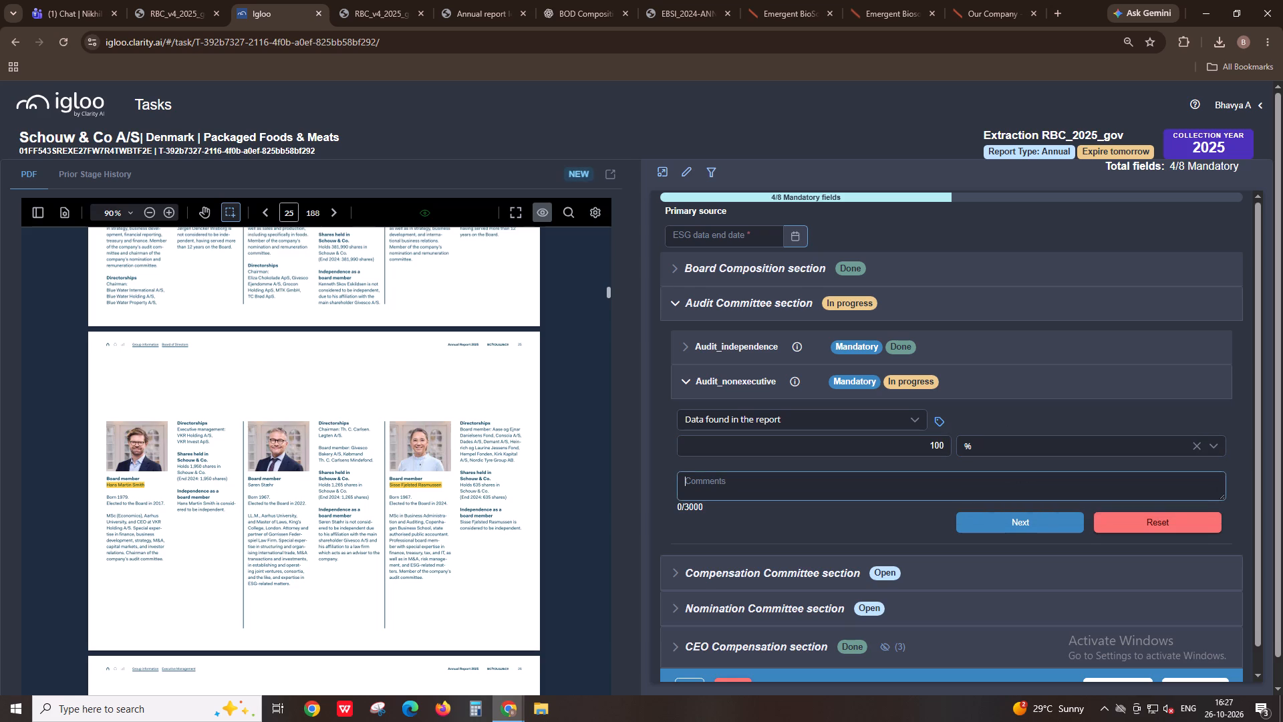
# Write the Audit_nonexecutive comment beginning "All the members in the C".
pyautogui.write('All the mem')
pyautogui.write('bers in the')
pyautogui.press('space')
pyautogui.hotkey('shift', 'c')
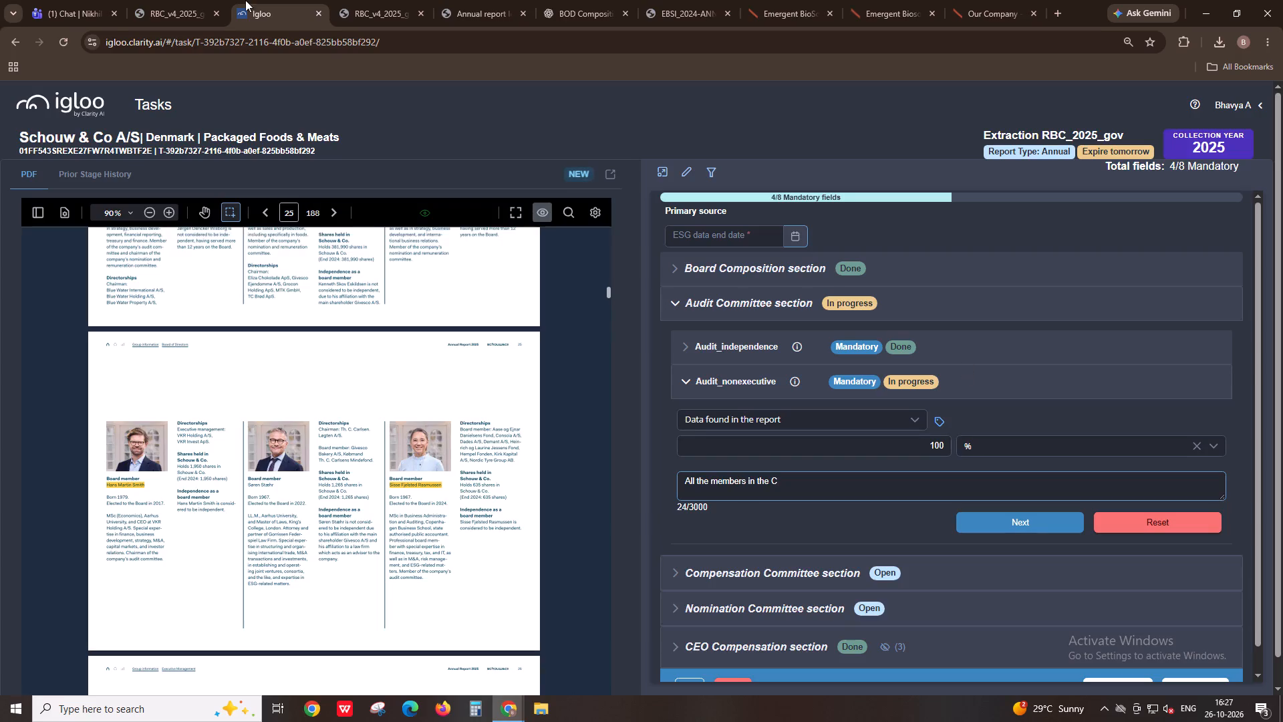
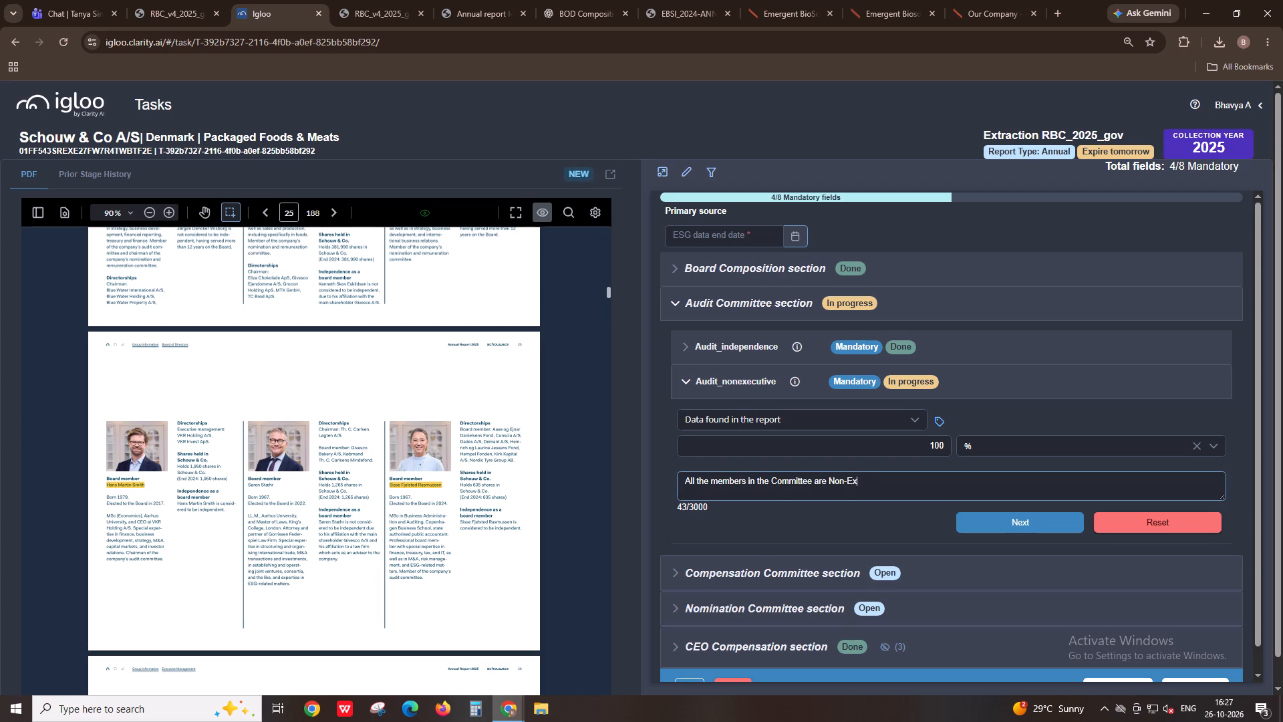
# Complete the Audit_nonexecutive comment so it reads "All the members in the Committee are Non-Executive.".
pyautogui.write('cutive.')
# Tag the Board of Directors page header link on report page 25 as the Audit_nonexecutive source and complete the field.
pyautogui.click(942, 420)
pyautogui.scroll(4, 86, 451)
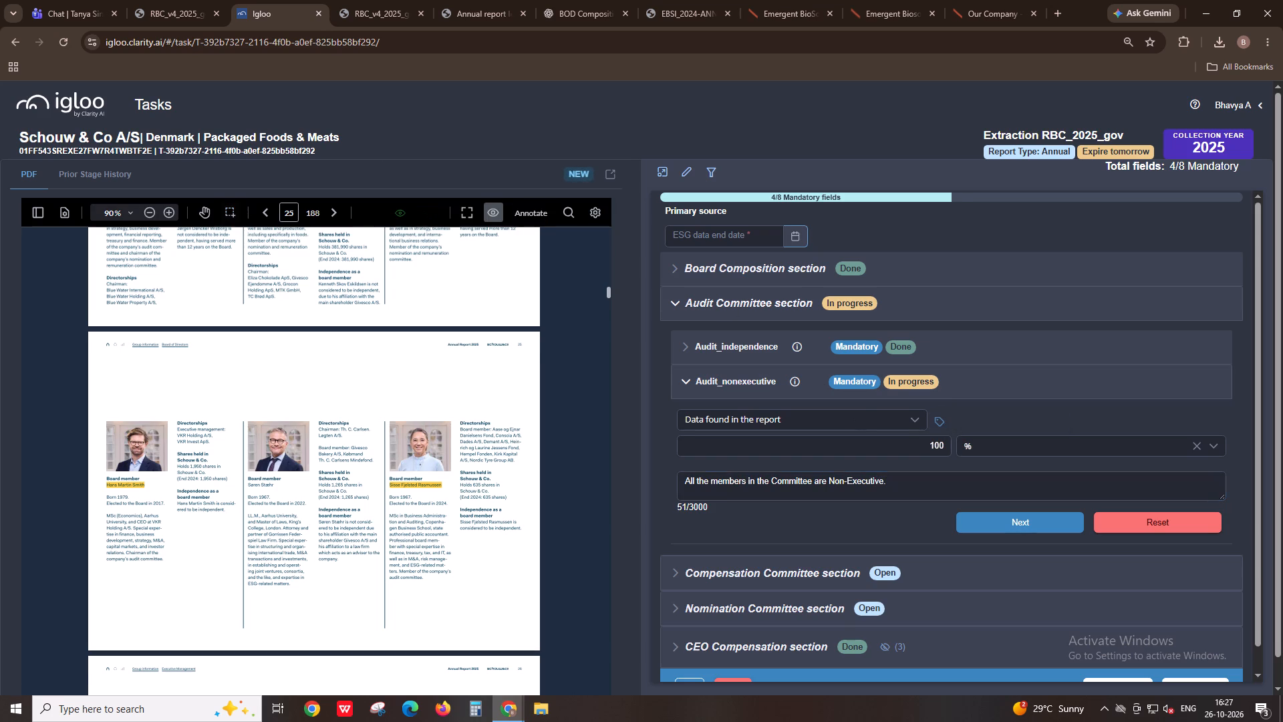
pyautogui.moveTo(105, 334); pyautogui.dragTo(256, 343)
pyautogui.scroll(-4, 249, 531)
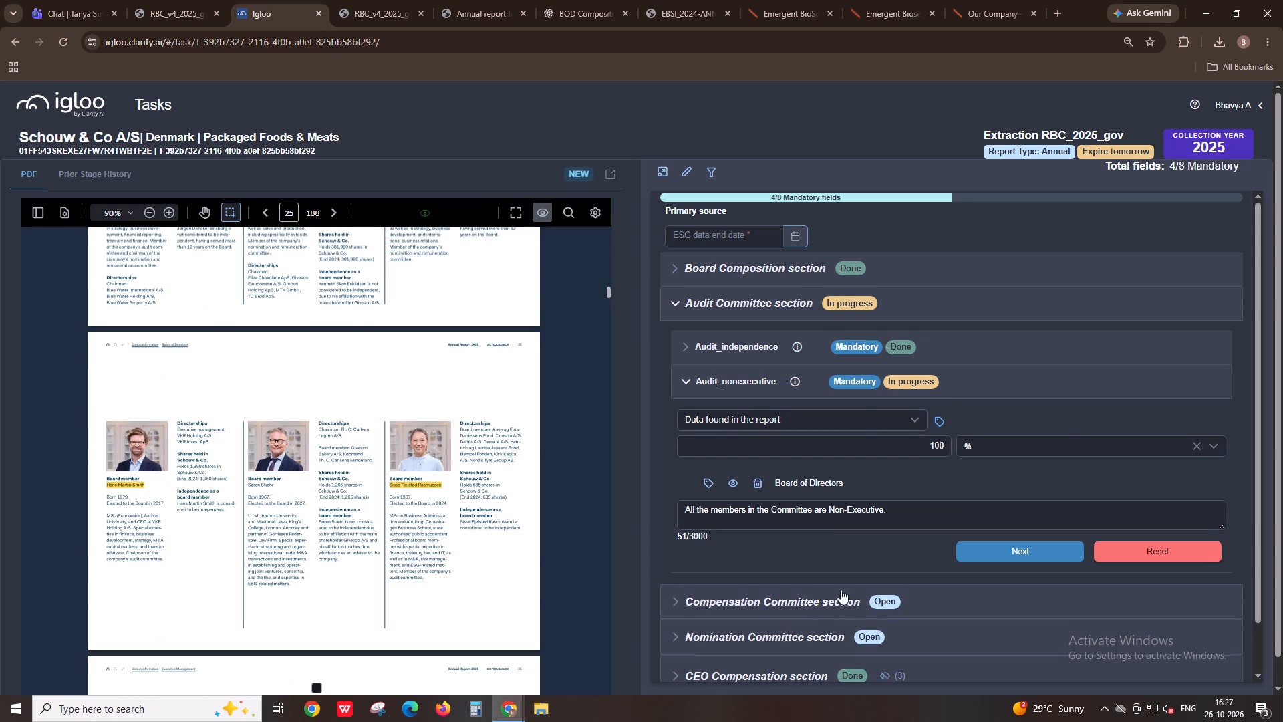
pyautogui.click(952, 558)
pyautogui.click(992, 550)
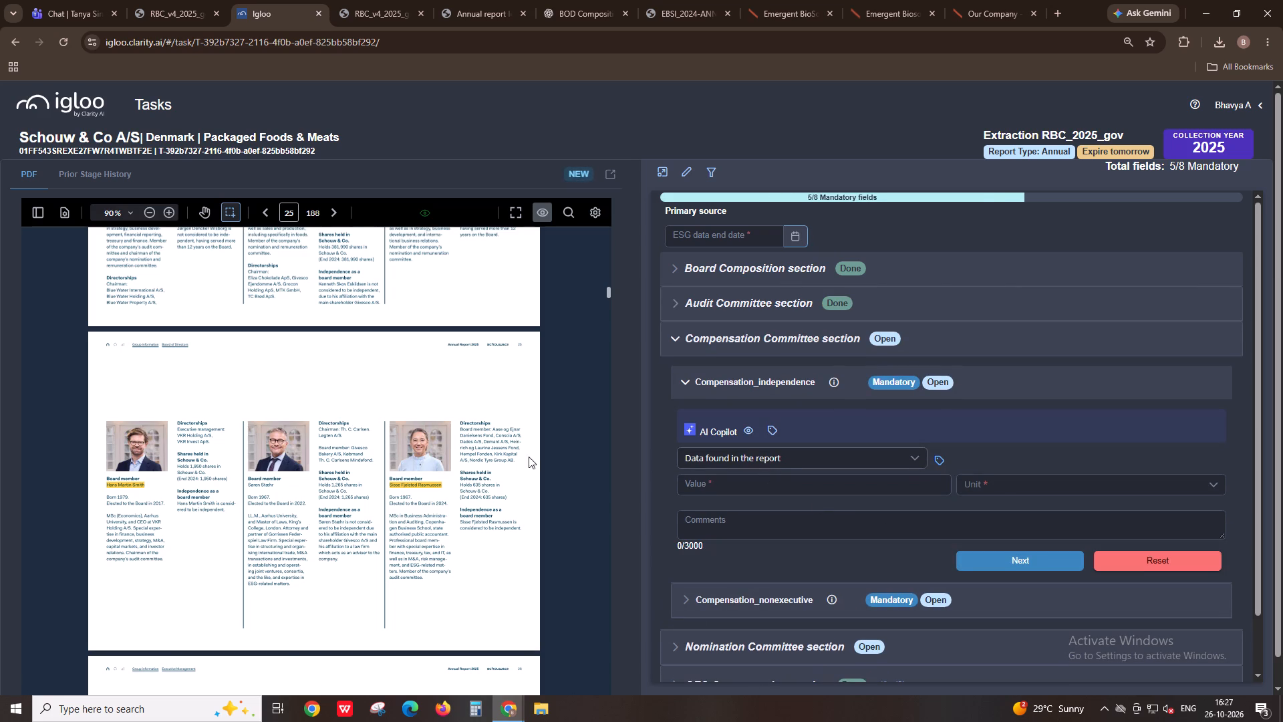
# View the AI Copilot's suggested report source for Compensation_independence.
pyautogui.scroll(3, 325, 449)
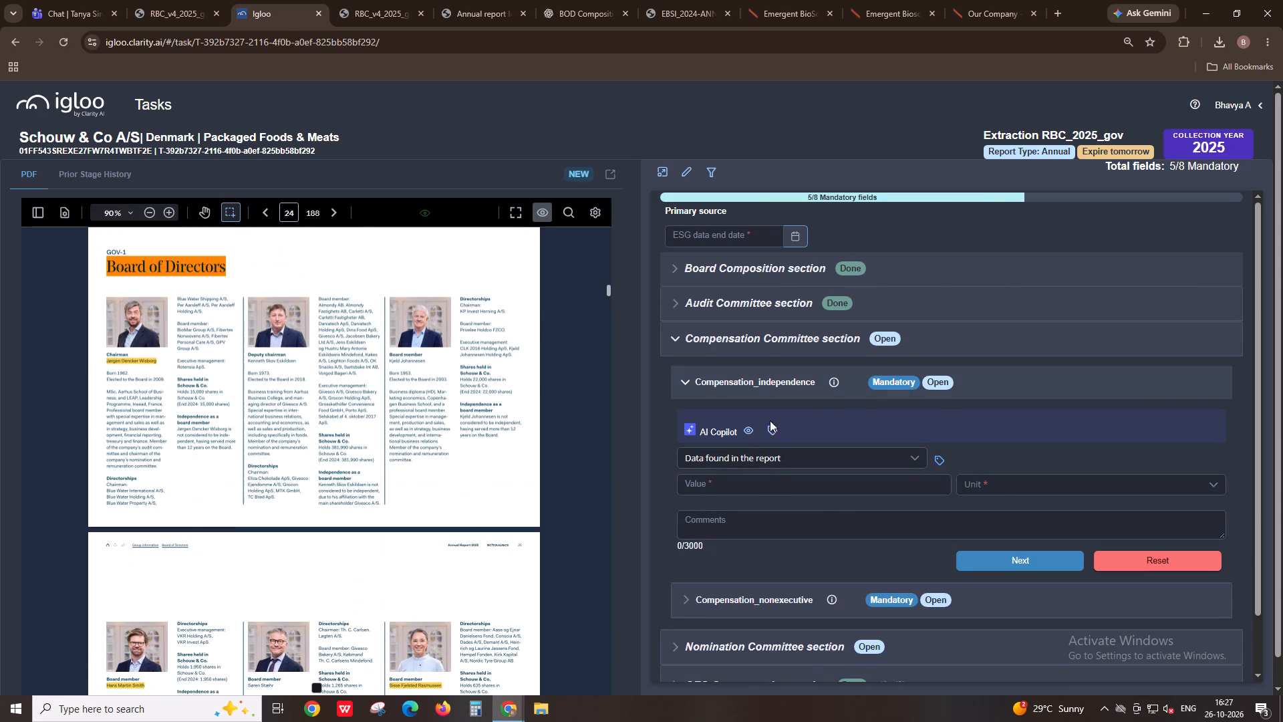
pyautogui.click(765, 429)
pyautogui.scroll(3, 295, 568)
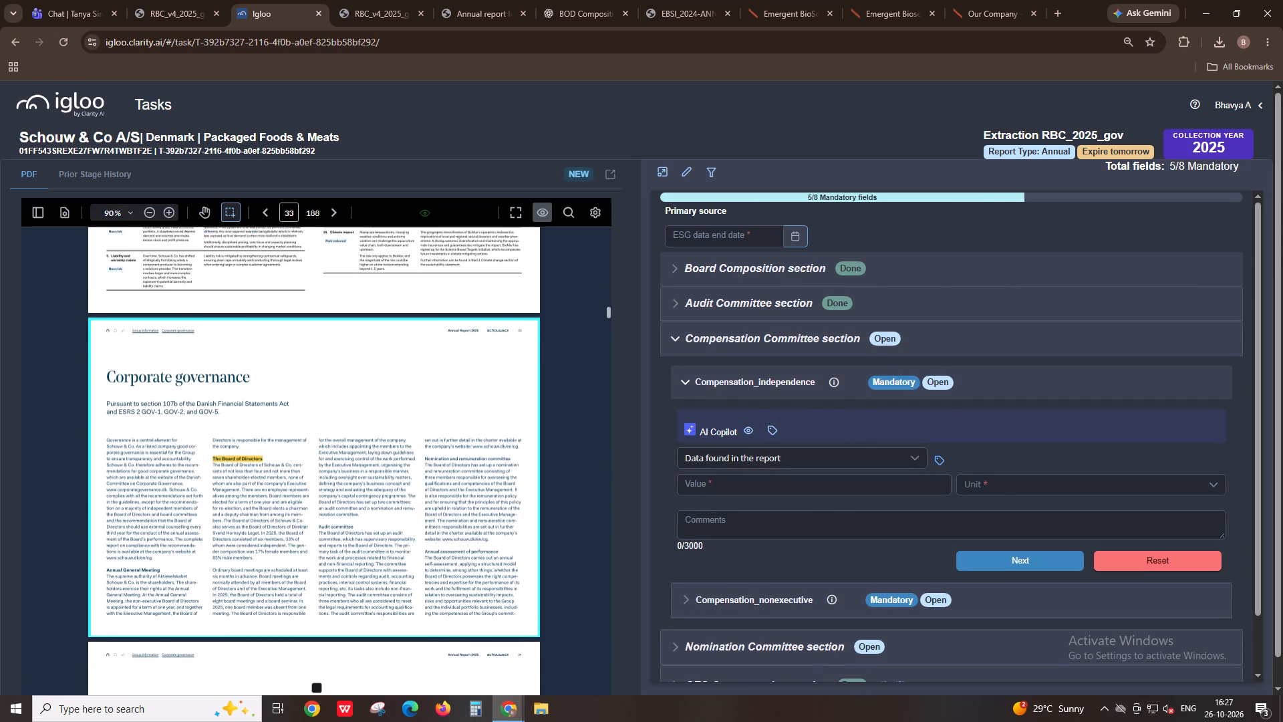
pyautogui.scroll(1, 295, 568)
pyautogui.scroll(-3, 319, 564)
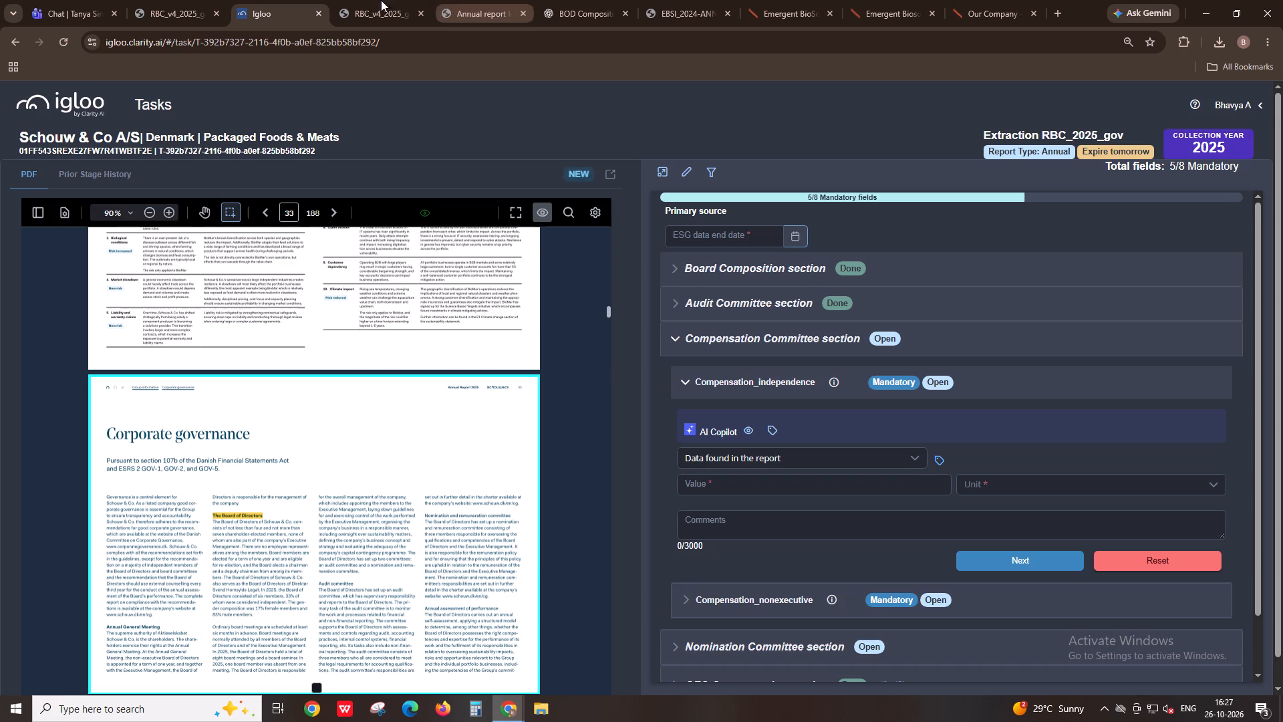
# Switch to the downloaded Schouw & Co report and read about the nomination and remuneration committee on page 33.
pyautogui.click(381, 0)
pyautogui.click(496, 97)
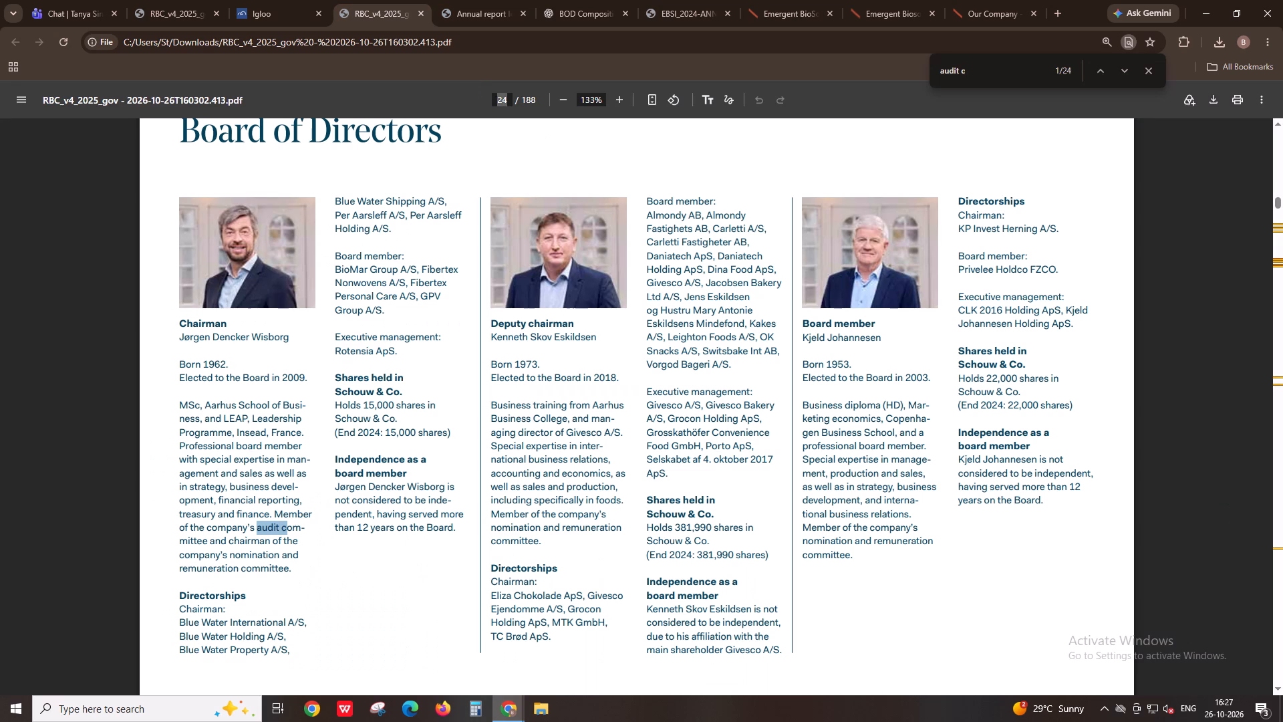
pyautogui.write('33')
pyautogui.press('Return')
pyautogui.scroll(1, 496, 97)
pyautogui.scroll(-6, 958, 373)
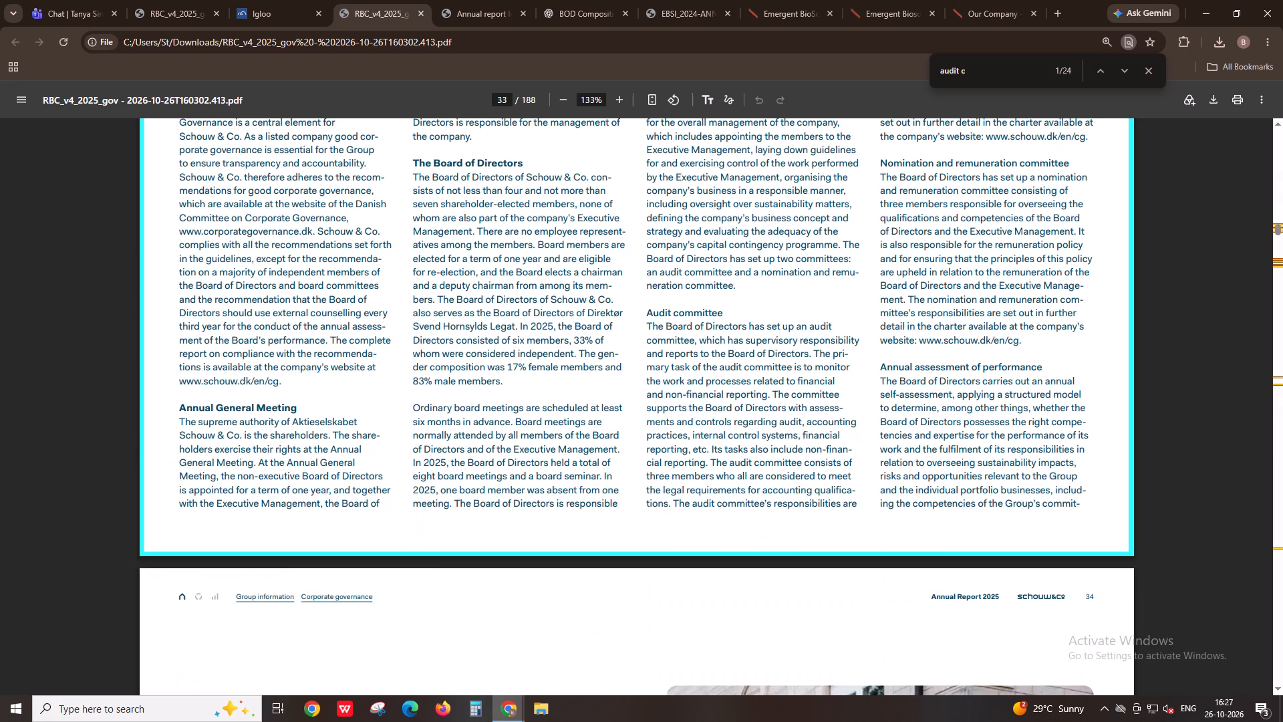
pyautogui.scroll(2, 968, 515)
pyautogui.keyDown('ctrl'); pyautogui.scroll(1, 1085, 349); pyautogui.keyUp('ctrl')
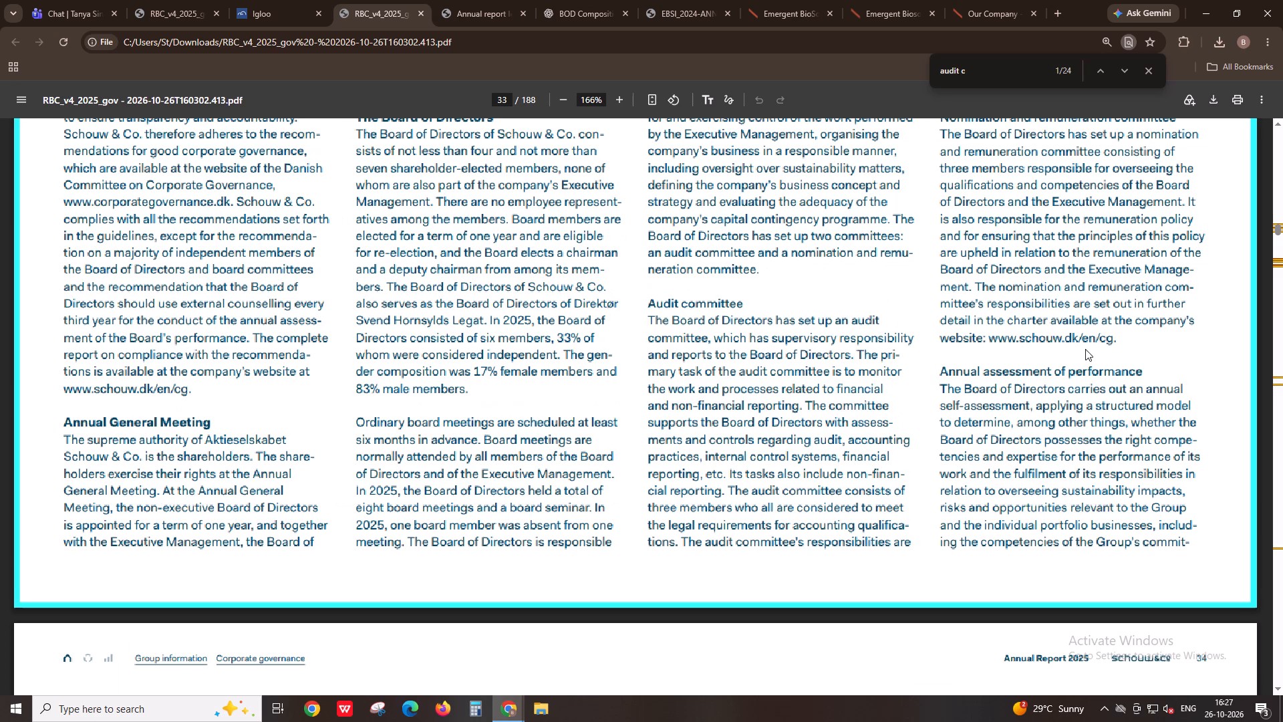
pyautogui.keyDown('shift'); pyautogui.scroll(-2, 1085, 349); pyautogui.keyUp('shift')
pyautogui.scroll(2, 1085, 349)
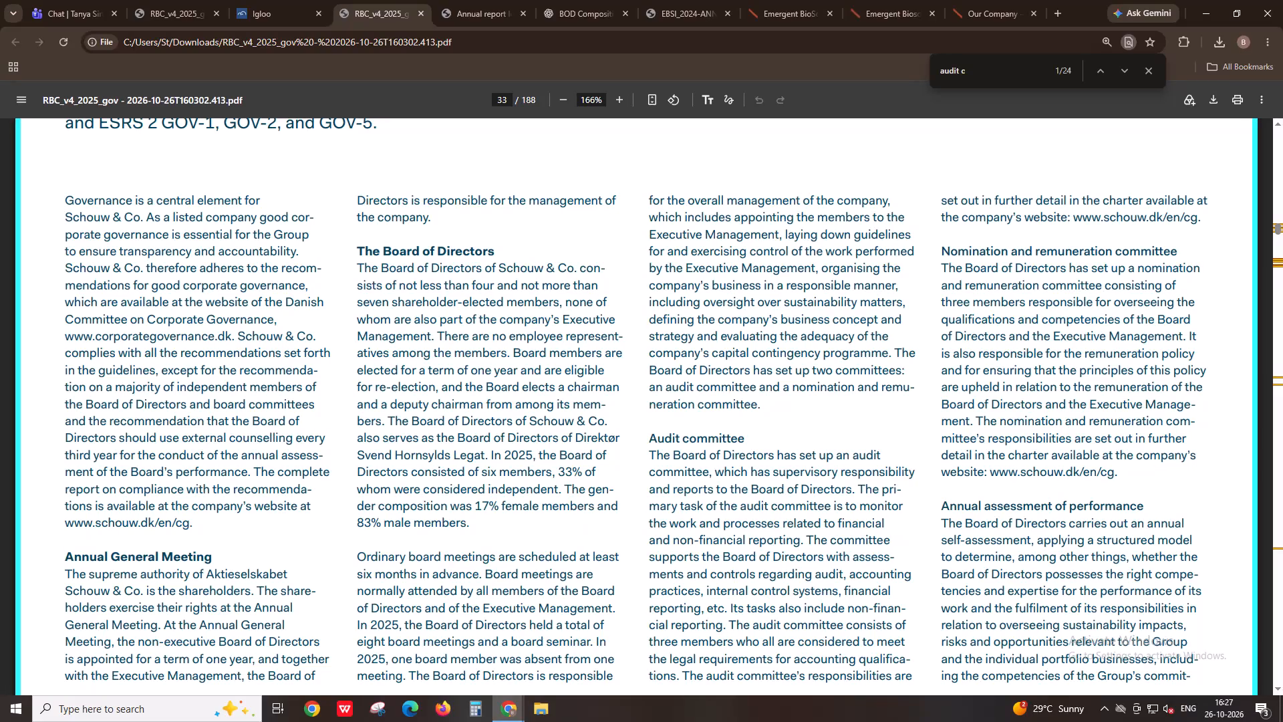
pyautogui.scroll(-7, 205, 582)
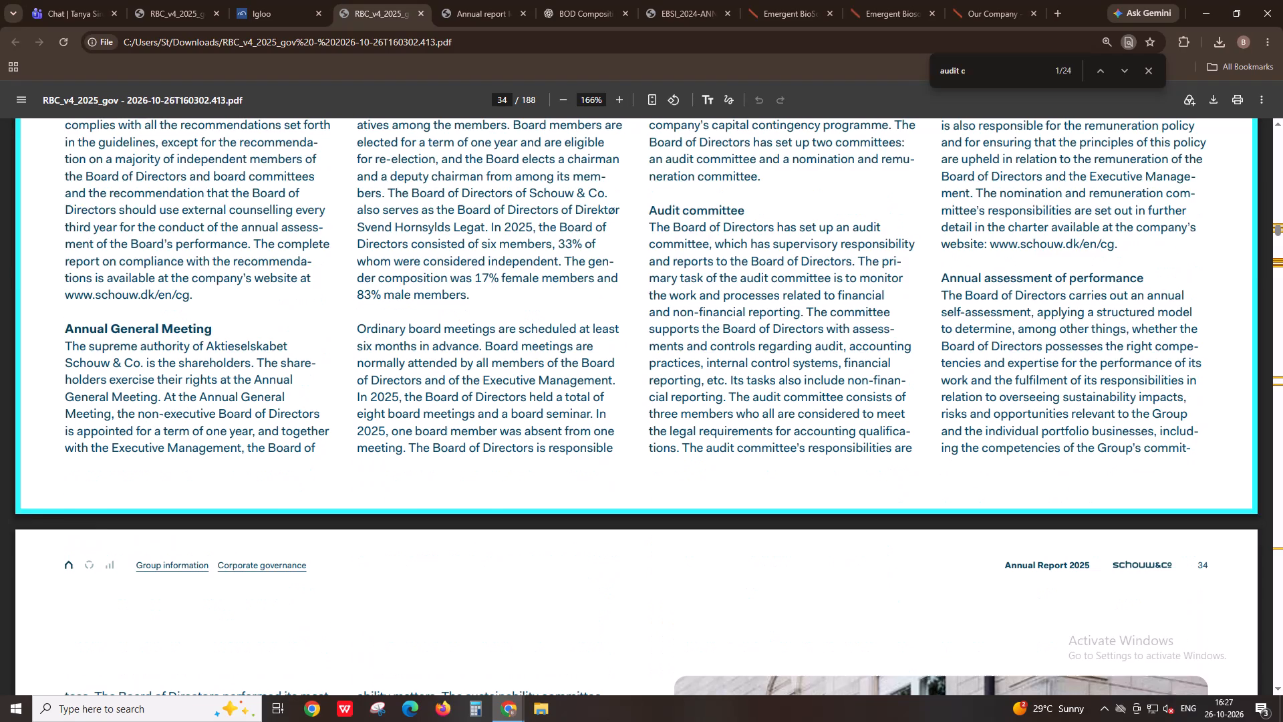
# Read the director profiles on pages 24 and 25 of the downloaded report for remuneration committee membership and independence.
pyautogui.click(158, 0)
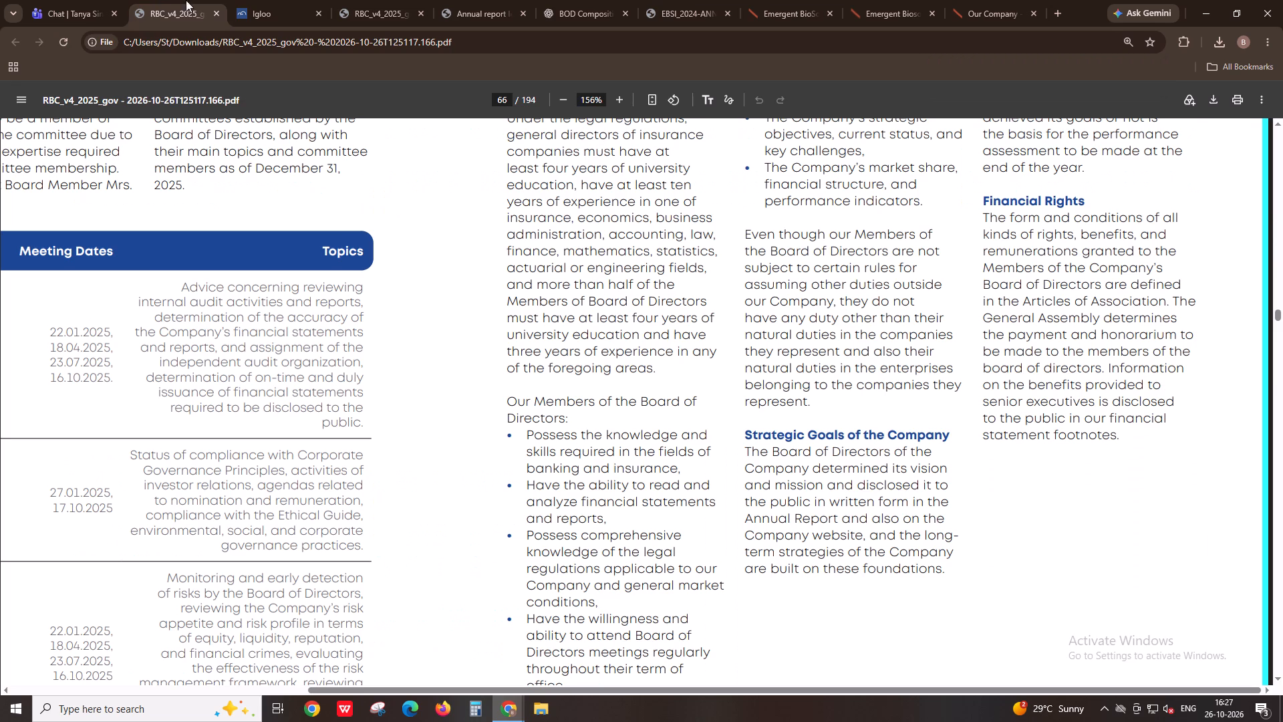
pyautogui.click(257, 0)
pyautogui.click(338, 0)
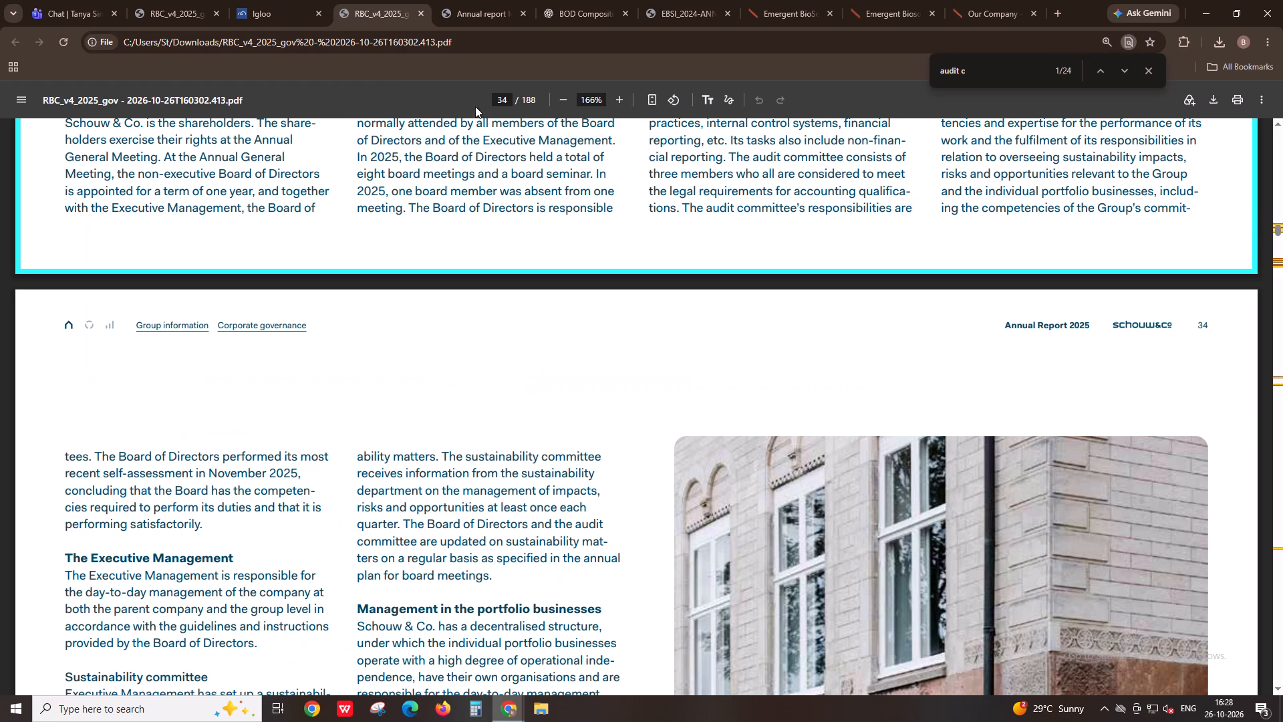
pyautogui.click(501, 96)
pyautogui.write('24')
pyautogui.press('Return')
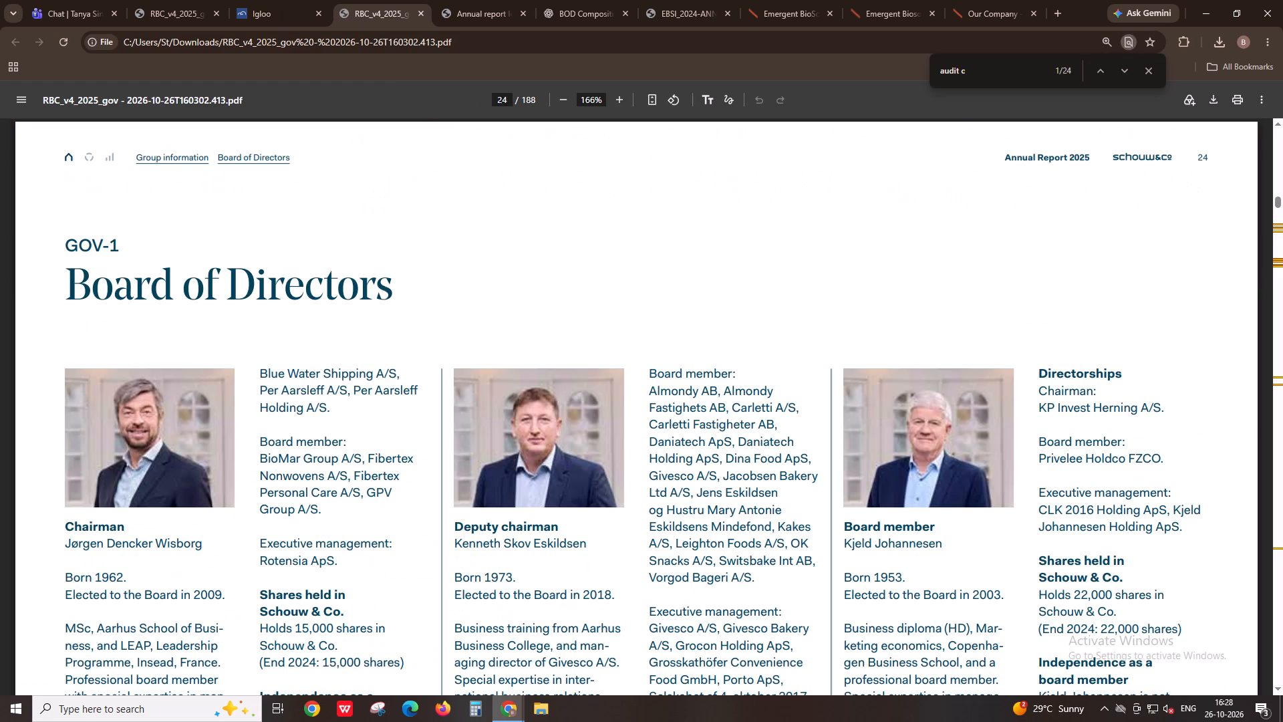
pyautogui.scroll(-2, 88, 546)
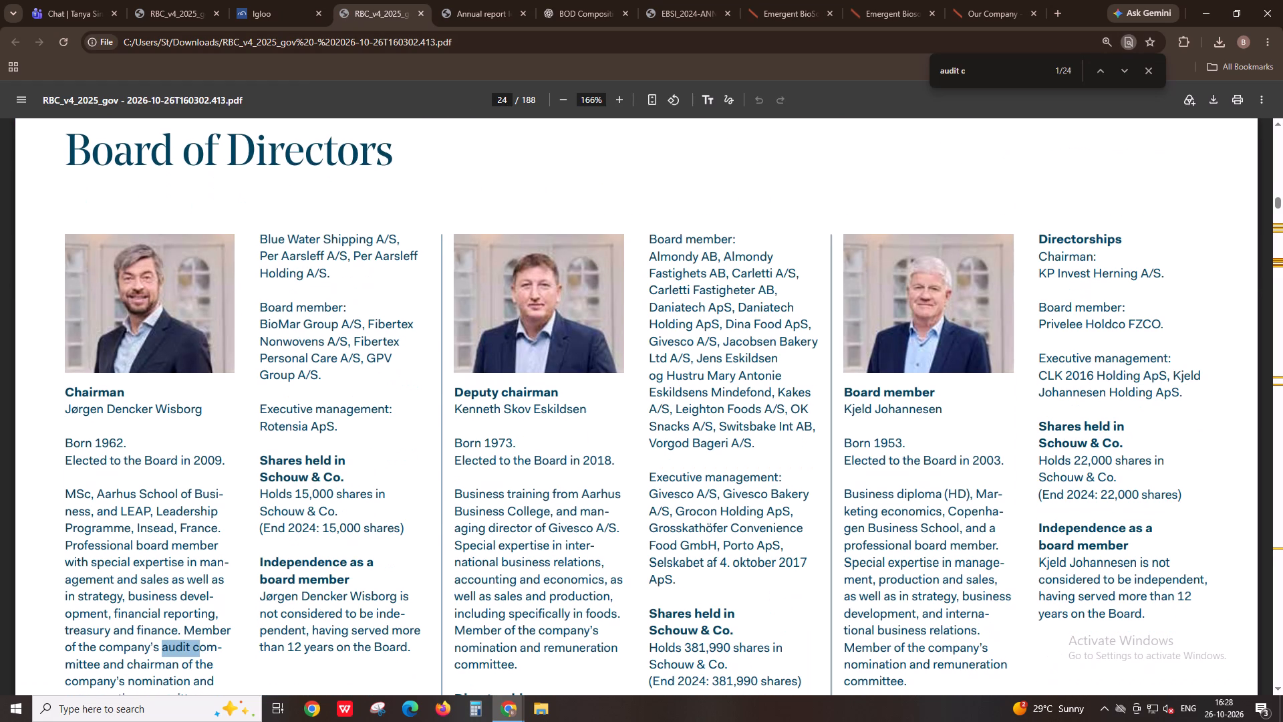
pyautogui.scroll(-1, 87, 546)
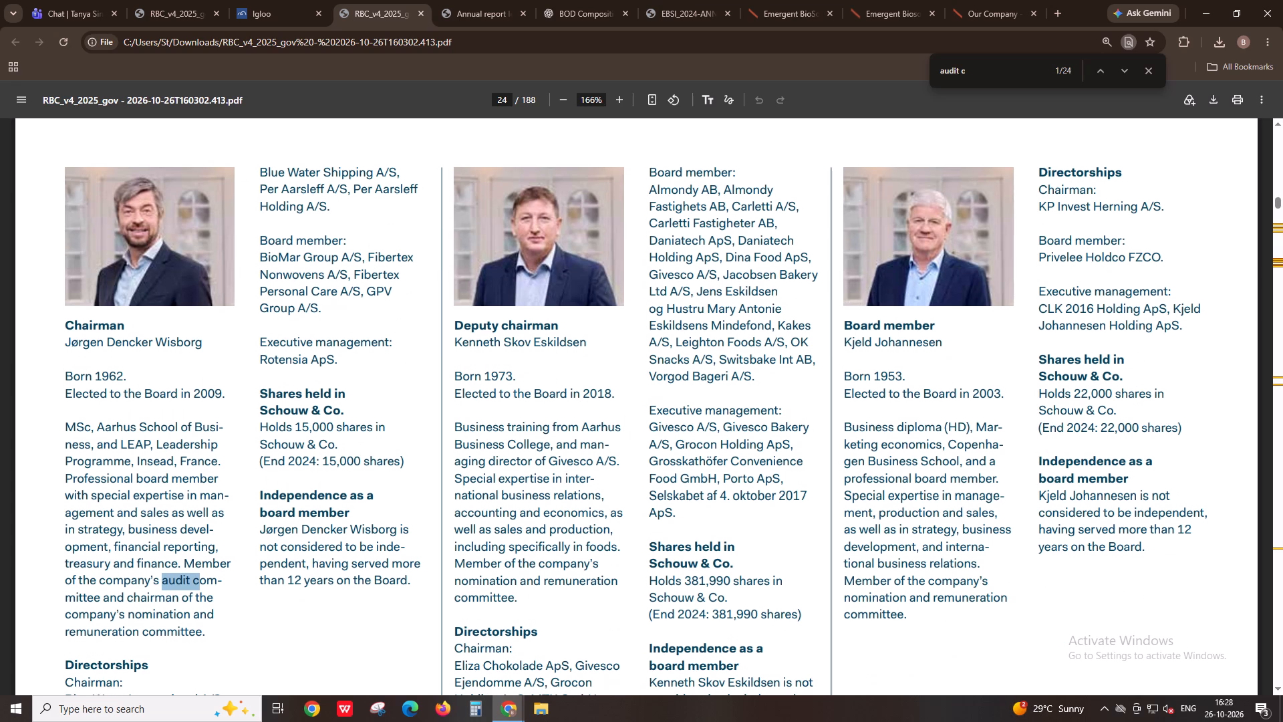
pyautogui.scroll(-3, 169, 582)
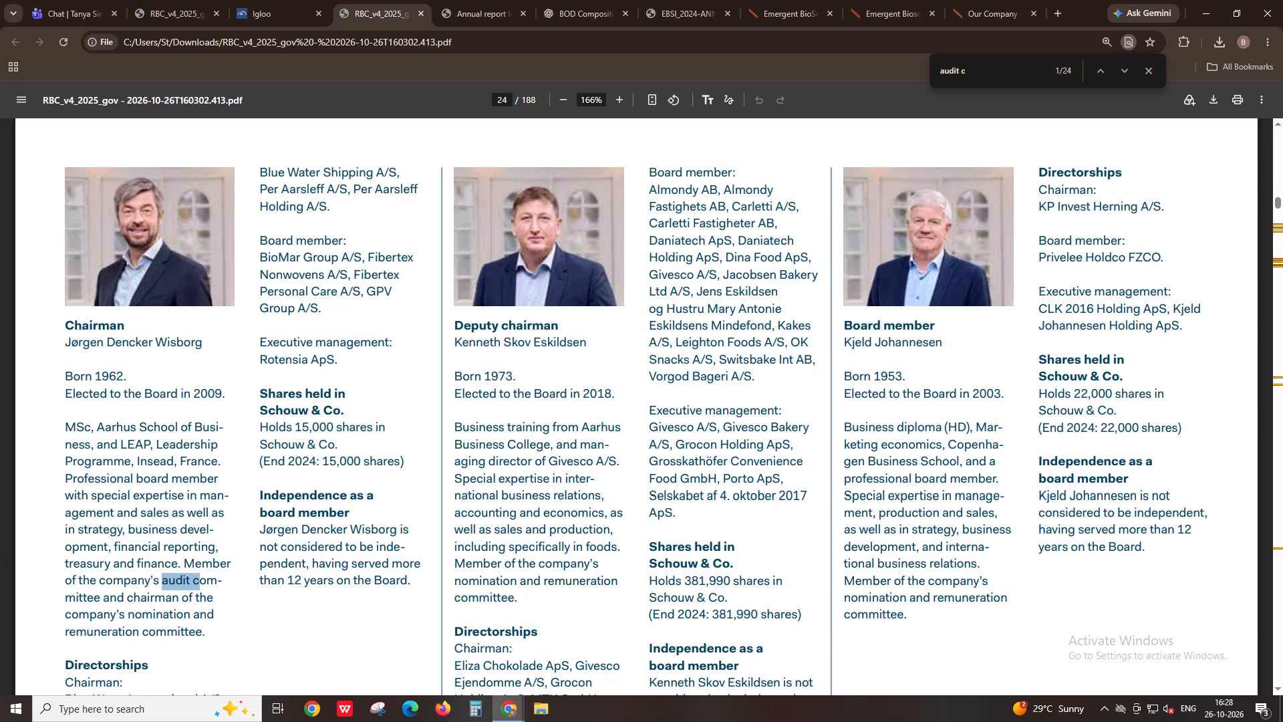
pyautogui.scroll(-9, 169, 582)
pyautogui.scroll(1, 169, 582)
pyautogui.scroll(-3, 169, 582)
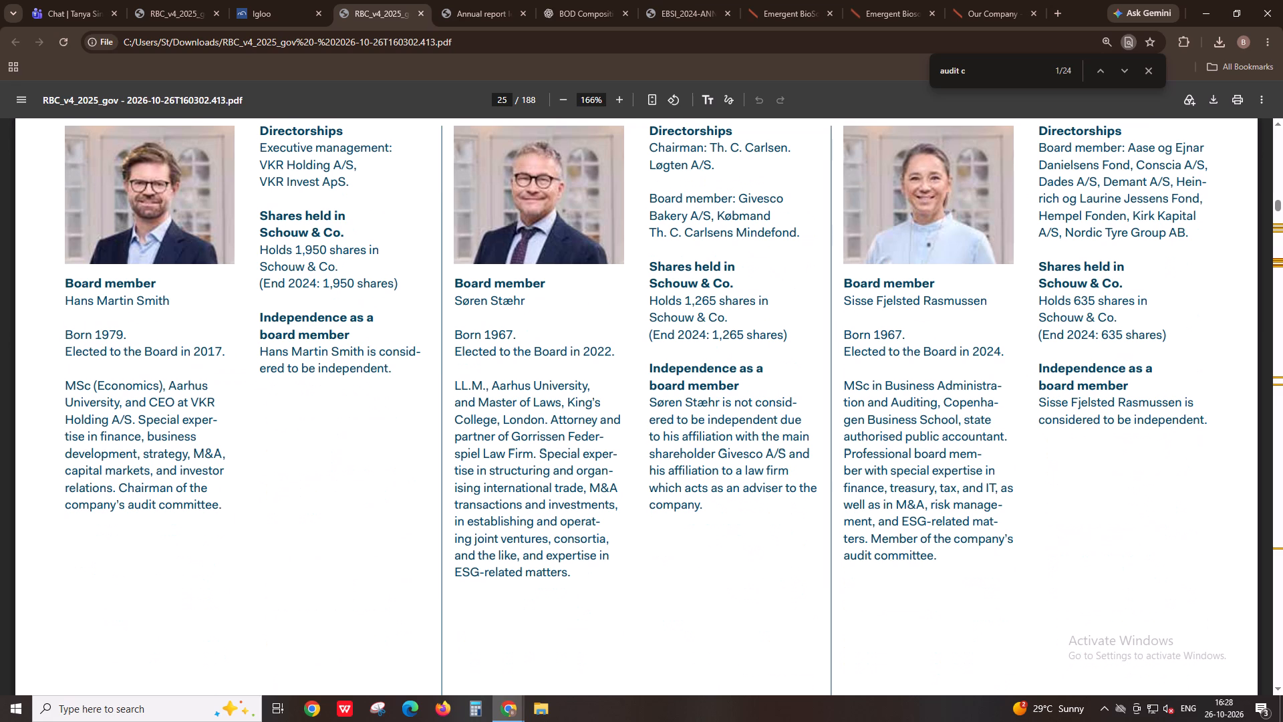
# Back in the Igloo task, set the Compensation_independence value to 0 with the unit %.
pyautogui.click(246, 0)
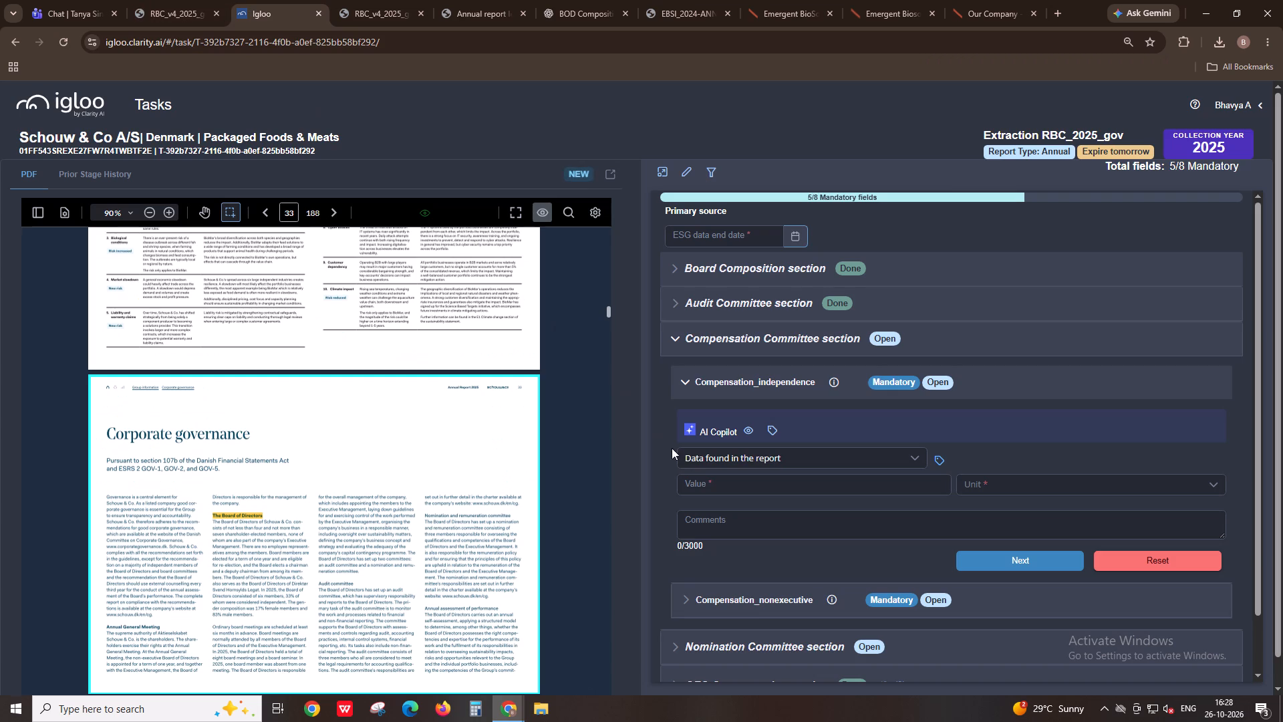
pyautogui.click(707, 469)
pyautogui.click(707, 482)
pyautogui.press('0')
pyautogui.click(1077, 489)
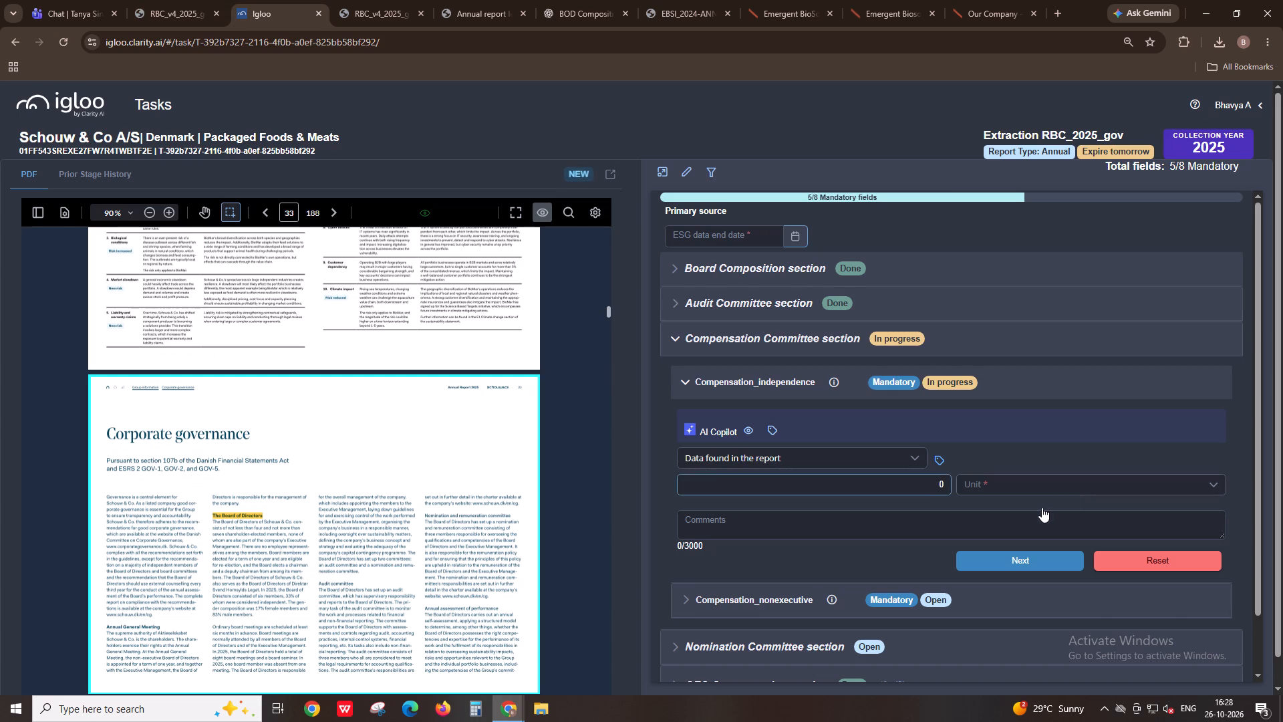
pyautogui.click(1038, 509)
# Write the Compensation_independence comment "All the members in the Committee are Non-Independent.".
pyautogui.click(1013, 521)
pyautogui.write('All the')
pyautogui.press('space')
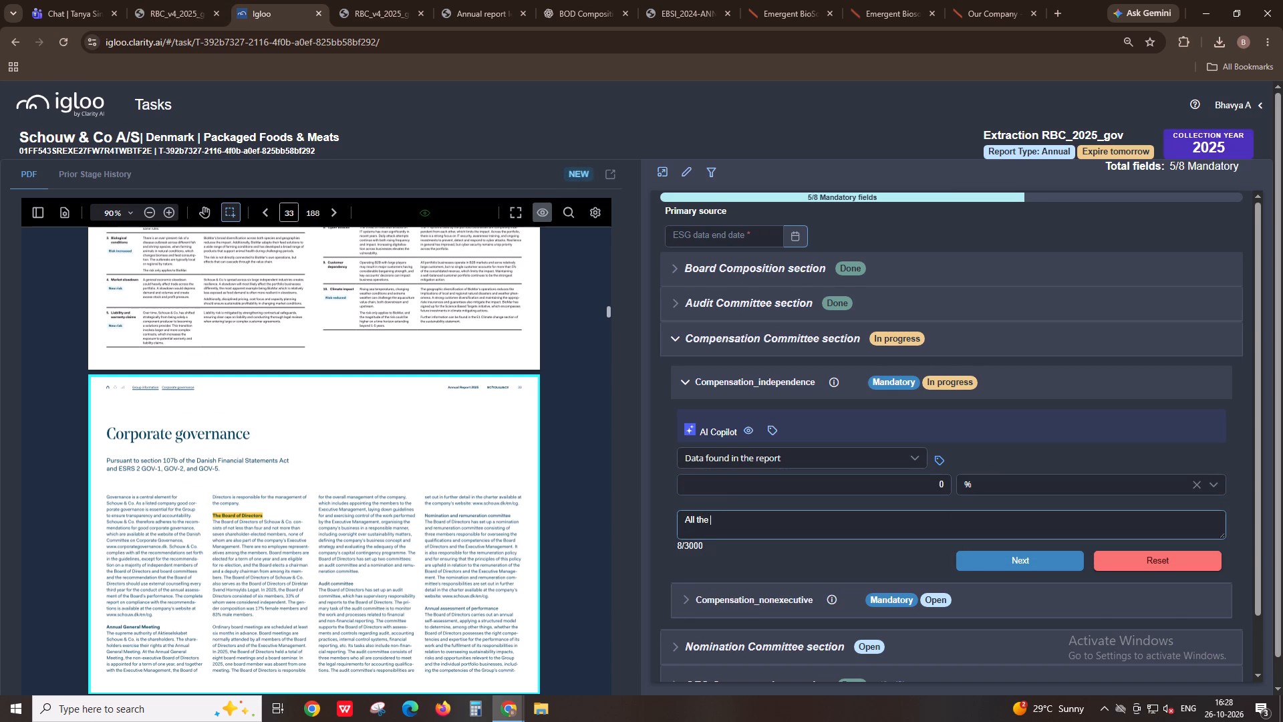
pyautogui.write('members in the Comi')
pyautogui.press('BackSpace')
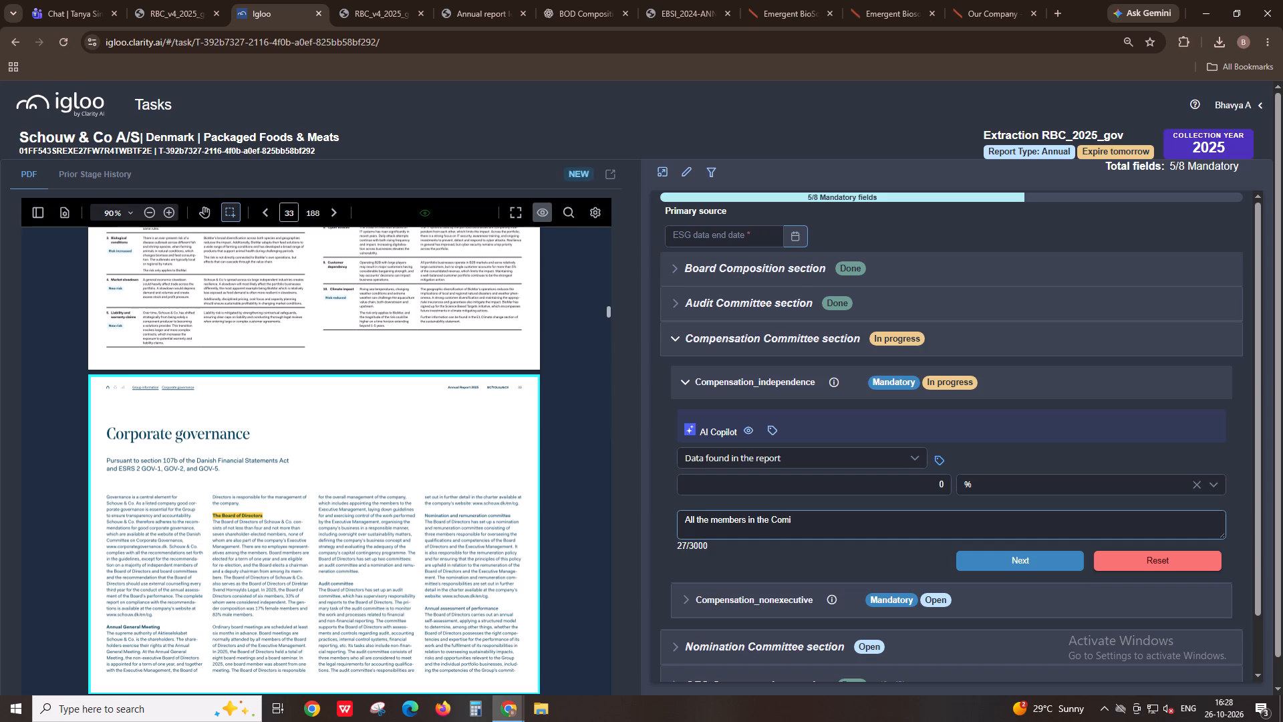
pyautogui.write('mittee are Non-')
pyautogui.write('Independent.')
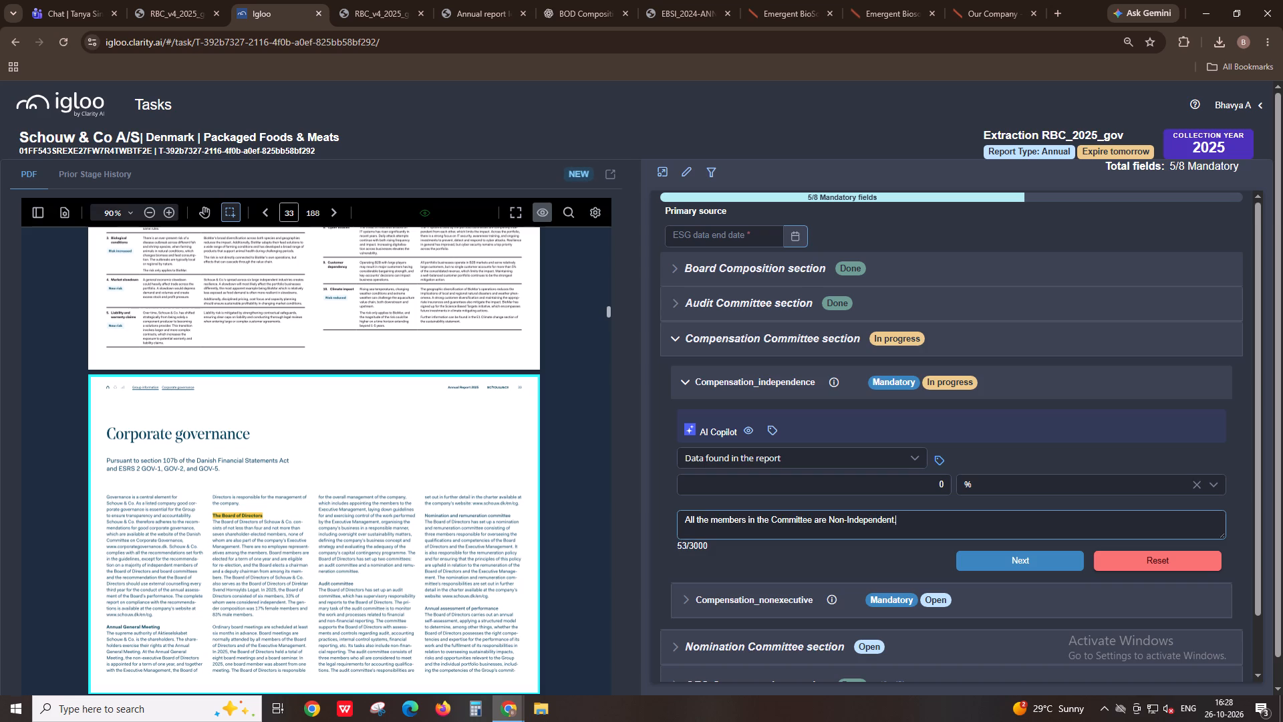
# Tag the Board of Directors heading on report page 24 as the Compensation_independence source and complete the field.
pyautogui.click(293, 202)
pyautogui.click(283, 208)
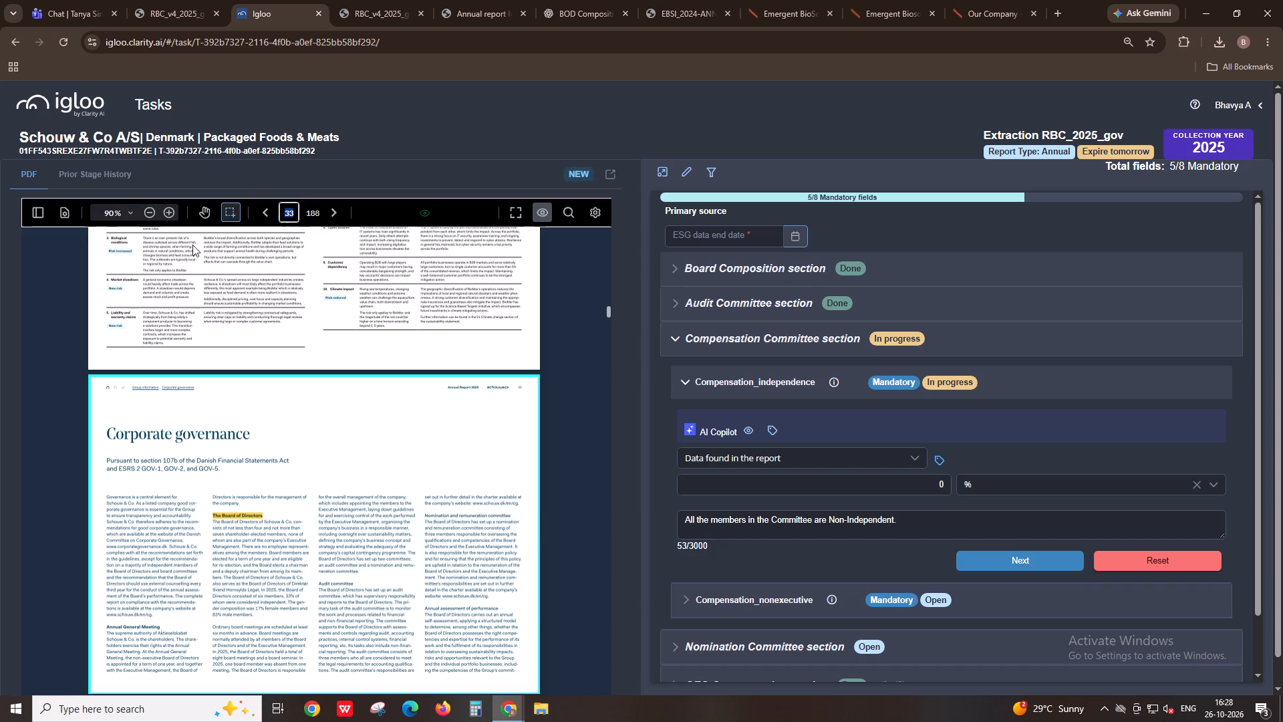
pyautogui.write('24')
pyautogui.press('Return')
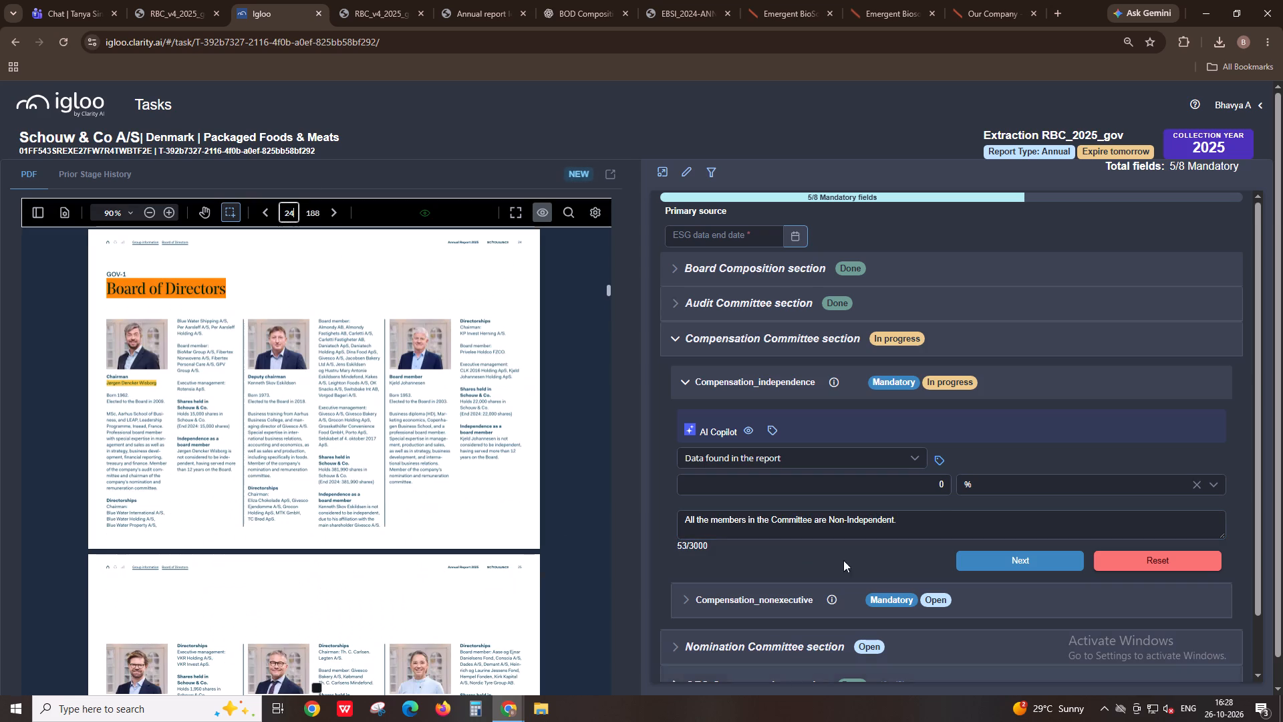
pyautogui.click(944, 467)
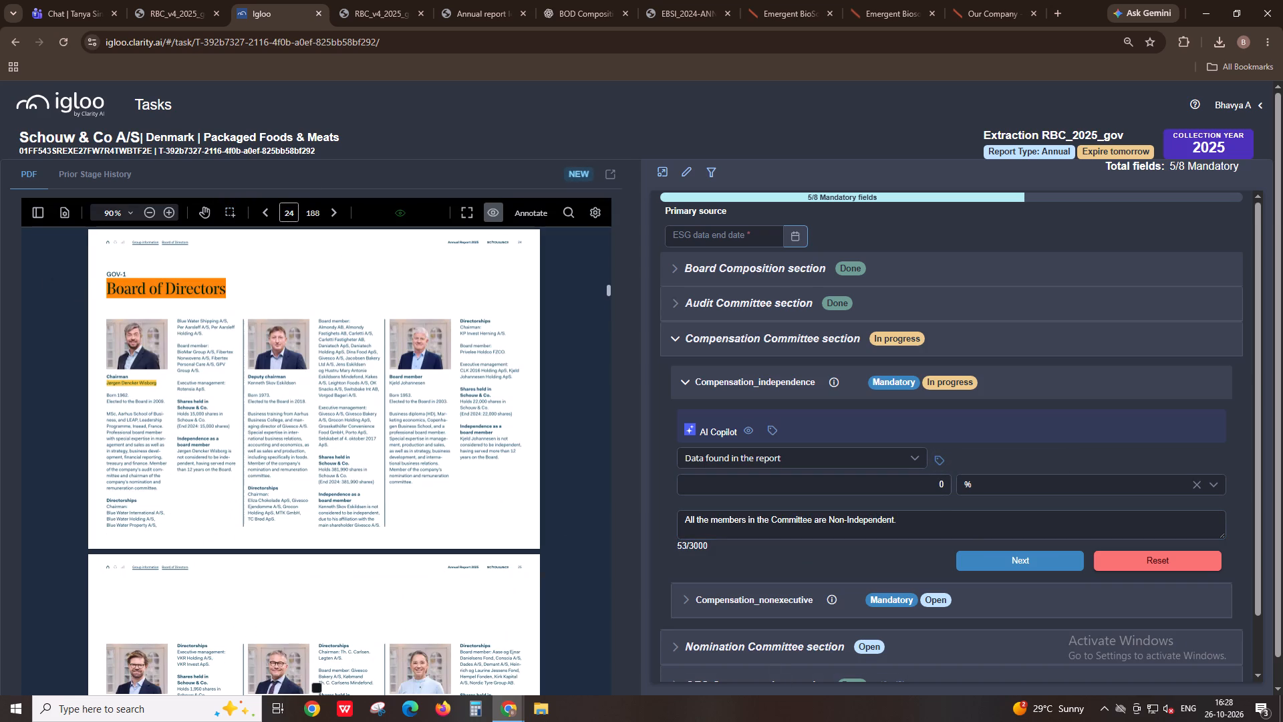
pyautogui.moveTo(106, 285); pyautogui.dragTo(241, 281)
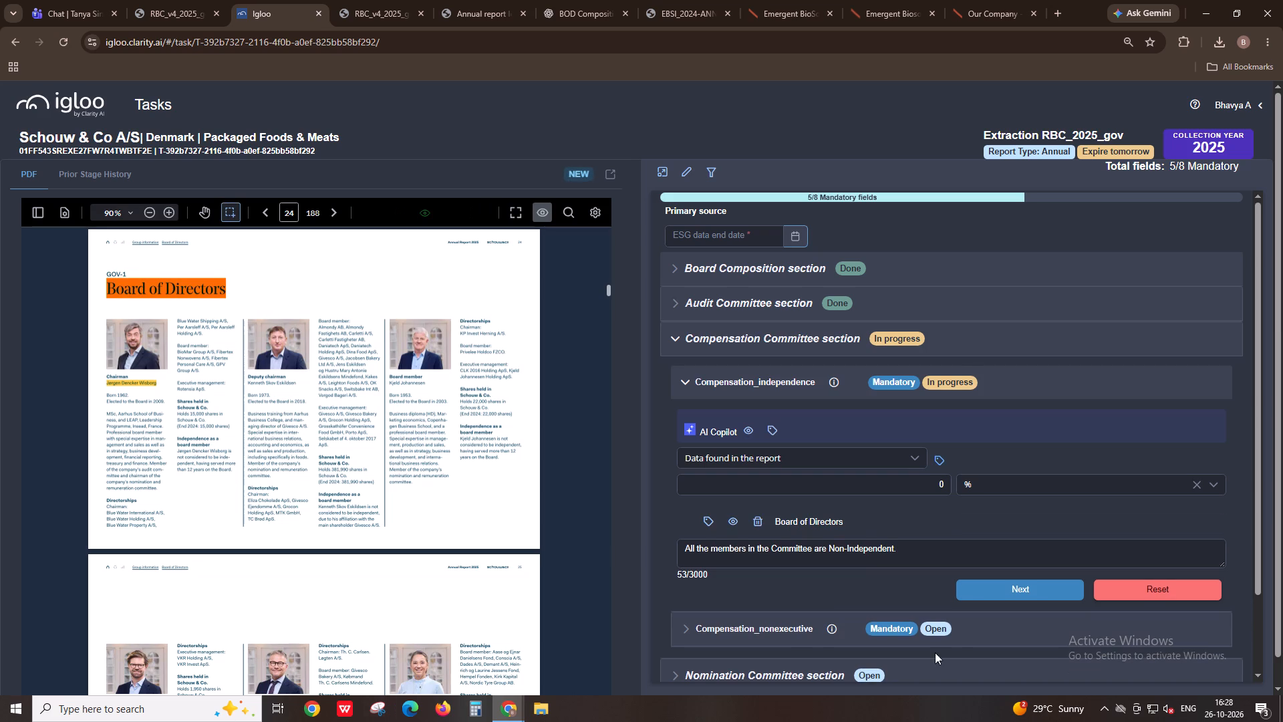
pyautogui.click(978, 601)
pyautogui.click(987, 595)
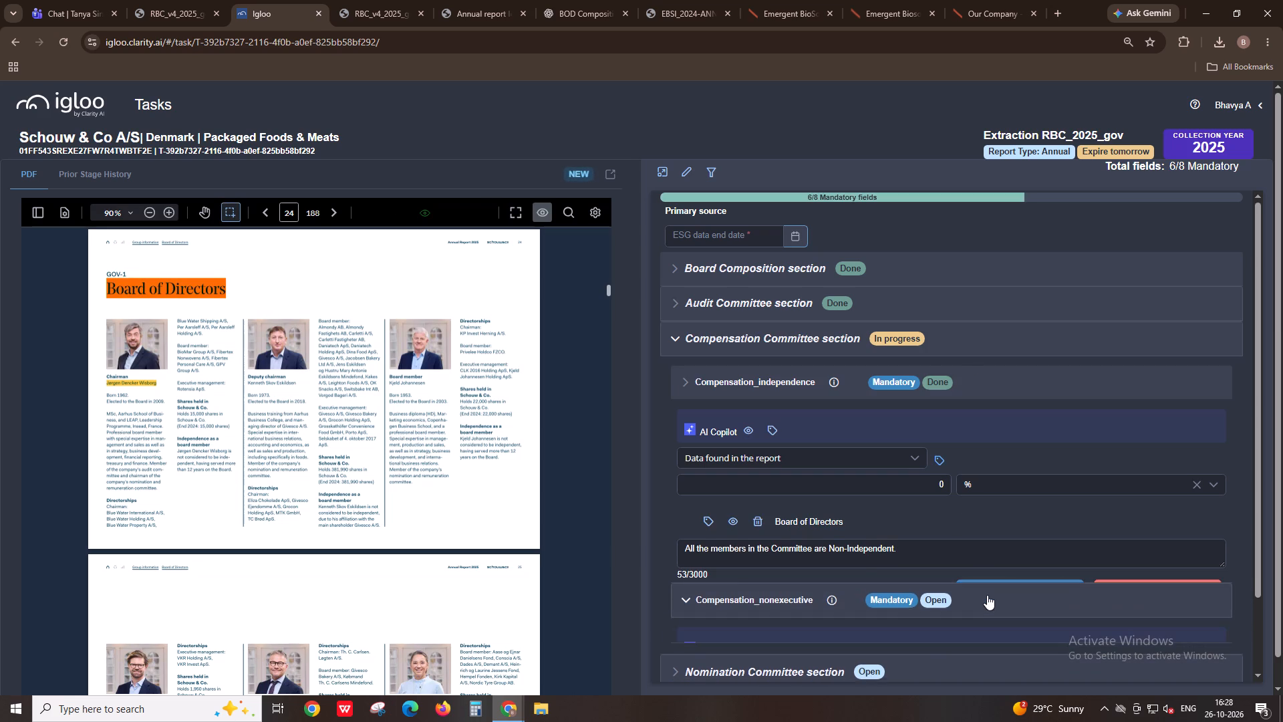
# Set the Compensation_nonexecutive value to 100 with the unit %.
pyautogui.click(858, 487)
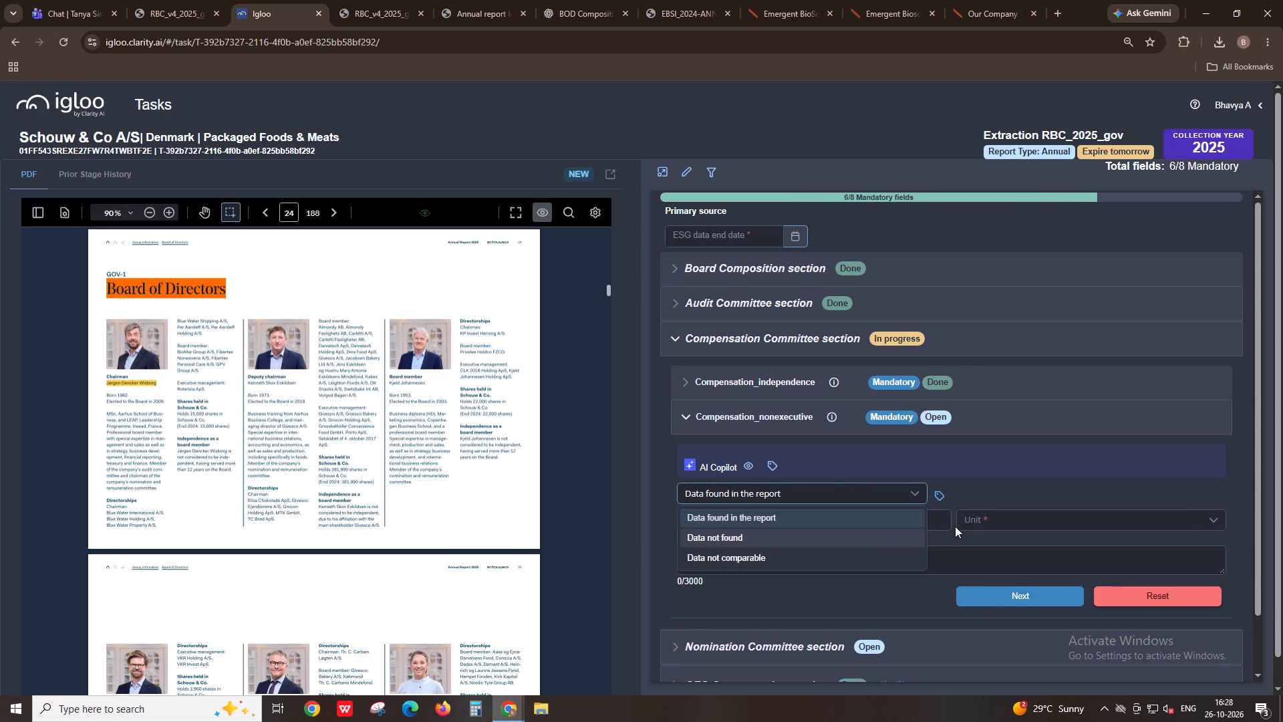
pyautogui.click(951, 522)
pyautogui.write('10')
pyautogui.press('0')
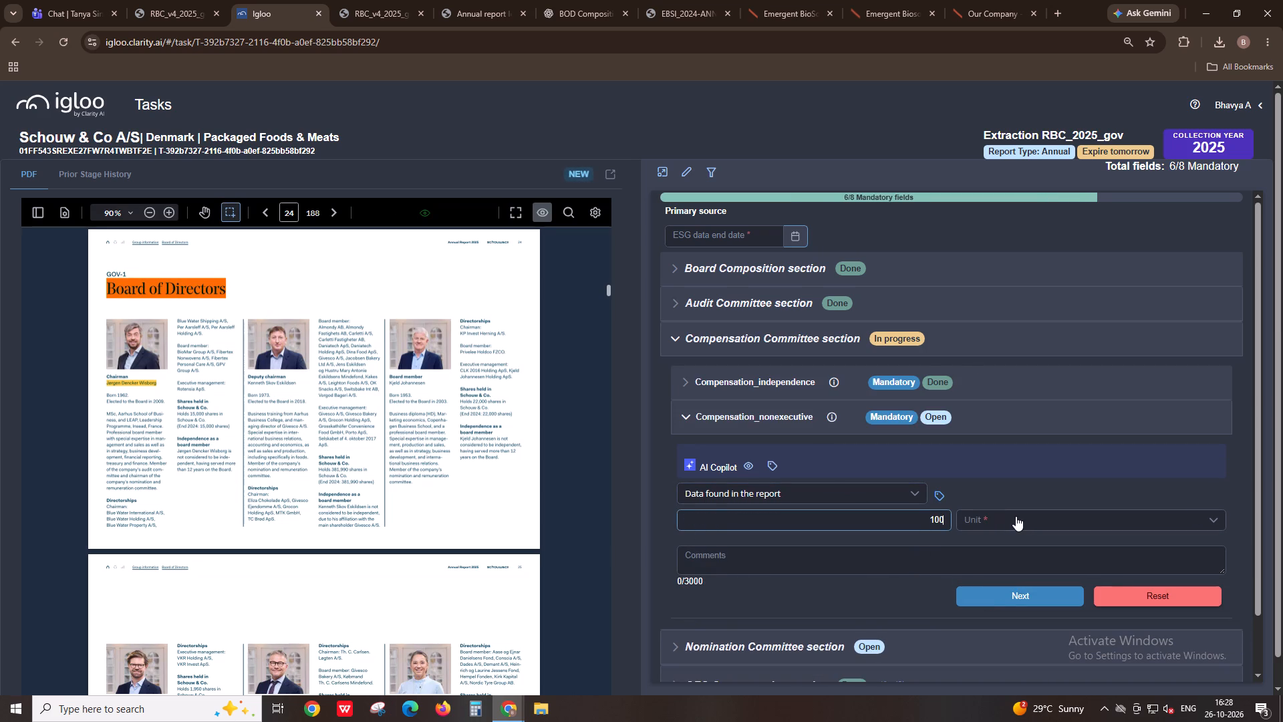
pyautogui.click(1017, 516)
pyautogui.click(990, 531)
pyautogui.click(986, 552)
pyautogui.click(987, 519)
pyautogui.click(989, 542)
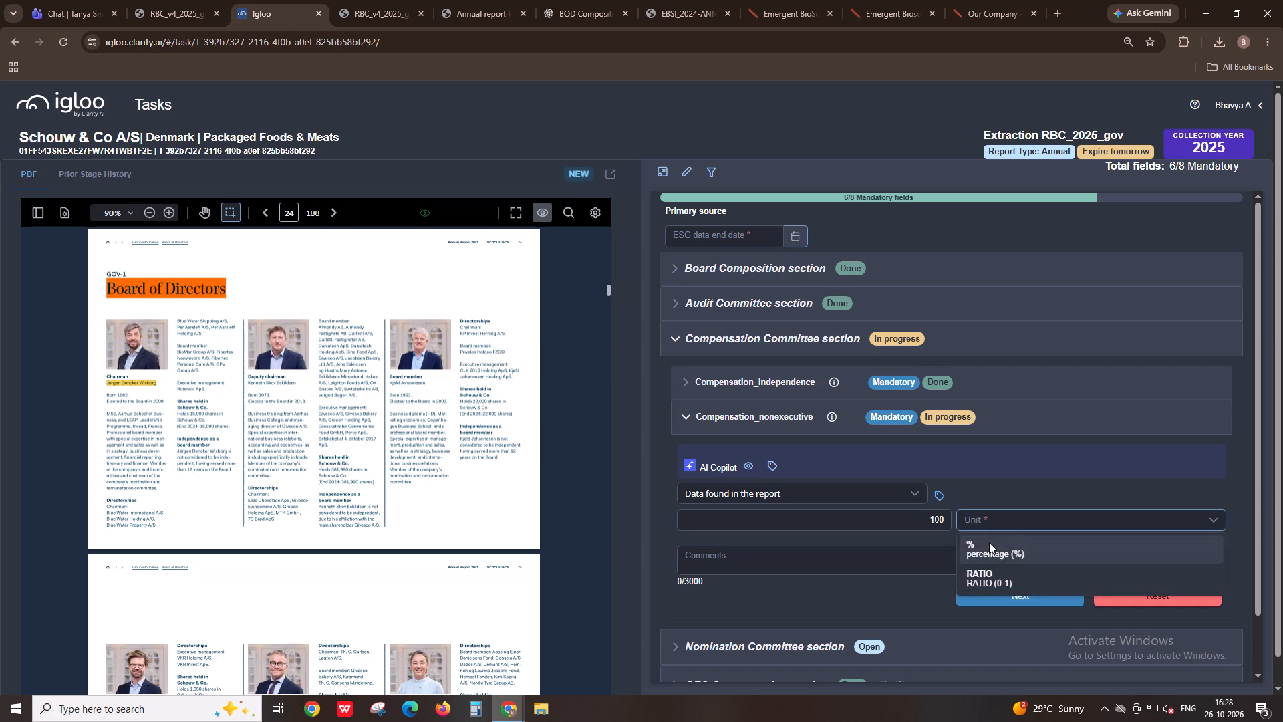
# Reuse the Audit_nonexecutive comment "All the members in the Committee are Non-Executive." as the Compensation_nonexecutive comment.
pyautogui.click(845, 320)
pyautogui.click(811, 370)
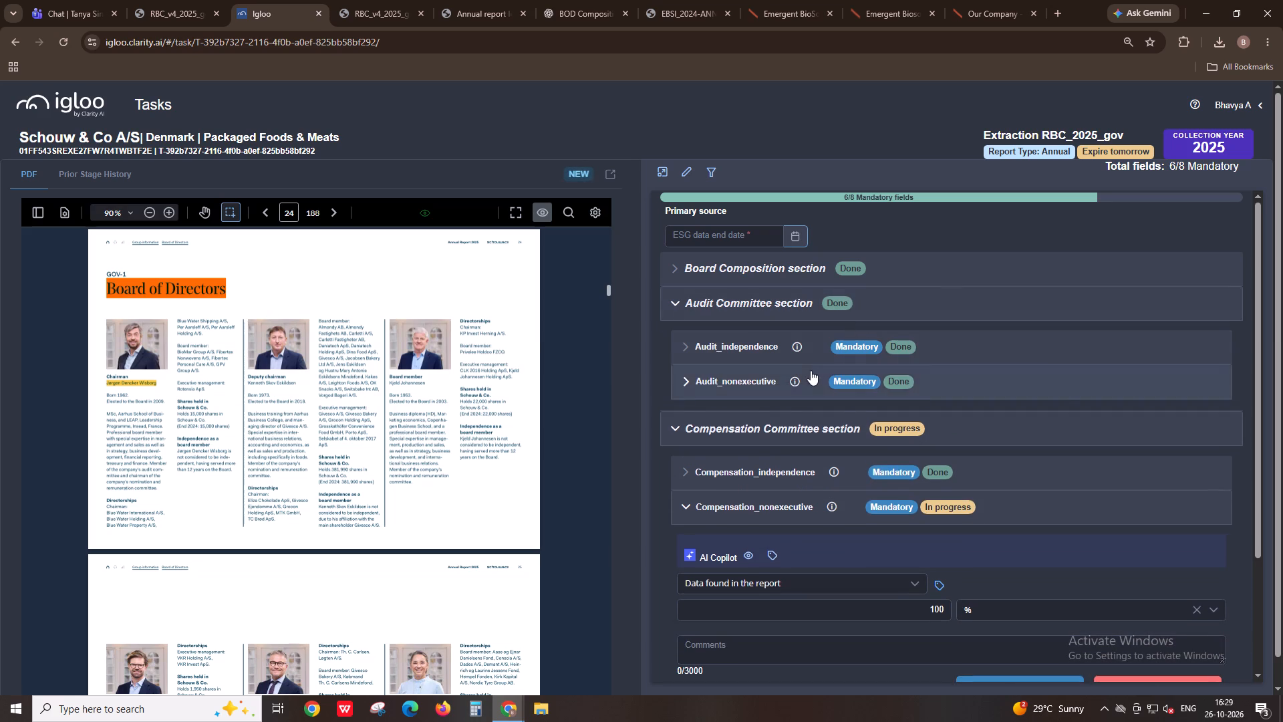
pyautogui.keyDown('alt'); pyautogui.click(766, 512); pyautogui.keyUp('alt')
pyautogui.scroll(-6, 766, 513)
pyautogui.click(772, 482)
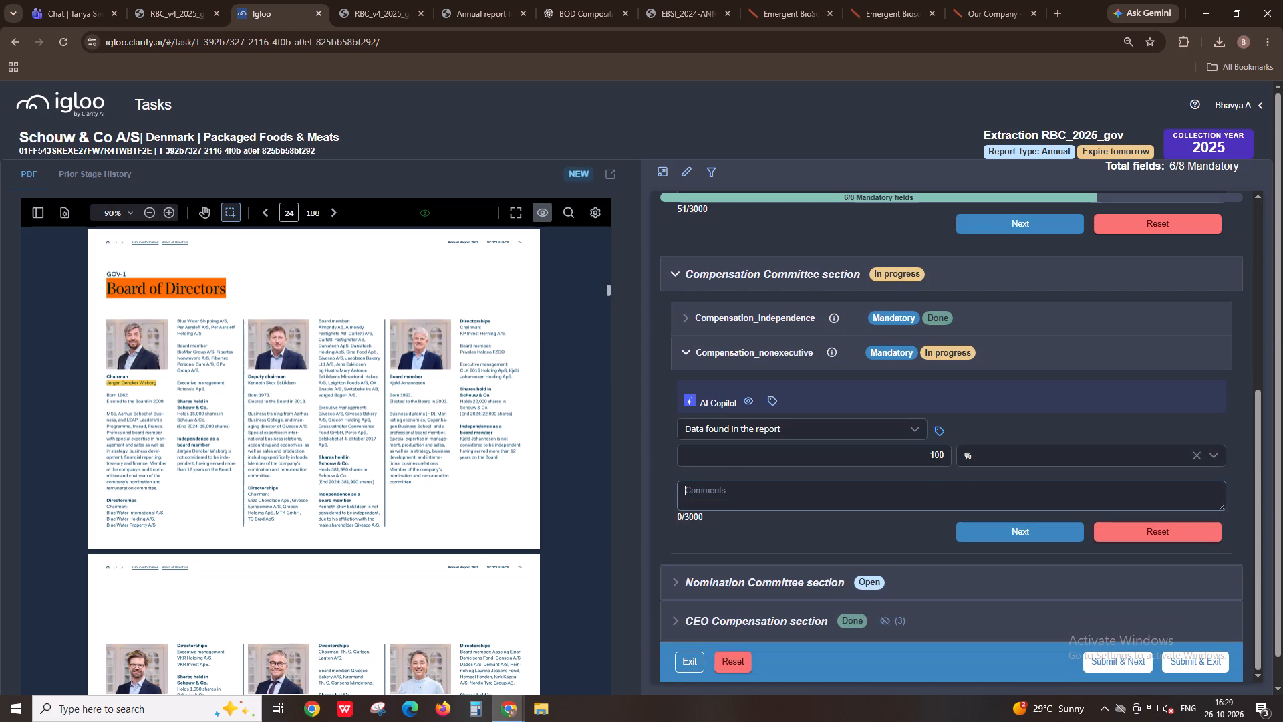
pyautogui.hotkey('ctrl', 'v')
# Tag the Board of Directors heading on report page 24 as the Compensation_nonexecutive source and complete the field.
pyautogui.click(946, 425)
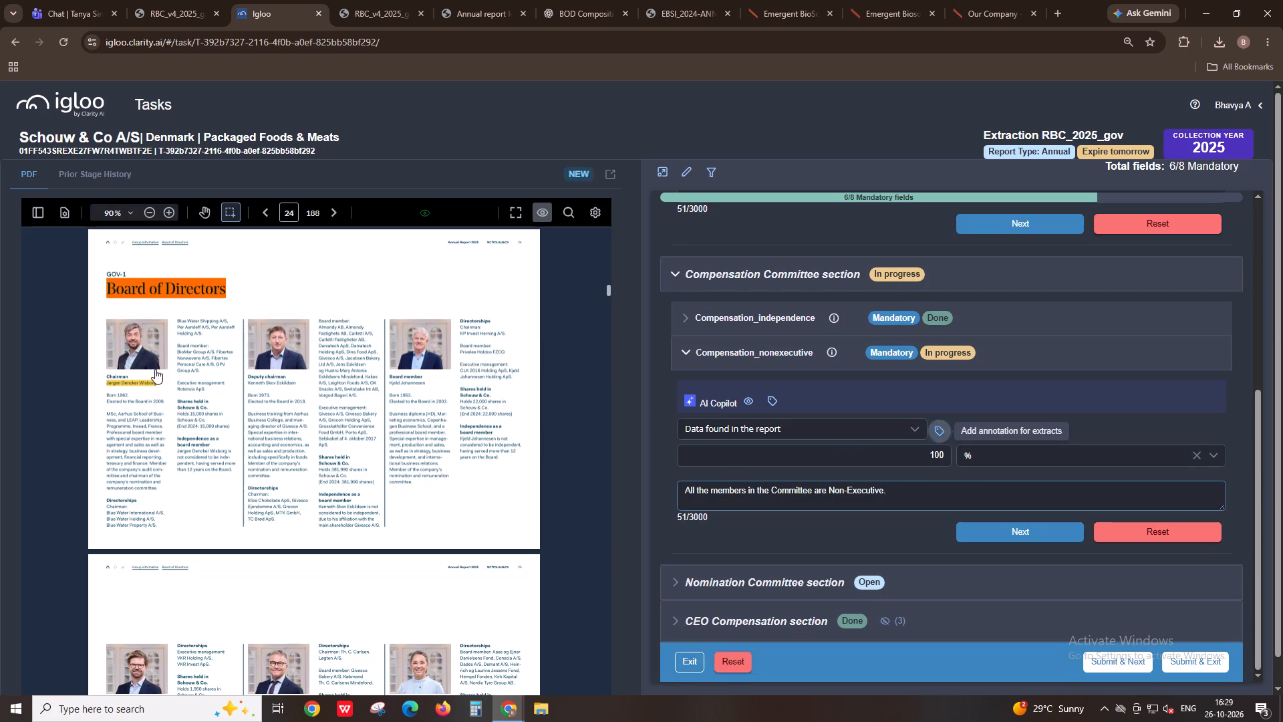
pyautogui.moveTo(106, 283); pyautogui.dragTo(239, 285)
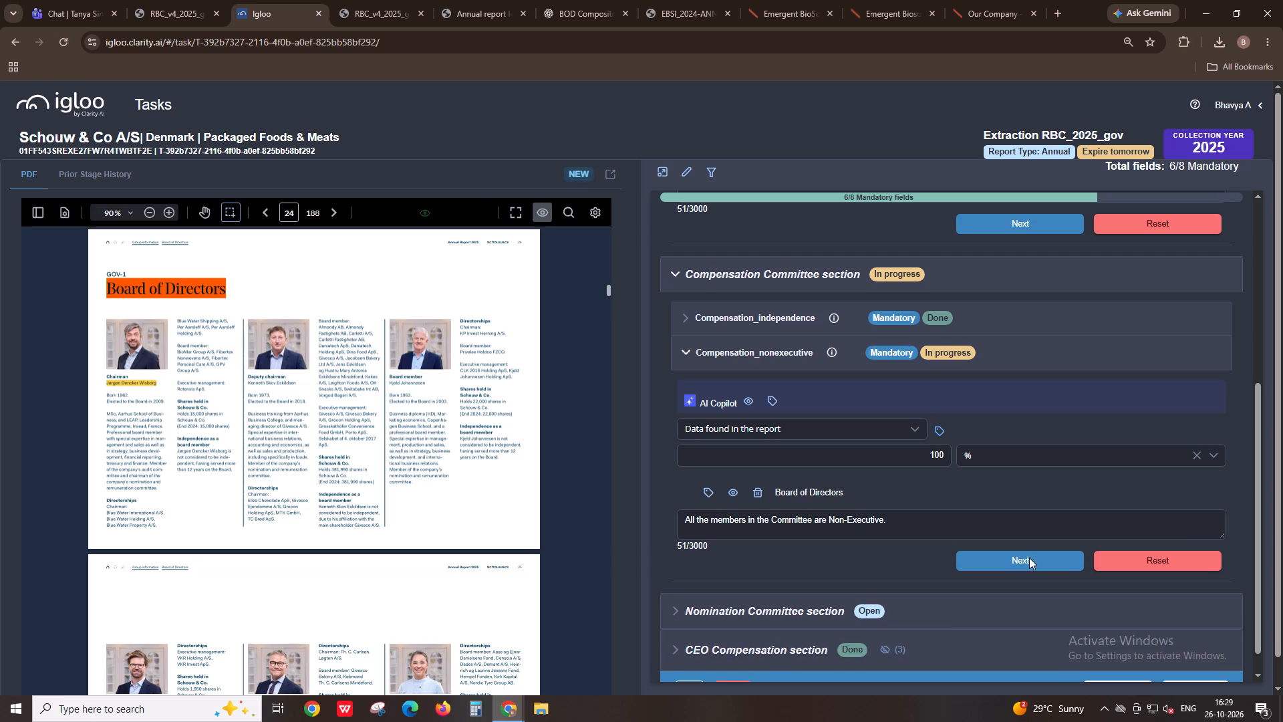
pyautogui.click(1056, 562)
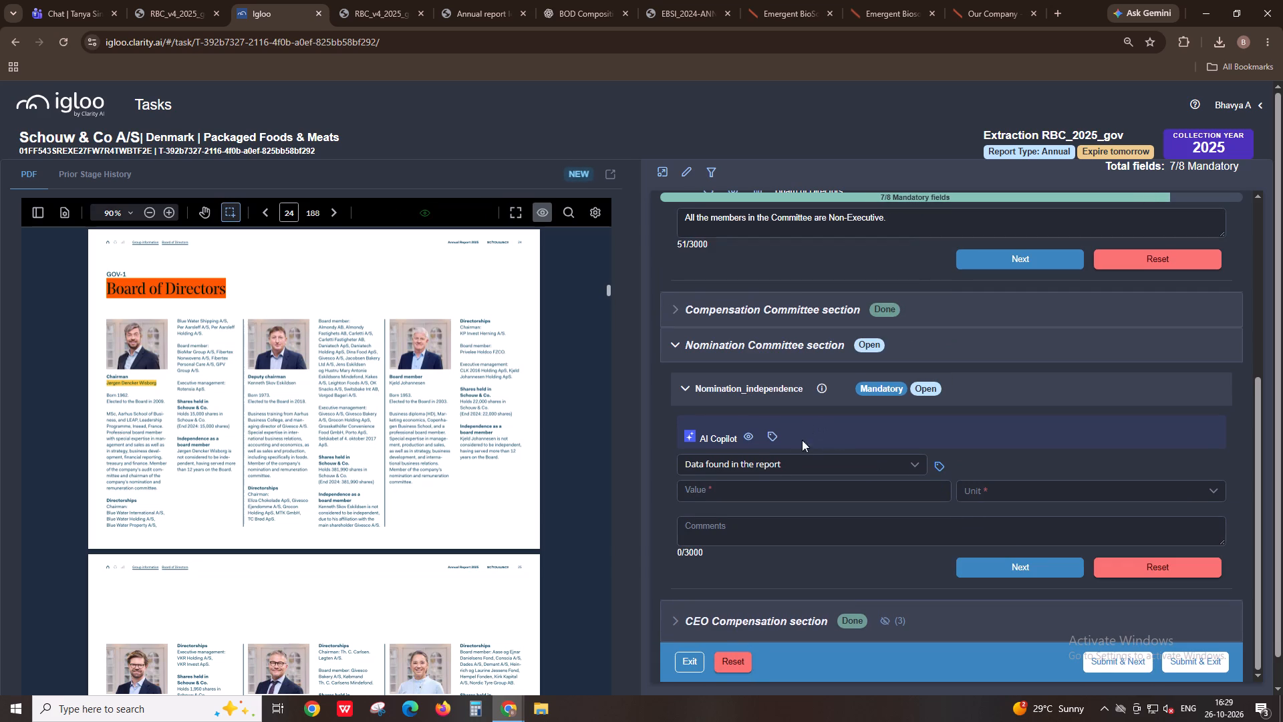
# Set the Nomination_independence value to 0 with the unit %.
pyautogui.click(782, 481)
pyautogui.press('0')
pyautogui.click(1003, 503)
pyautogui.click(1004, 494)
pyautogui.click(1004, 511)
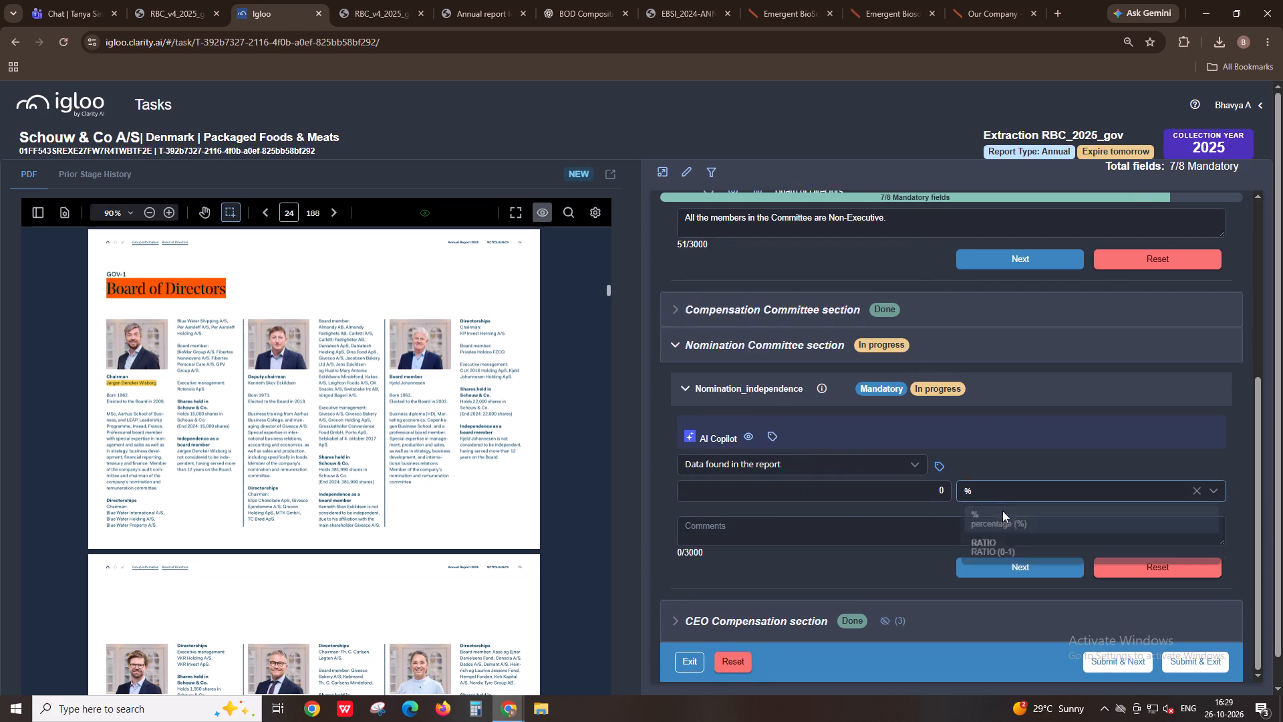
# Reuse the Compensation_independence comment "All the members in the Committee are Non-Independent." as the Nomination_independence comment.
pyautogui.scroll(3, 895, 317)
pyautogui.click(833, 511)
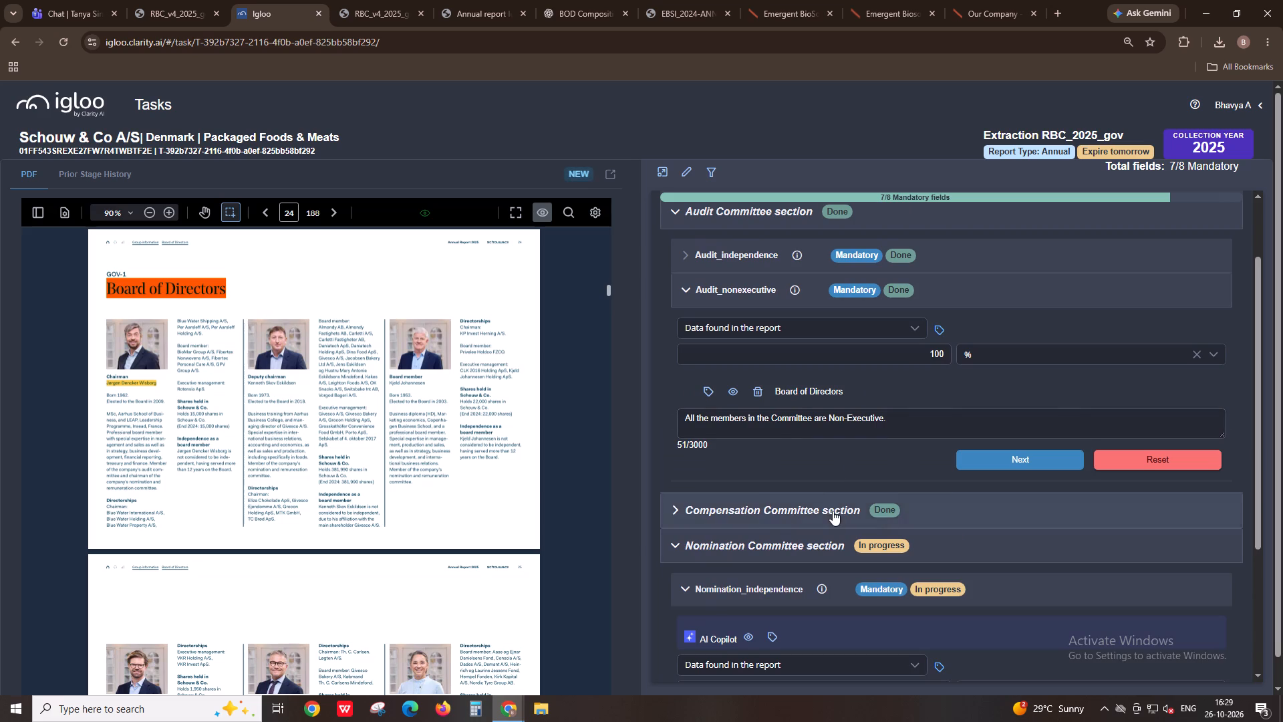
pyautogui.scroll(-4, 831, 511)
pyautogui.click(800, 297)
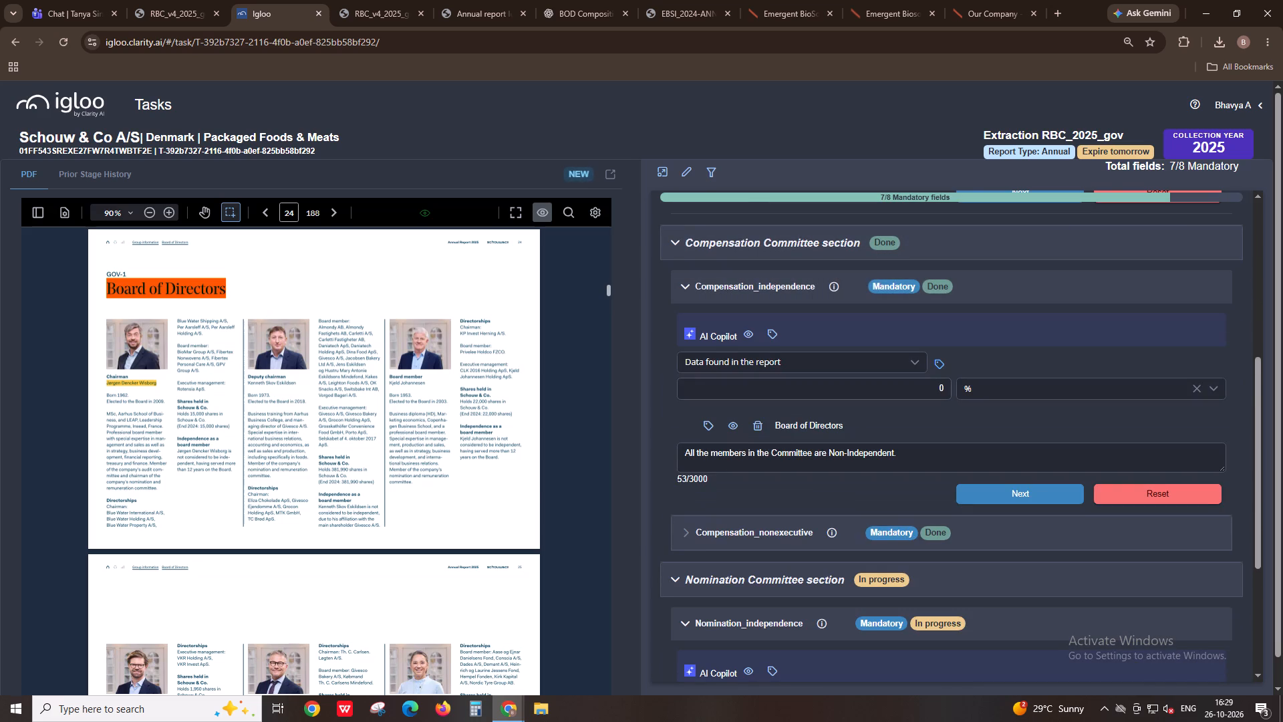
pyautogui.keyDown('alt'); pyautogui.click(774, 445); pyautogui.keyUp('alt')
pyautogui.scroll(-5, 774, 446)
pyautogui.scroll(1, 774, 446)
pyautogui.click(773, 604)
pyautogui.hotkey('ctrl', 'v')
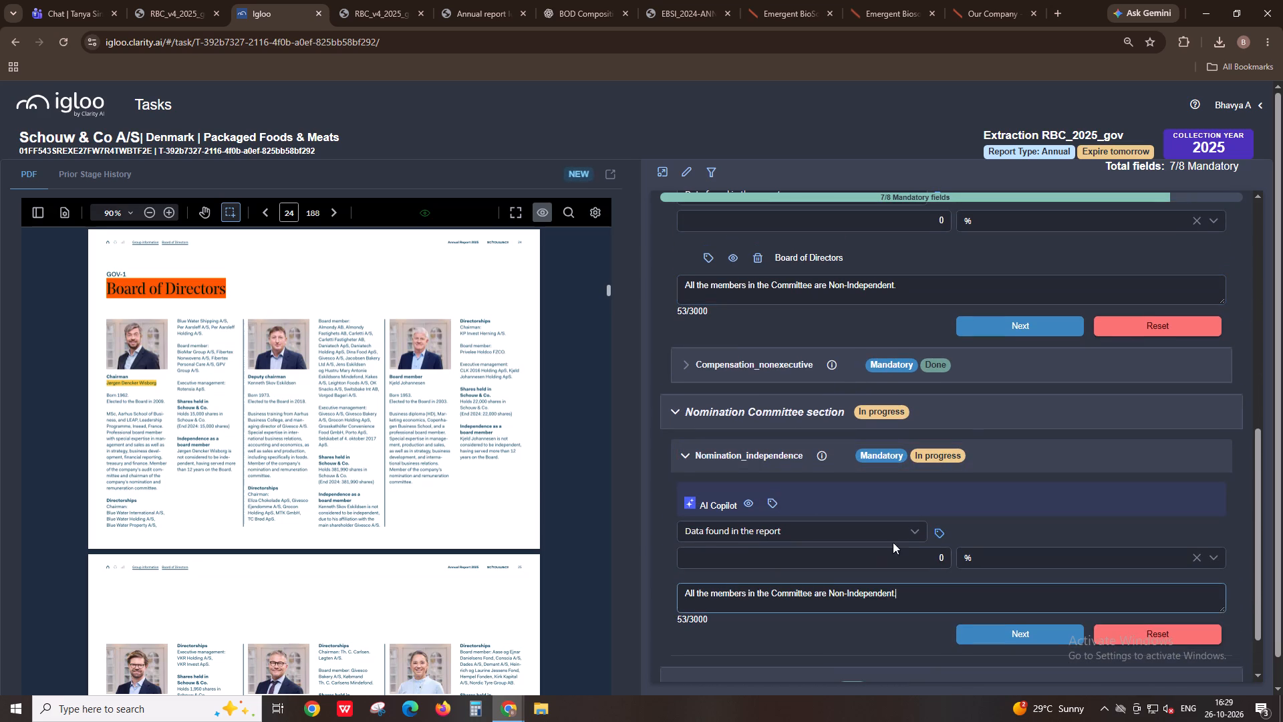
# Tag the Board of Directors heading on report page 24 as the Nomination_independence source.
pyautogui.click(945, 533)
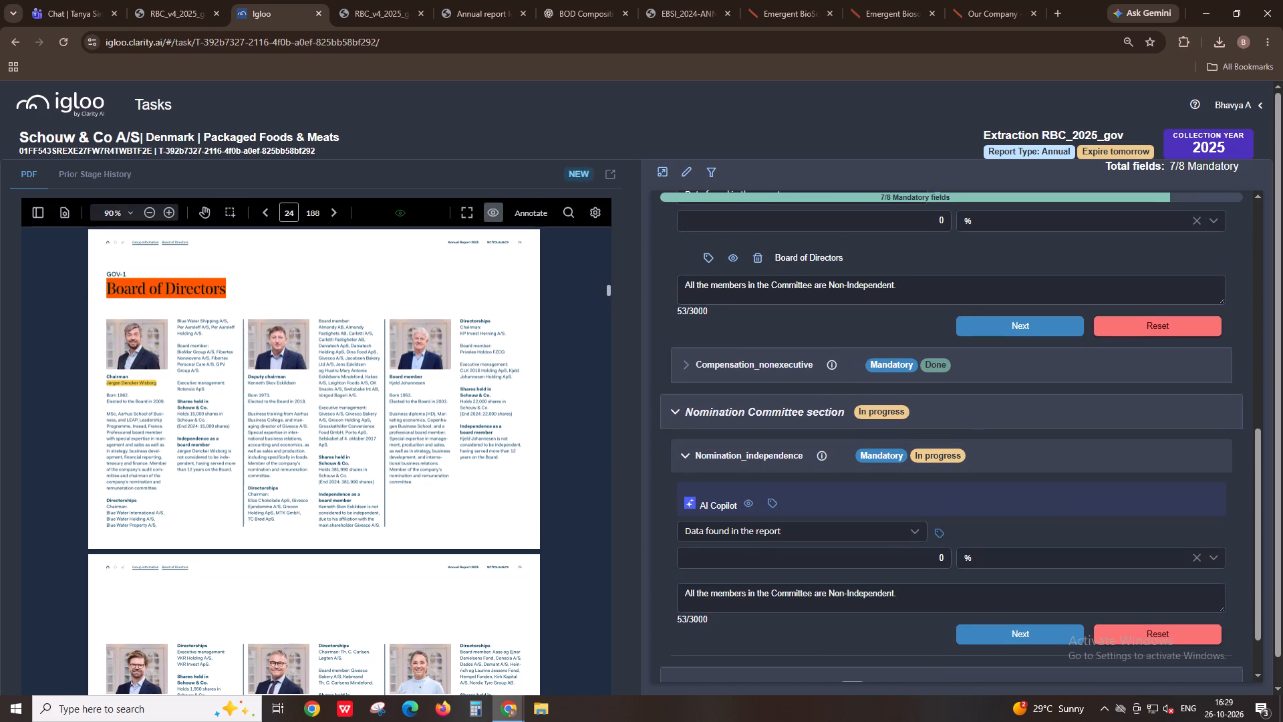
pyautogui.moveTo(104, 291); pyautogui.dragTo(239, 292)
# Check the prior stage history for Nomination_independence and Compensation_independence, and return to the report PDF.
pyautogui.click(113, 185)
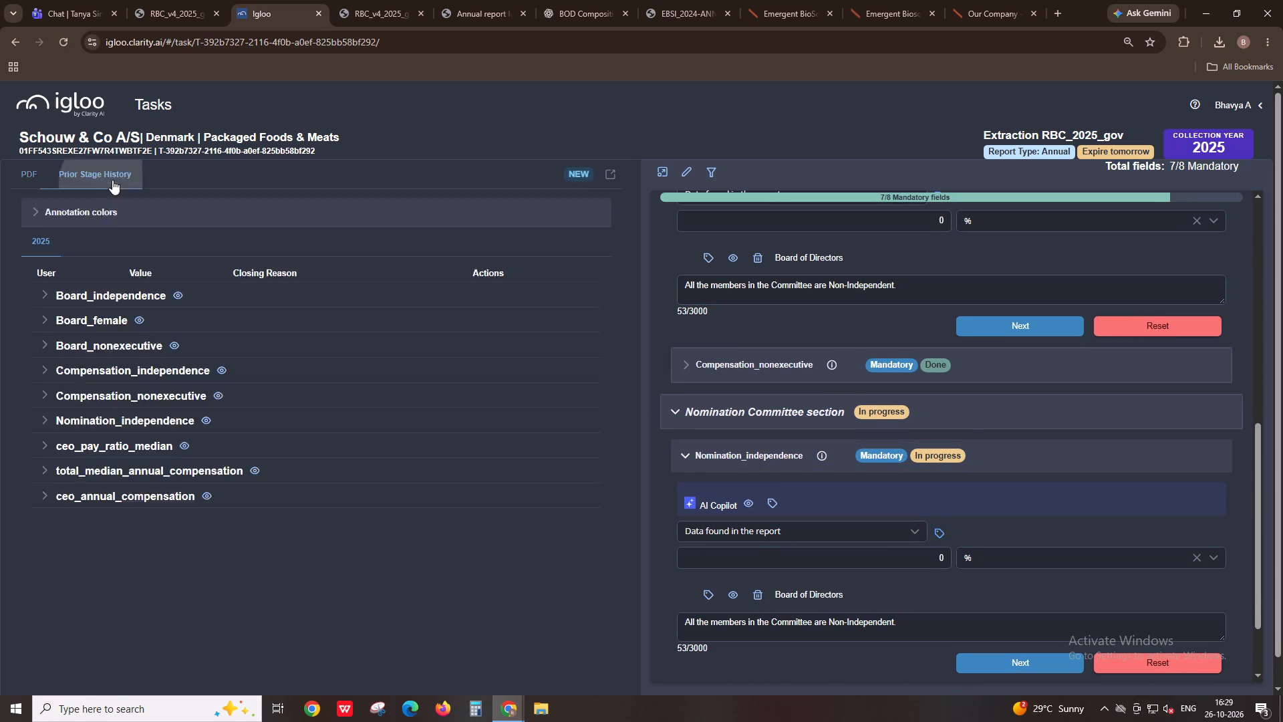
pyautogui.doubleClick(47, 417)
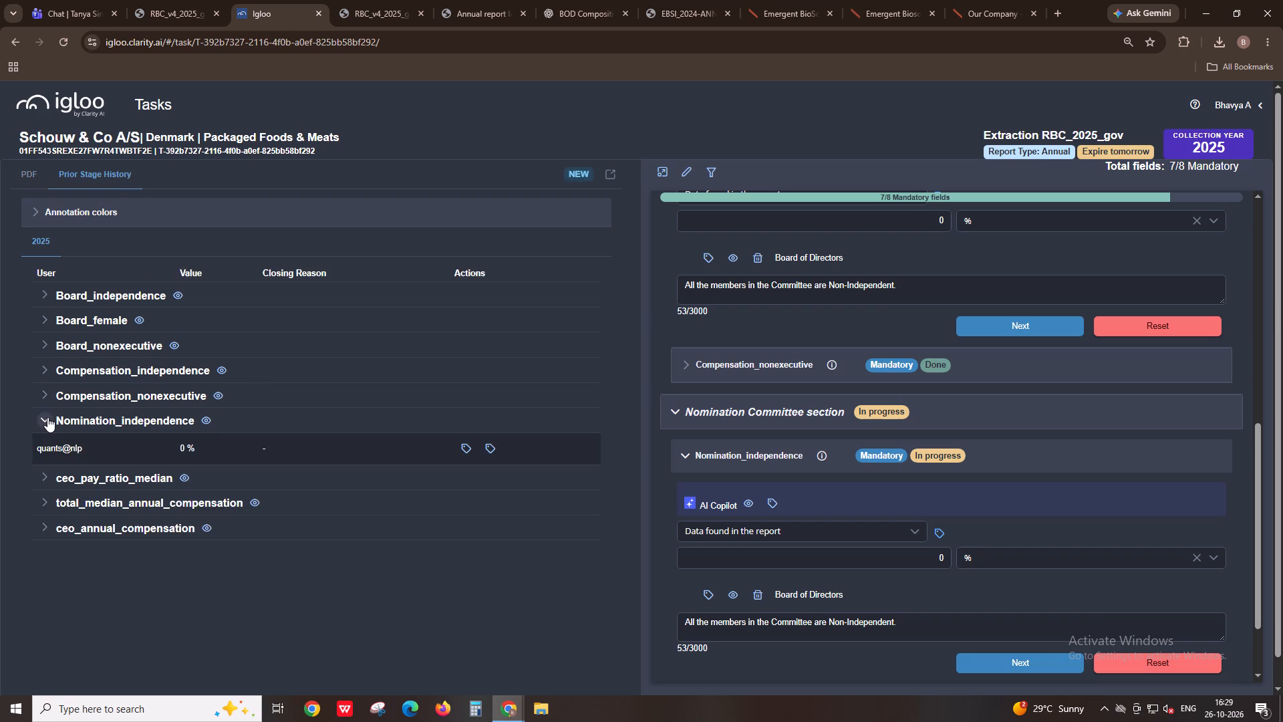
pyautogui.doubleClick(44, 370)
pyautogui.click(26, 175)
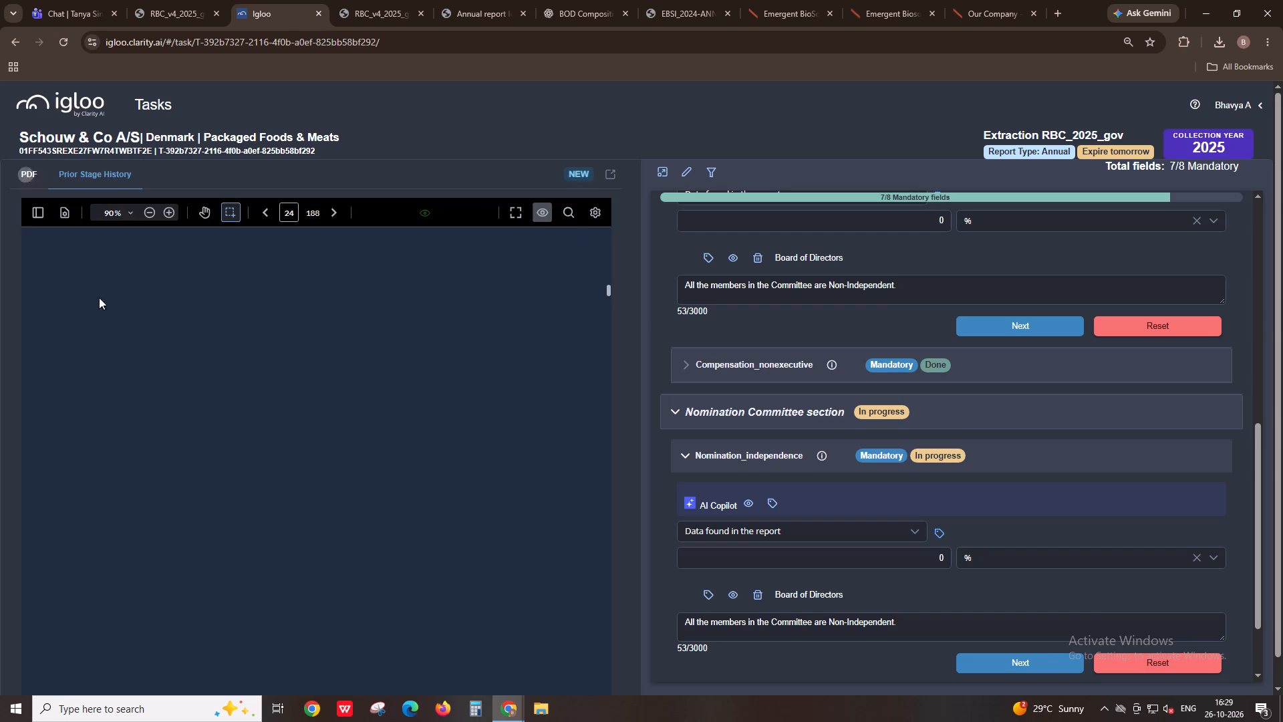
# Complete the Nomination_independence field.
pyautogui.keyDown('ctrl'); pyautogui.scroll(-2, 181, 398); pyautogui.keyUp('ctrl')
pyautogui.keyDown('ctrl'); pyautogui.scroll(2, 181, 398); pyautogui.keyUp('ctrl')
pyautogui.scroll(-3, 1091, 590)
pyautogui.click(1006, 557)
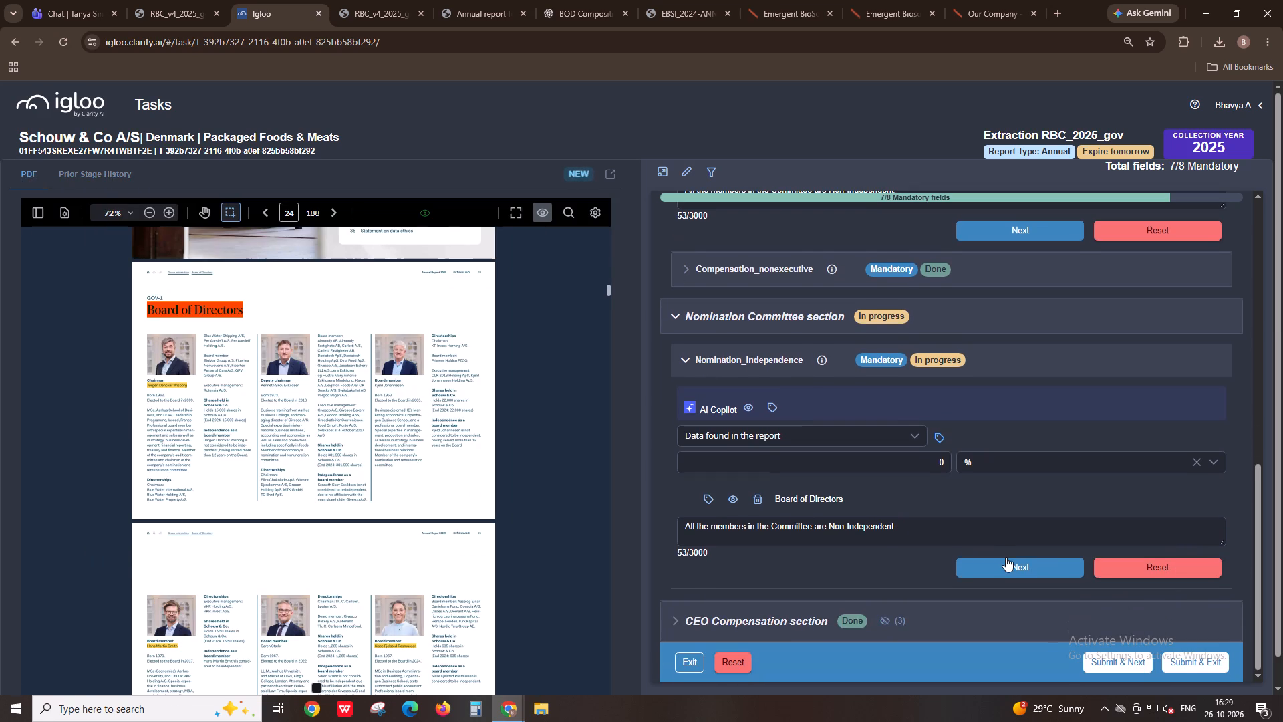
# Copy the company name Schouw & Co A/S from the task into row 185 of the Governance Tracking sheet in the BHAVYA TRACKING spreadsheet.
pyautogui.scroll(7, 869, 500)
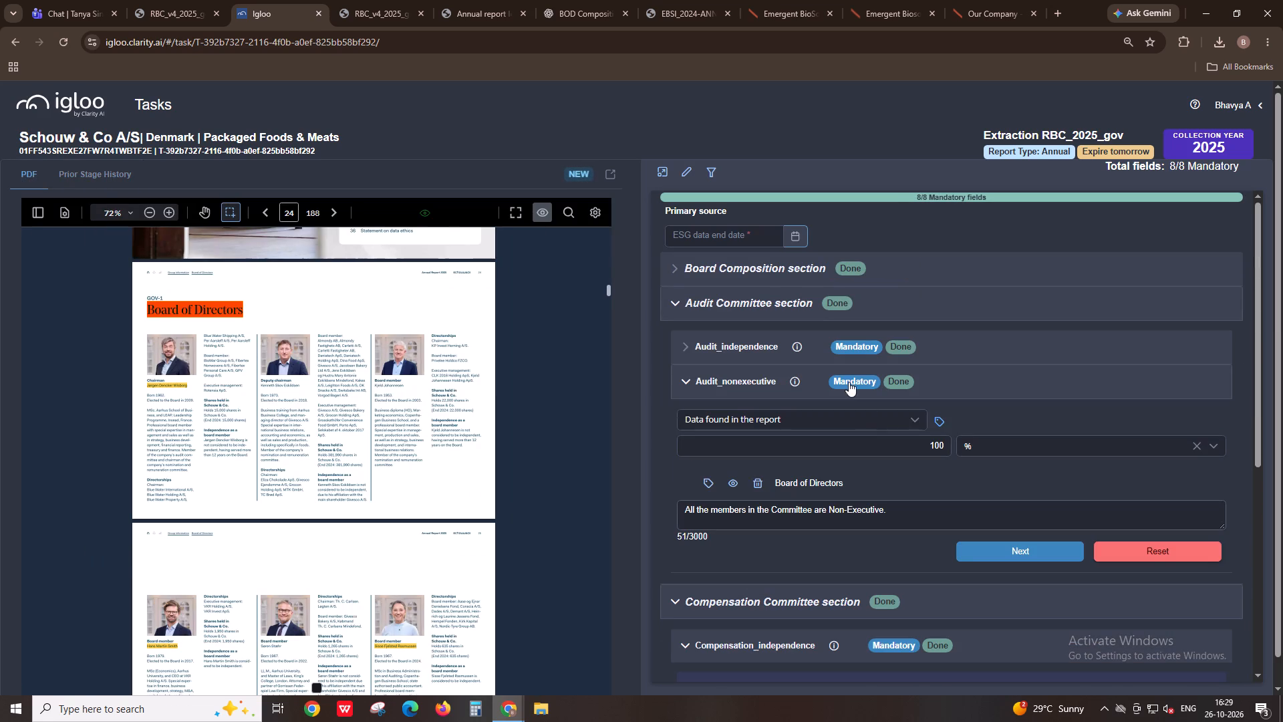
pyautogui.keyDown('alt'); pyautogui.click(28, 134); pyautogui.keyUp('alt')
pyautogui.hotkey('alt', 'Tab')
pyautogui.hotkey('alt', 'Tab')
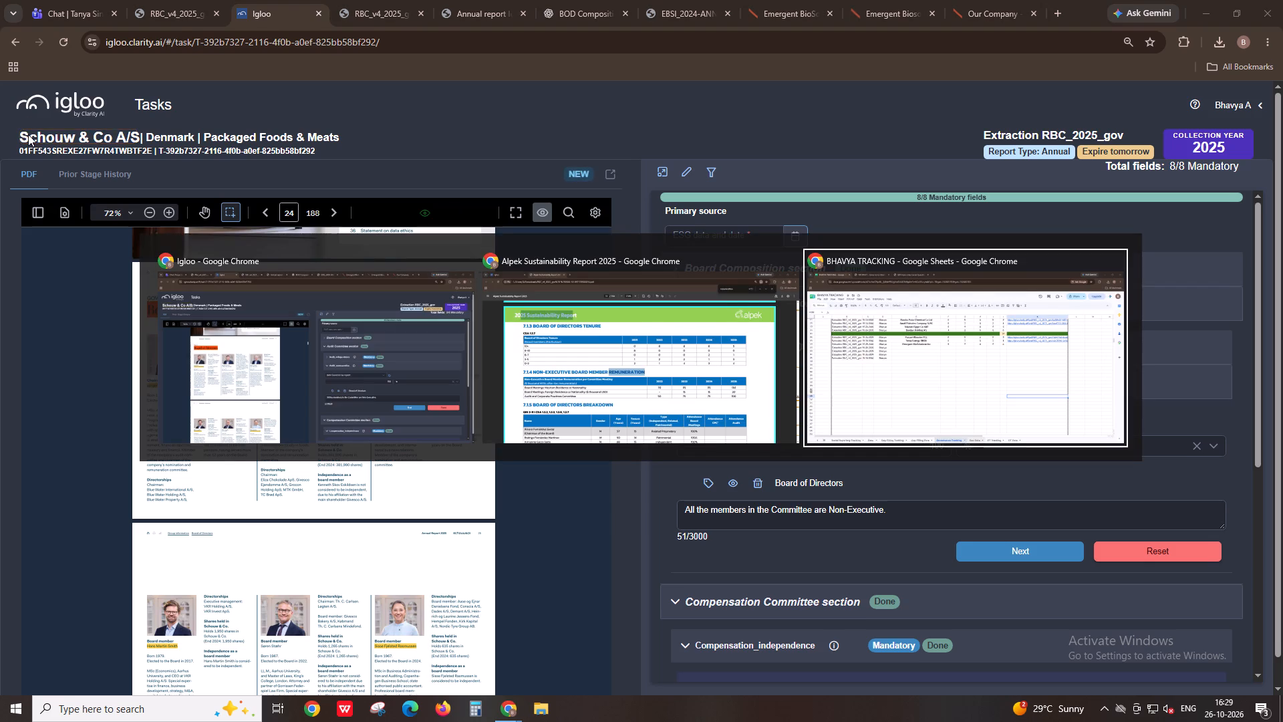
pyautogui.click(460, 308)
pyautogui.hotkey('ctrl', 'v')
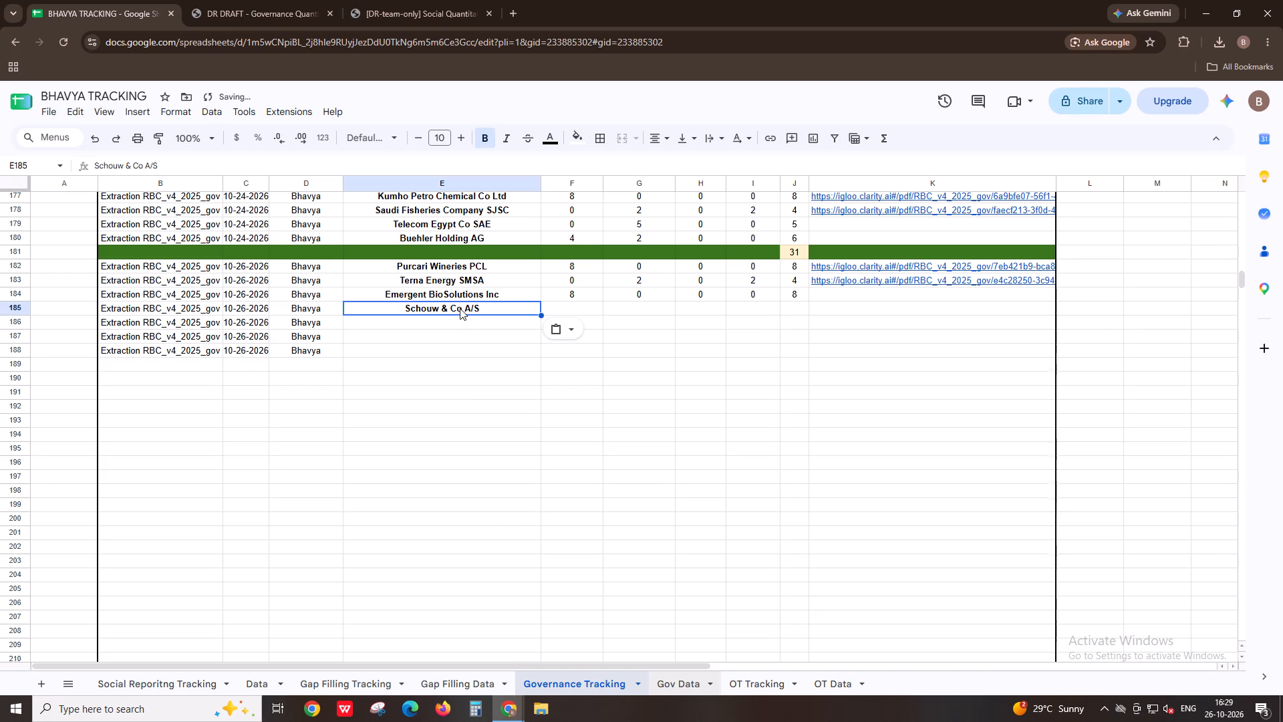
# Enter Schouw & Co A/S as the company in cell A370 of the Gov Data sheet.
pyautogui.click(664, 679)
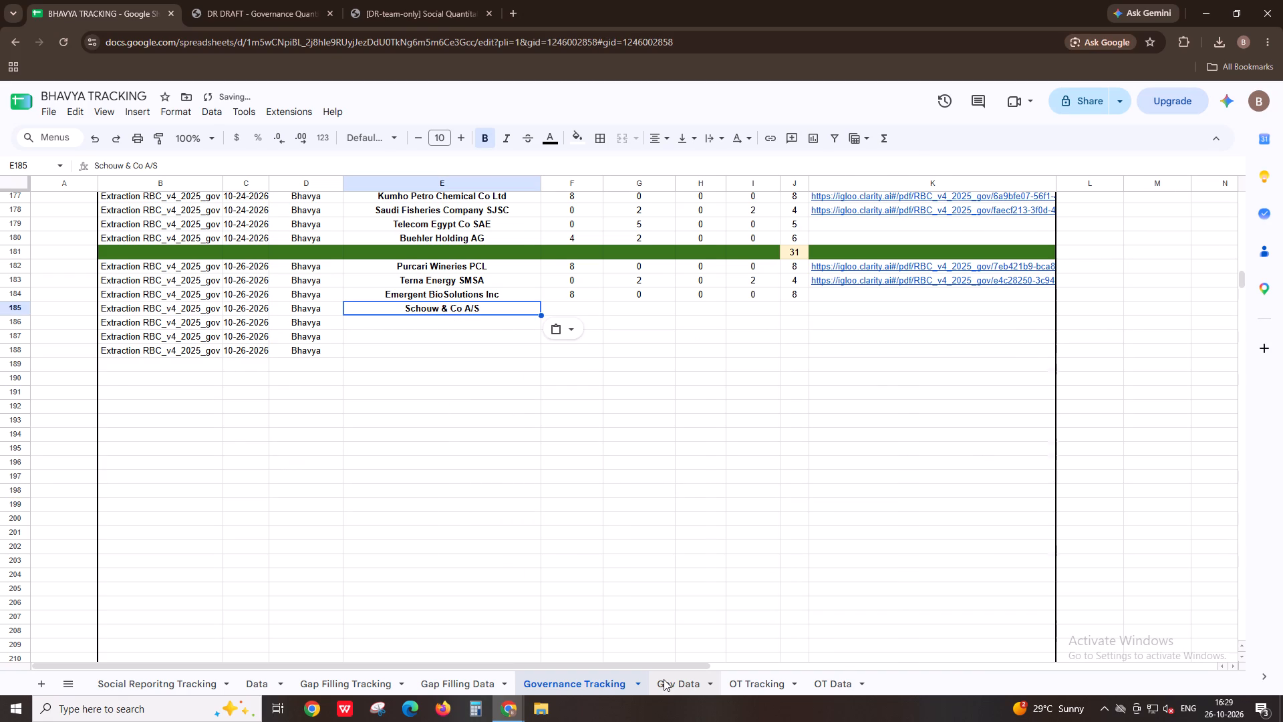
pyautogui.click(69, 467)
pyautogui.hotkey('ctrl', 'v')
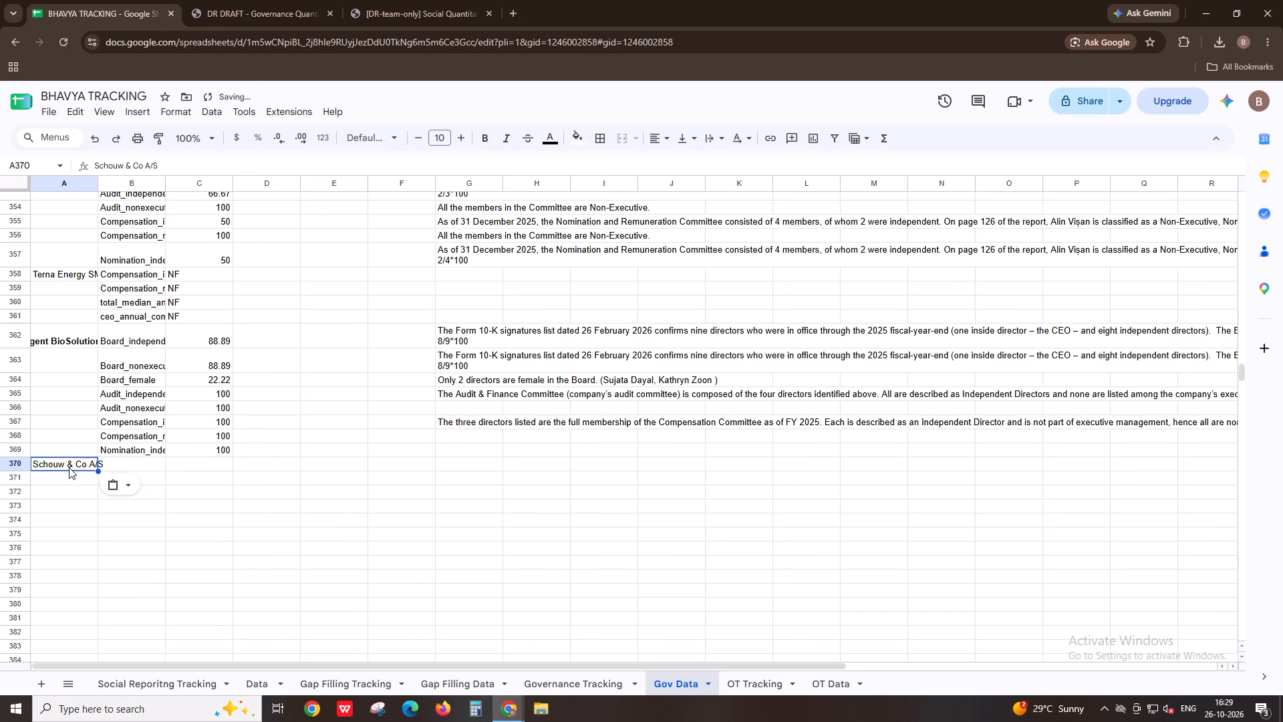
# Copy the Board_independence field name and its value 33.33 from the Igloo task into columns B and C of Gov Data row 370.
pyautogui.hotkey('alt', 'Tab')
pyautogui.click(838, 271)
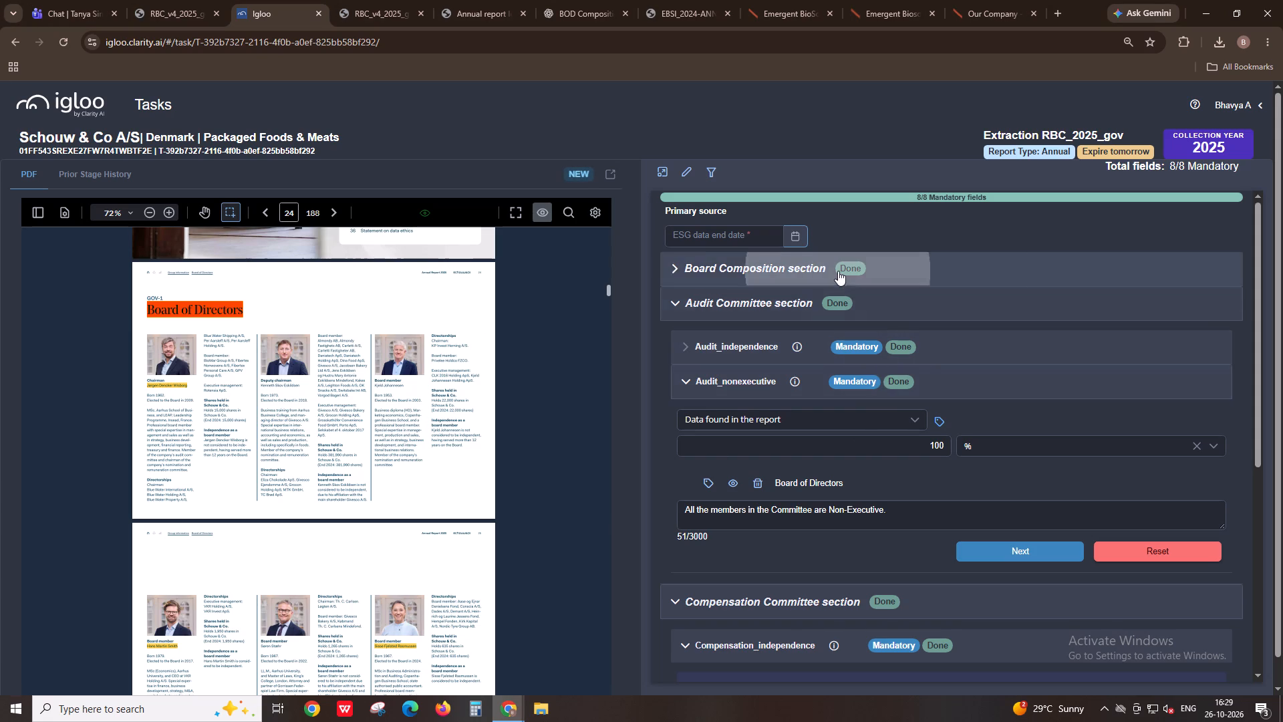
pyautogui.keyDown('alt'); pyautogui.click(774, 311); pyautogui.keyUp('alt')
pyautogui.hotkey('alt', 'Tab')
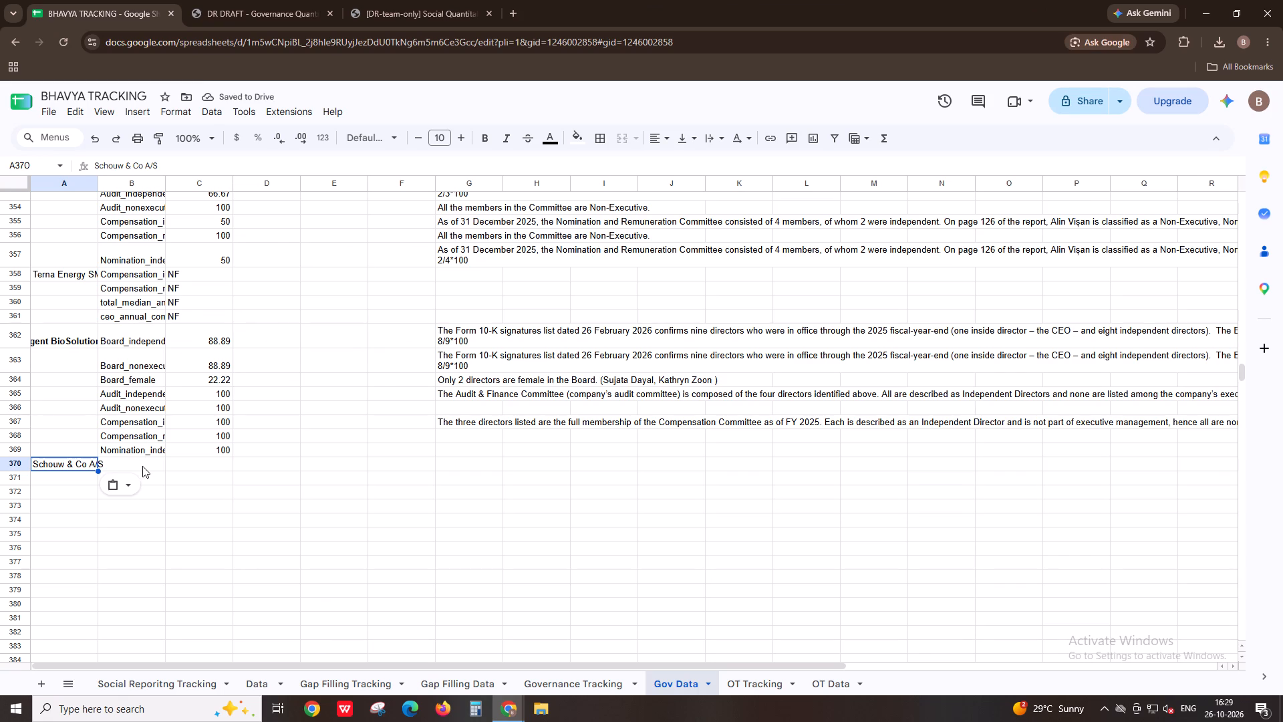
pyautogui.click(142, 466)
pyautogui.hotkey('ctrl', 'v')
pyautogui.hotkey('alt', 'Tab')
pyautogui.keyDown('alt'); pyautogui.click(910, 414); pyautogui.keyUp('alt')
pyautogui.hotkey('alt', 'Tab')
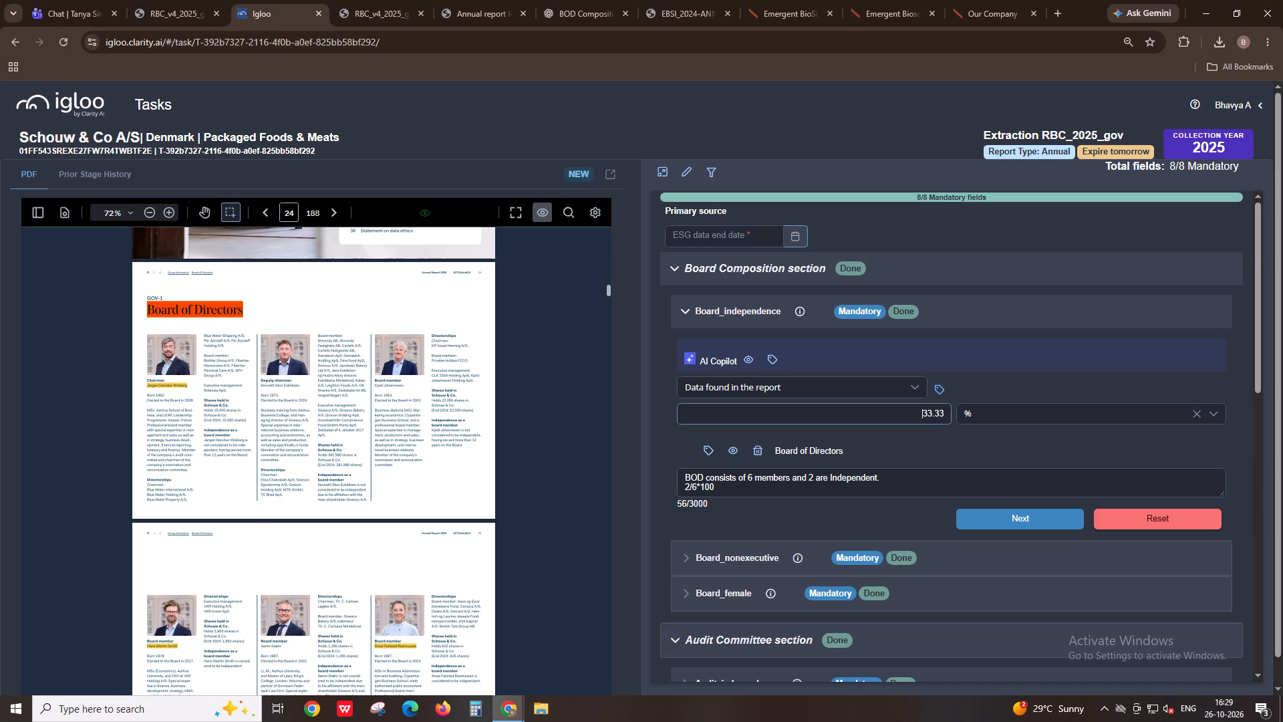
pyautogui.click(220, 461)
pyautogui.hotkey('ctrl', 'v')
# Copy the Board_independence comment "BOD consists of 6 members and 2 are Independent. 2/6*100" from Igloo into the single Gov Data cell G370.
pyautogui.hotkey('alt', 'Tab')
pyautogui.keyDown('alt'); pyautogui.click(794, 486); pyautogui.keyUp('alt')
pyautogui.hotkey('alt', 'Tab')
pyautogui.click(448, 458)
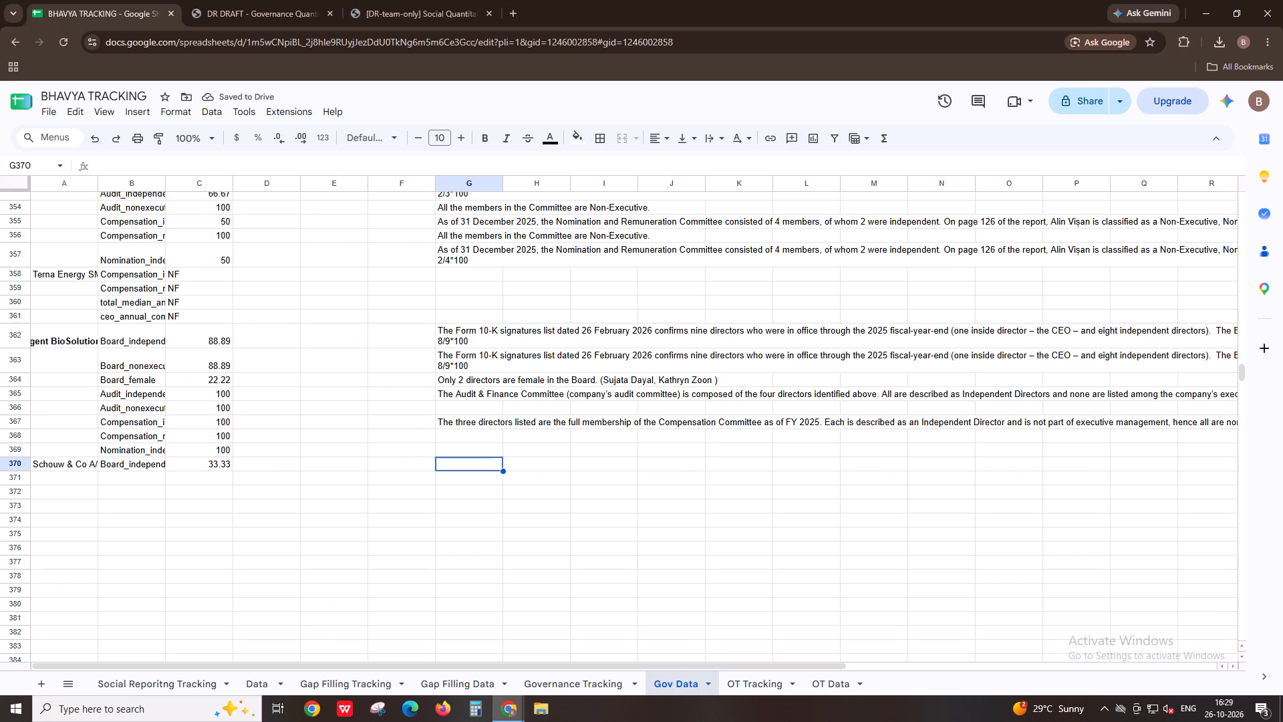
pyautogui.press('Return')
pyautogui.hotkey('ctrl', 'v')
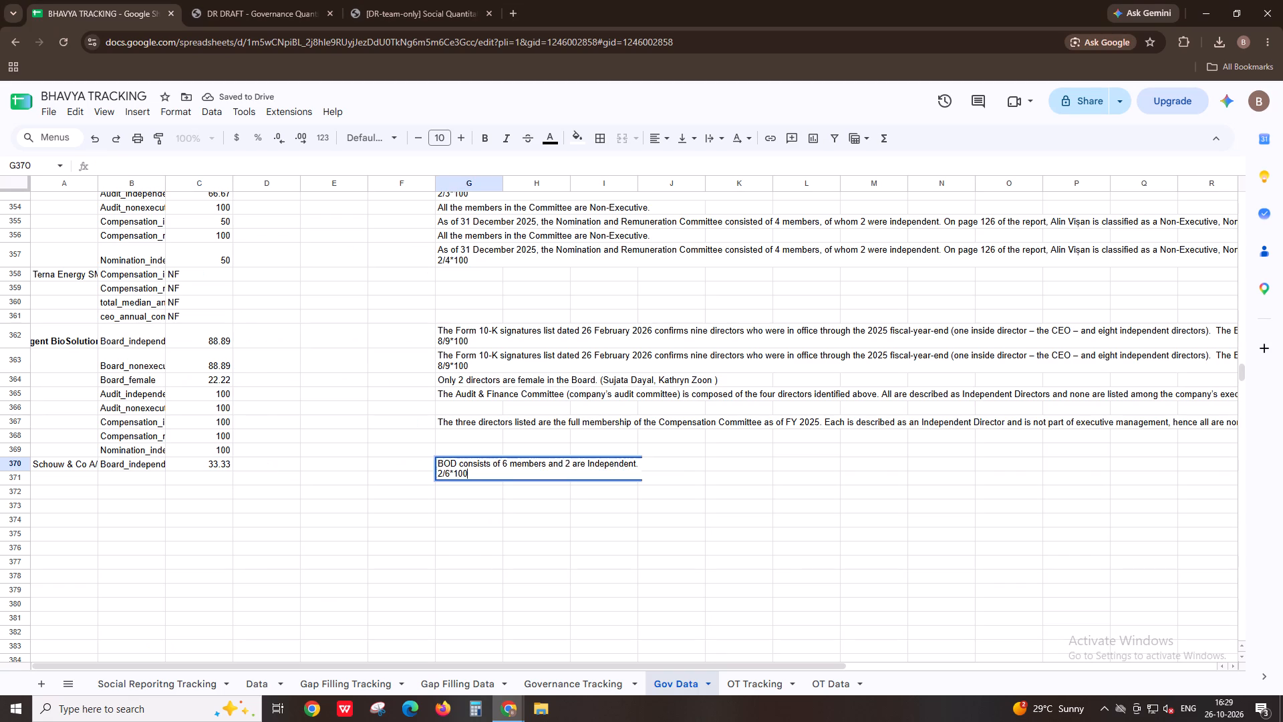
pyautogui.press('Return')
# Copy the Board_nonexecutive field name and its value 100 from the Igloo task into columns B and C of Gov Data row 371.
pyautogui.hotkey('alt', 'Tab')
pyautogui.click(949, 291)
pyautogui.click(917, 308)
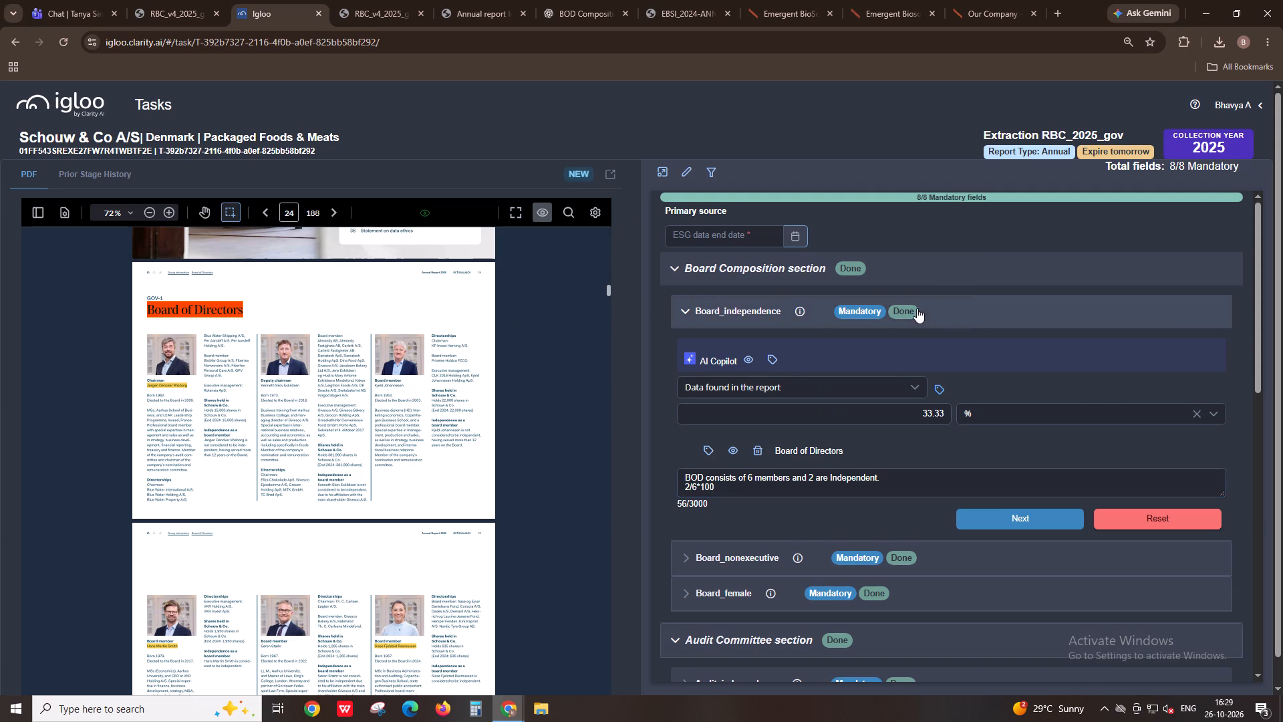
pyautogui.keyDown('alt'); pyautogui.click(756, 351); pyautogui.keyUp('alt')
pyautogui.hotkey('alt', 'Tab')
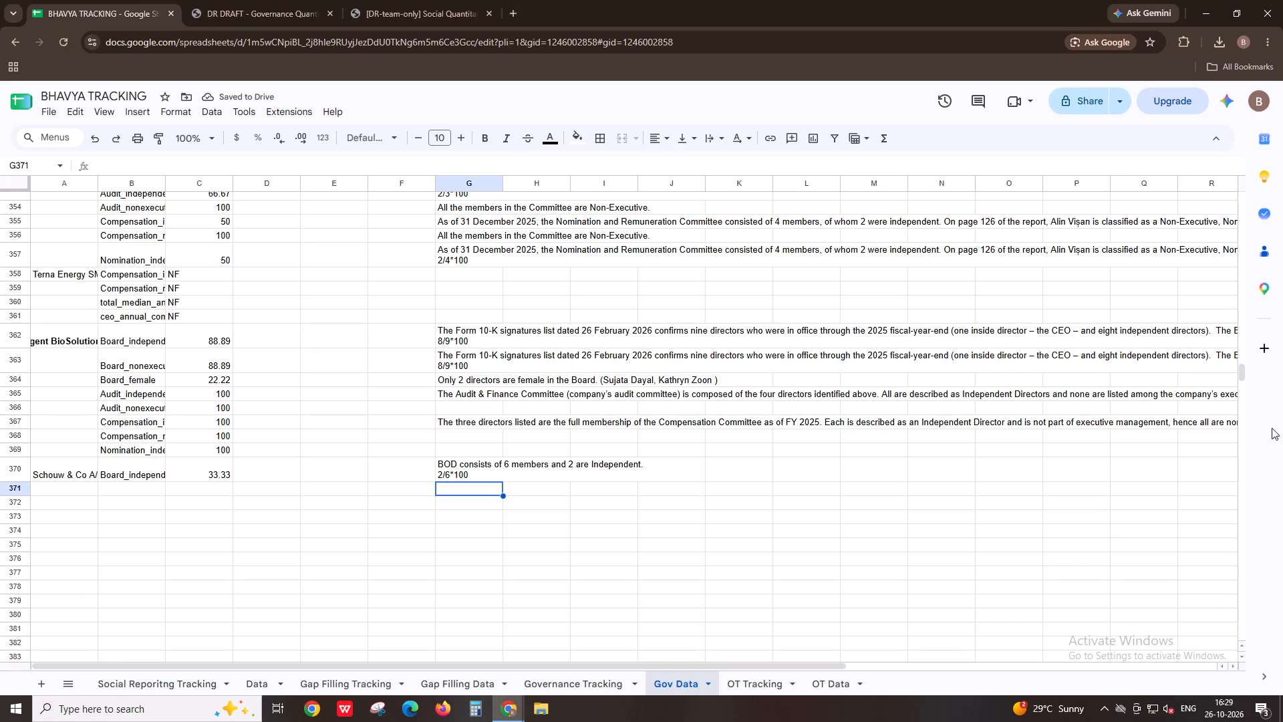
pyautogui.click(122, 491)
pyautogui.hotkey('ctrl', 'v')
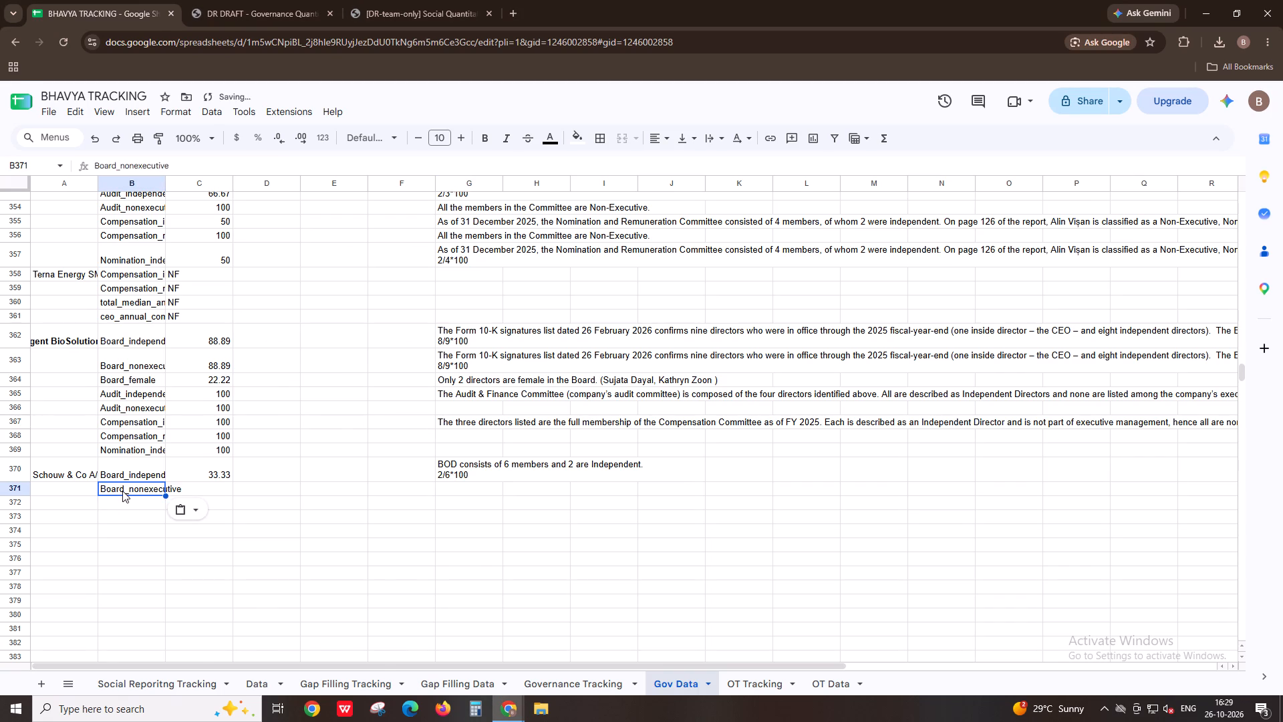
pyautogui.hotkey('alt', 'Tab')
pyautogui.keyDown('alt'); pyautogui.click(807, 459); pyautogui.keyUp('alt')
pyautogui.hotkey('alt', 'Tab')
pyautogui.click(198, 492)
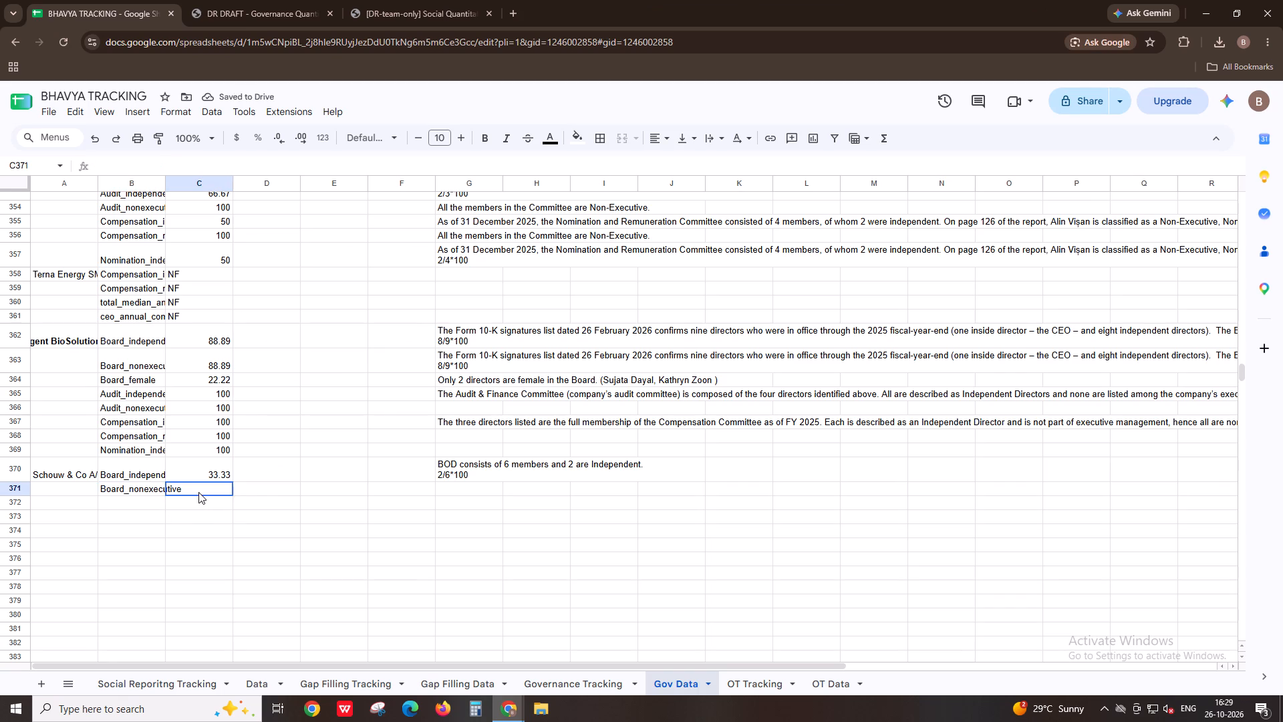
pyautogui.hotkey('ctrl', 'v')
# Copy the Board_nonexecutive comment "All the members in the BOD are non-executive." from Igloo into Gov Data cell G371.
pyautogui.hotkey('alt', 'Tab')
pyautogui.keyDown('alt'); pyautogui.click(843, 501); pyautogui.keyUp('alt')
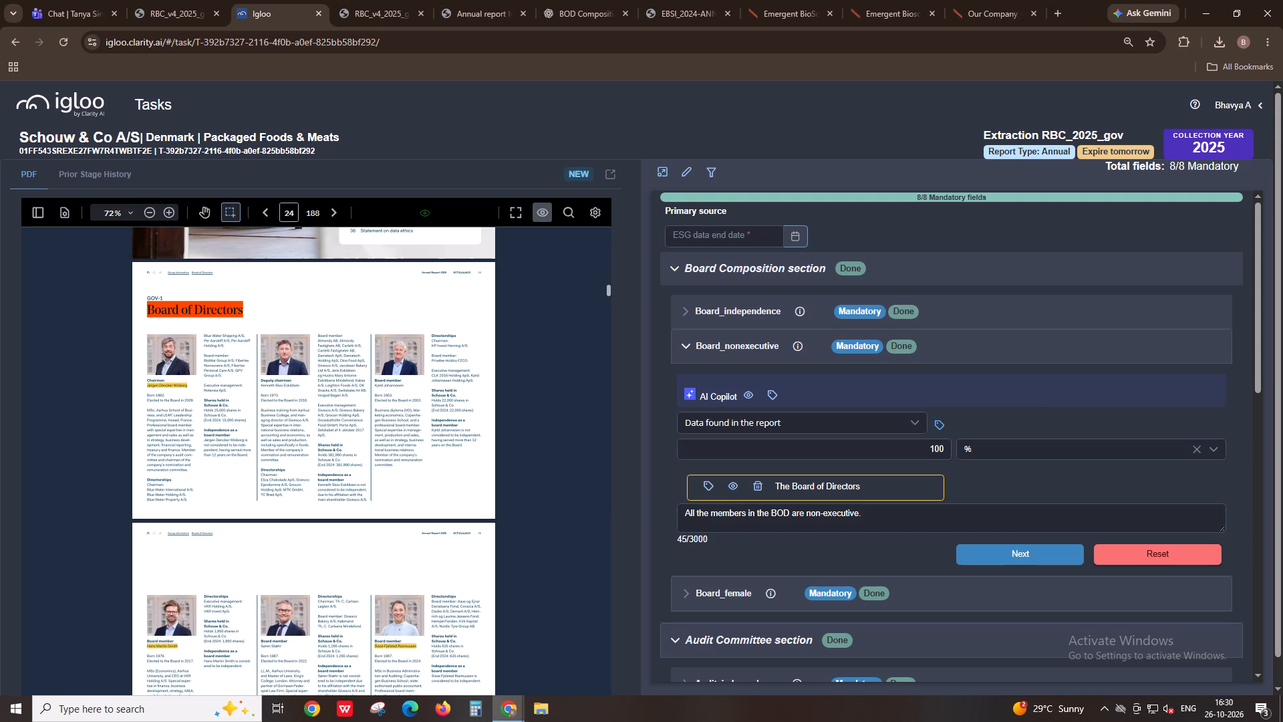
pyautogui.keyDown('alt'); pyautogui.click(831, 516); pyautogui.keyUp('alt')
pyautogui.hotkey('alt', 'Tab')
pyautogui.click(447, 487)
pyautogui.hotkey('ctrl', 'v')
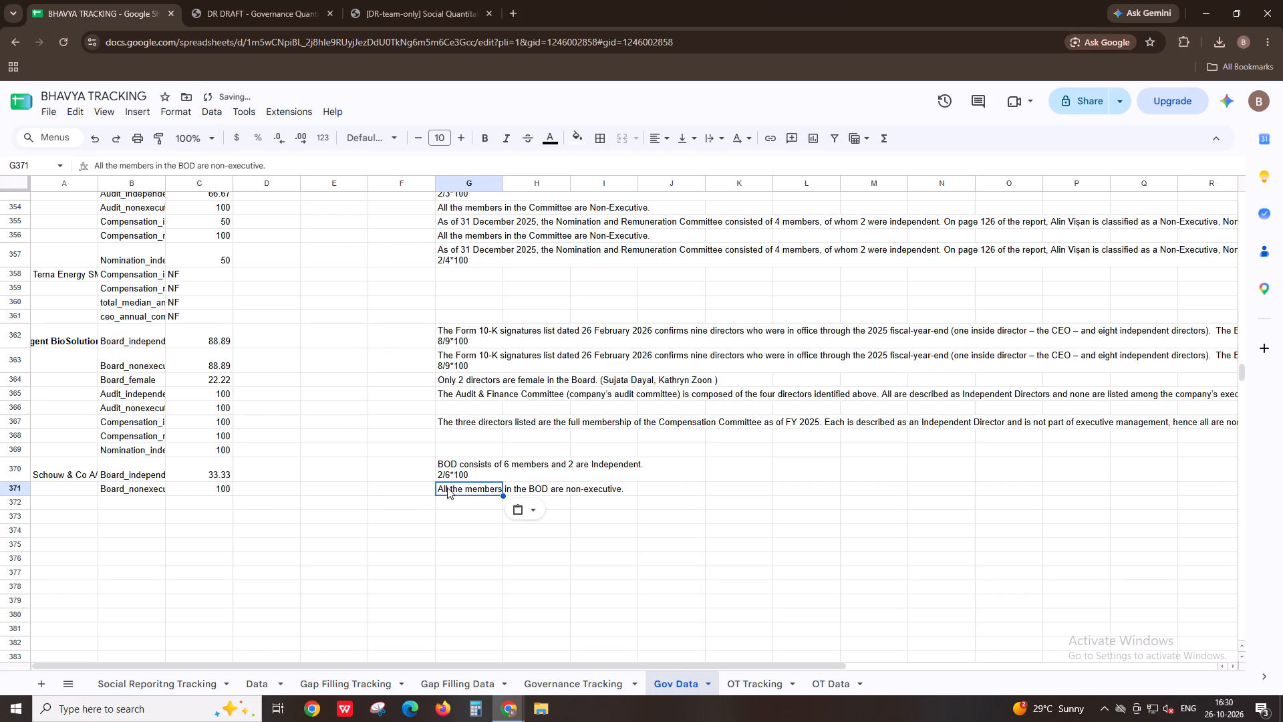
# Copy the Board_female field name and its value 16.67 from the Igloo task into columns B and C of Gov Data row 372.
pyautogui.hotkey('alt', 'Tab')
pyautogui.click(872, 344)
pyautogui.keyDown('alt'); pyautogui.click(744, 388); pyautogui.keyUp('alt')
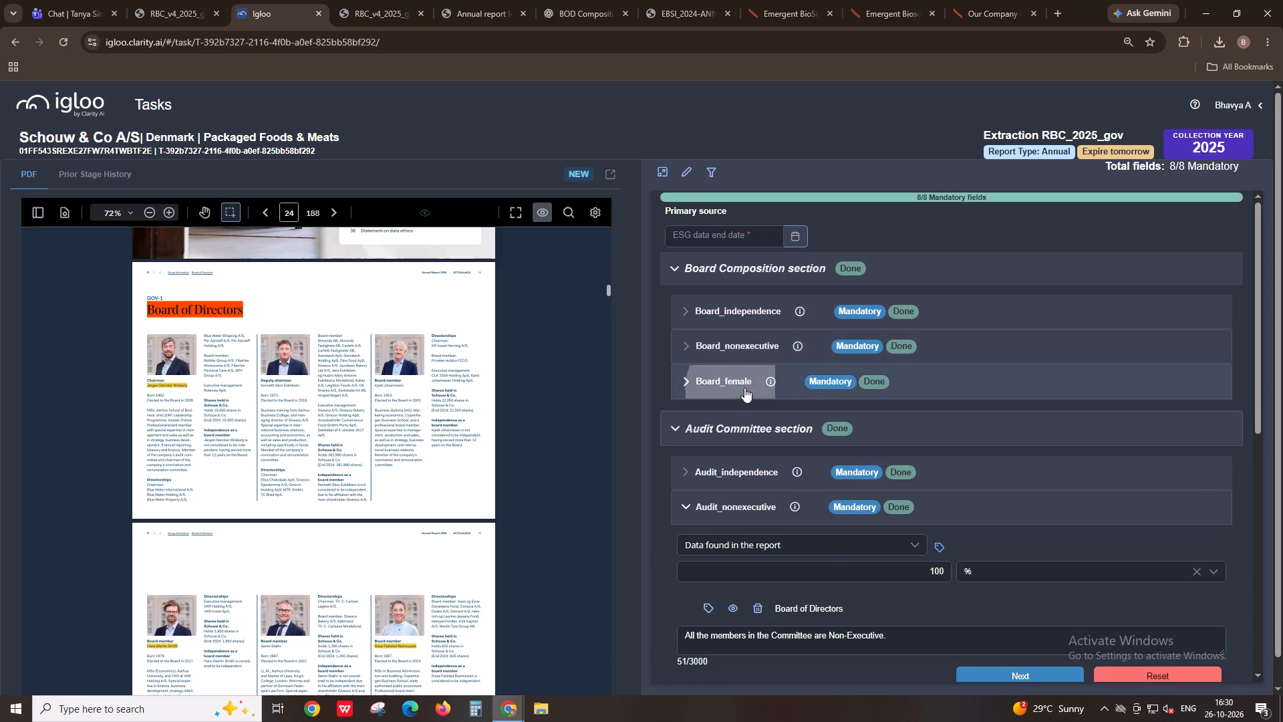
pyautogui.hotkey('alt', 'Tab')
pyautogui.hotkey('alt', 'Tab')
pyautogui.keyDown('alt'); pyautogui.click(702, 388); pyautogui.keyUp('alt')
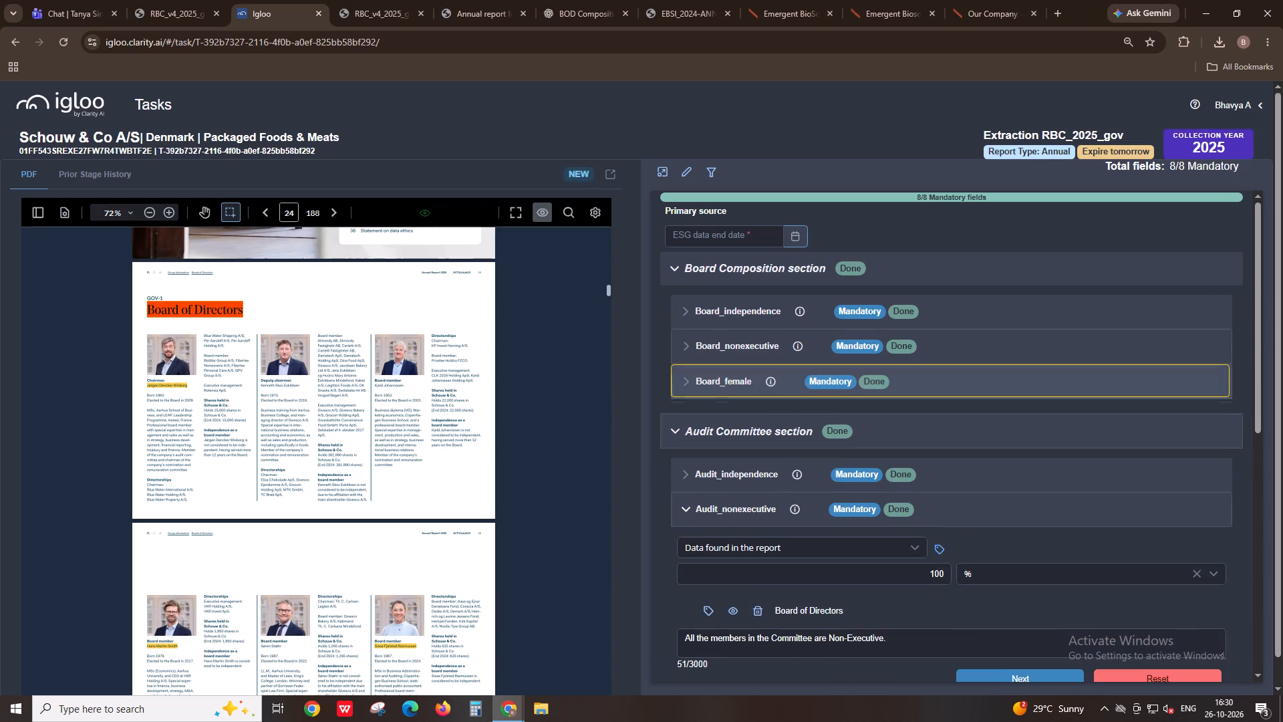
pyautogui.keyDown('alt'); pyautogui.click(726, 381); pyautogui.keyUp('alt')
pyautogui.hotkey('alt', 'Tab')
pyautogui.click(135, 505)
pyautogui.hotkey('ctrl', 'v')
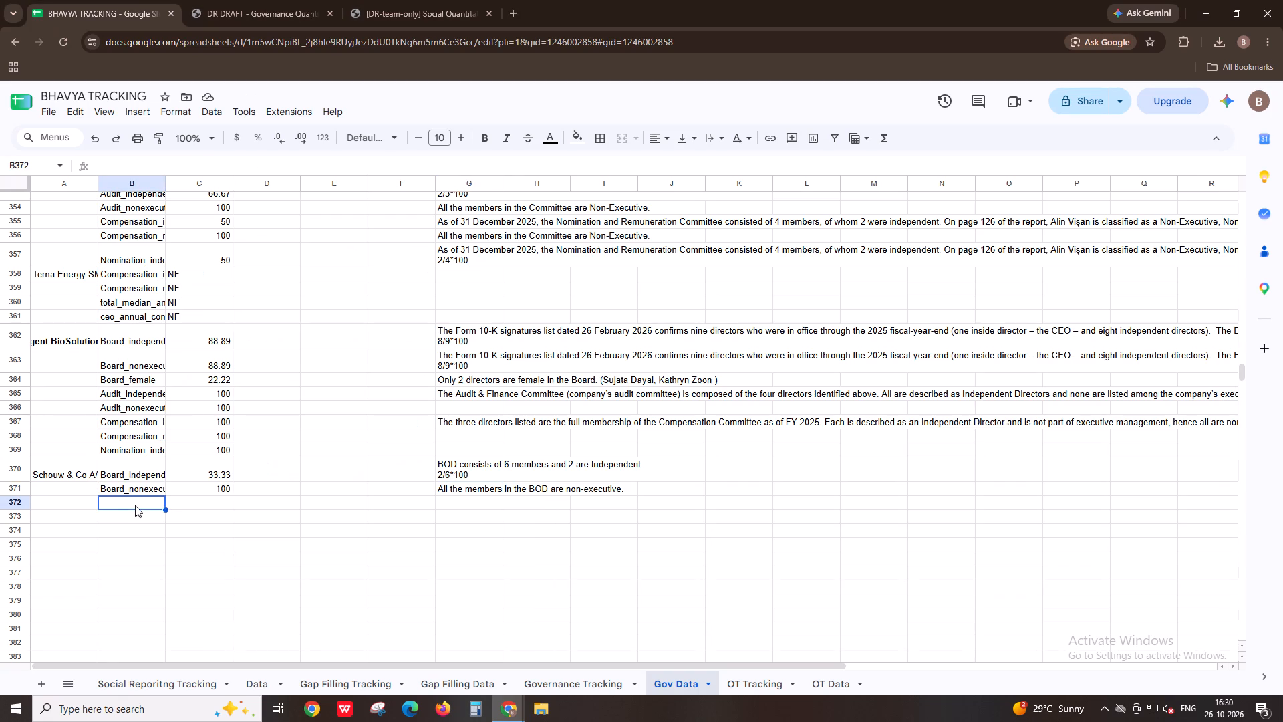
pyautogui.hotkey('alt', 'Tab')
pyautogui.keyDown('alt'); pyautogui.click(727, 489); pyautogui.keyUp('alt')
pyautogui.hotkey('alt', 'Tab')
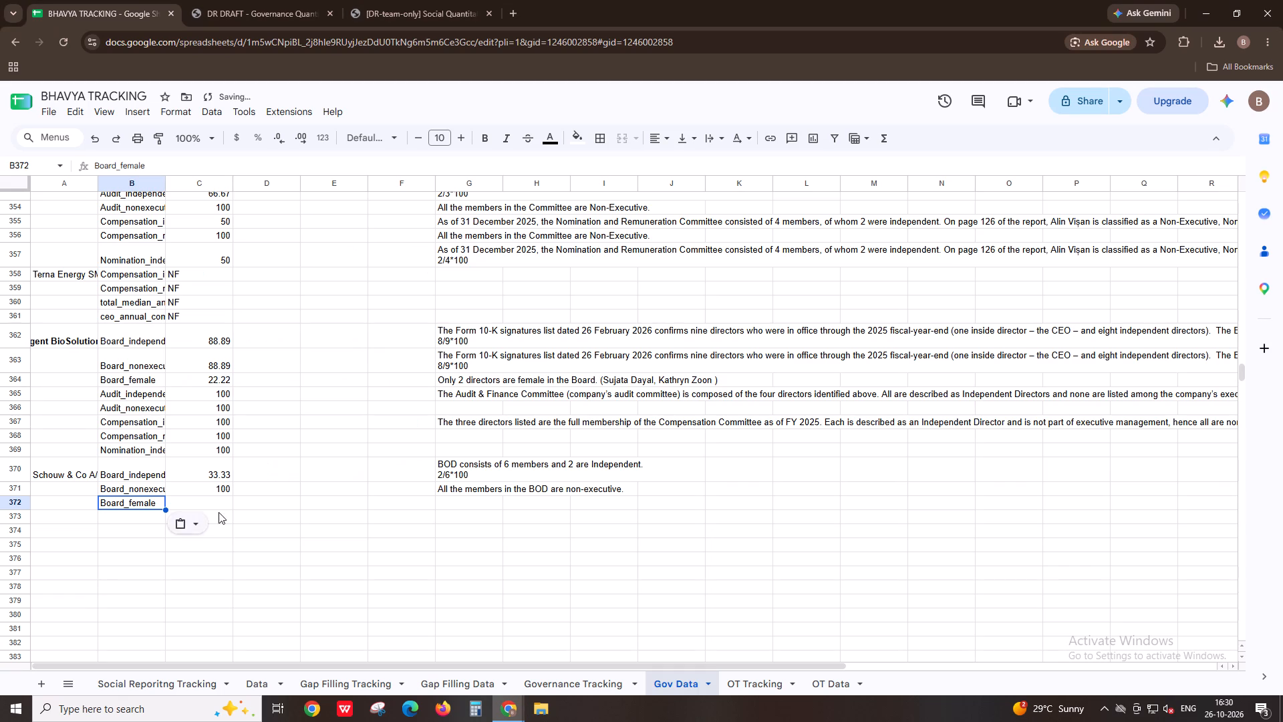
pyautogui.click(215, 501)
pyautogui.hotkey('ctrl', 'v')
# Copy the Board_female comment "Only 1 member is the female in the Board. 1/6*100" from Igloo into the single Gov Data cell G372.
pyautogui.hotkey('alt', 'Tab')
pyautogui.keyDown('alt'); pyautogui.click(762, 560); pyautogui.keyUp('alt')
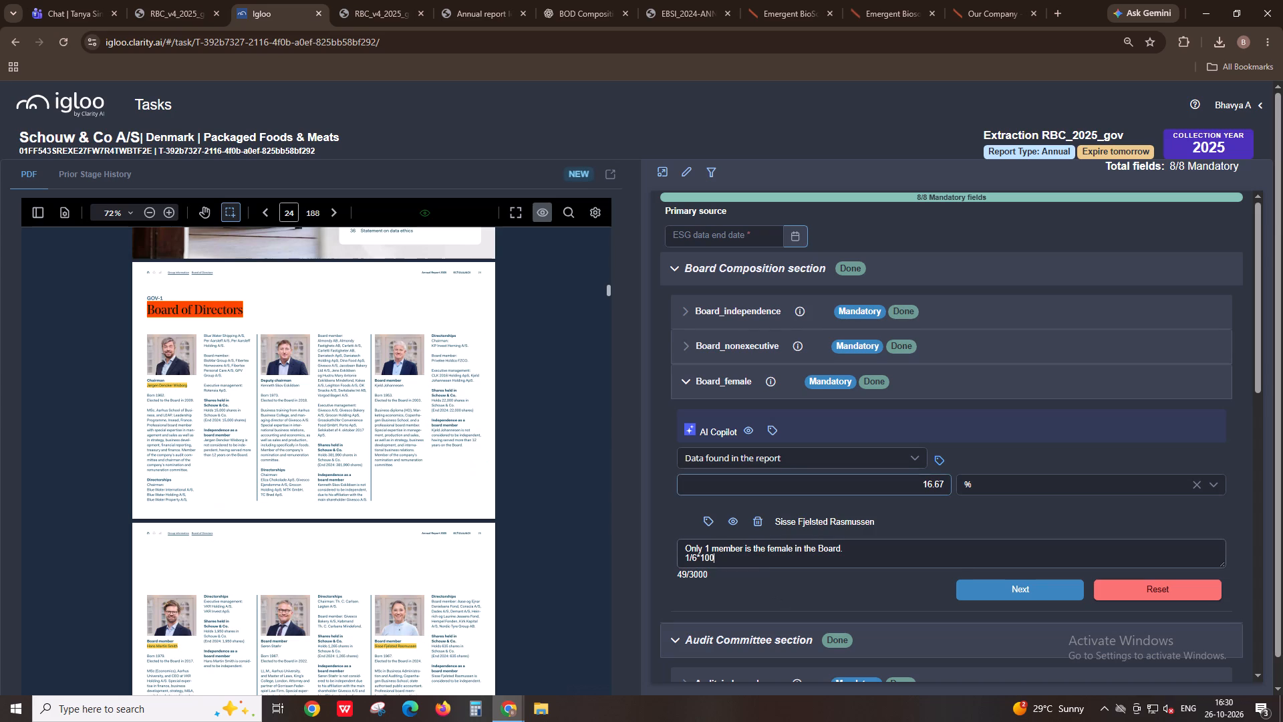
pyautogui.hotkey('alt', 'Tab')
pyautogui.click(461, 495)
pyautogui.press('Down')
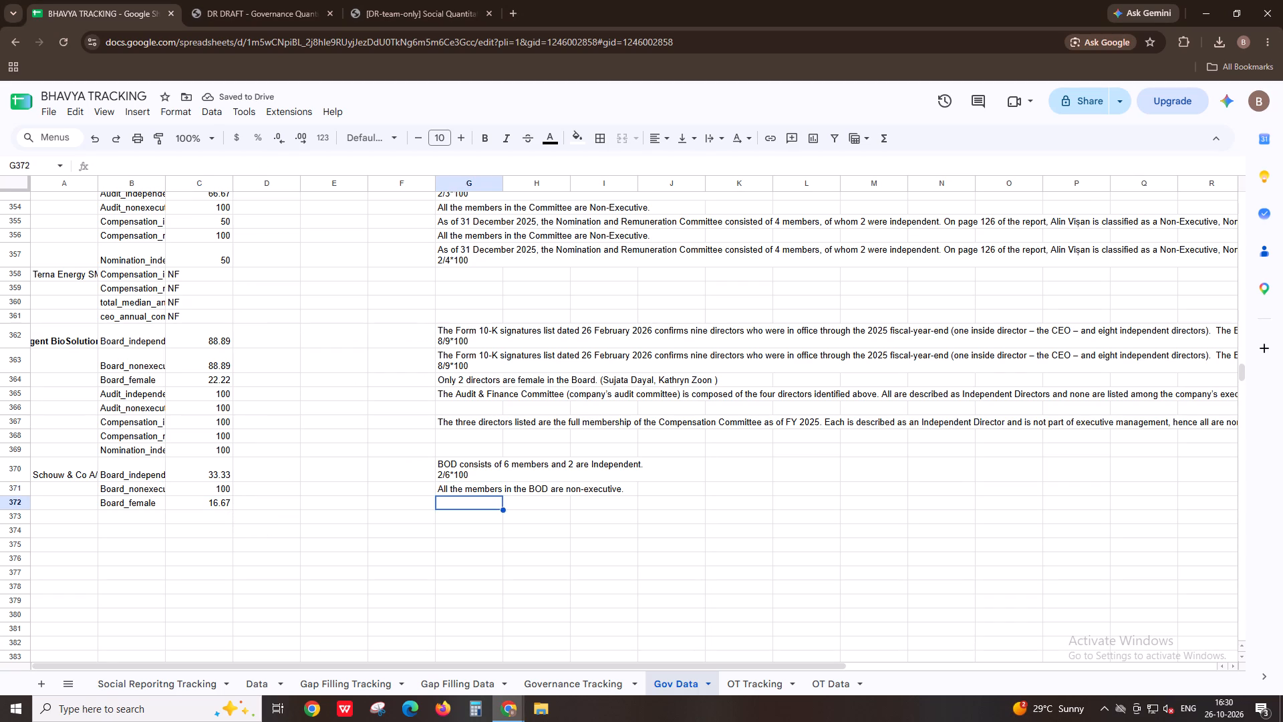
pyautogui.press('Return')
pyautogui.hotkey('ctrl', 'v')
pyautogui.press('Return')
# Copy the field names Audit_independence and Audit_nonexecutive from the Igloo task into Gov Data cells B373 and B374.
pyautogui.hotkey('alt', 'Tab')
pyautogui.click(805, 270)
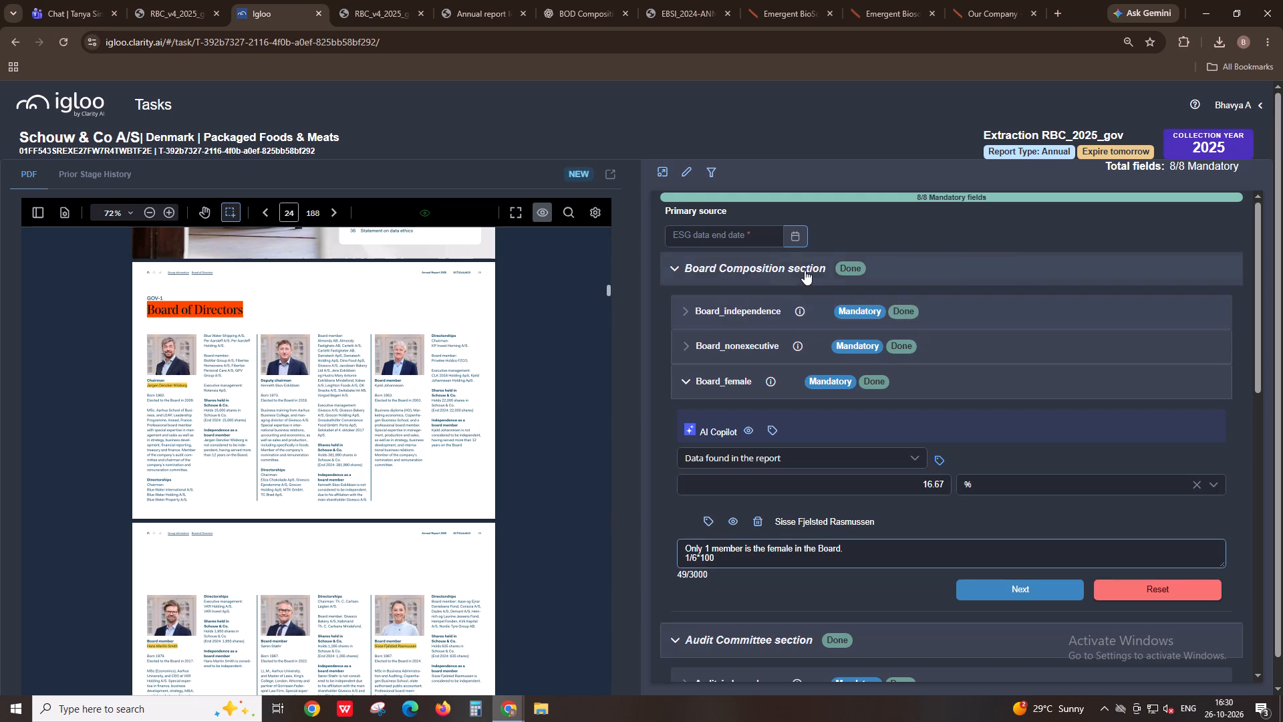
pyautogui.keyDown('alt'); pyautogui.click(727, 345); pyautogui.keyUp('alt')
pyautogui.hotkey('alt', 'Tab')
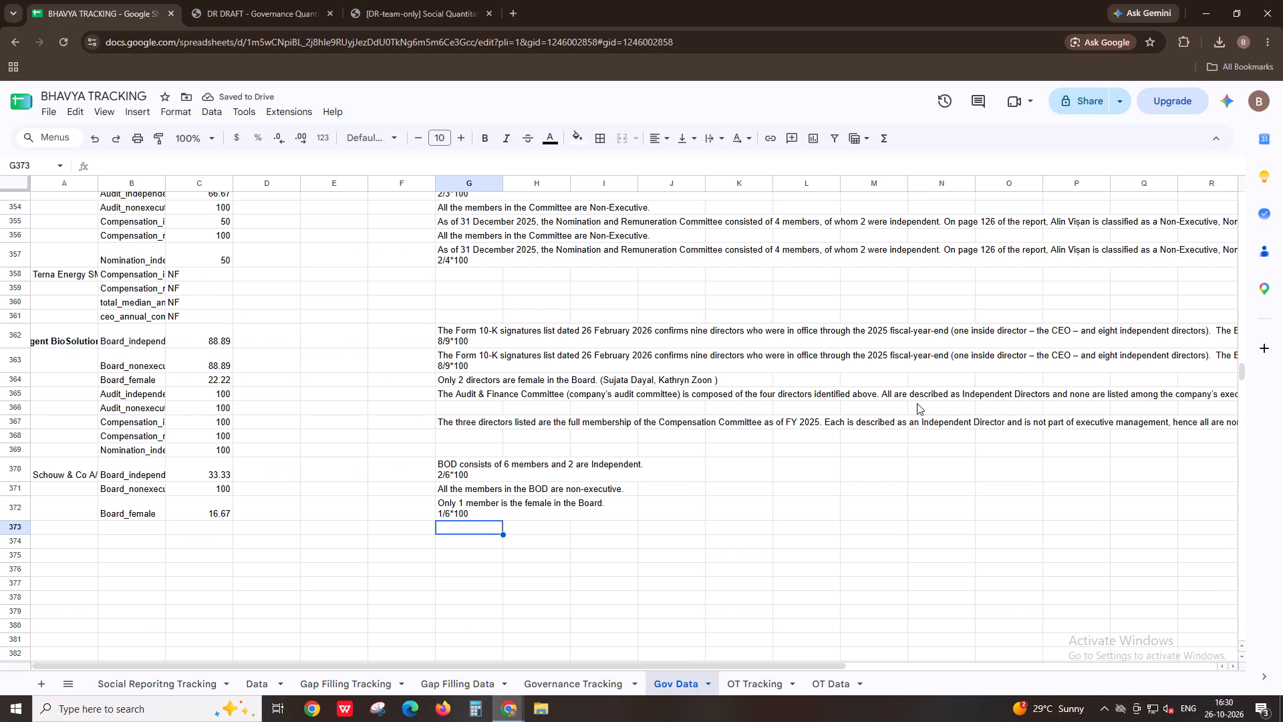
pyautogui.click(104, 524)
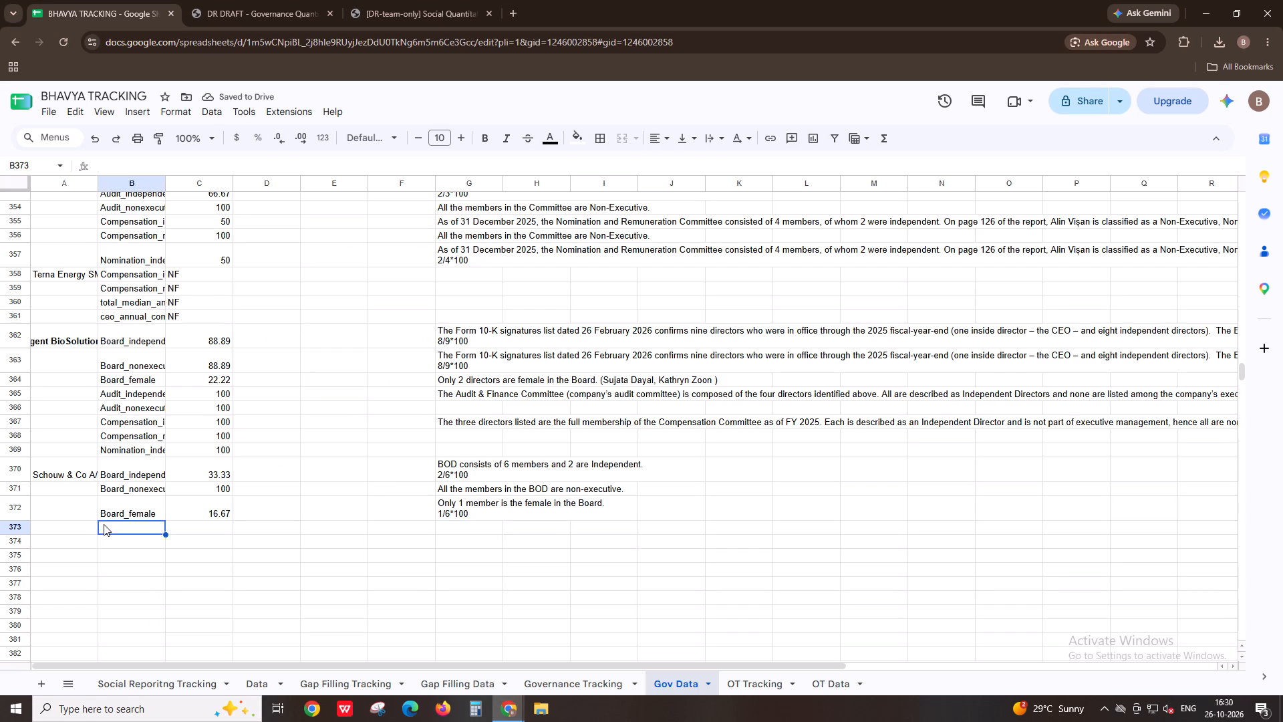
pyautogui.hotkey('ctrl', 'v')
pyautogui.hotkey('alt', 'Tab')
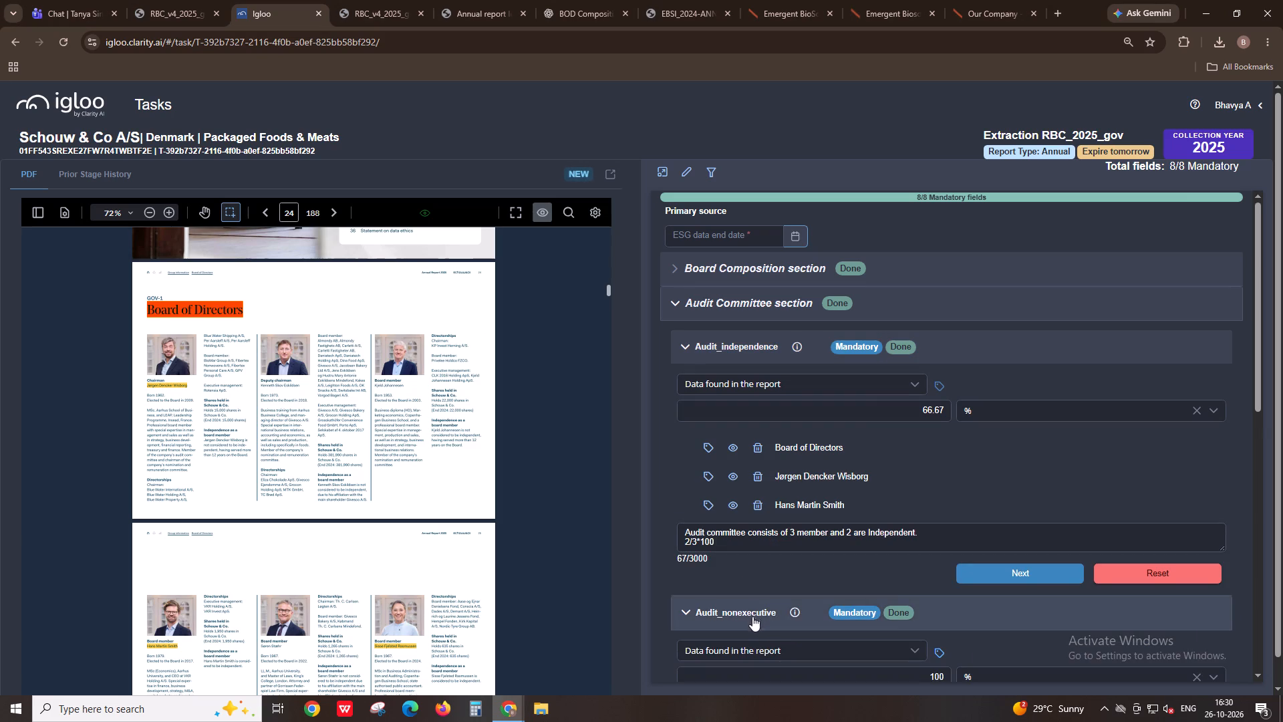
pyautogui.keyDown('alt'); pyautogui.click(752, 611); pyautogui.keyUp('alt')
pyautogui.hotkey('alt', 'Tab')
pyautogui.click(124, 541)
pyautogui.hotkey('ctrl', 'v')
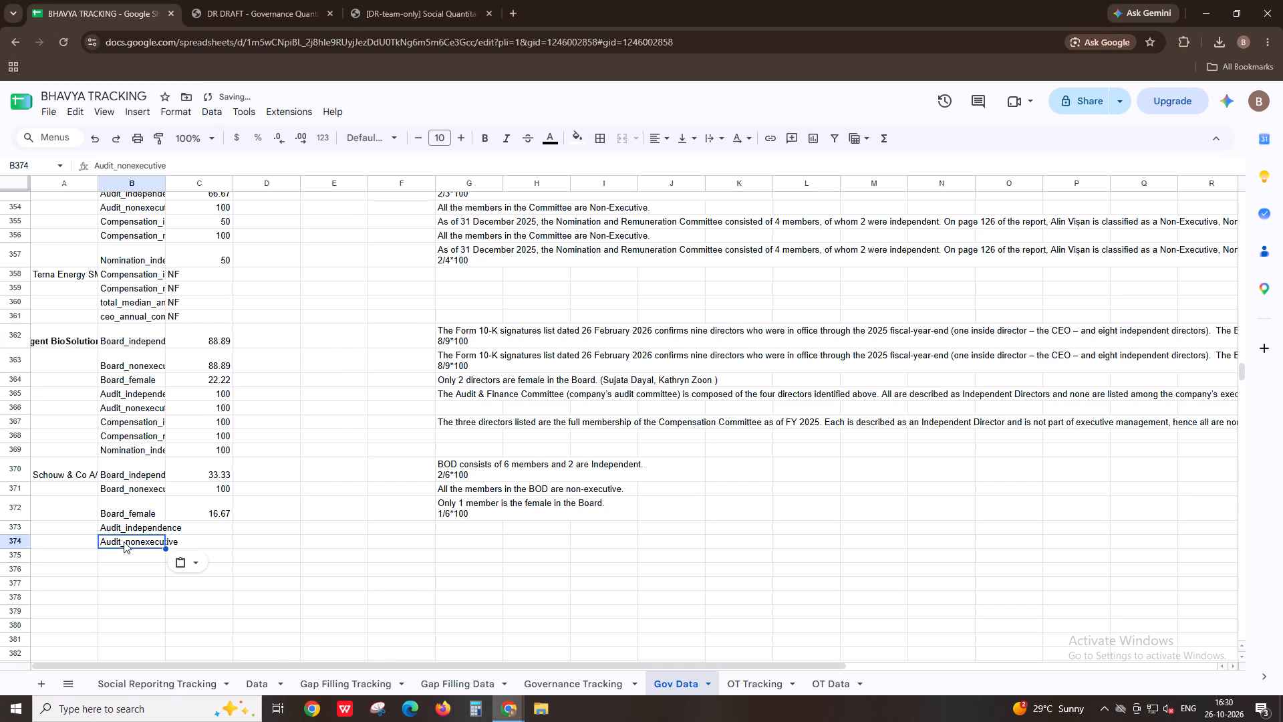
# Copy the Audit_independence comment "Audit committee consists of 3 member and 2 are Independent. 2/3*100" into cell G373 and its value 66.67 into C373.
pyautogui.hotkey('alt', 'Tab')
pyautogui.keyDown('alt'); pyautogui.click(795, 541); pyautogui.keyUp('alt')
pyautogui.hotkey('alt', 'Tab')
pyautogui.click(474, 528)
pyautogui.press('Return')
pyautogui.hotkey('ctrl', 'v')
pyautogui.press('Return')
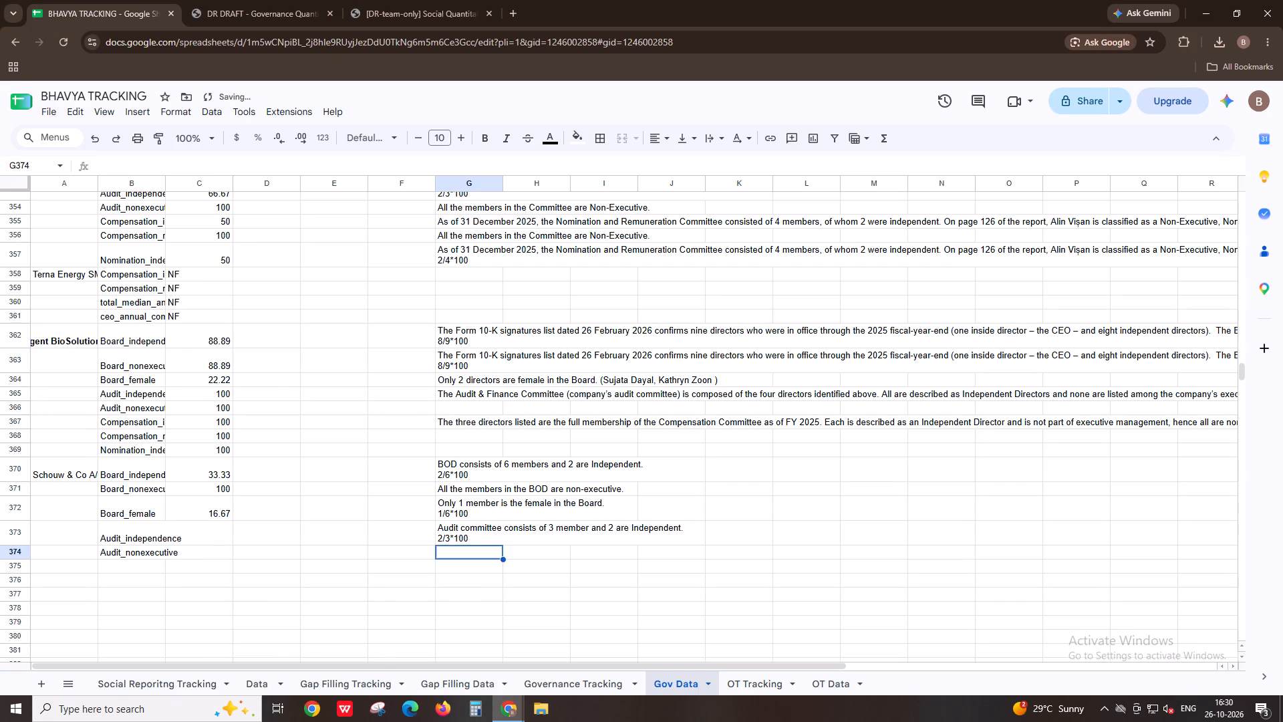
pyautogui.hotkey('alt', 'Tab')
pyautogui.keyDown('alt'); pyautogui.click(859, 404); pyautogui.keyUp('alt')
pyautogui.hotkey('alt', 'Tab')
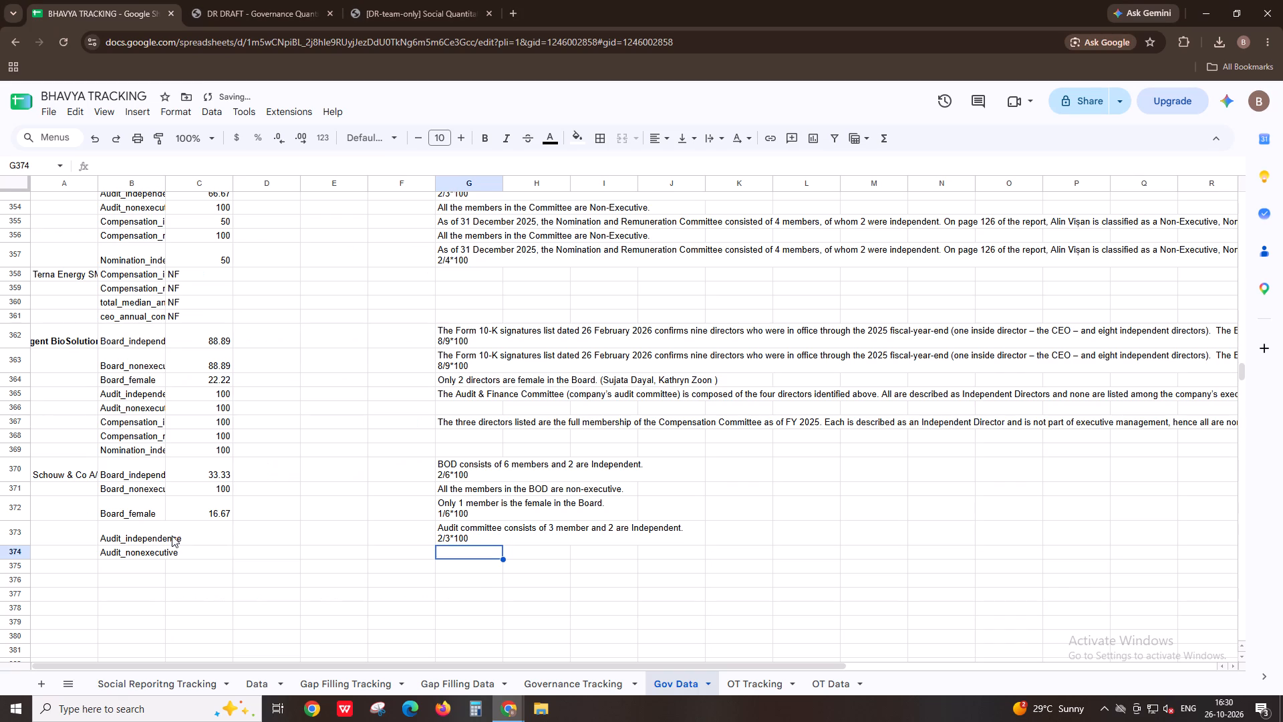
pyautogui.click(173, 535)
pyautogui.hotkey('ctrl', 'v')
# Copy the Audit_nonexecutive comment "All the members in the Committee are Non-Executive." from Igloo into G374 and enter 100 in C374.
pyautogui.hotkey('alt', 'Tab')
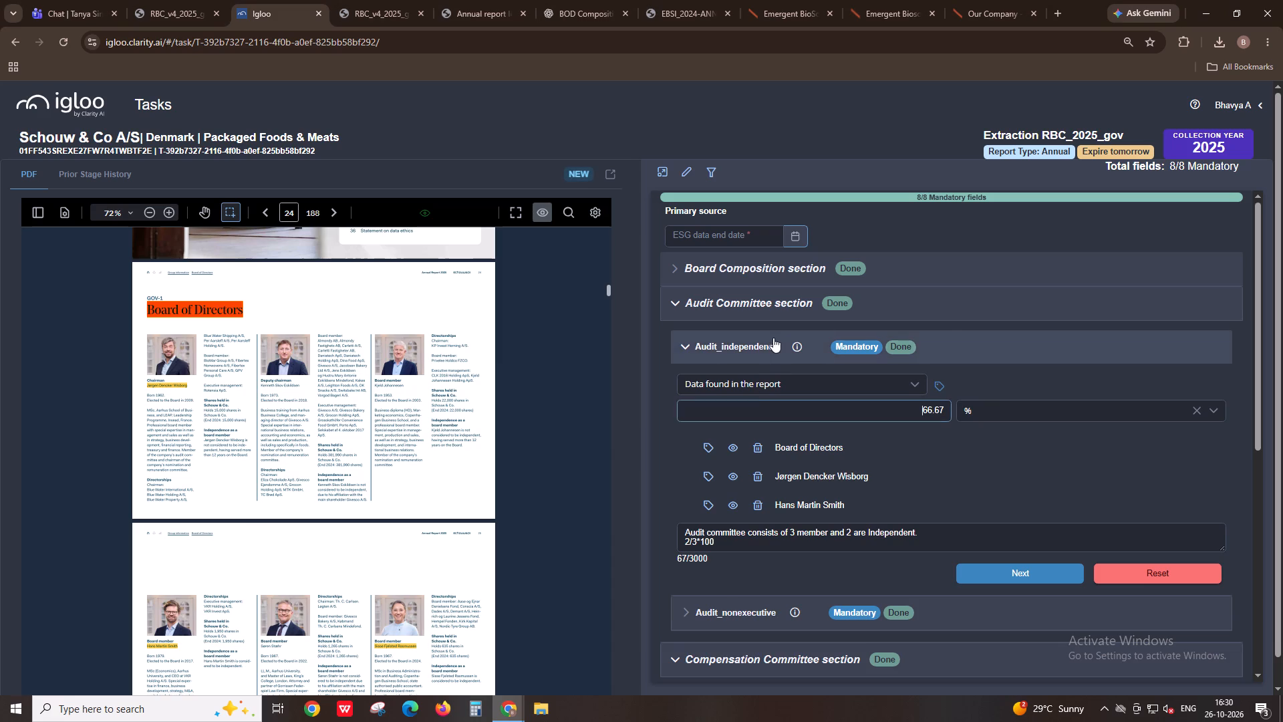
pyautogui.click(773, 338)
pyautogui.click(789, 390)
pyautogui.keyDown('alt'); pyautogui.click(801, 518); pyautogui.keyUp('alt')
pyautogui.hotkey('alt', 'Tab')
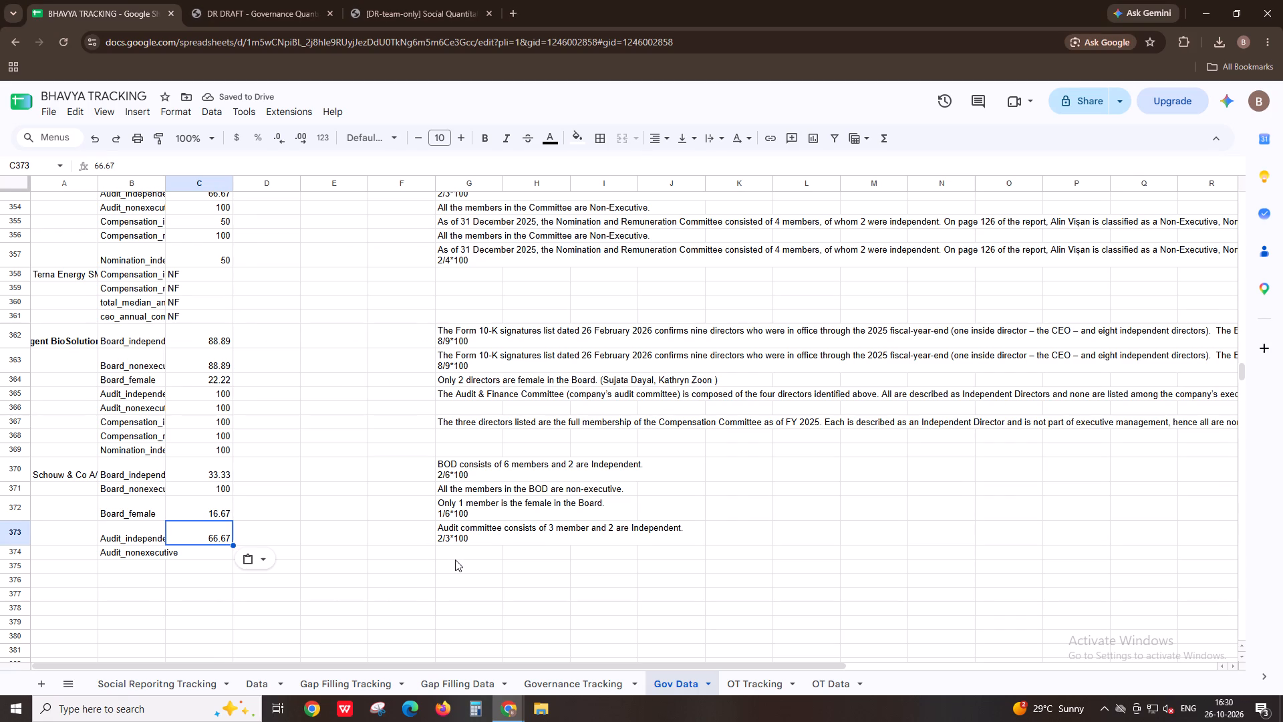
pyautogui.click(455, 560)
pyautogui.press('Return')
pyautogui.hotkey('ctrl', 'v')
pyautogui.press('Return')
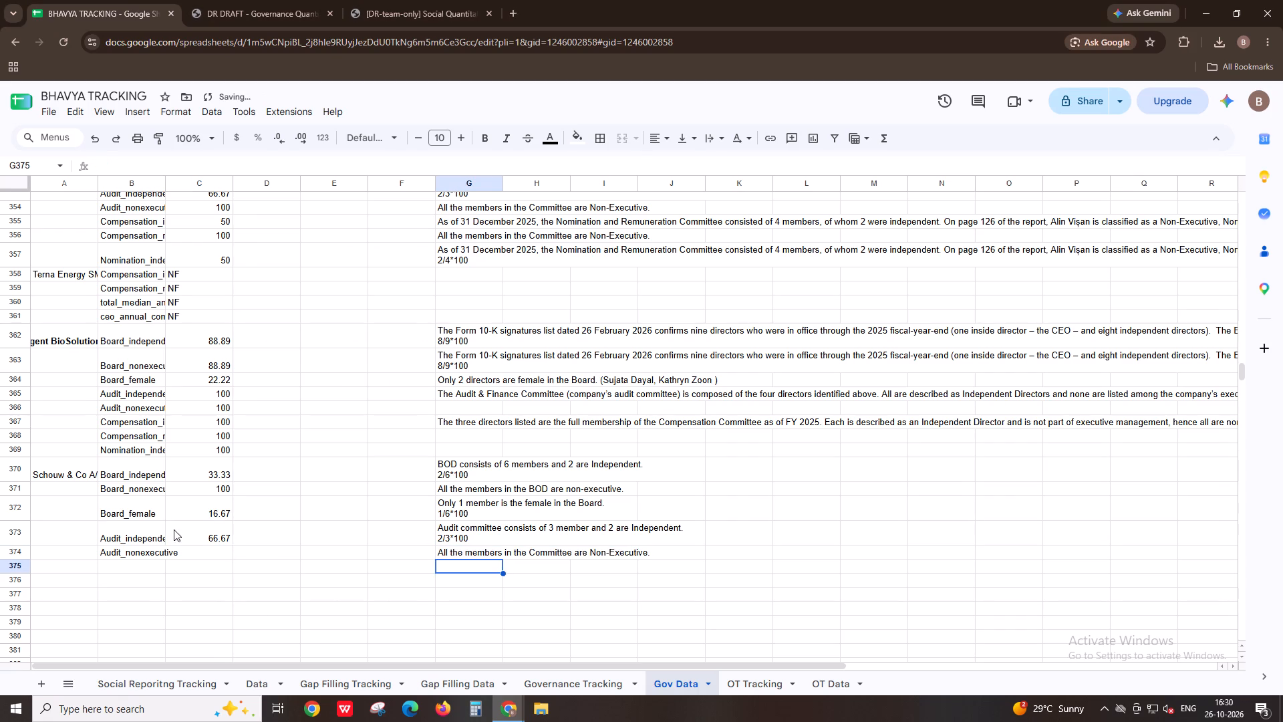
pyautogui.click(179, 549)
pyautogui.write('100')
pyautogui.press('Down')
# Copy the field names Compensation_independence and Compensation_nonexecutive from the Igloo task into Gov Data cells B375 and B376.
pyautogui.press('Left')
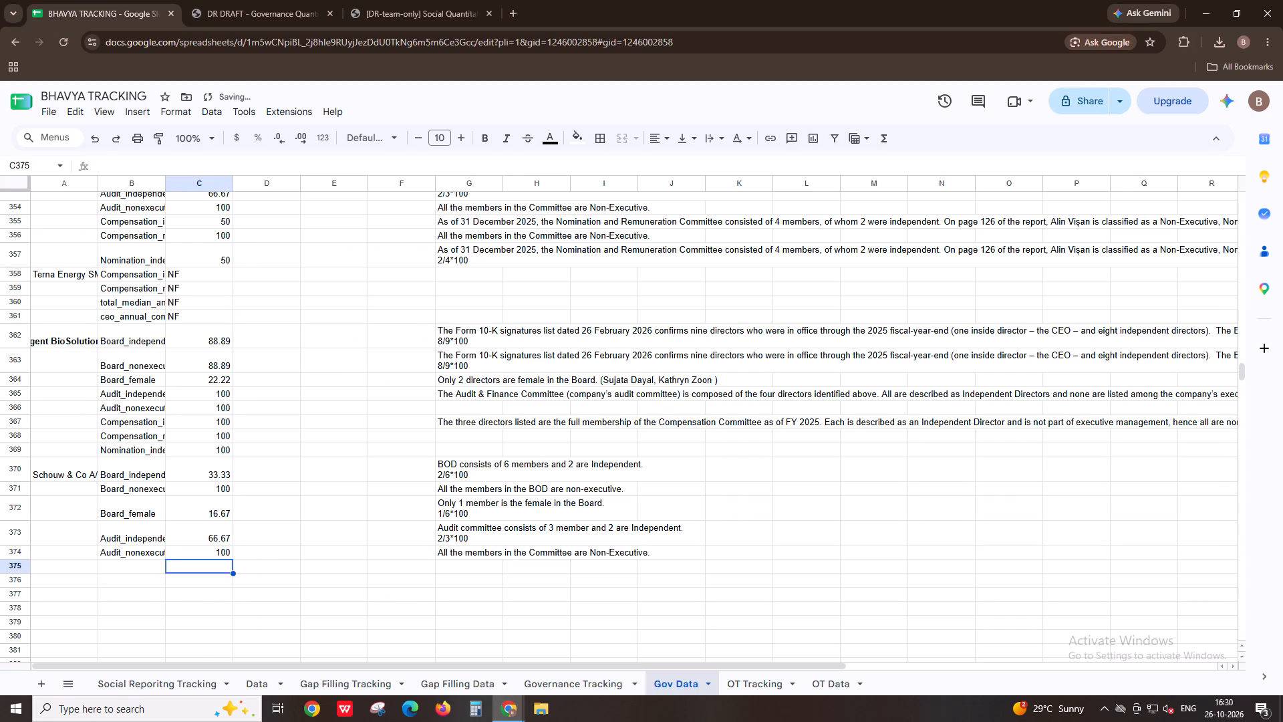
pyautogui.hotkey('alt', 'Tab')
pyautogui.click(780, 303)
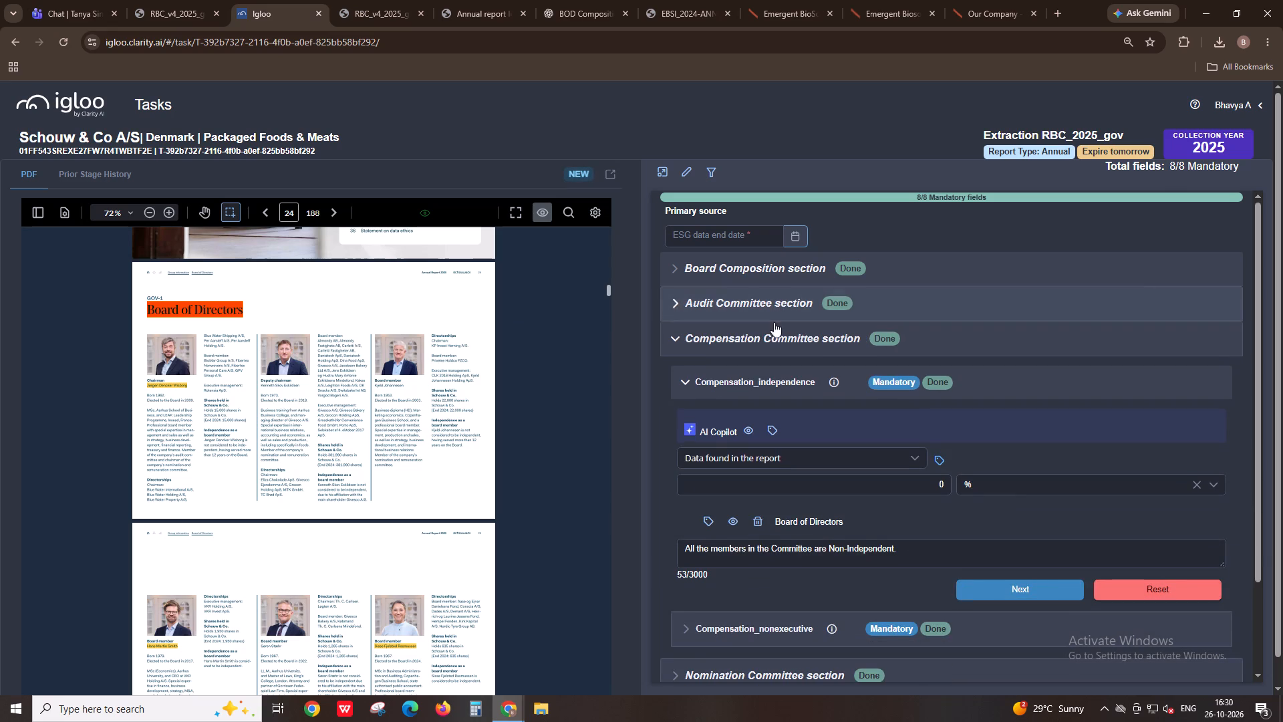
pyautogui.keyDown('alt'); pyautogui.click(763, 385); pyautogui.keyUp('alt')
pyautogui.hotkey('alt', 'Tab')
pyautogui.hotkey('ctrl', 'v')
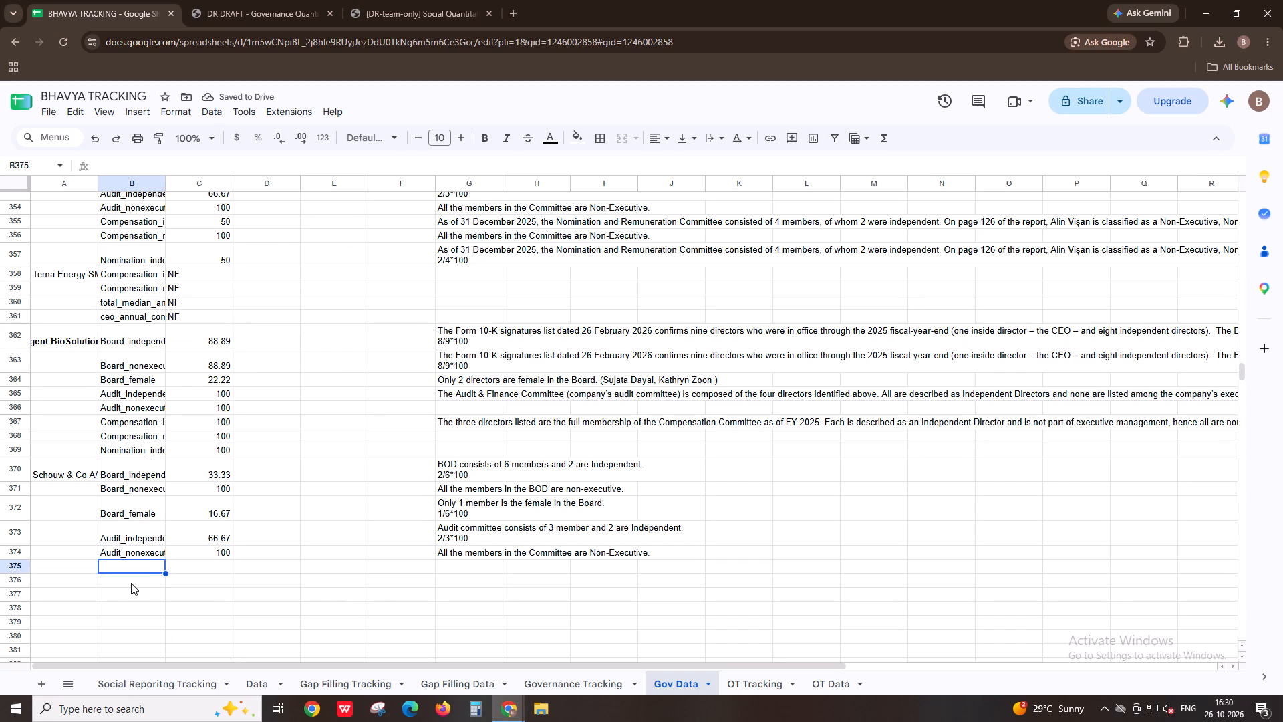
pyautogui.hotkey('alt', 'Tab')
pyautogui.keyDown('alt'); pyautogui.click(776, 416); pyautogui.keyUp('alt')
pyautogui.hotkey('alt', 'Tab')
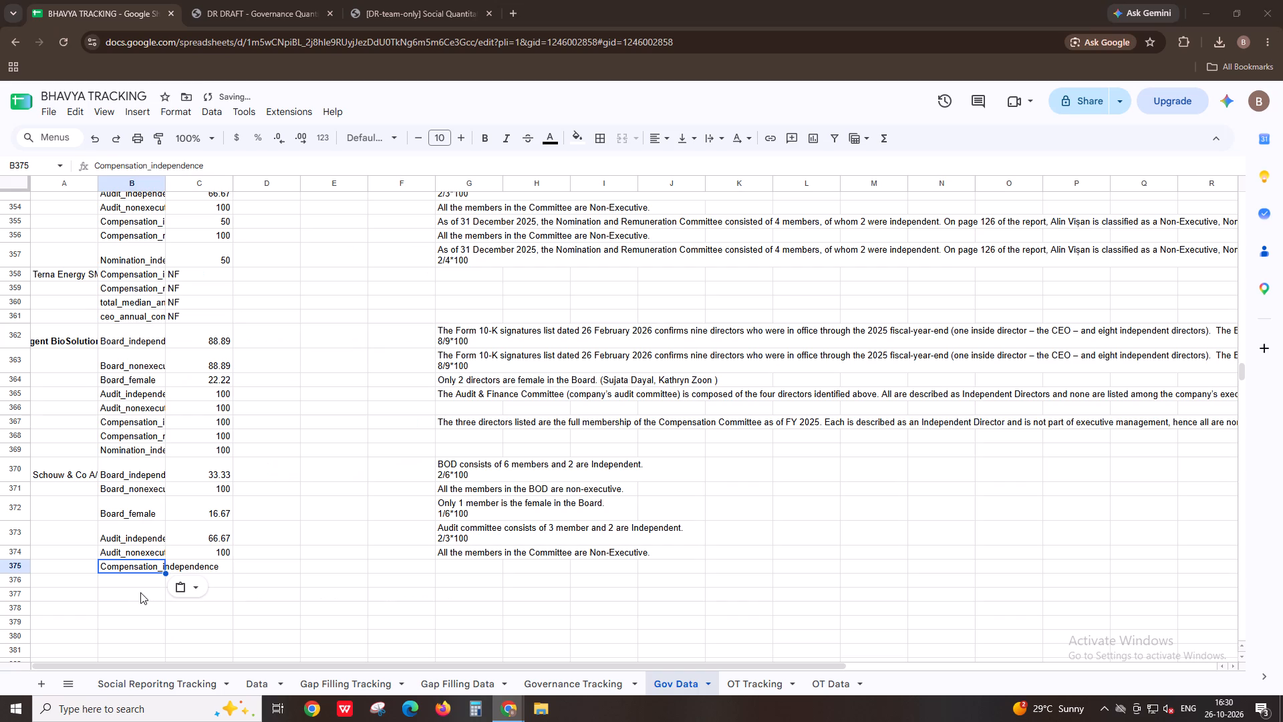
pyautogui.click(139, 578)
pyautogui.hotkey('ctrl', 'v')
pyautogui.press('Tab')
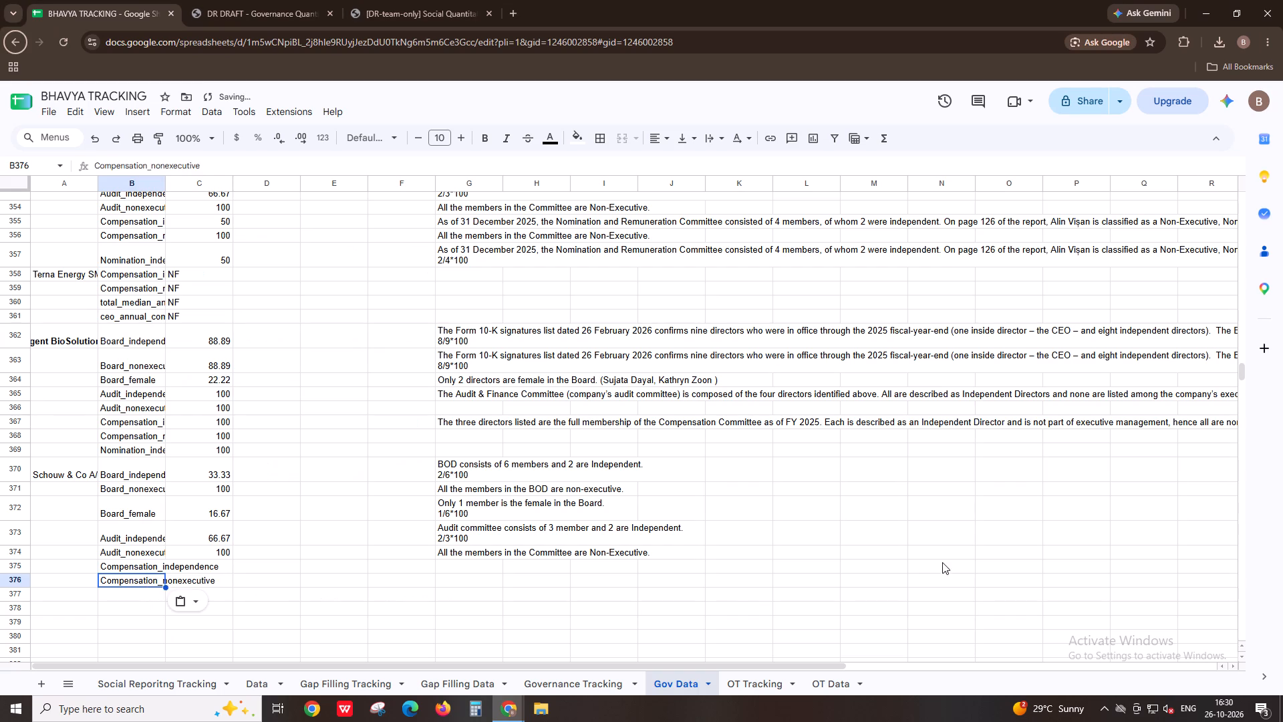
# Copy the Nomination_independence field name from Igloo's Nomination Committee section into Gov Data cell B377.
pyautogui.hotkey('alt', 'Tab')
pyautogui.click(735, 345)
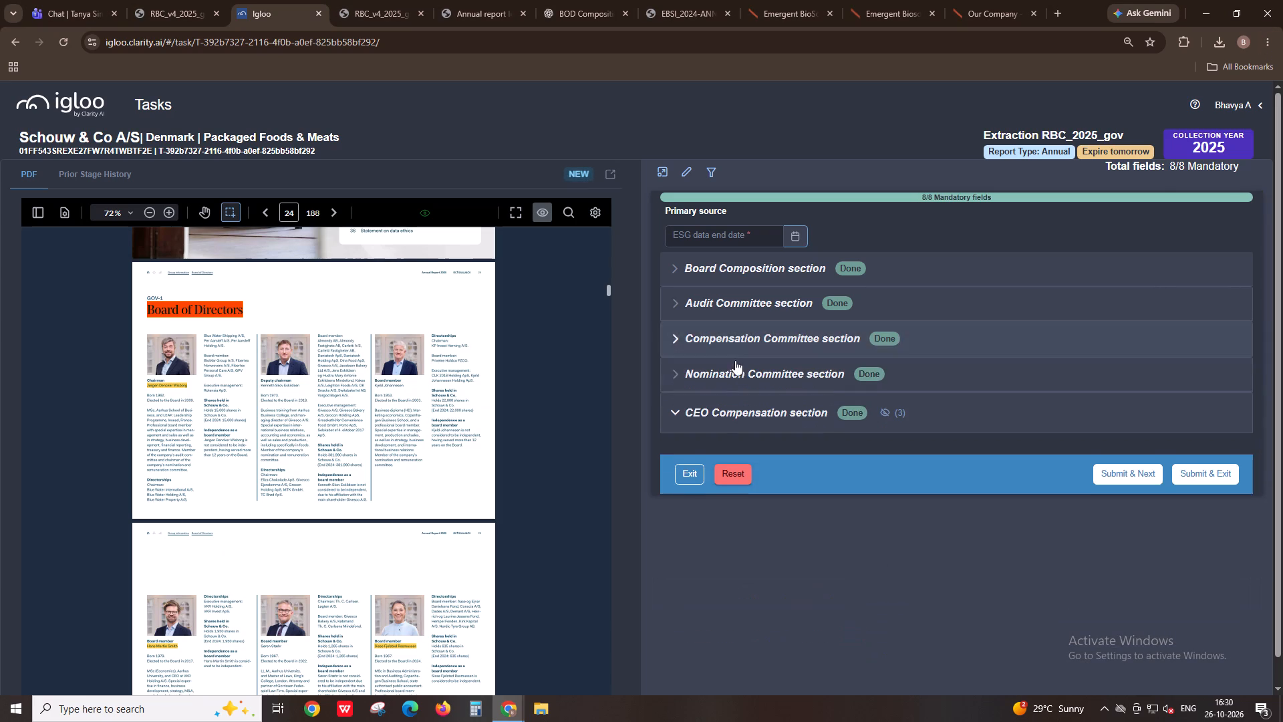
pyautogui.click(734, 367)
pyautogui.keyDown('alt'); pyautogui.click(733, 414); pyautogui.keyUp('alt')
pyautogui.hotkey('alt', 'Tab')
pyautogui.click(155, 592)
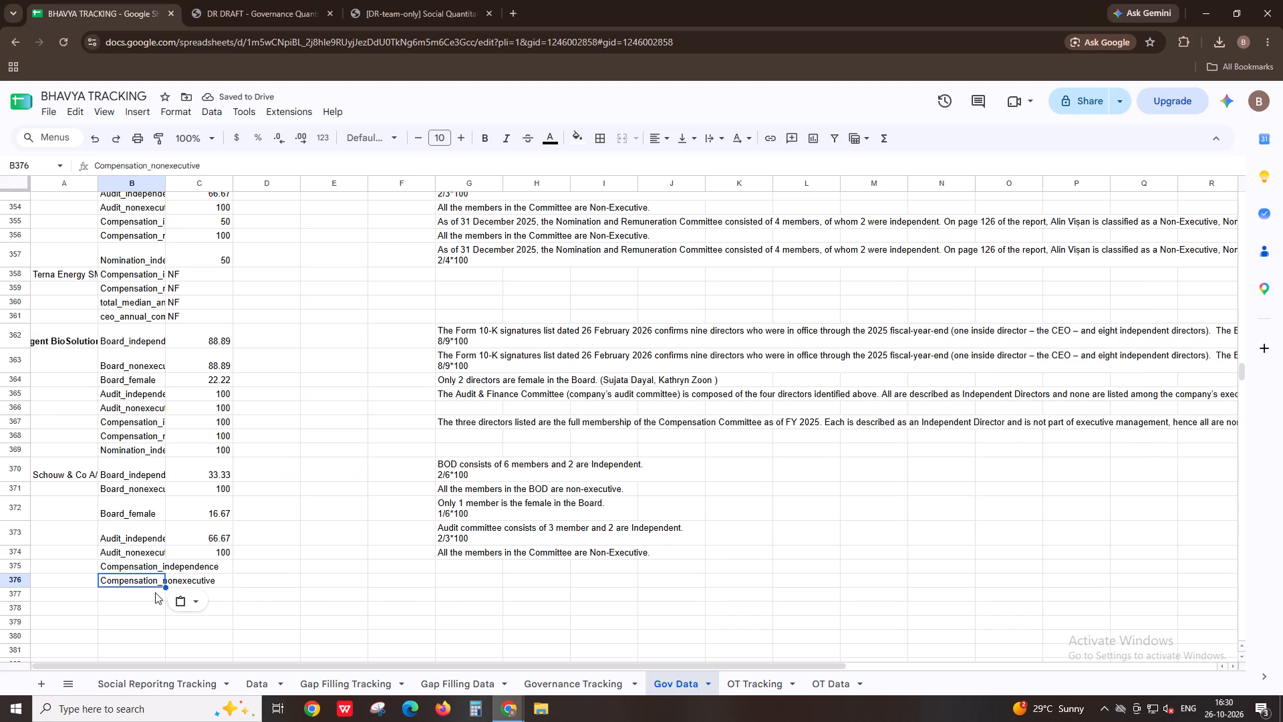
pyautogui.hotkey('ctrl', 'v')
# Copy the Compensation_independence value 0 into C375 and its comment "All the members in the Committee are Non-Independent." into G375 from Igloo.
pyautogui.click(188, 568)
pyautogui.hotkey('alt', 'Tab')
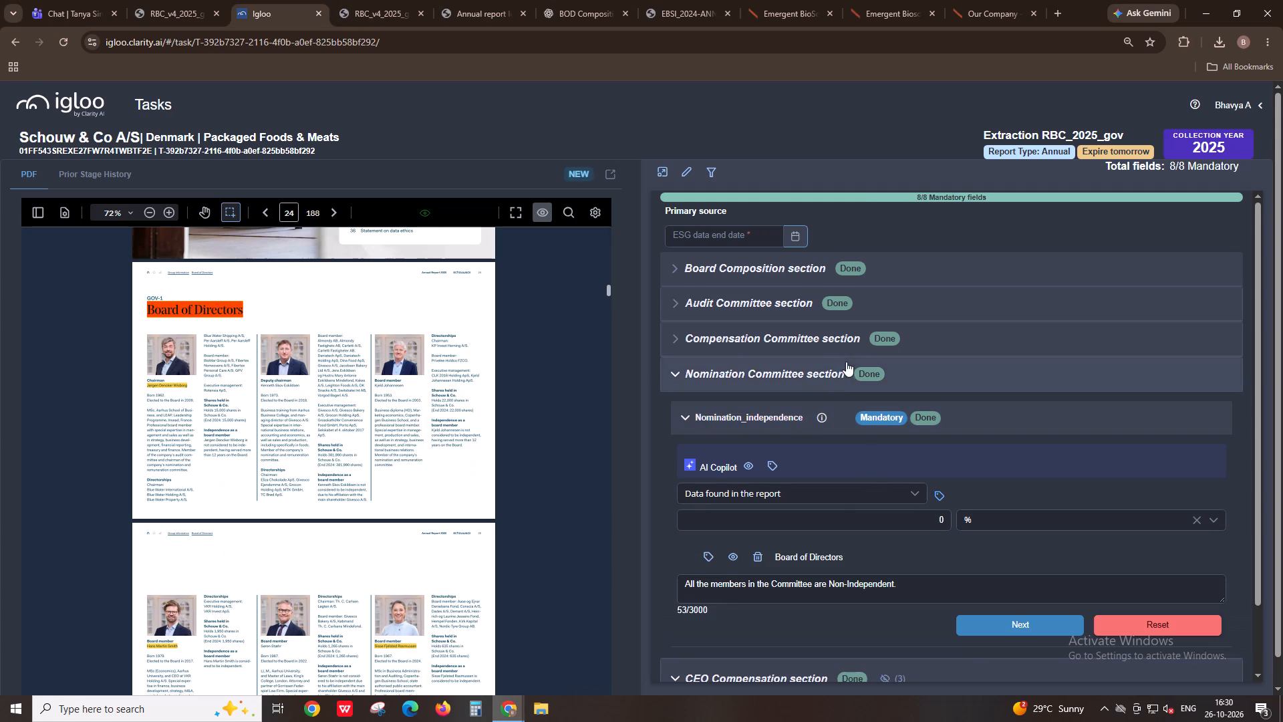
pyautogui.click(837, 338)
pyautogui.click(805, 384)
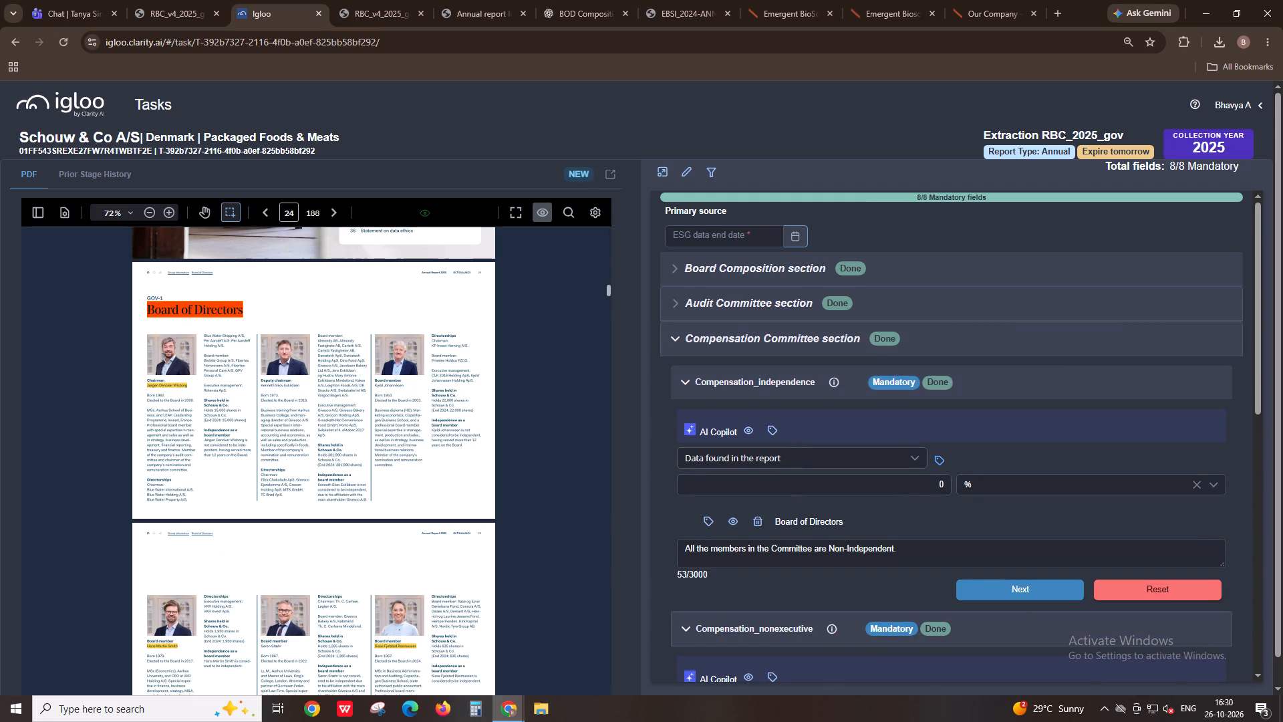
pyautogui.keyDown('alt'); pyautogui.click(789, 489); pyautogui.keyUp('alt')
pyautogui.hotkey('alt', 'Tab')
pyautogui.hotkey('ctrl', 'v')
pyautogui.hotkey('alt', 'Tab')
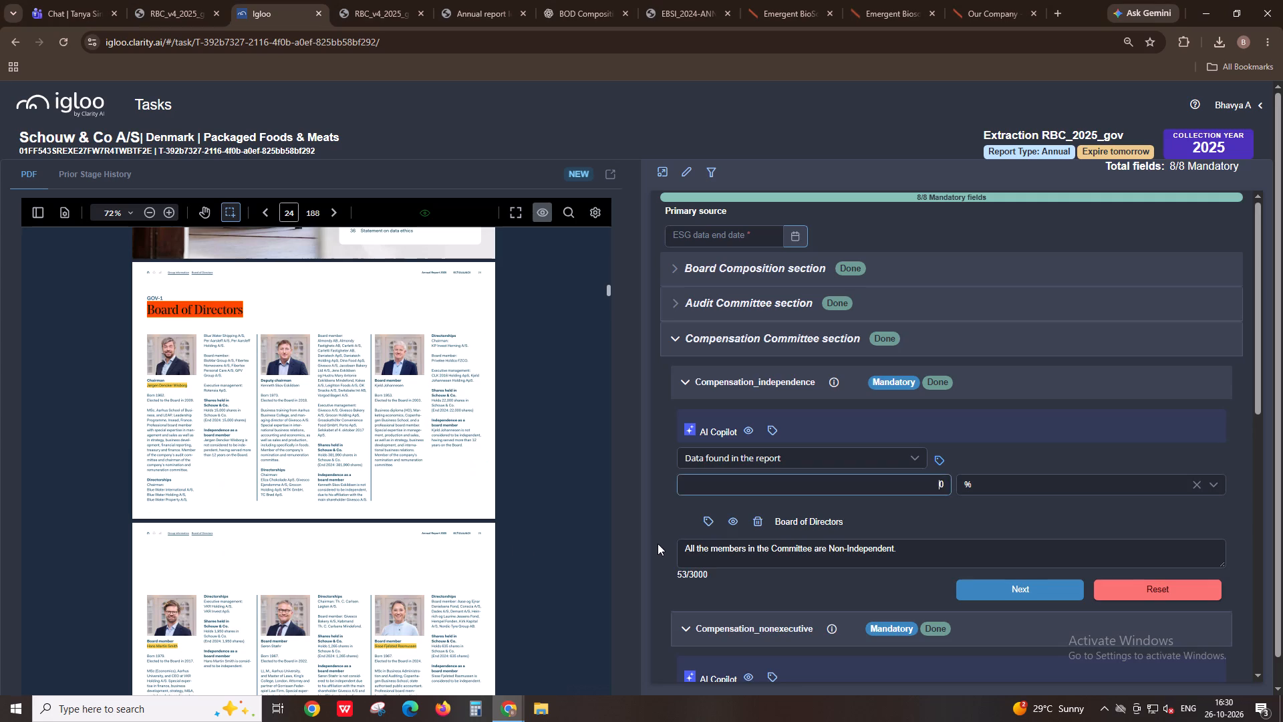
pyautogui.scroll(-4, 662, 542)
pyautogui.click(857, 287)
pyautogui.hotkey('alt', 'Tab')
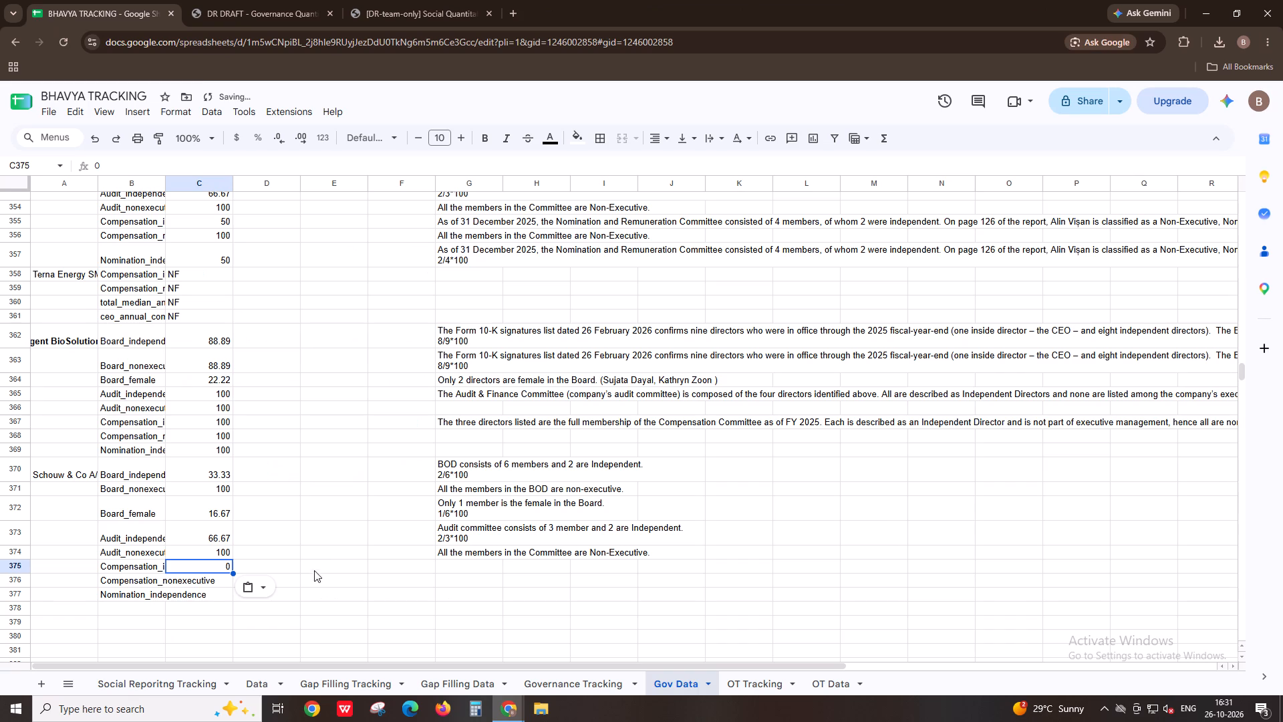
pyautogui.click(444, 566)
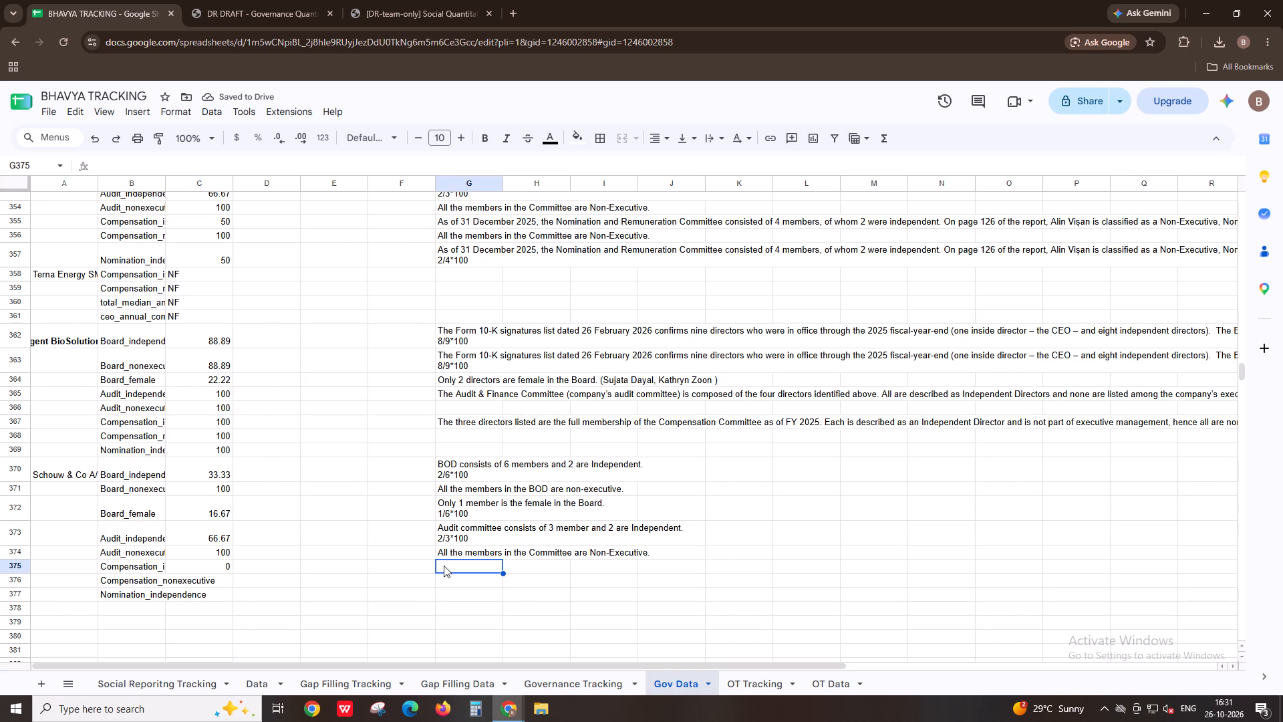
pyautogui.hotkey('ctrl', 'v')
# Duplicate C374:G374, holding the value 100 and the Non-Executive comment, into columns C to G of rows 376 and 377.
pyautogui.moveTo(213, 555); pyautogui.dragTo(351, 558)
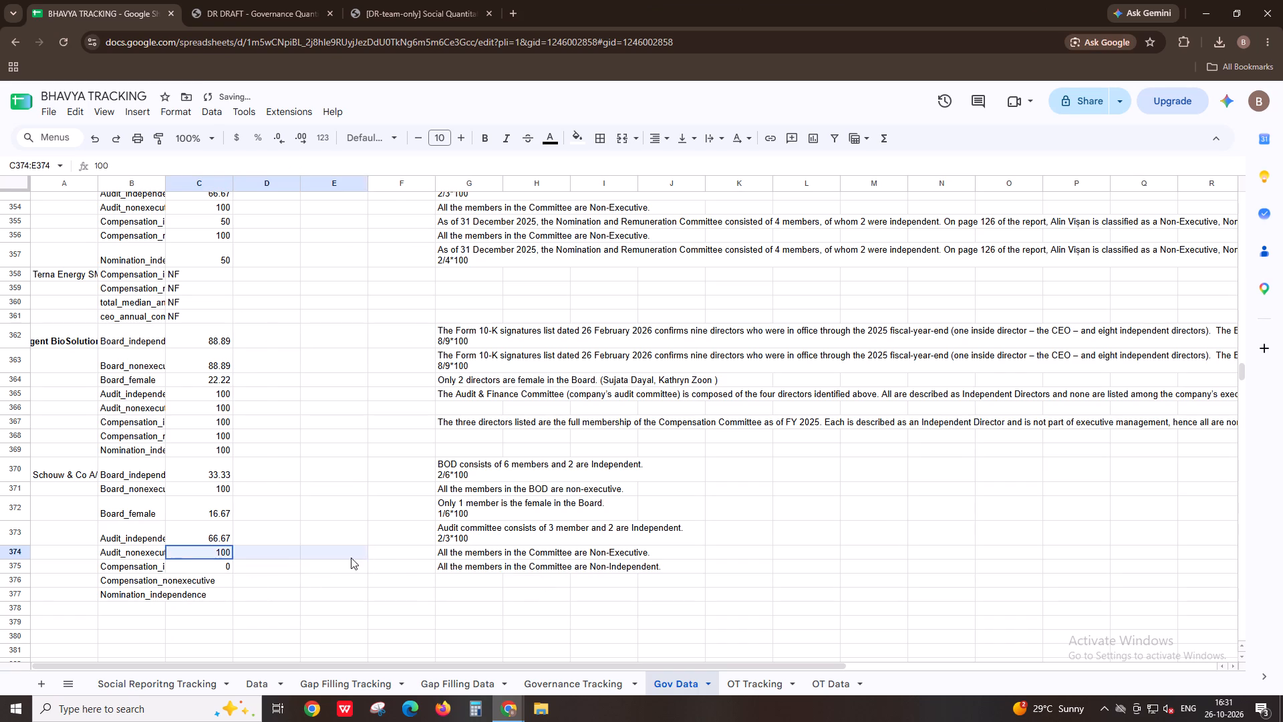
pyautogui.moveTo(351, 558); pyautogui.dragTo(453, 557)
pyautogui.hotkey('ctrl', 'c')
pyautogui.moveTo(217, 585); pyautogui.dragTo(219, 592)
pyautogui.hotkey('ctrl', 'v')
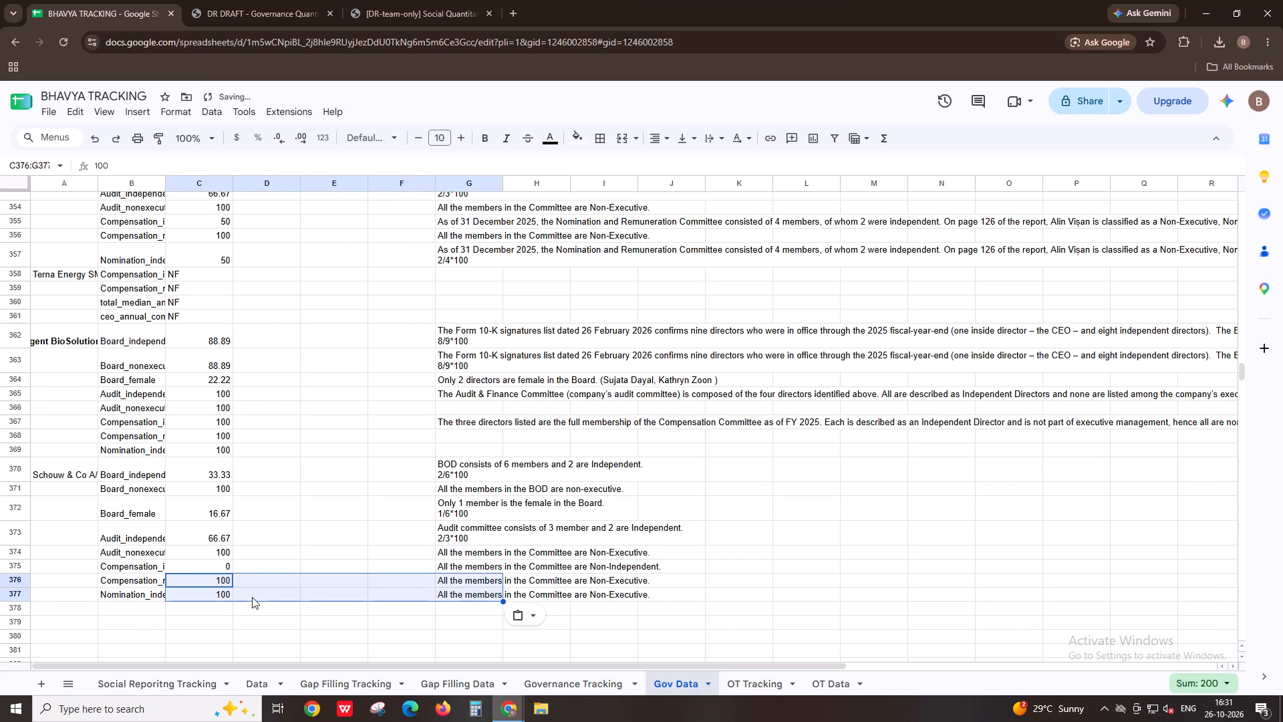
pyautogui.click(279, 616)
# Duplicate C375:G375, holding the value 0 and the Non-Independent comment, over the Nomination_independence entries in row 377.
pyautogui.moveTo(225, 566); pyautogui.dragTo(419, 578)
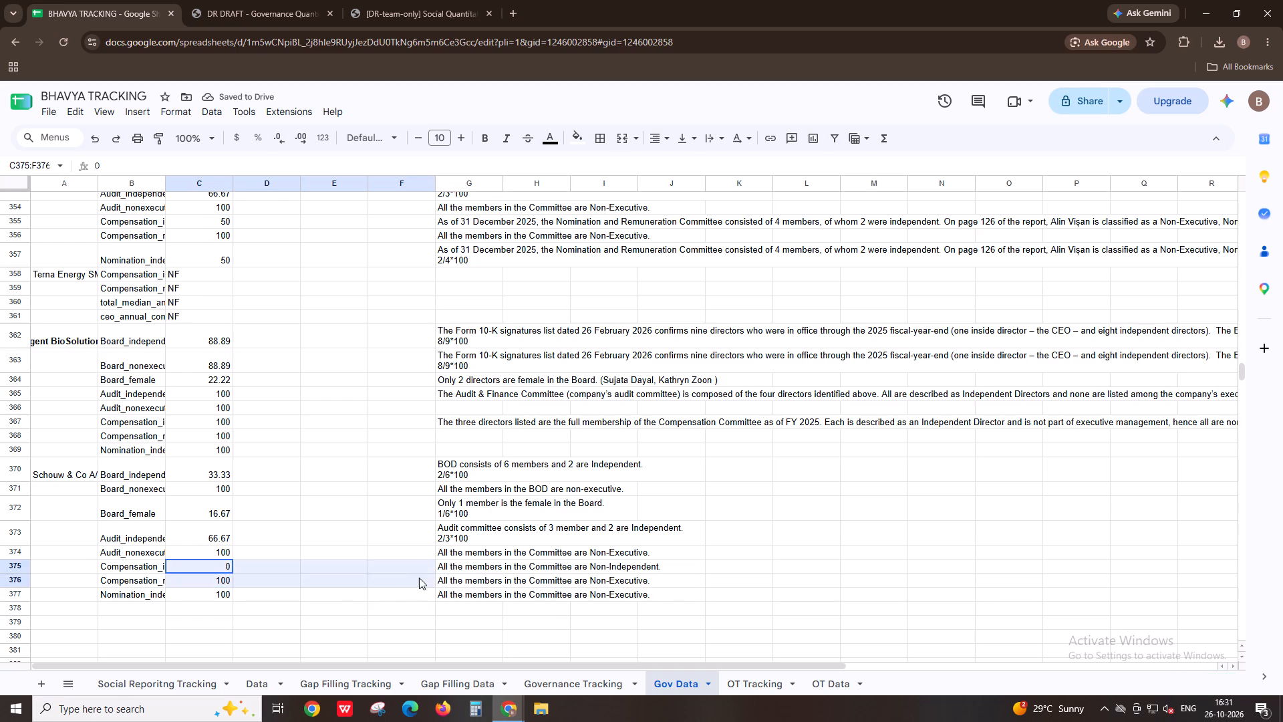
pyautogui.moveTo(419, 578); pyautogui.dragTo(438, 569)
pyautogui.hotkey('ctrl', 'c')
pyautogui.click(208, 596)
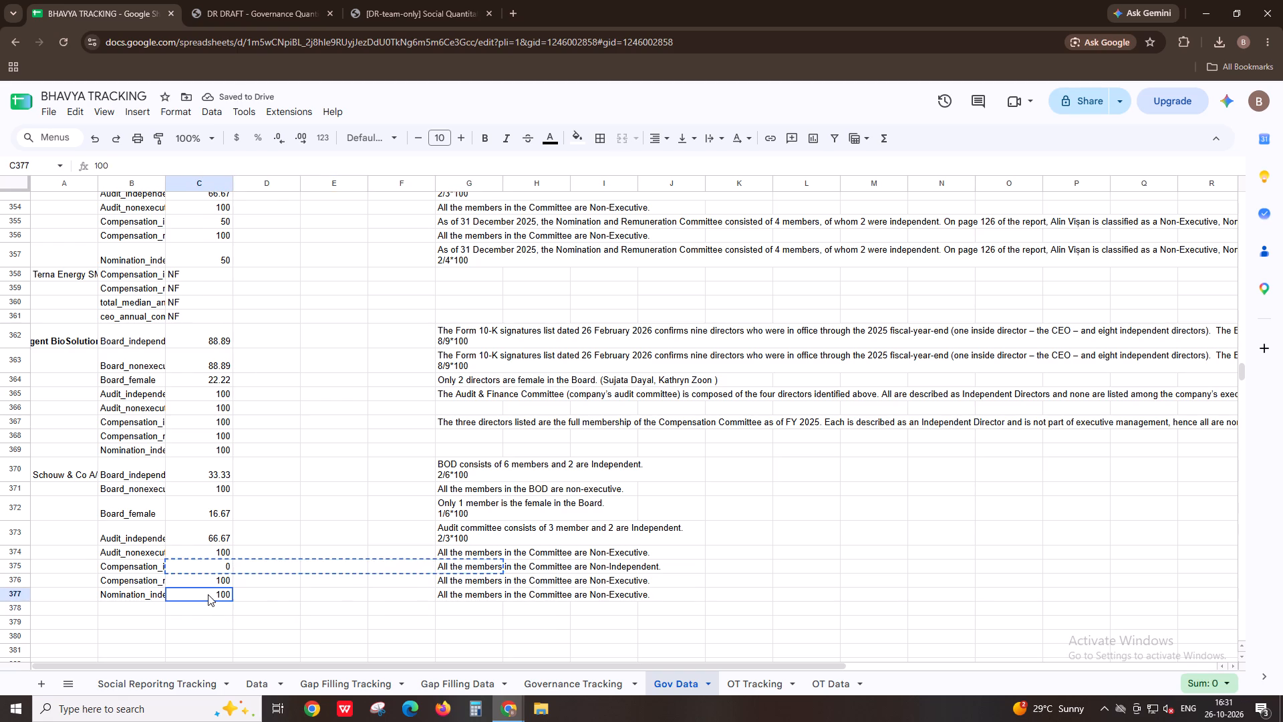
pyautogui.hotkey('ctrl', 'v')
pyautogui.click(330, 607)
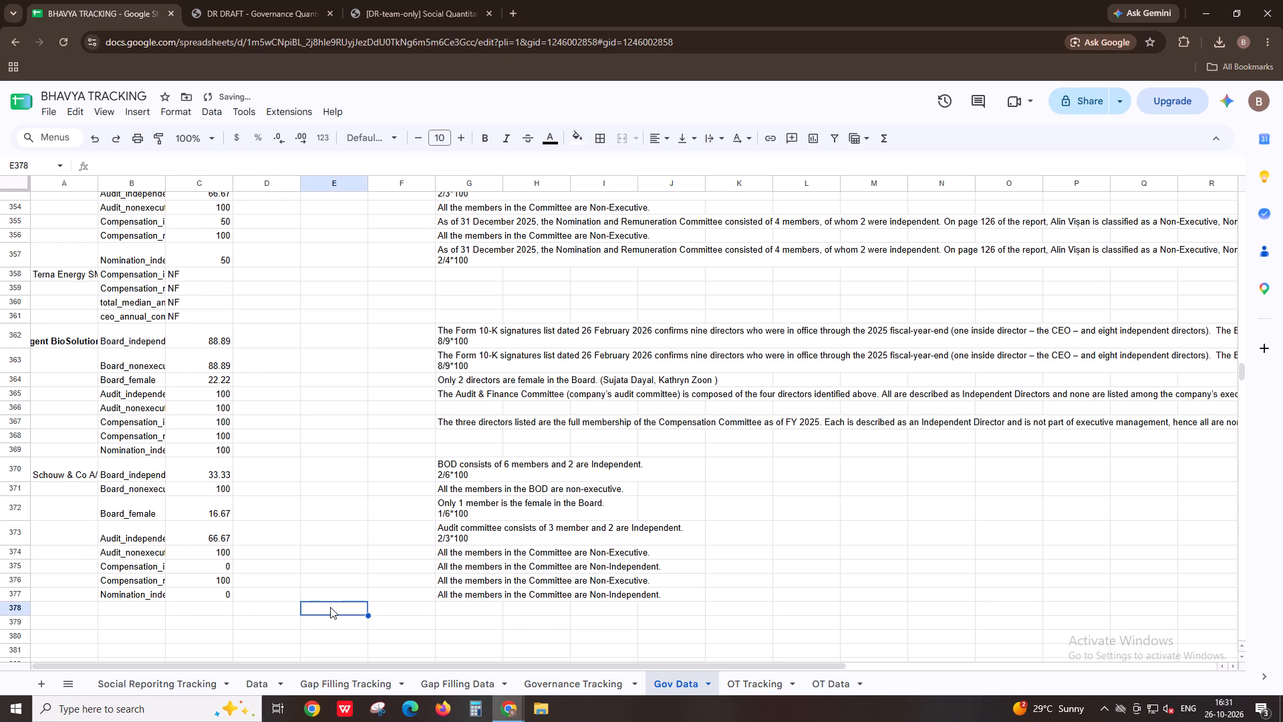
# Switch to Schouw & Co's Igloo task and select 31/12/2025 as the ESG data end date.
pyautogui.hotkey('alt', 'Tab')
pyautogui.scroll(4, 855, 485)
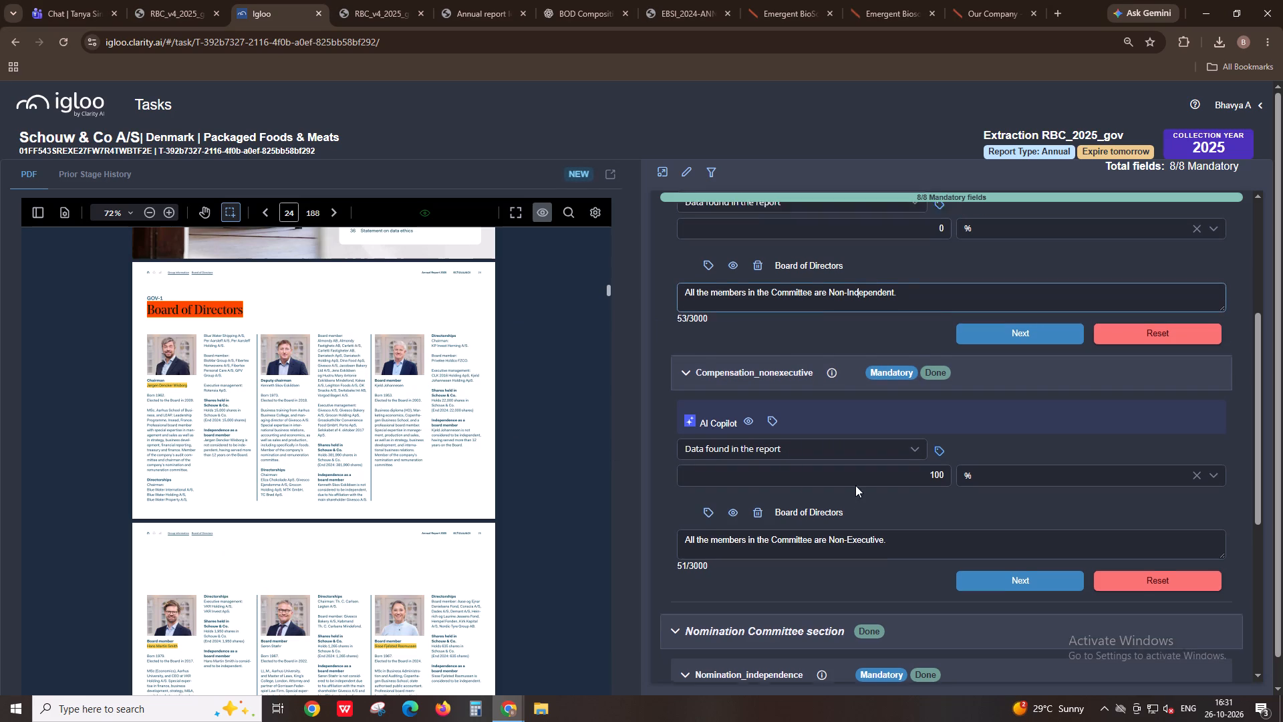
pyautogui.scroll(10, 855, 485)
pyautogui.click(797, 235)
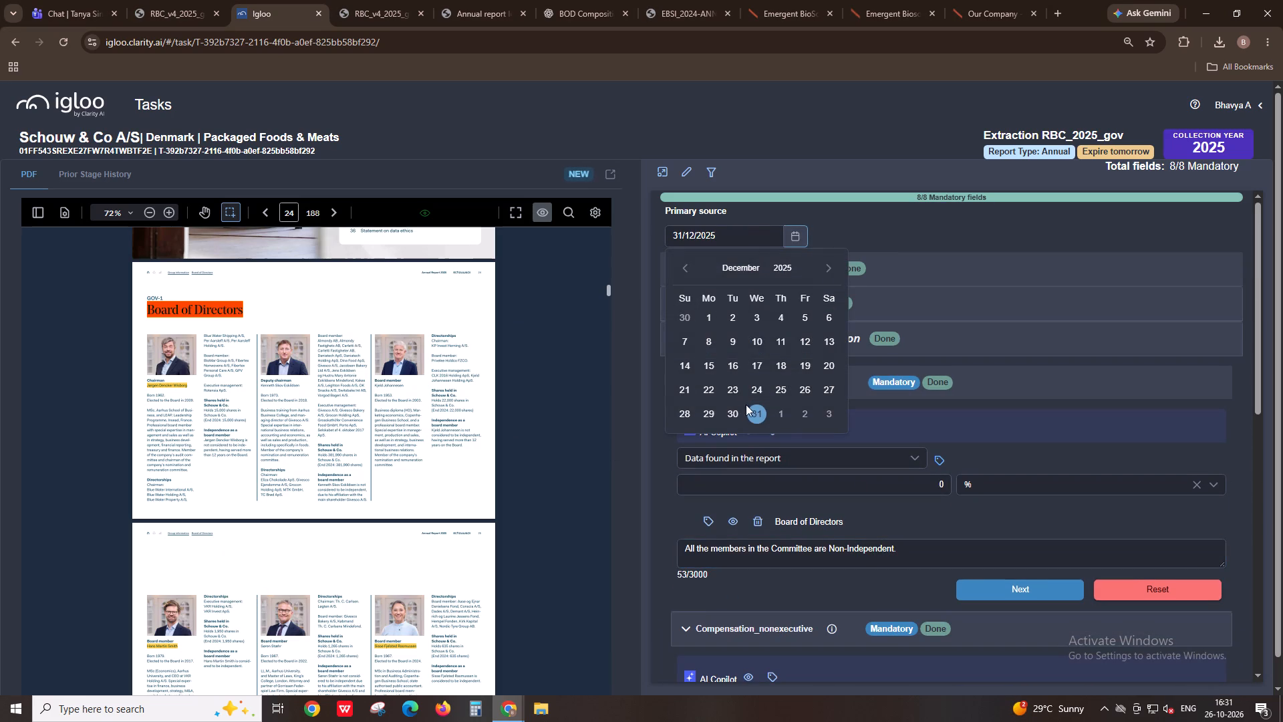
pyautogui.click(761, 412)
# In the Governance Tracking sheet, fill Schouw & Co's F185:J185 with the counts 8, 0, 0, 0, 8 from the Emergent BioSolutions row.
pyautogui.hotkey('alt', 'Tab')
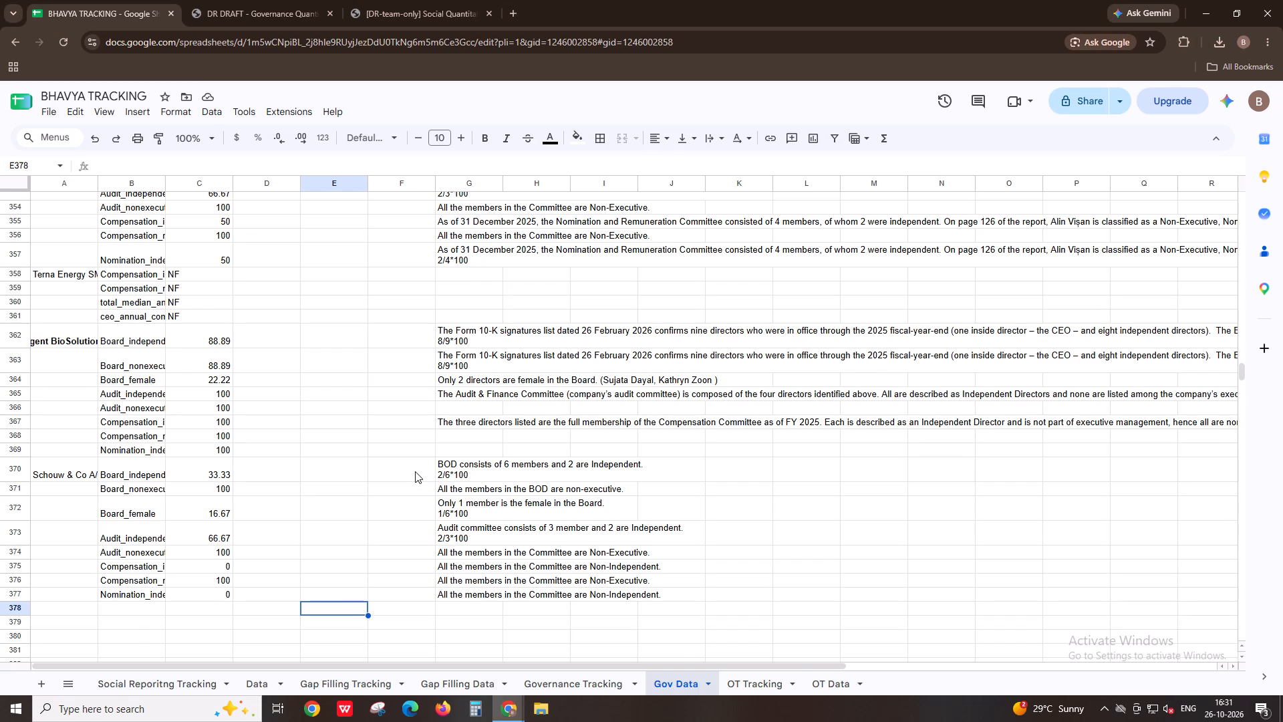
pyautogui.click(604, 680)
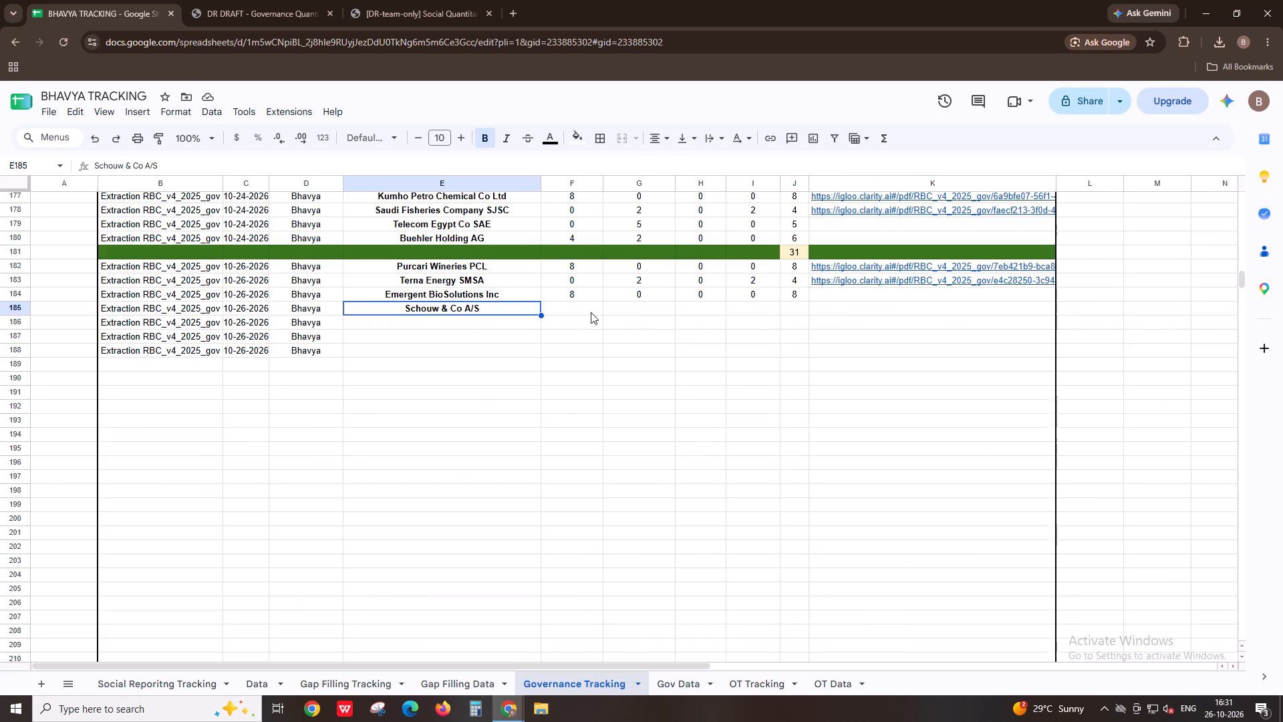
pyautogui.click(591, 312)
pyautogui.press('Up')
pyautogui.hotkey('shift', 'Right')
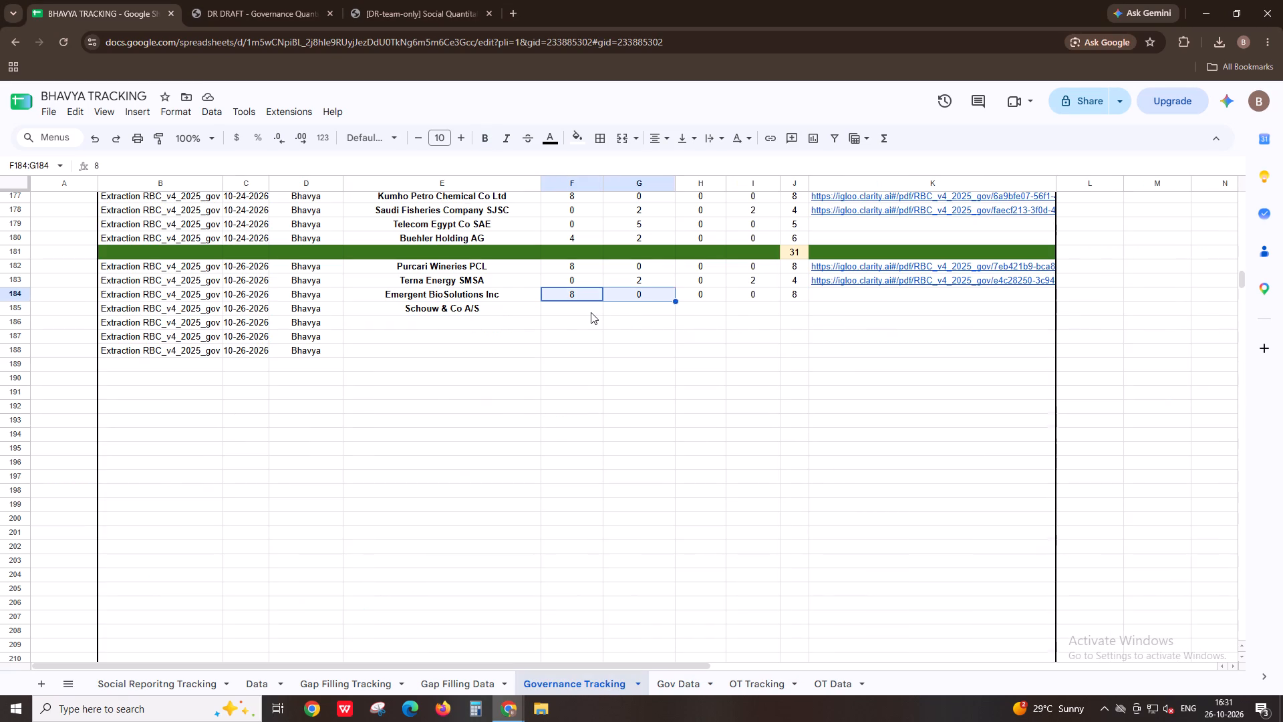
pyautogui.hotkey('shift', 'Right')
pyautogui.hotkey('shift', 'Right')
pyautogui.hotkey('shift', 'Right')
pyautogui.hotkey('shift', 'Down')
pyautogui.hotkey('ctrl', 'd')
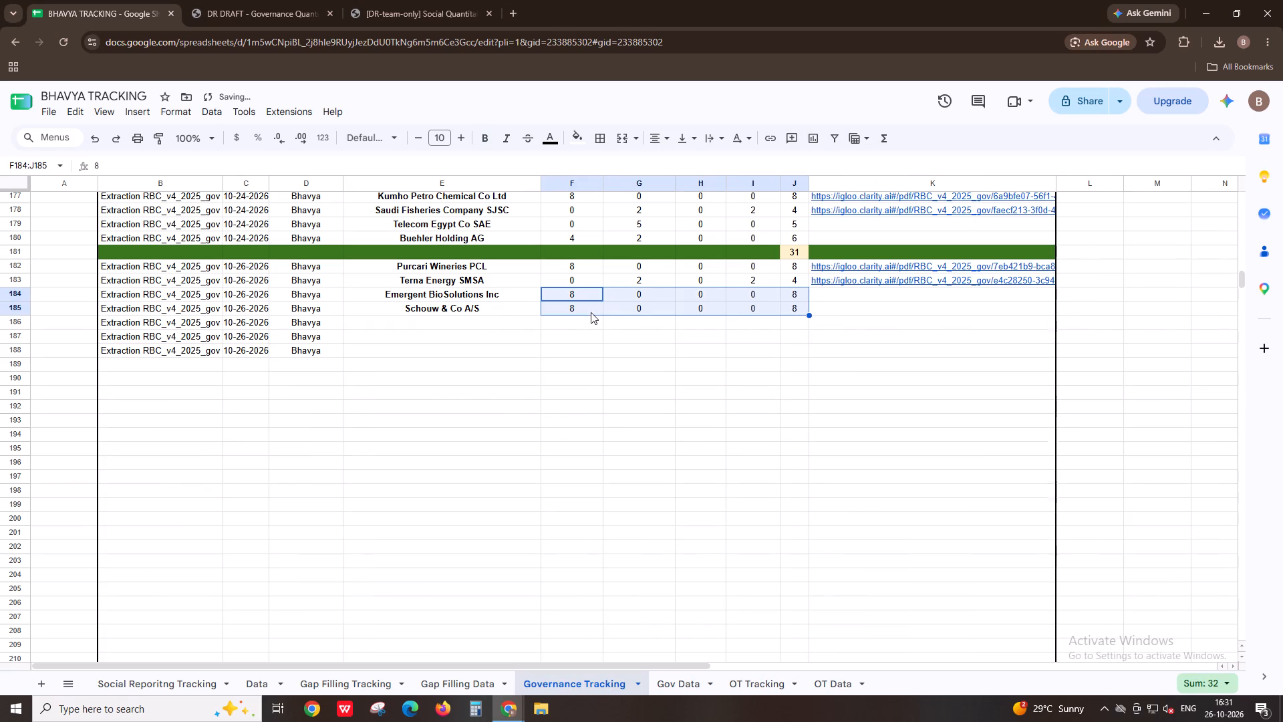
# Copy the share link of Schouw & Co's report from Igloo into cell K185 of Governance Tracking.
pyautogui.hotkey('alt', 'Tab')
pyautogui.click(592, 211)
pyautogui.click(555, 263)
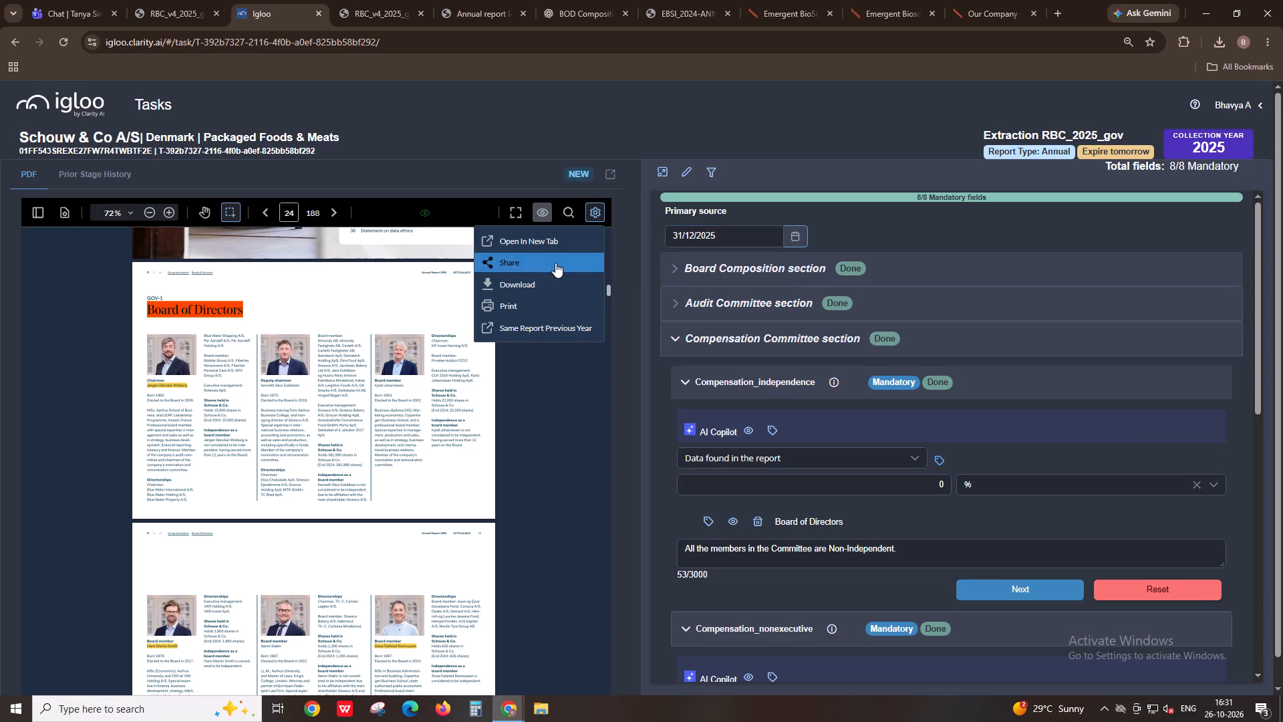
pyautogui.hotkey('alt', 'Tab')
pyautogui.click(960, 312)
pyautogui.hotkey('ctrl', 'v')
# Submit the completed Schouw & Co task in Igloo and exit it.
pyautogui.hotkey('alt', 'Tab')
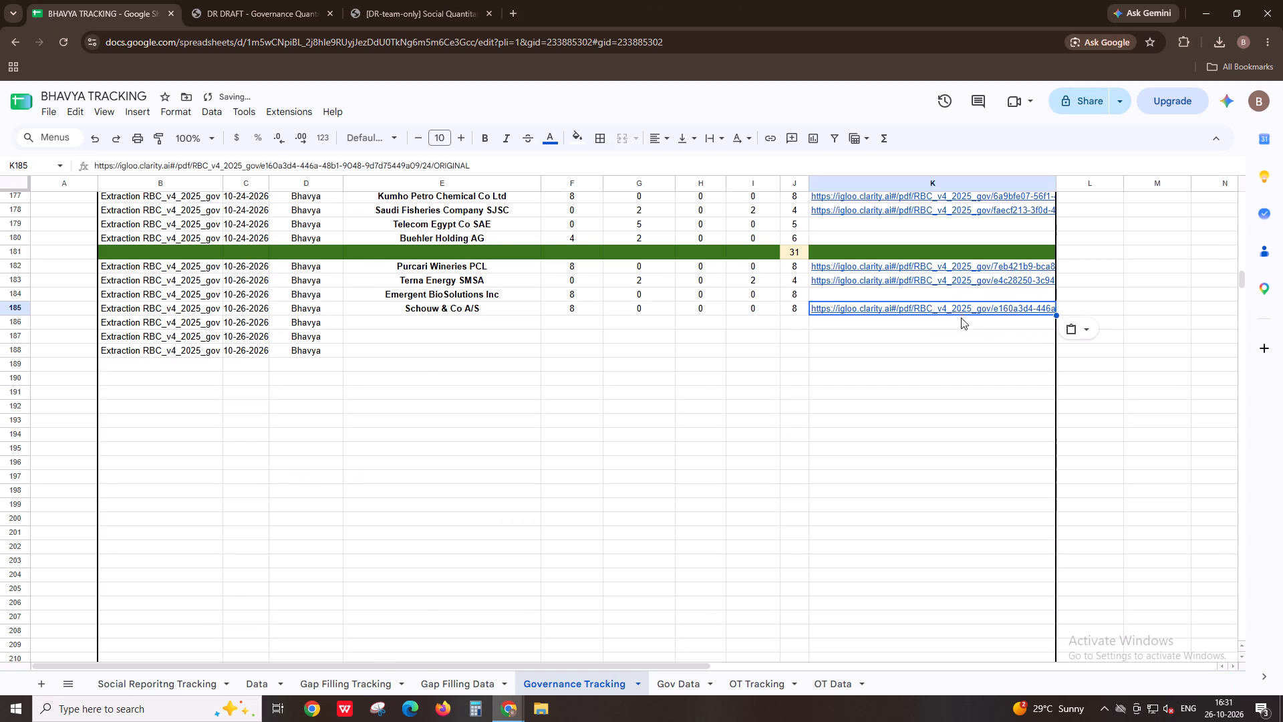
pyautogui.scroll(-7, 1175, 488)
pyautogui.scroll(-6, 1198, 597)
pyautogui.click(1191, 649)
pyautogui.click(1192, 654)
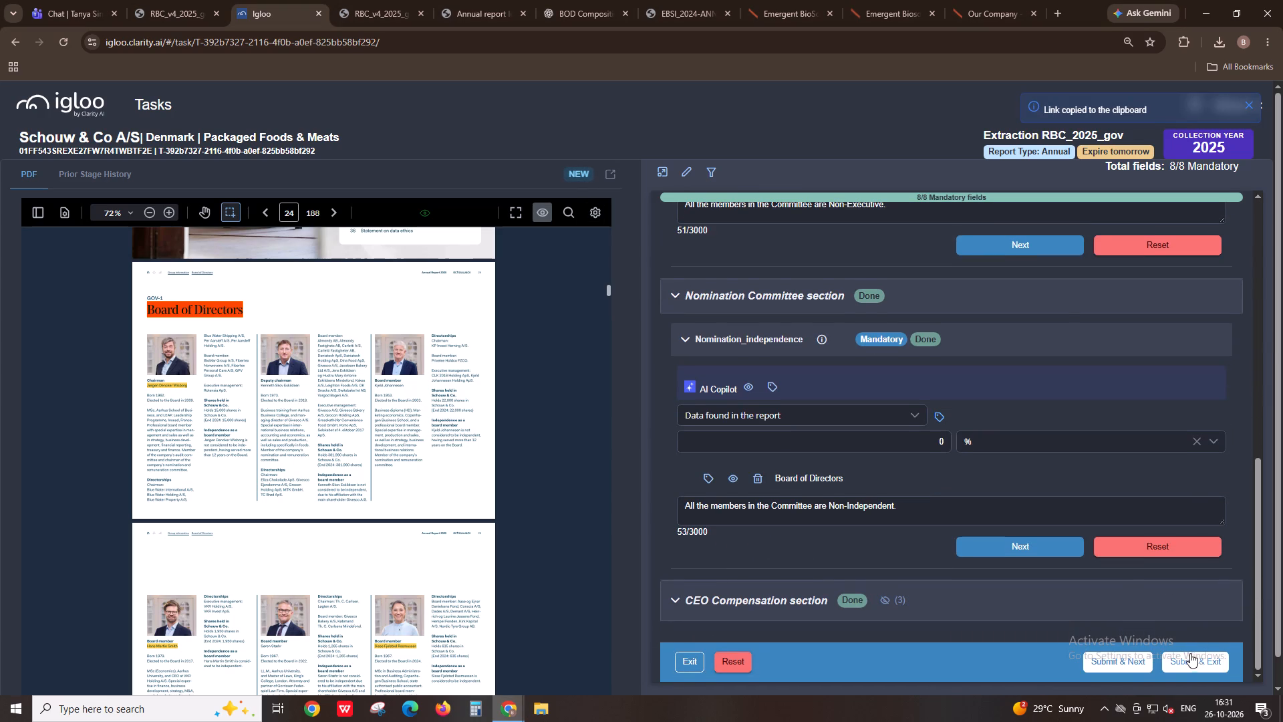
# Select the field totals in J182:J185 of the Governance Tracking sheet to check their sum.
pyautogui.hotkey('alt', 'Tab')
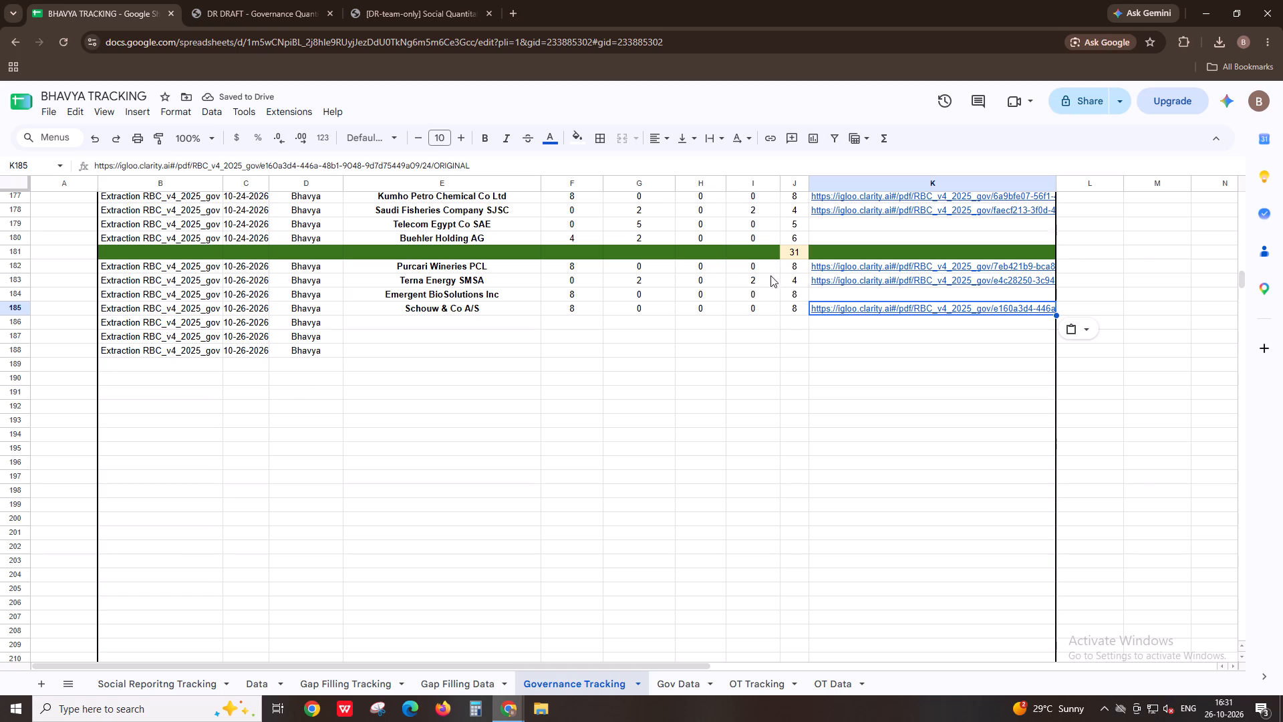
pyautogui.moveTo(789, 265); pyautogui.dragTo(791, 305)
# Refresh Igloo's task list and take a new report task from the RBC_2025_gov collection.
pyautogui.hotkey('alt', 'Tab')
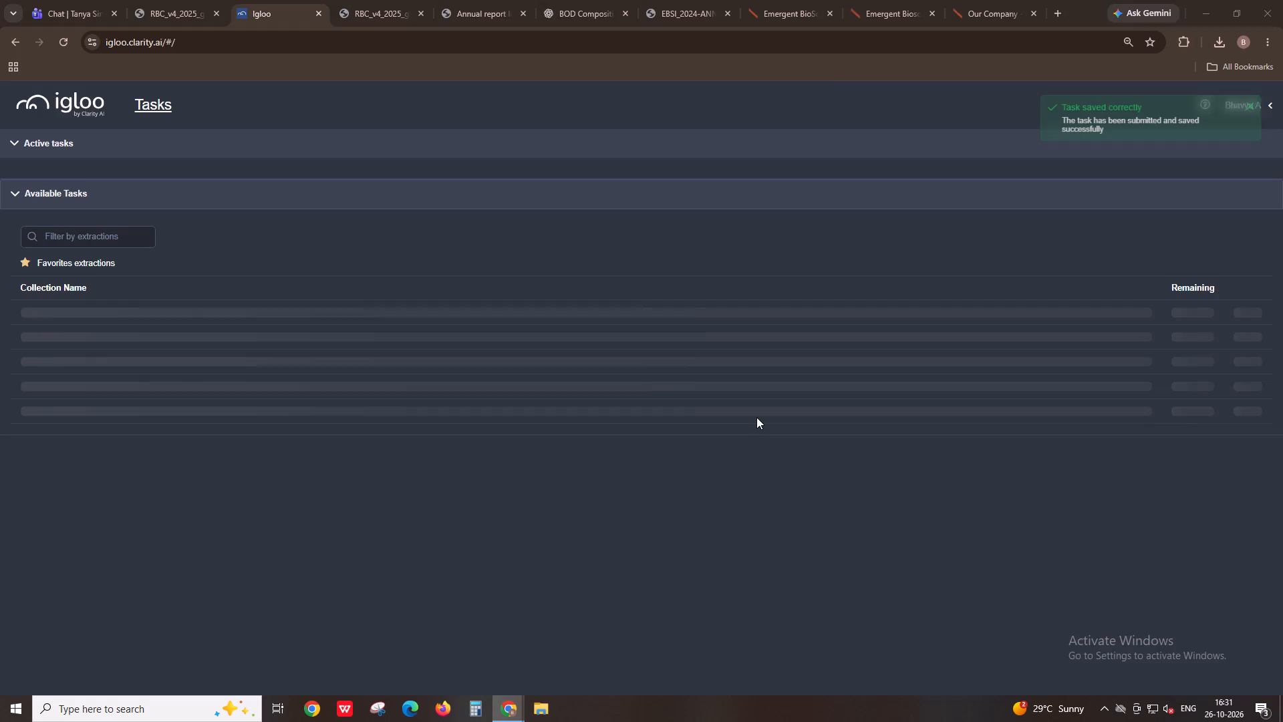
pyautogui.press('F5')
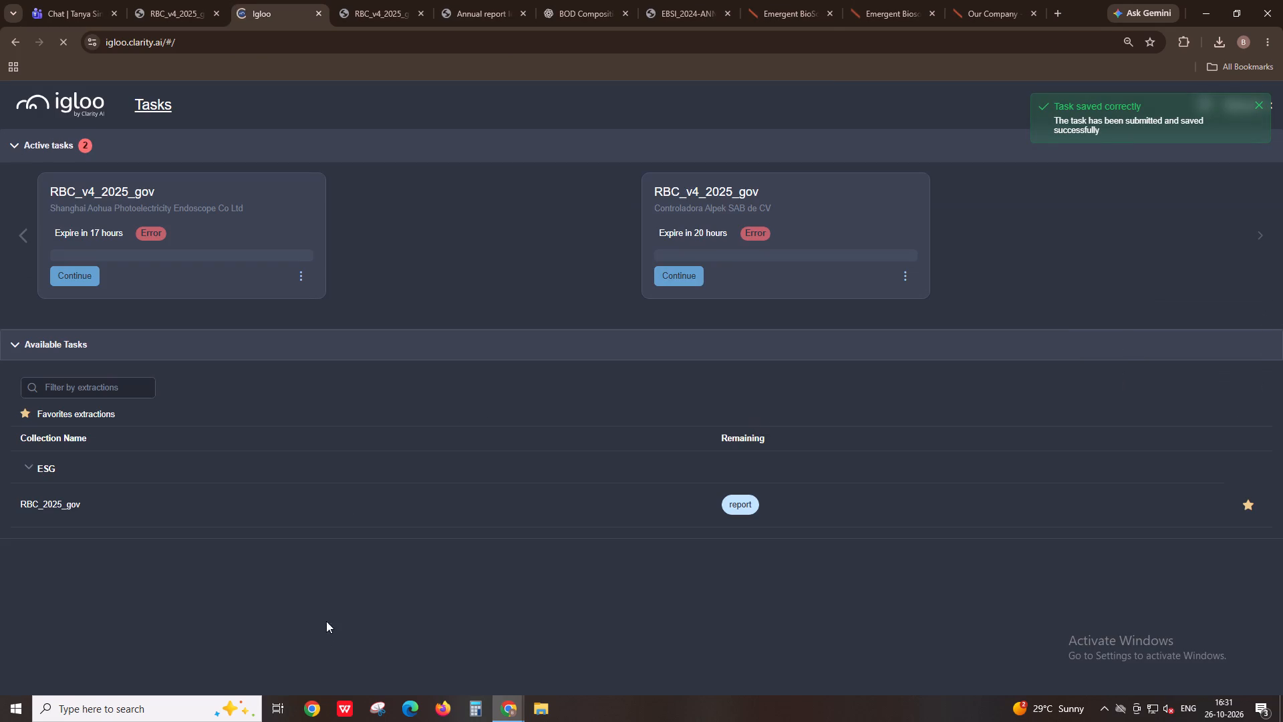
pyautogui.press('F5')
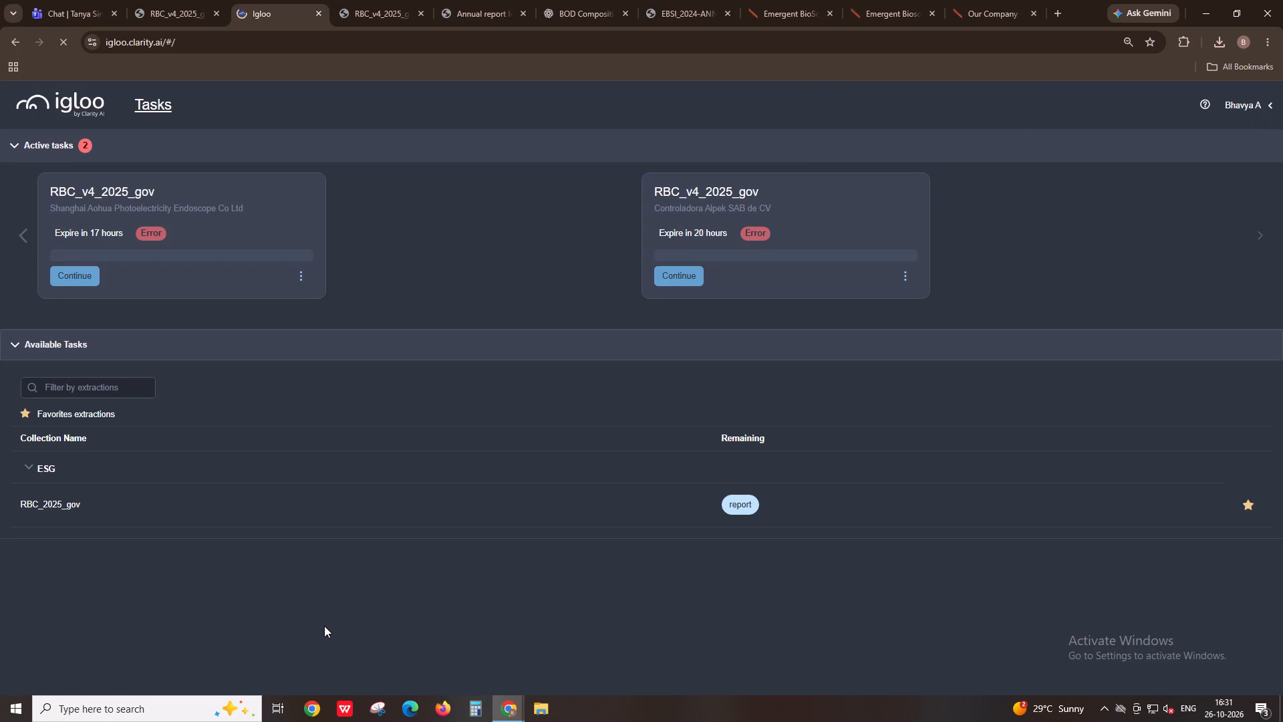
pyautogui.click(722, 501)
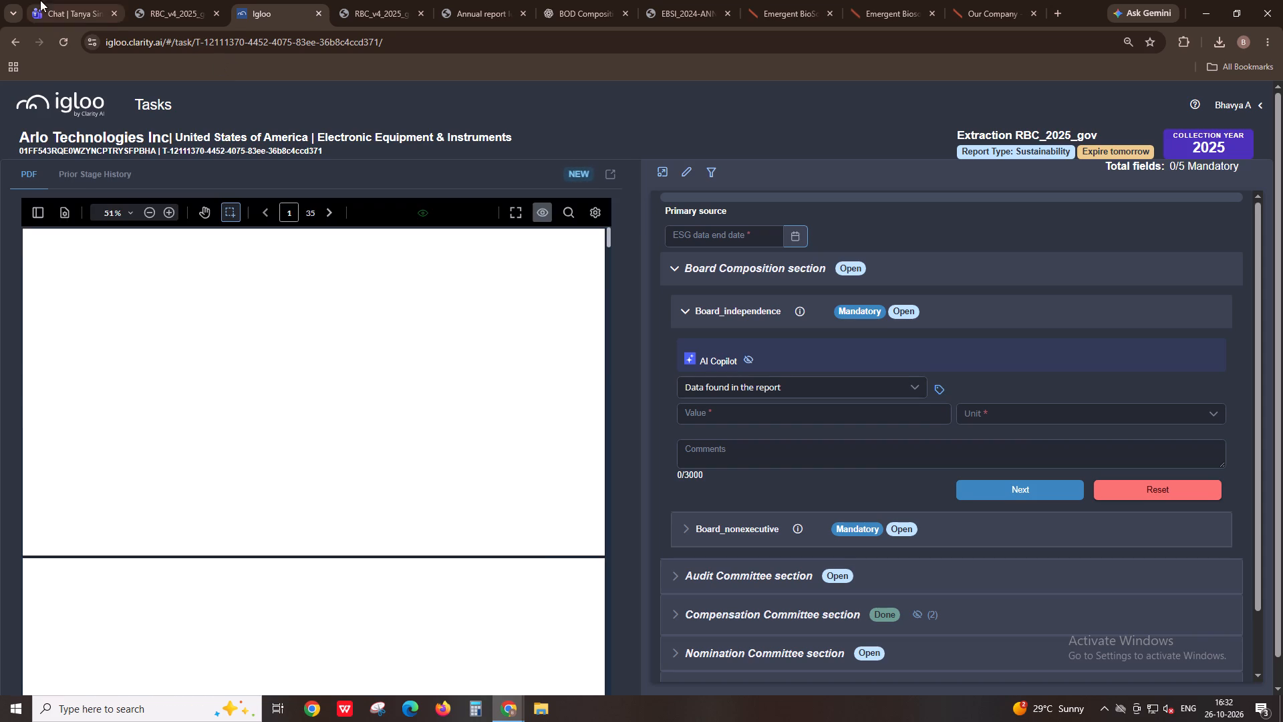
# Close the browser tab holding the old RBC_v4_2025_gov PDF beside the Teams chat.
pyautogui.click(168, 0)
pyautogui.middleClick(172, 0)
# Examine page 34 of the Arlo Technologies report and the page AI Copilot references for Board_independence.
pyautogui.scroll(2, 172, 0)
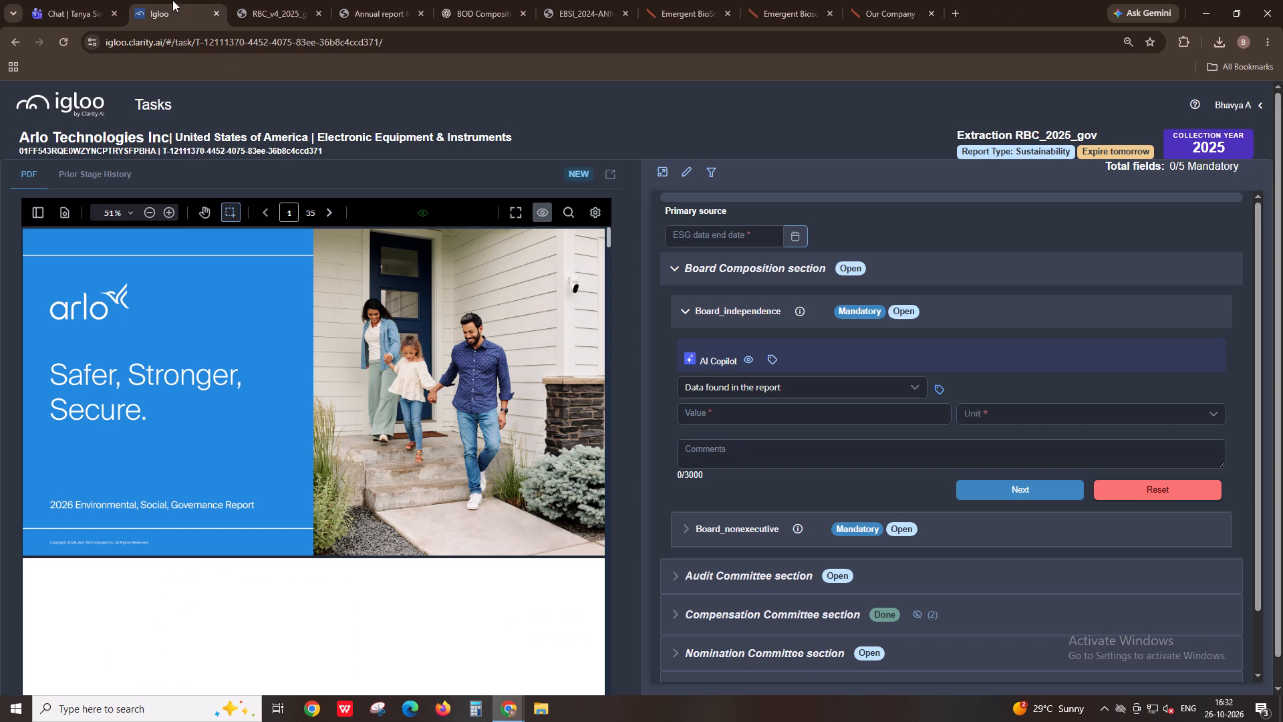
pyautogui.click(295, 221)
pyautogui.write('34')
pyautogui.press('Return')
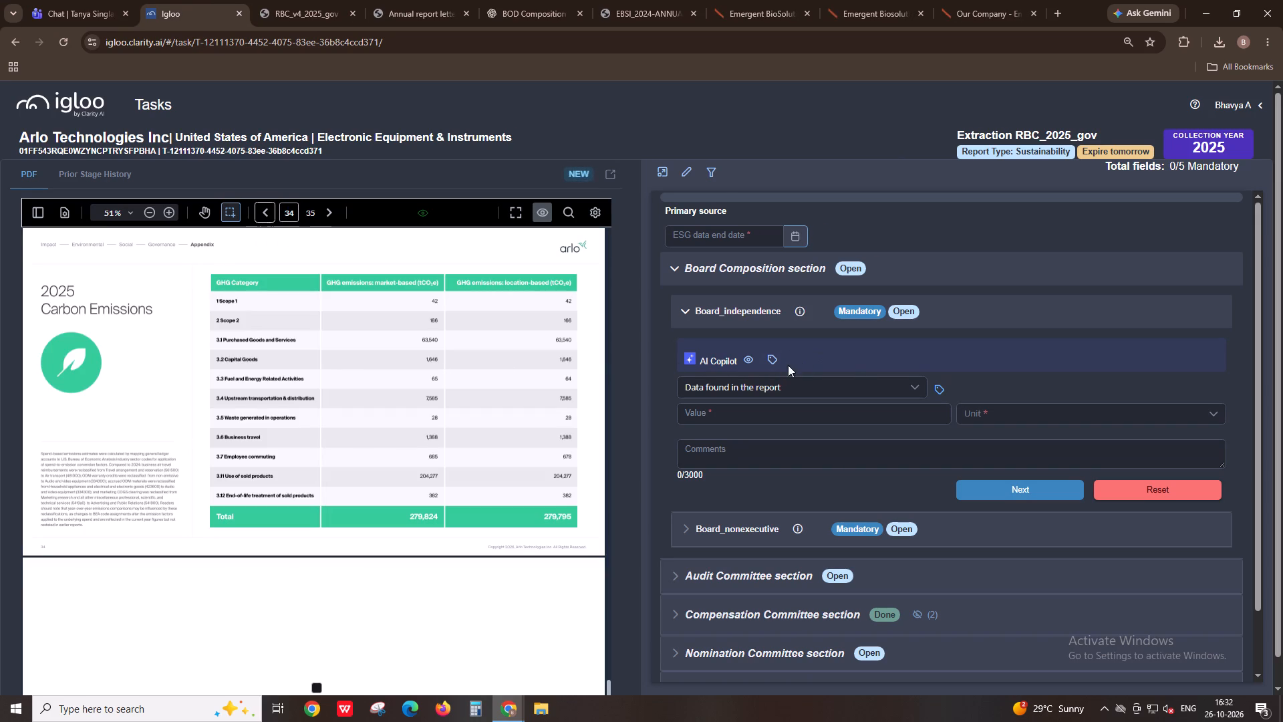
pyautogui.click(770, 364)
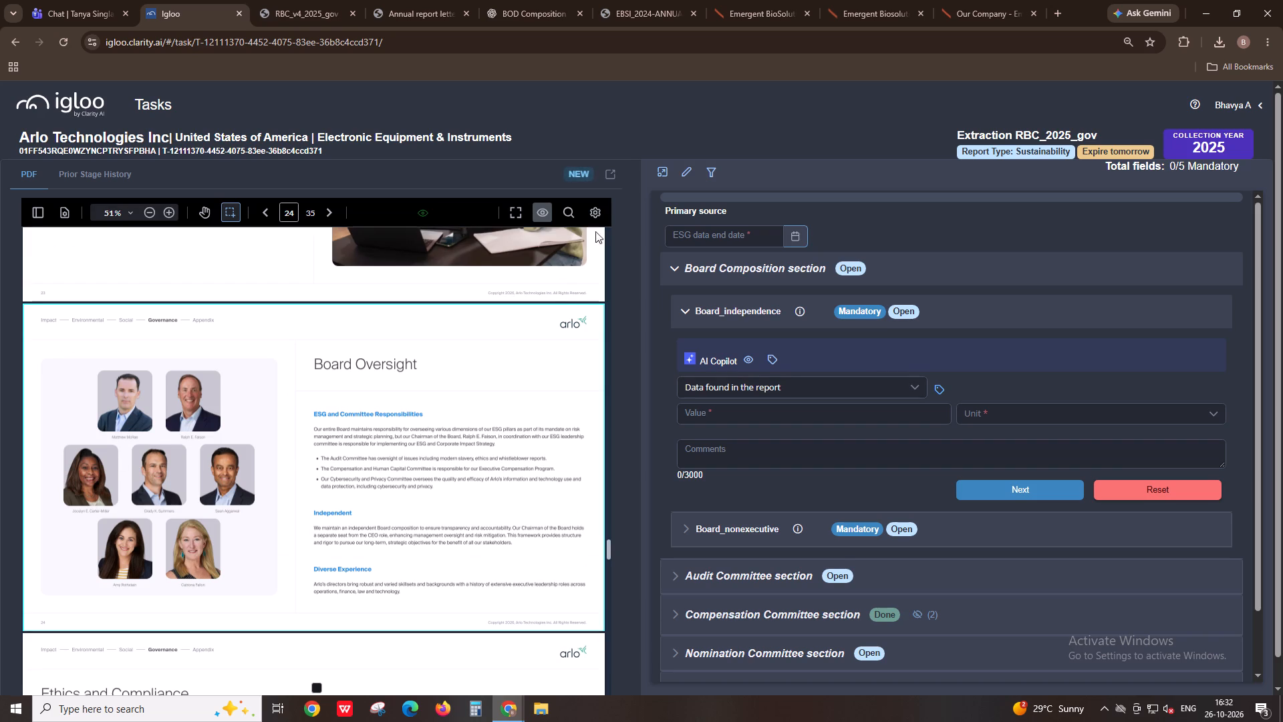
# Download the Arlo Technologies report PDF from Igloo and open the downloaded file in a new browser tab.
pyautogui.click(603, 209)
pyautogui.click(581, 277)
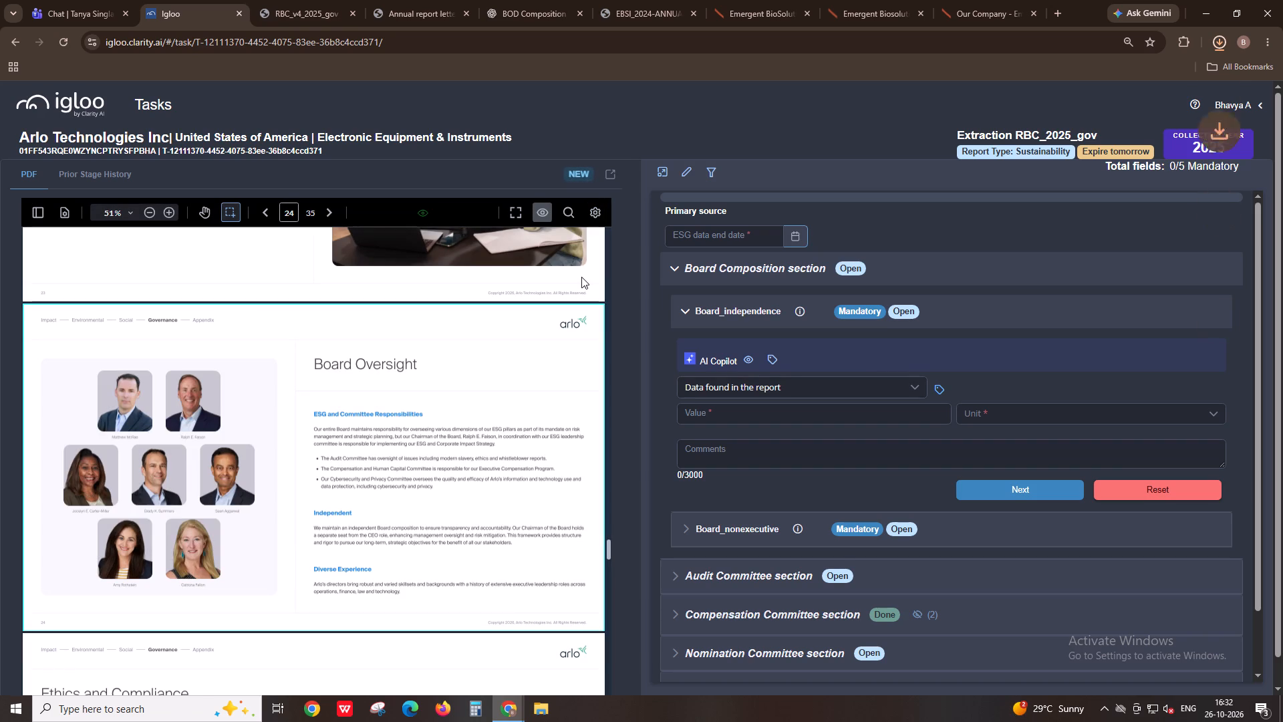
pyautogui.click(1142, 68)
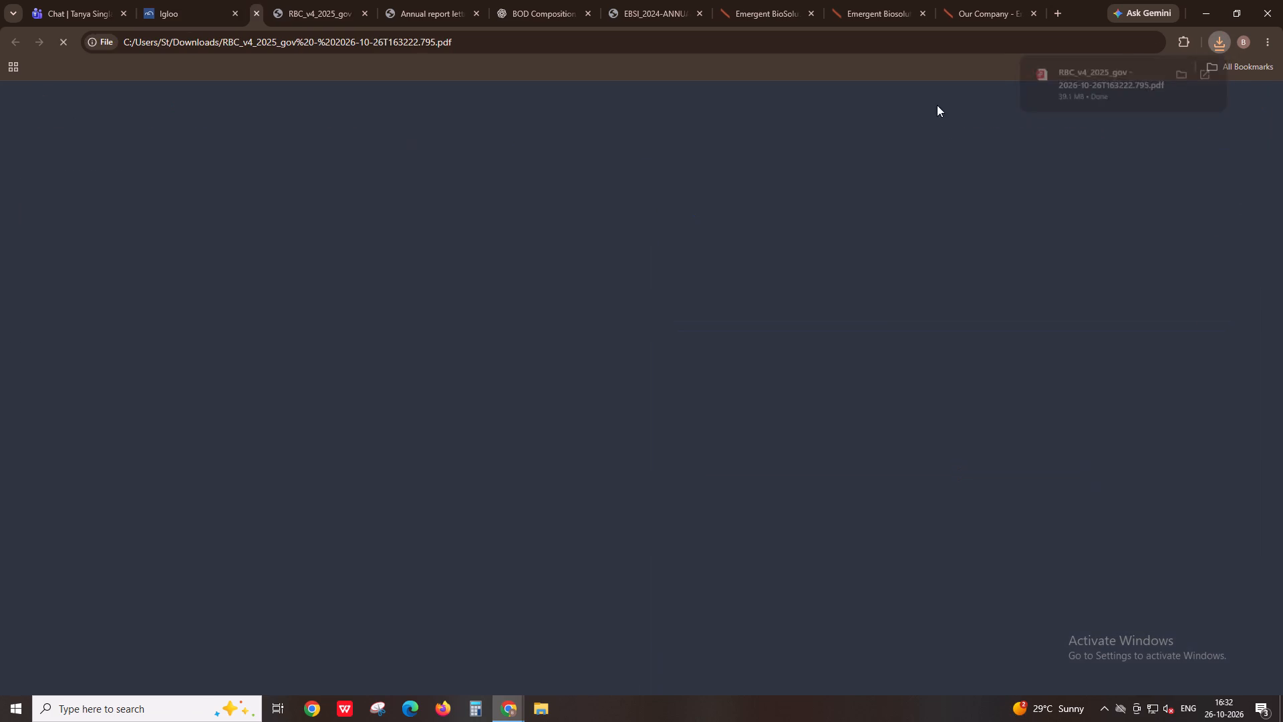
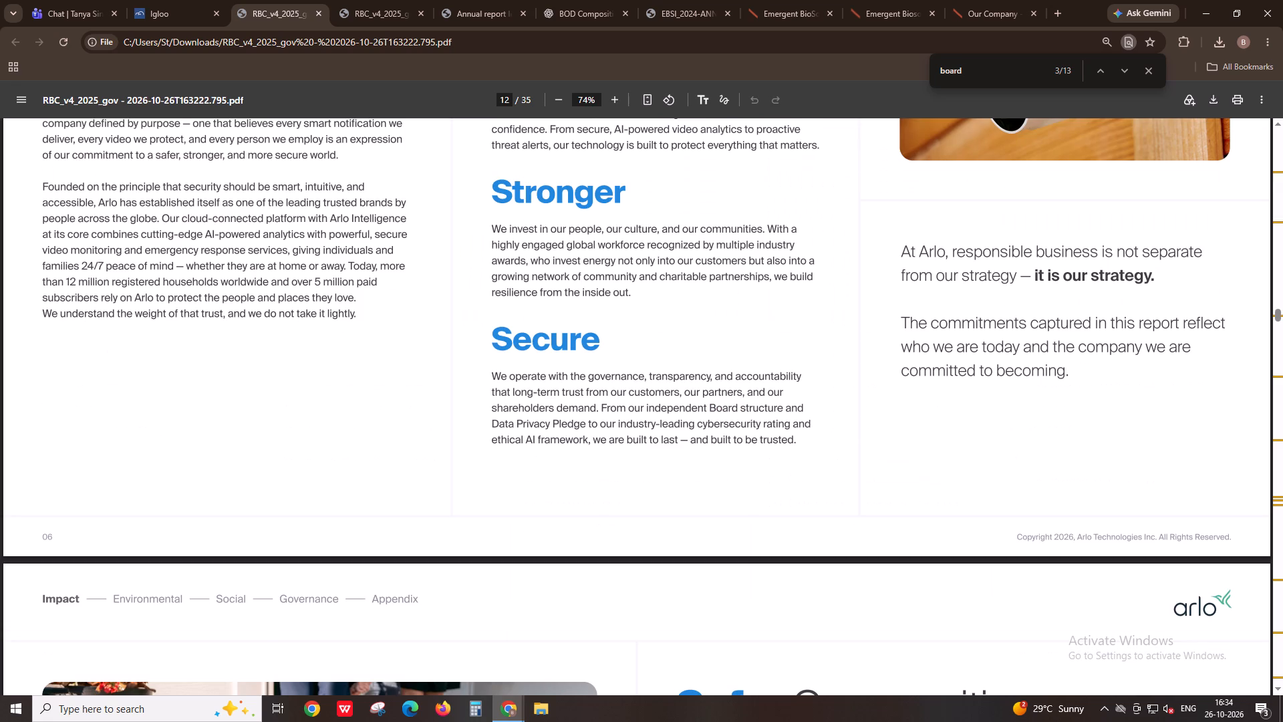
# Step through the remaining "board" matches in the Arlo Technologies report, examining the Board Oversight page for board composition, independence and committee information.
pyautogui.press('Return')
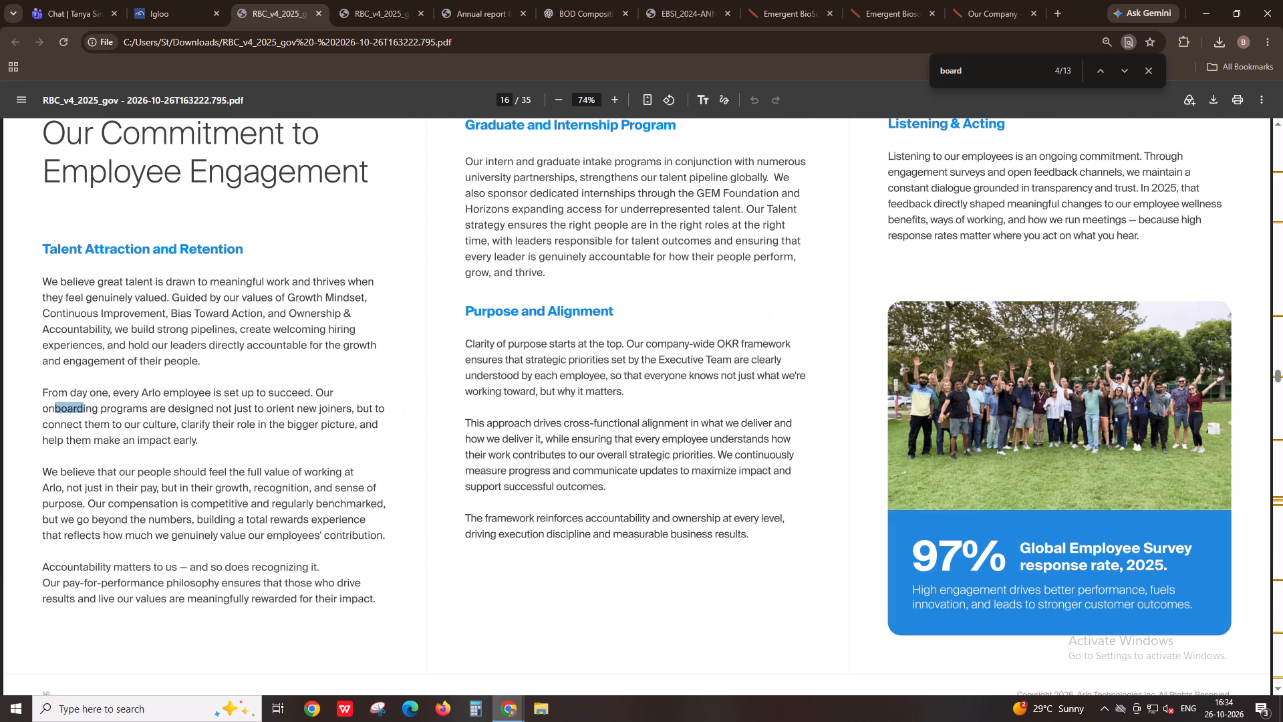
pyautogui.press('Return')
pyautogui.press('Return')
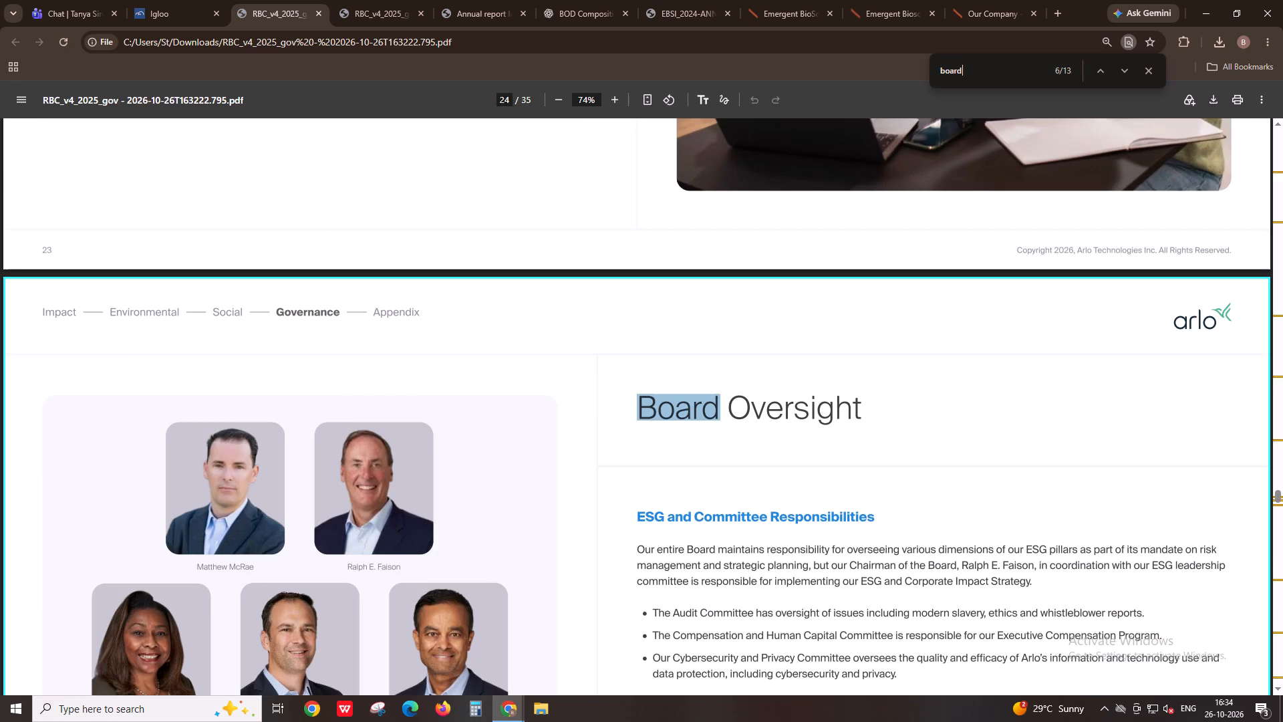
pyautogui.scroll(-4, 969, 475)
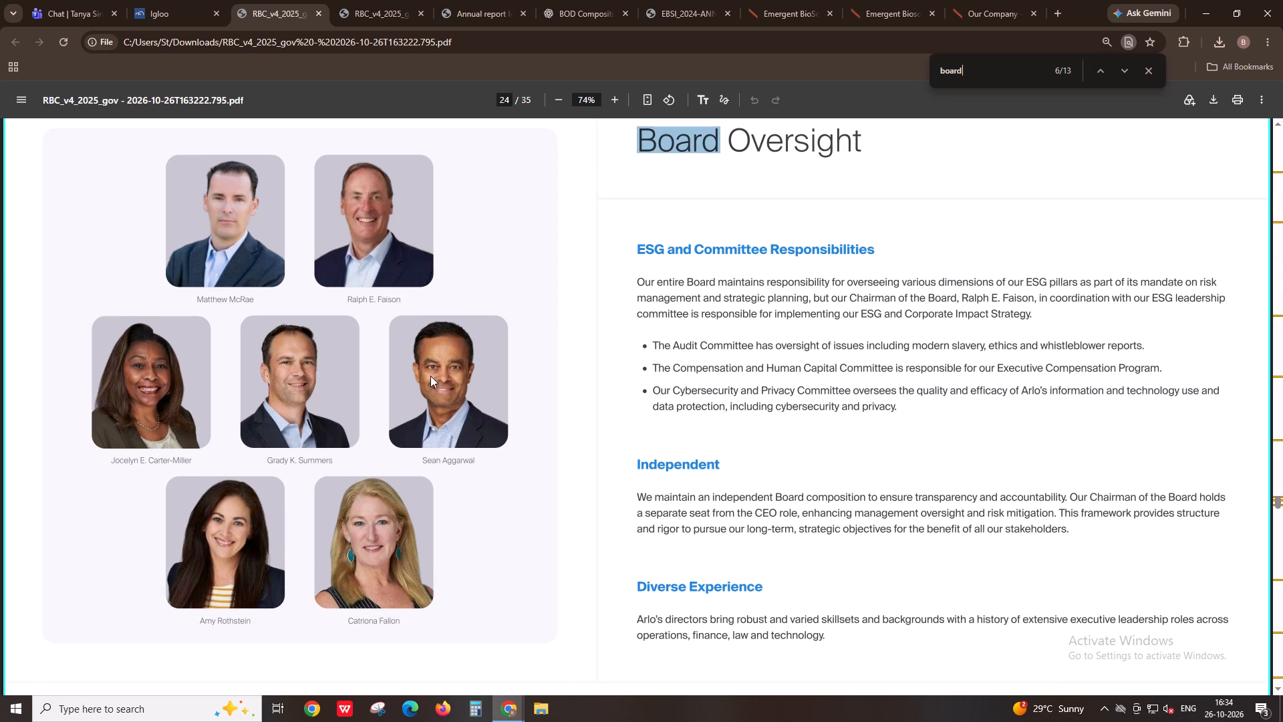
pyautogui.click(214, 0)
pyautogui.click(321, 0)
pyautogui.scroll(-10, 540, 395)
pyautogui.scroll(1, 541, 398)
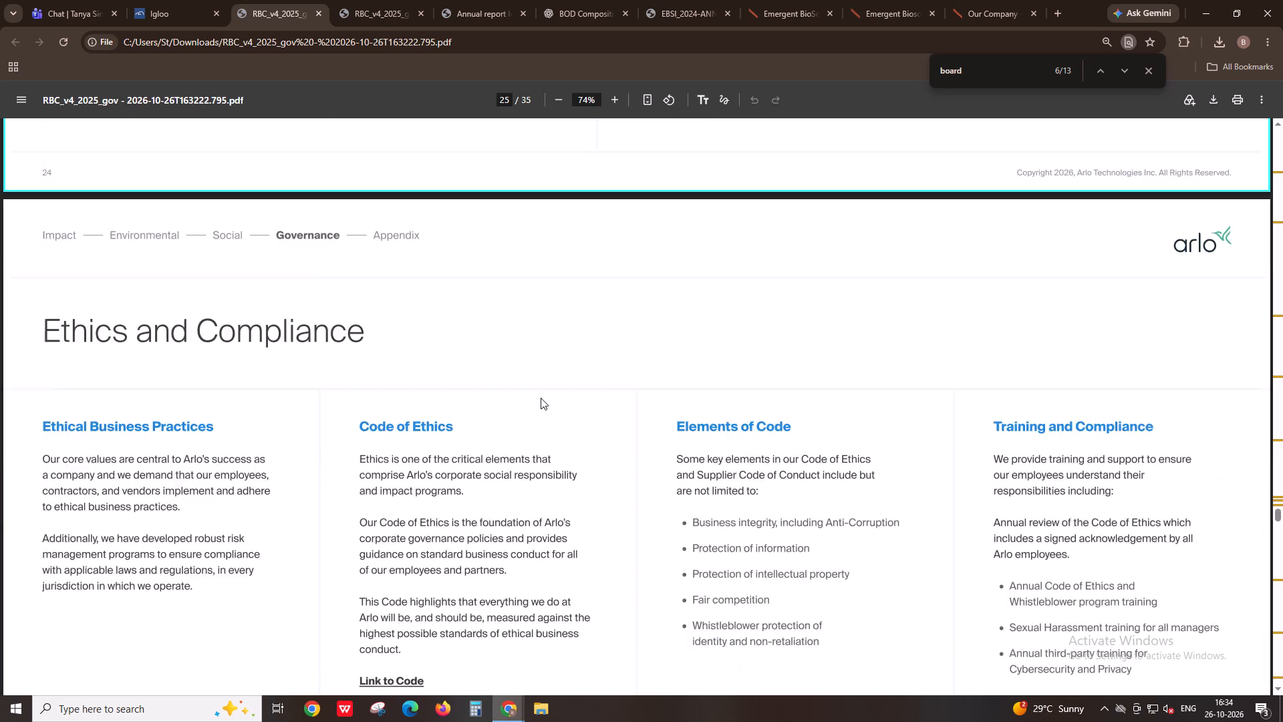
pyautogui.press('Return')
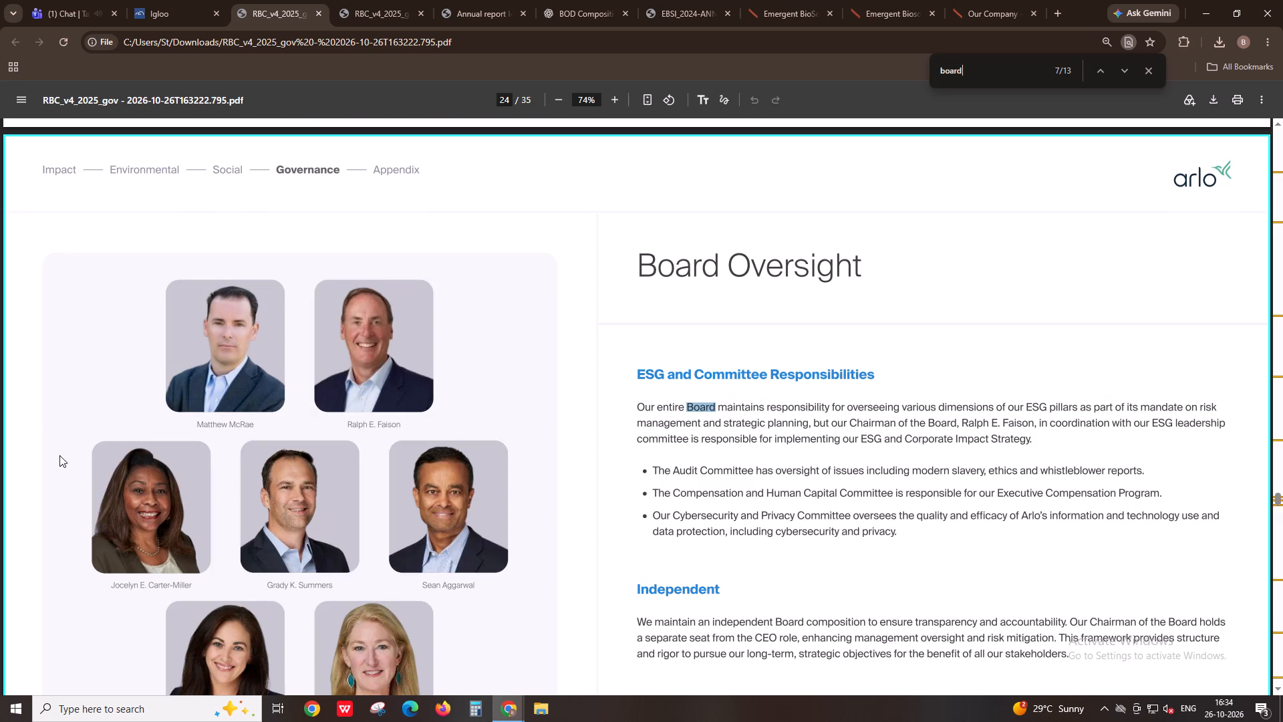
pyautogui.press('Return')
pyautogui.press('Return')
pyautogui.press('Return')
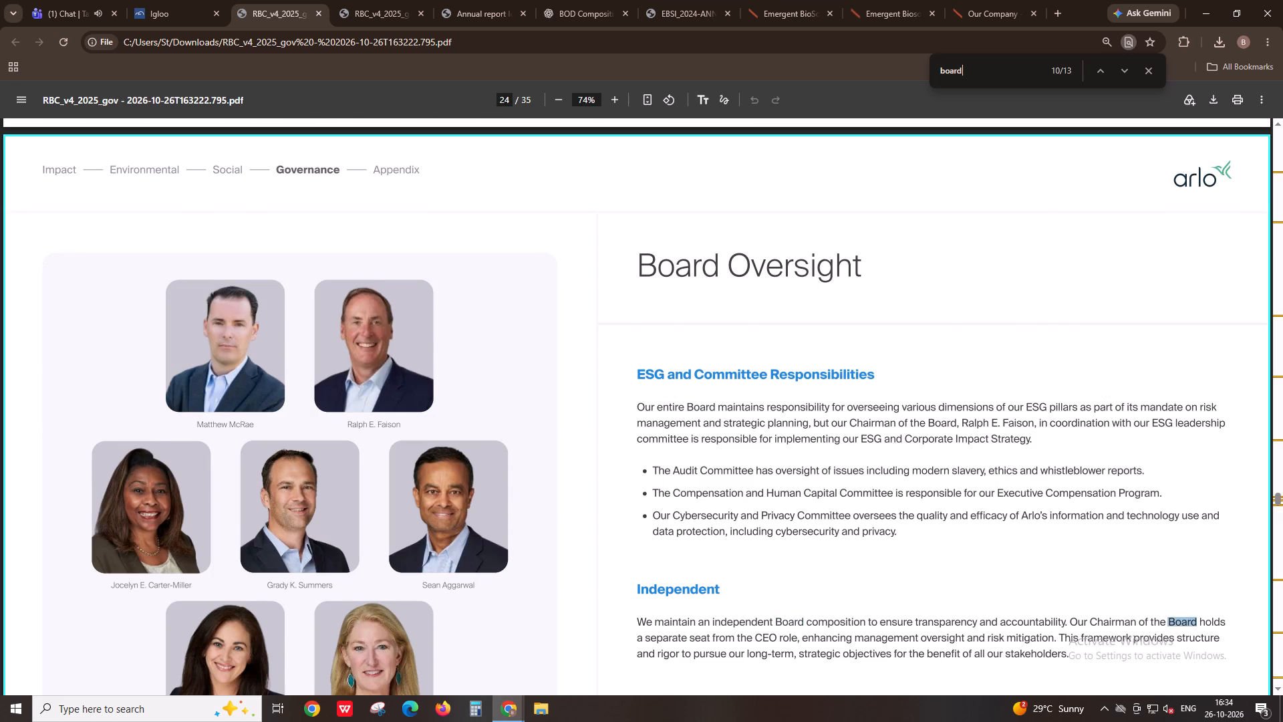
pyautogui.press('Return')
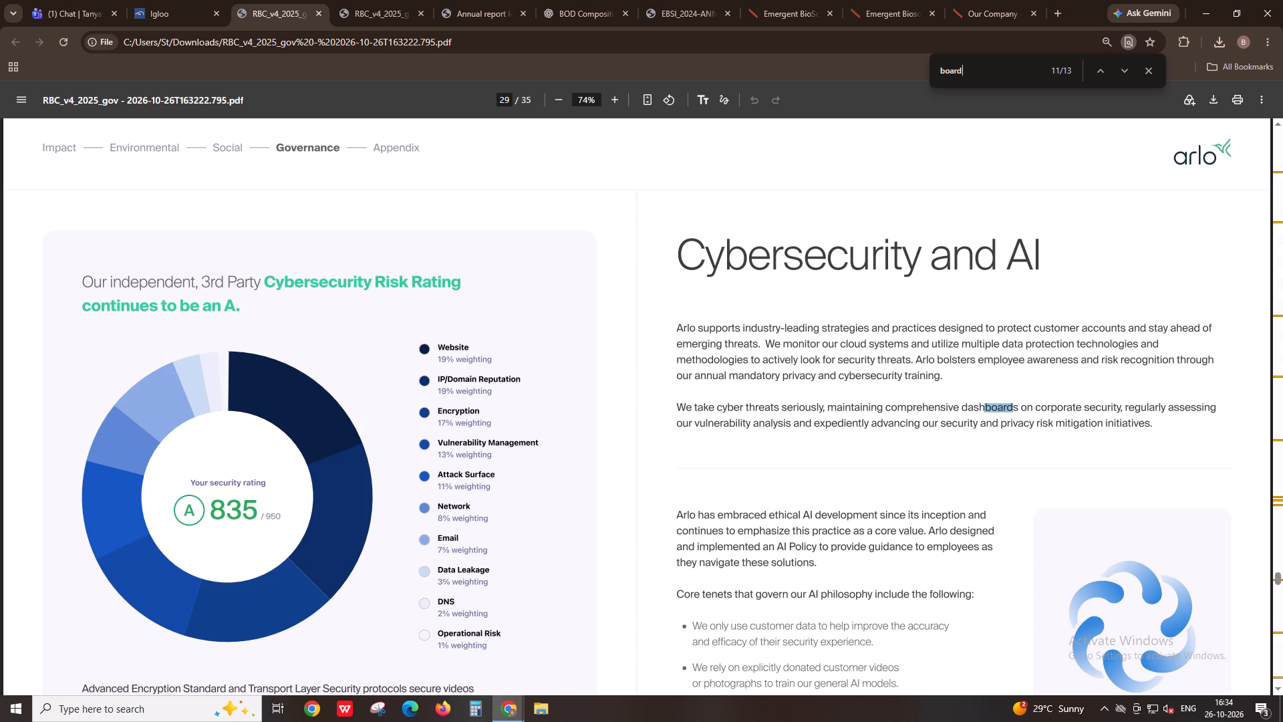
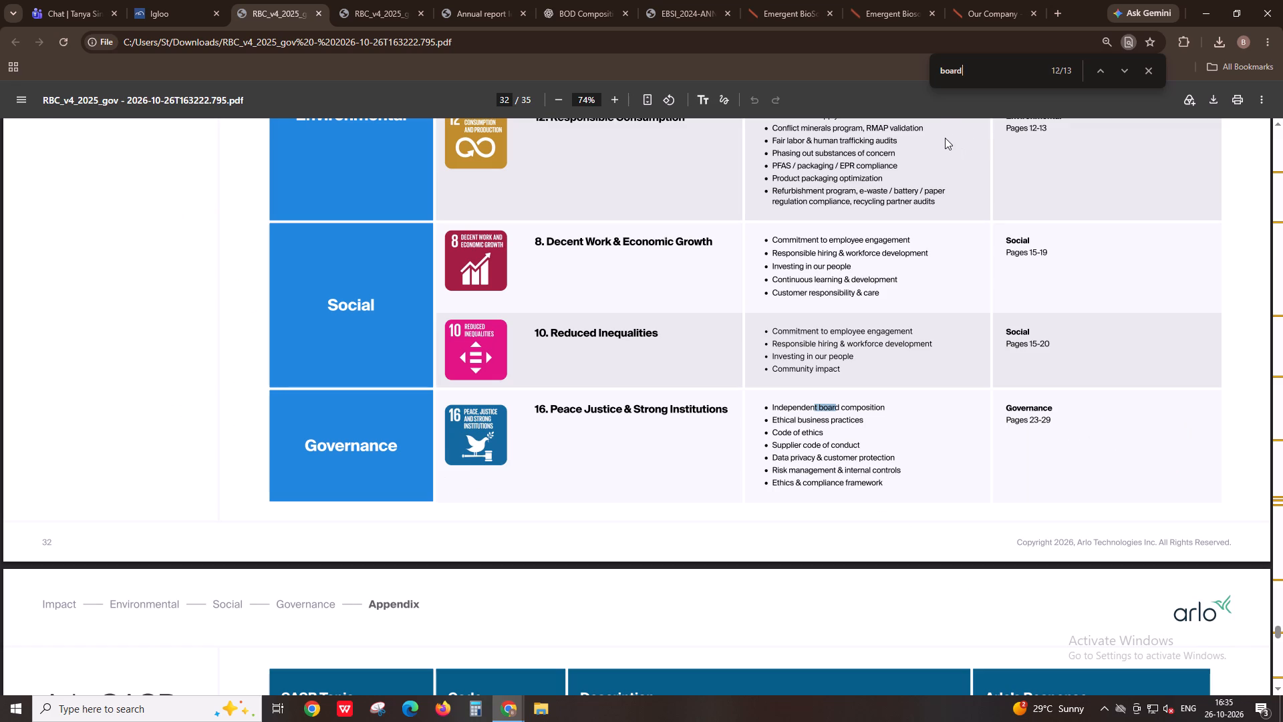
# Go to the last "board" match in the Arlo Technologies report.
pyautogui.press('Return')
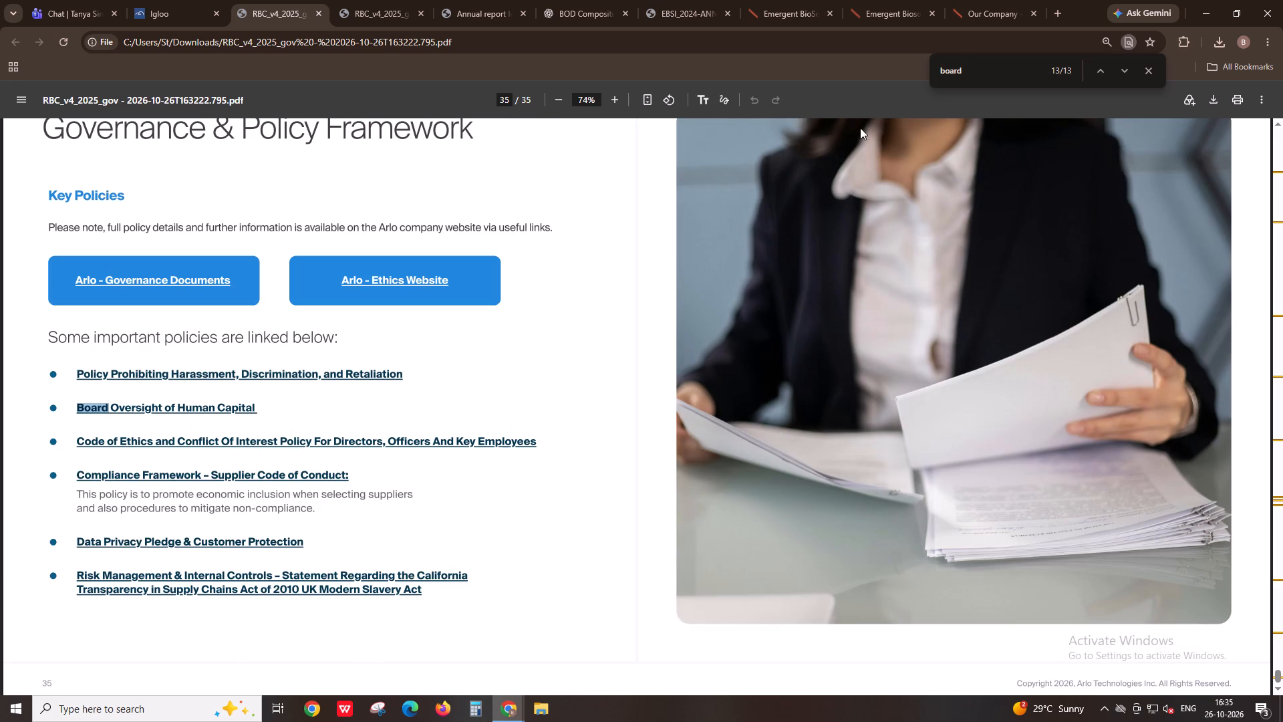
# Check the prior-stage Board_independence entry in the Igloo task and open its annotation in the report.
pyautogui.click(157, 0)
pyautogui.click(58, 187)
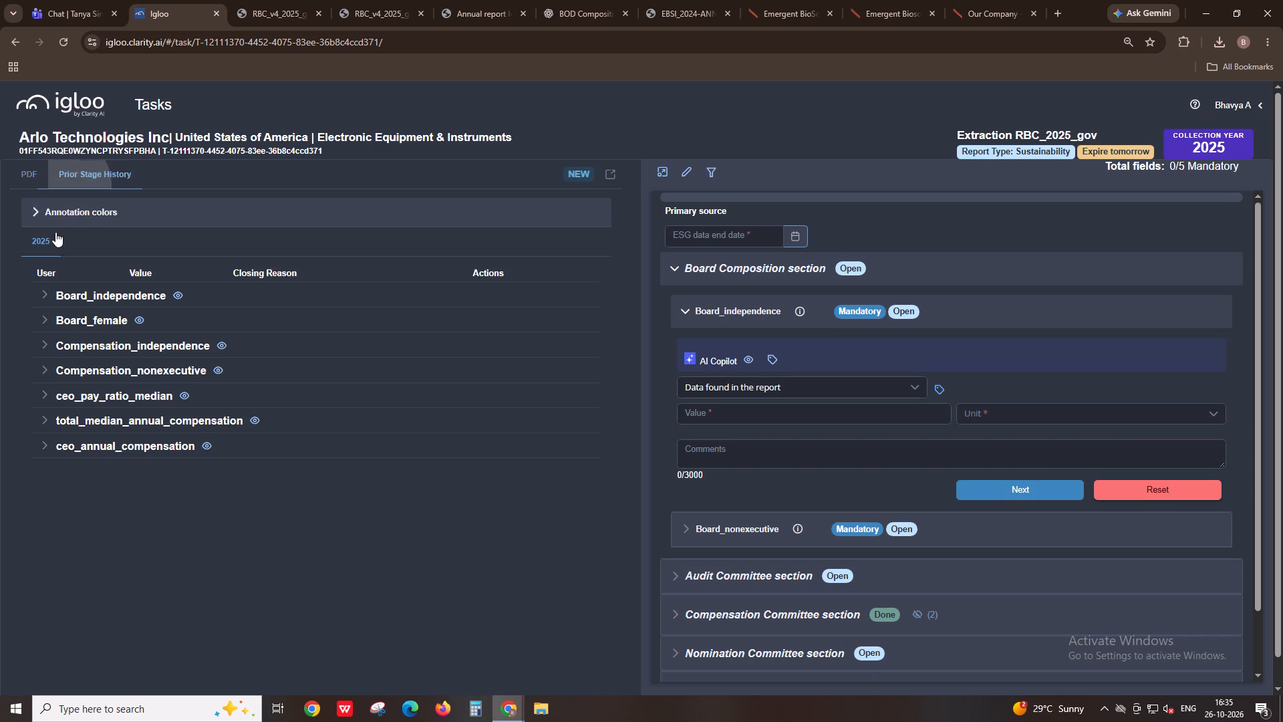
pyautogui.click(44, 289)
pyautogui.click(44, 289)
pyautogui.click(44, 289)
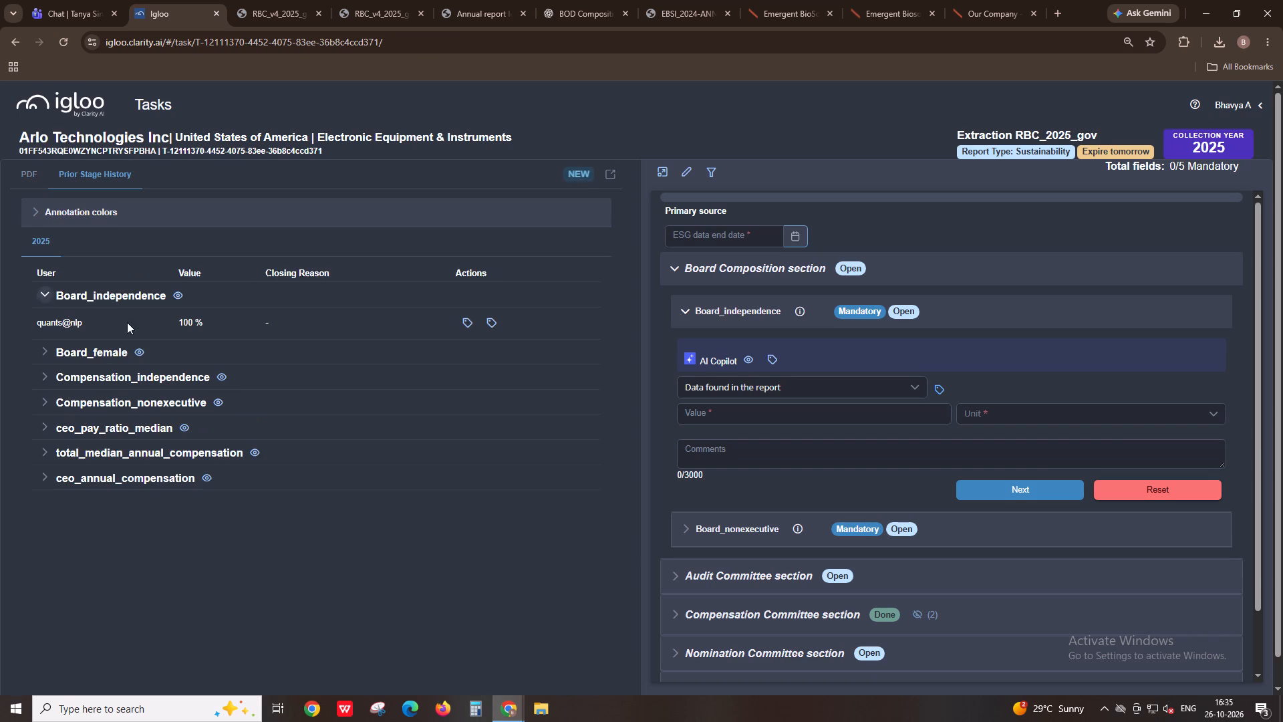
pyautogui.click(471, 317)
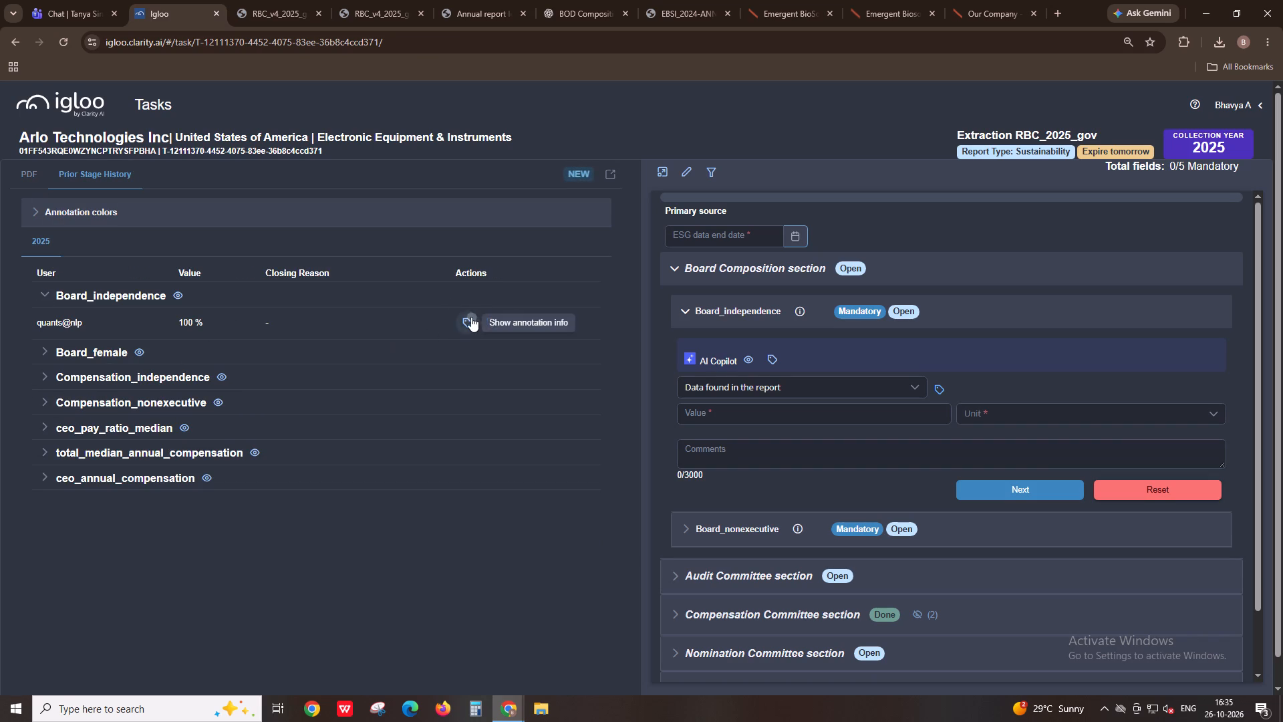
pyautogui.click(65, 172)
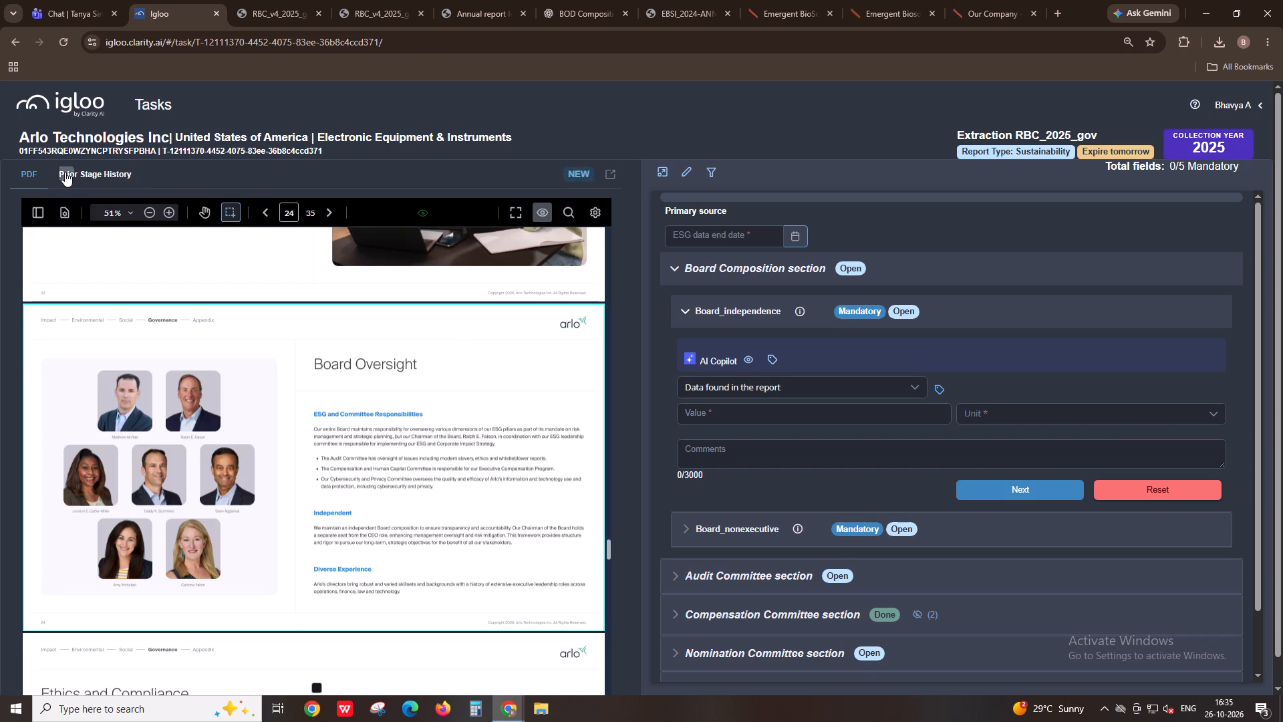
pyautogui.click(496, 321)
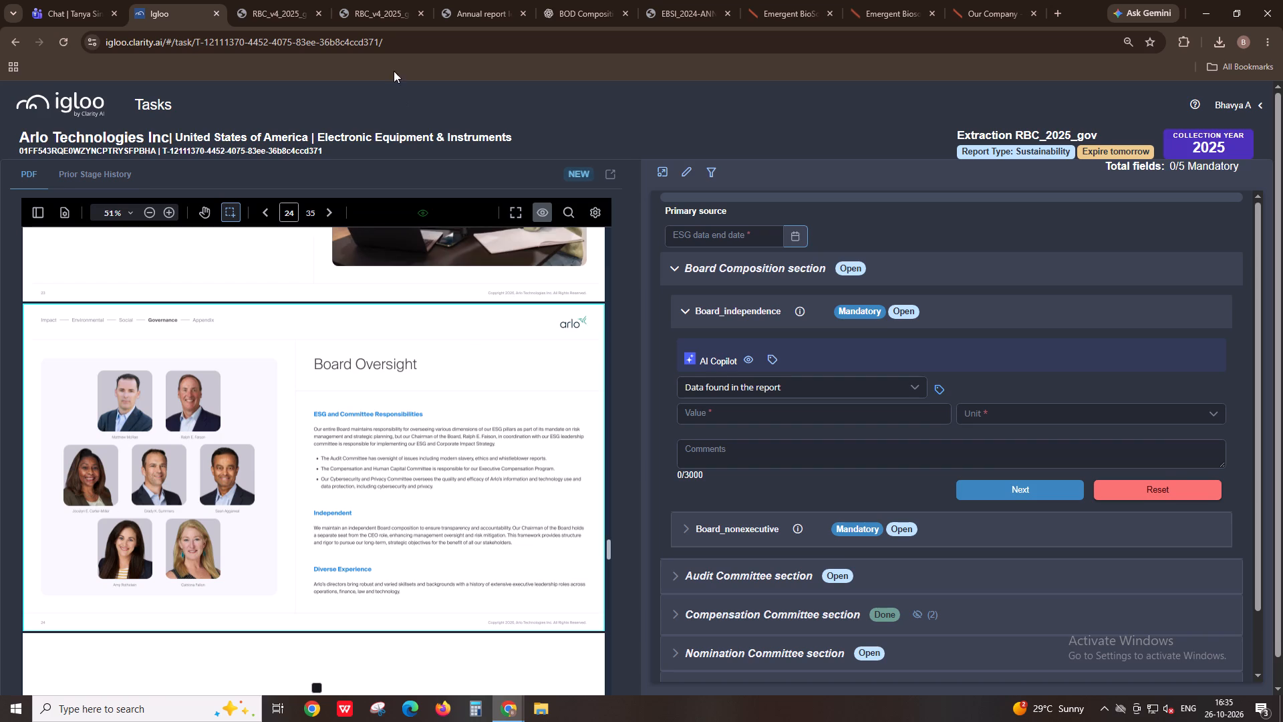
# Go to page 24 of the downloaded report and examine the Board Oversight section for board independence details.
pyautogui.click(297, 0)
pyautogui.click(497, 100)
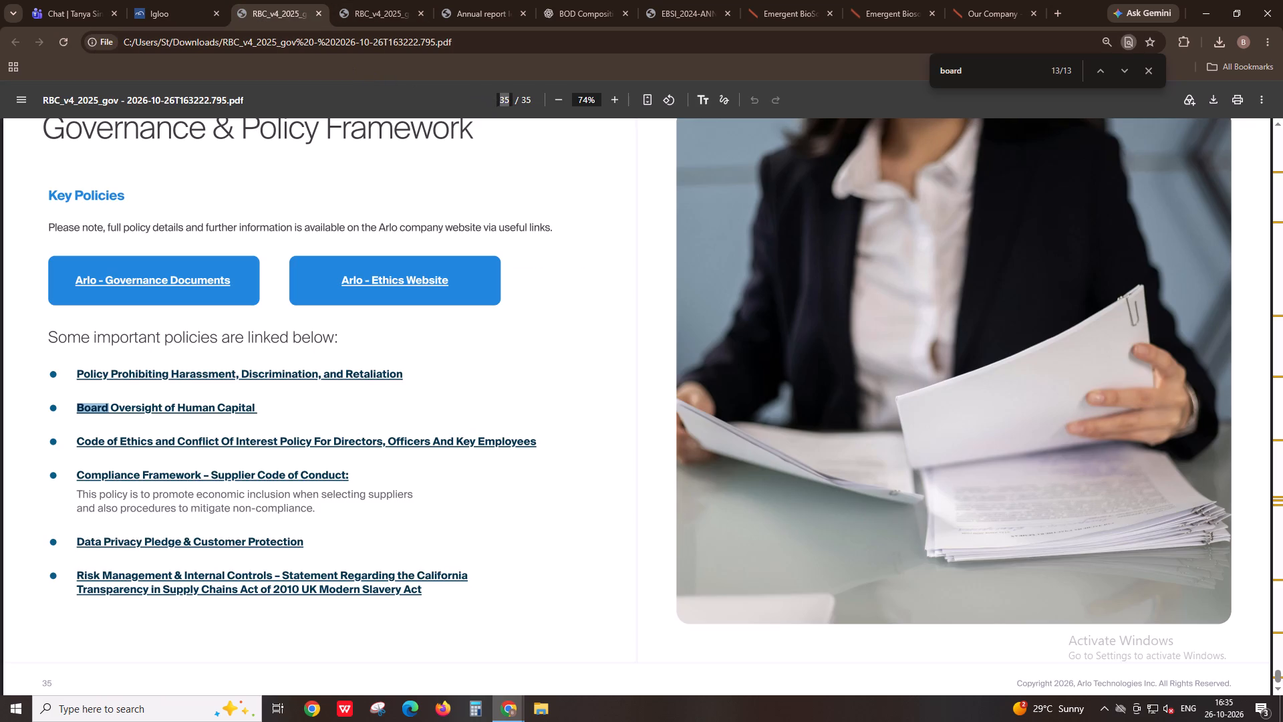
pyautogui.write('24')
pyautogui.press('Return')
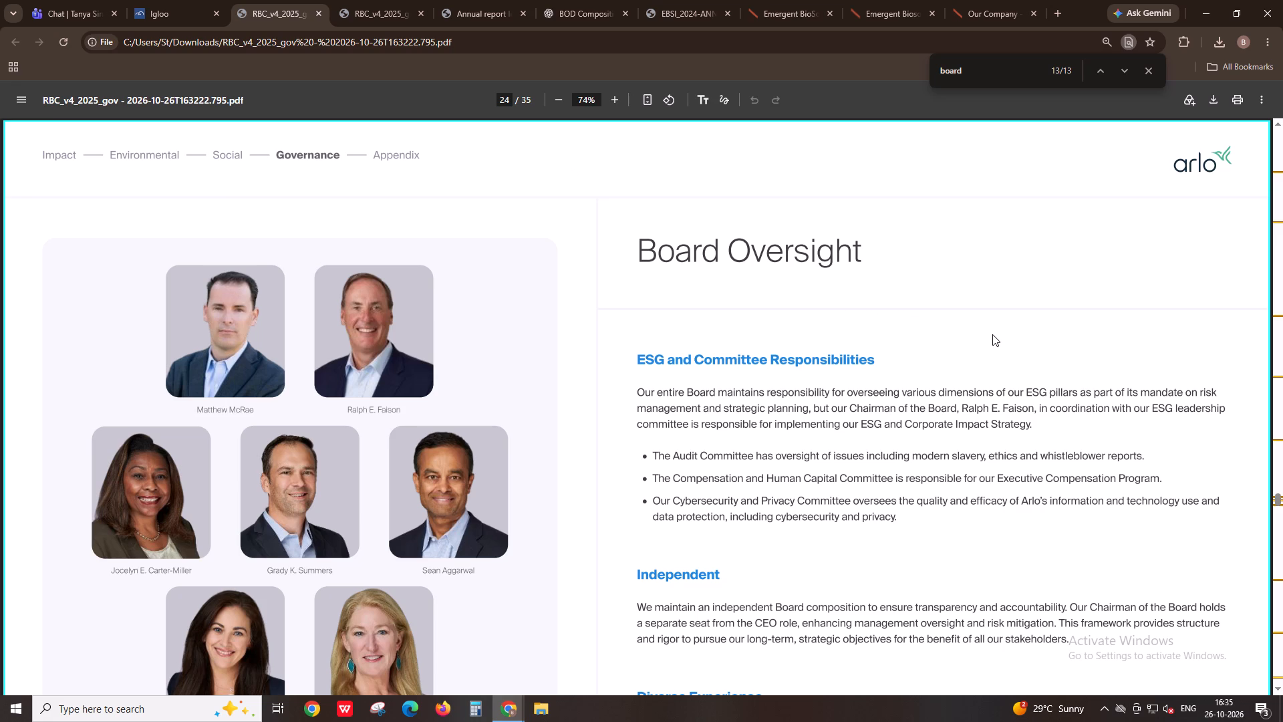
pyautogui.scroll(-5, 908, 644)
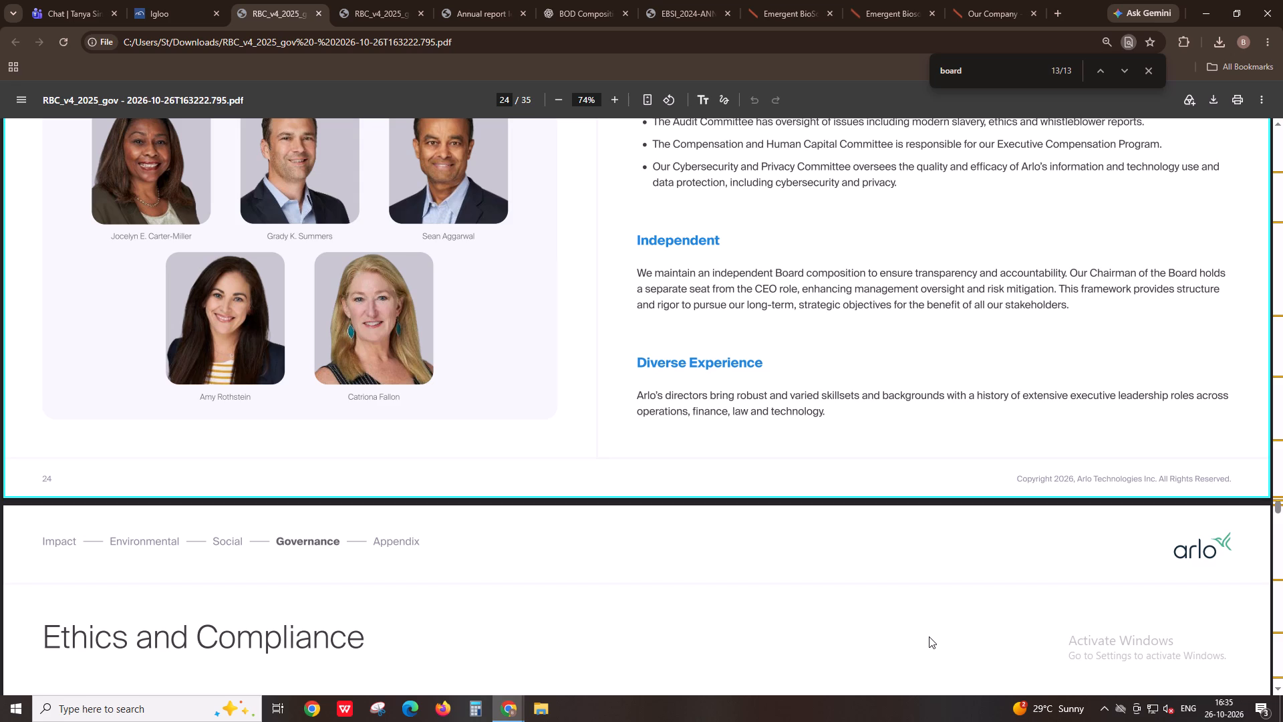
# Set Board_independence to "Data not found" in the Igloo task and review last year's extract text for it.
pyautogui.click(150, 0)
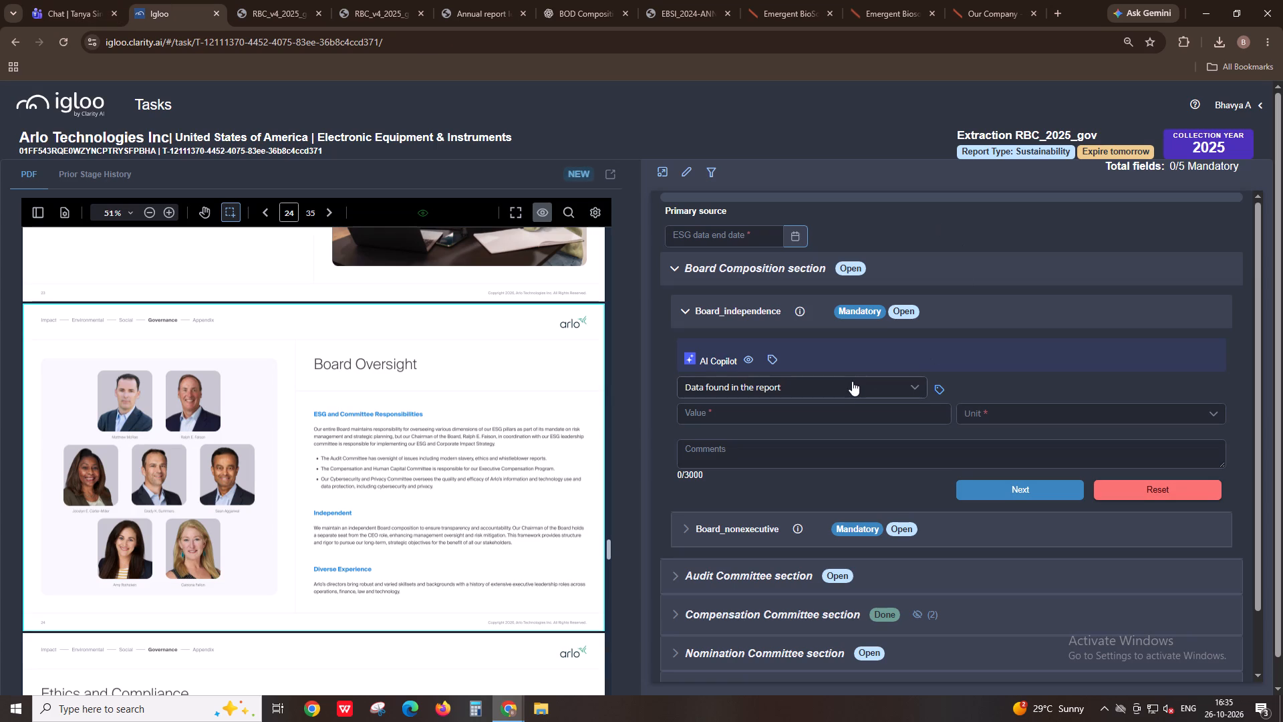
pyautogui.click(848, 388)
pyautogui.click(843, 437)
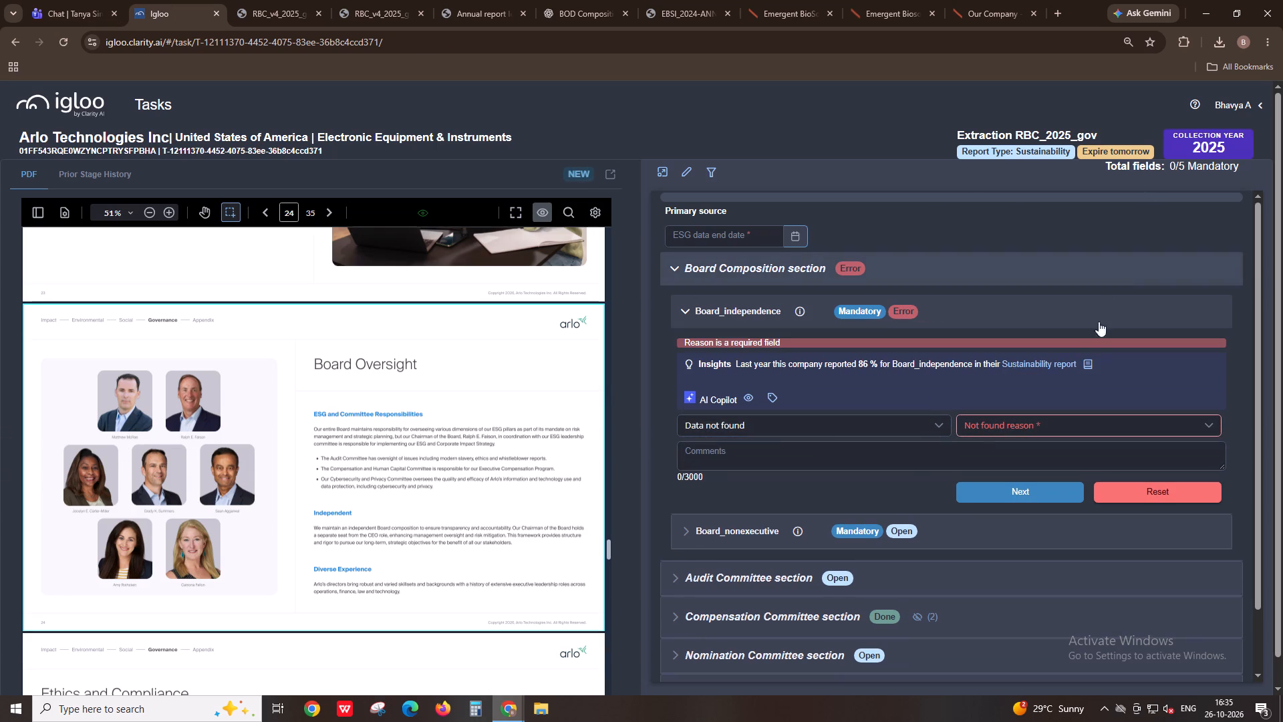
pyautogui.click(1091, 360)
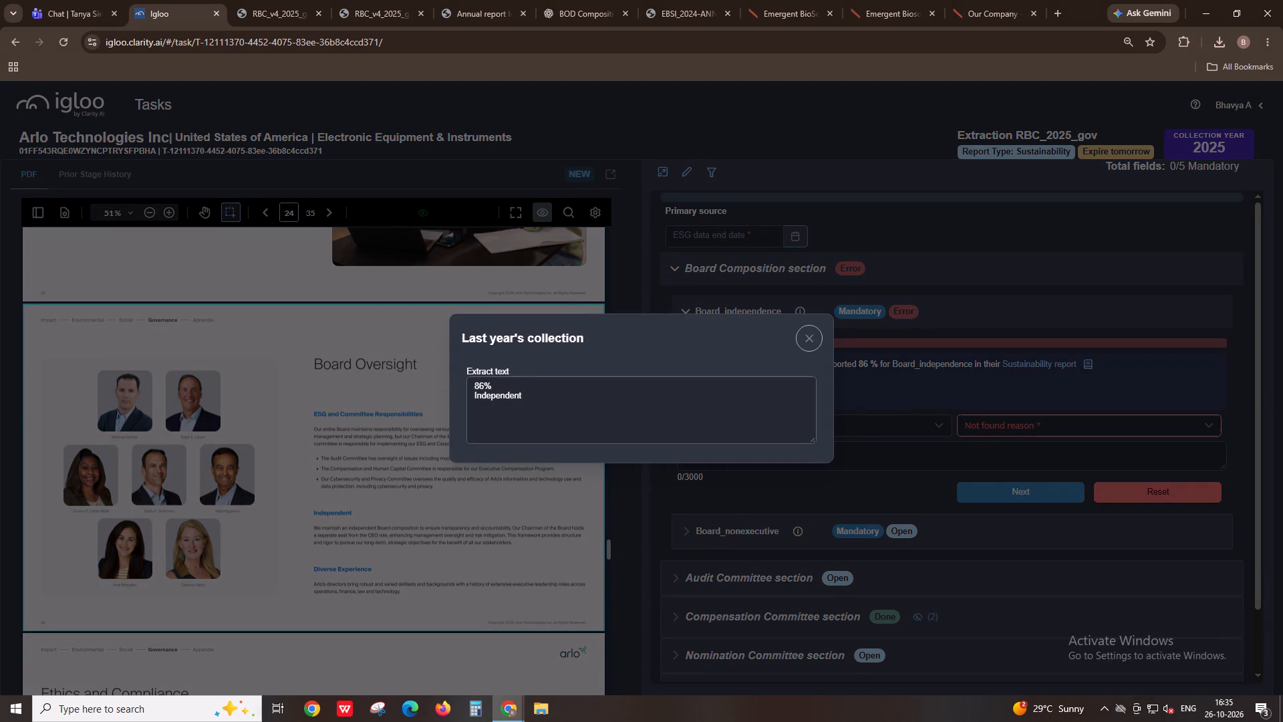
pyautogui.click(809, 343)
pyautogui.click(716, 307)
pyautogui.click(78, 181)
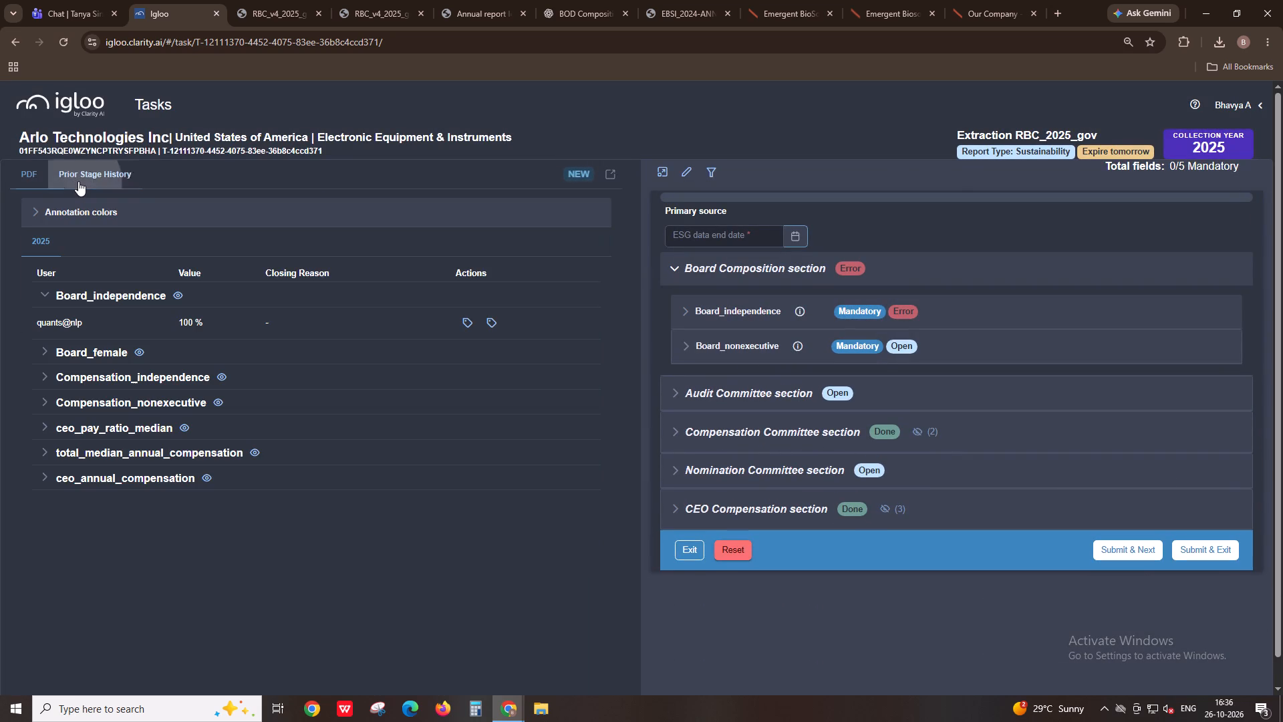
pyautogui.click(10, 159)
pyautogui.click(16, 163)
# Set Board_nonexecutive to "Data not found" and collapse the Board Composition section.
pyautogui.click(786, 338)
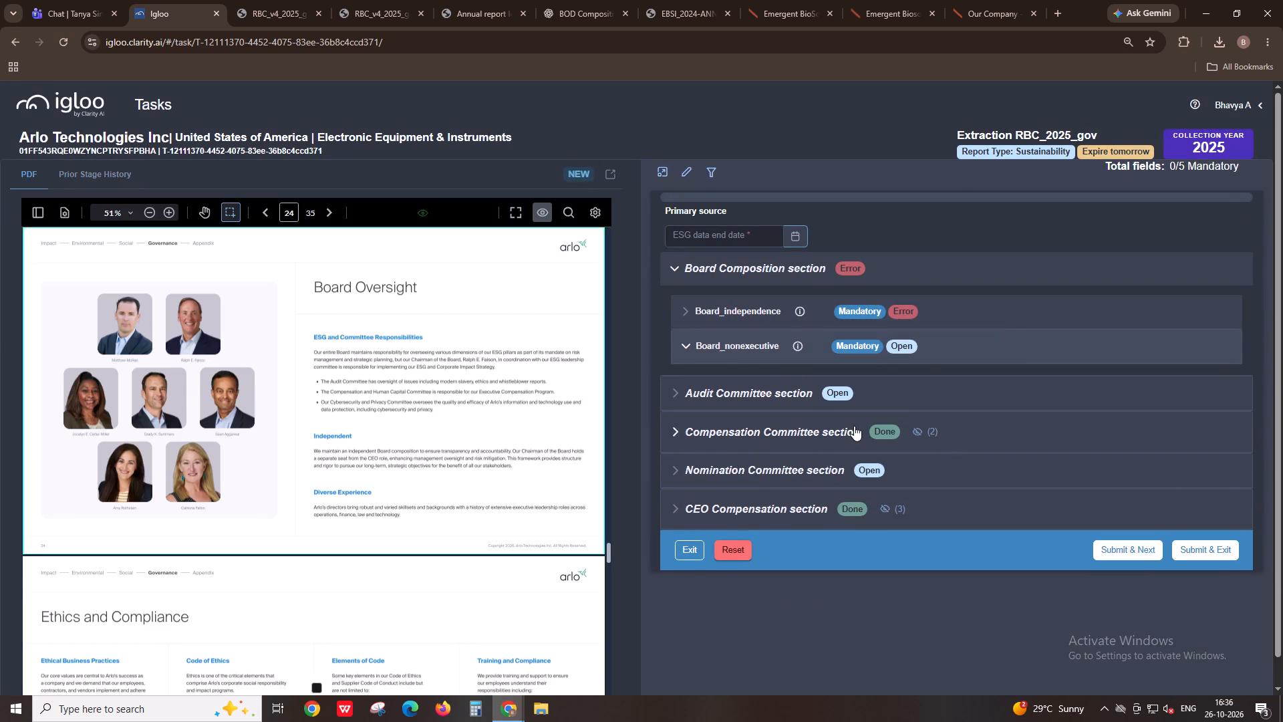
pyautogui.click(920, 390)
pyautogui.click(803, 426)
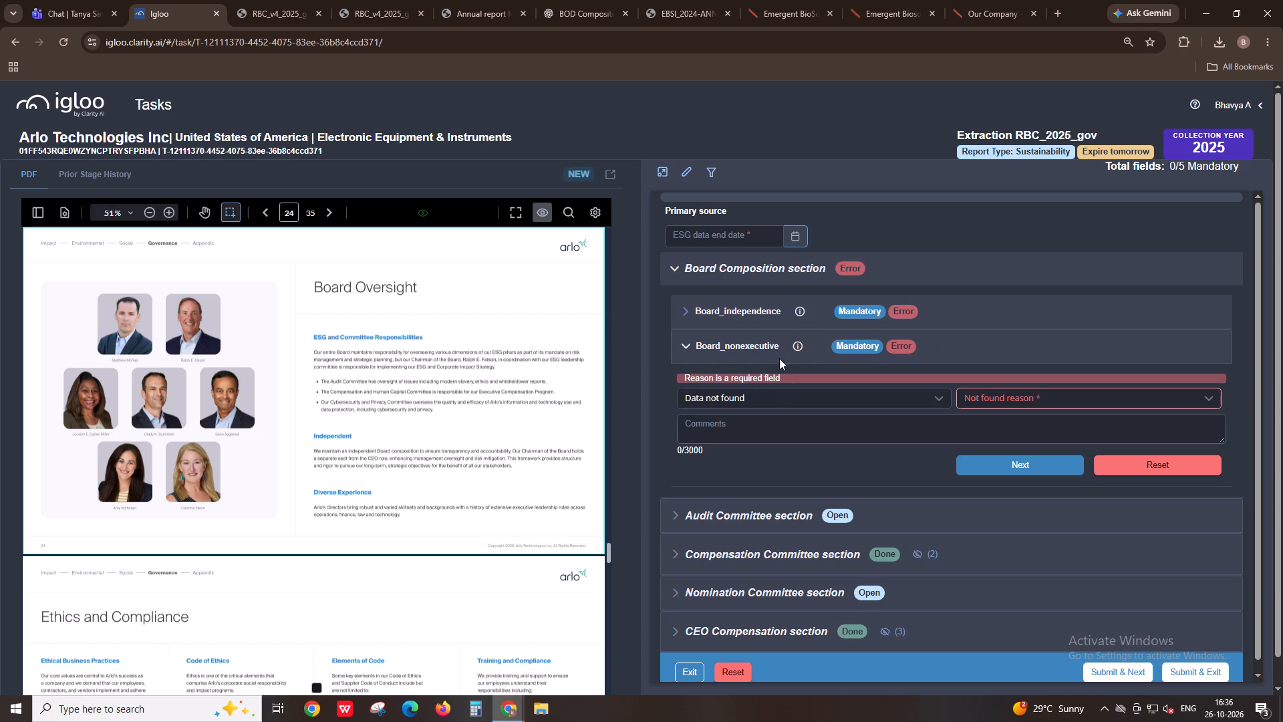
pyautogui.click(777, 344)
pyautogui.click(778, 255)
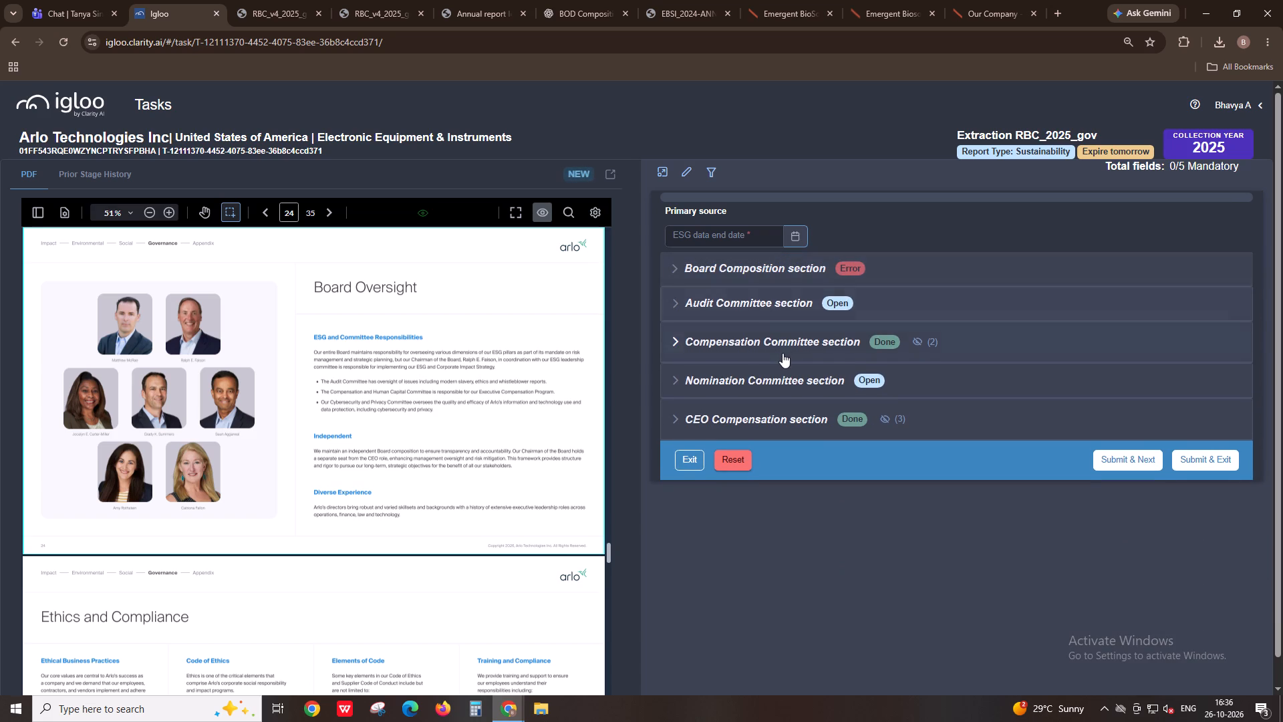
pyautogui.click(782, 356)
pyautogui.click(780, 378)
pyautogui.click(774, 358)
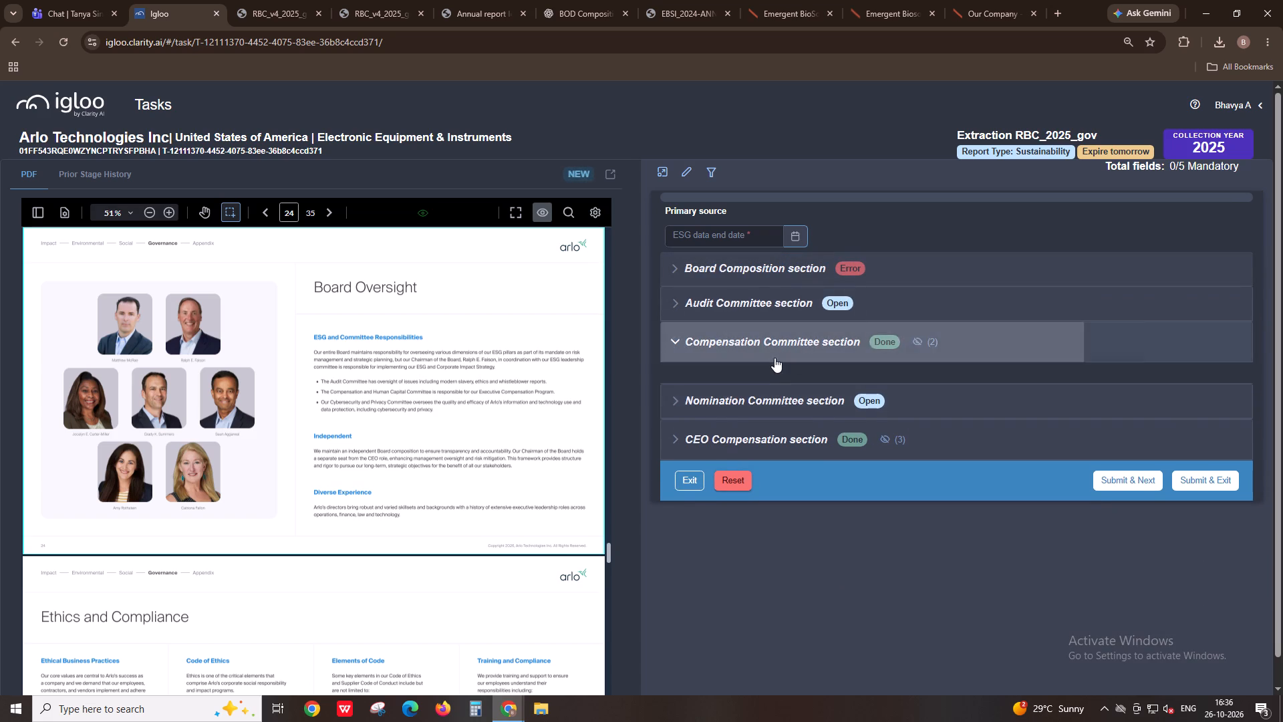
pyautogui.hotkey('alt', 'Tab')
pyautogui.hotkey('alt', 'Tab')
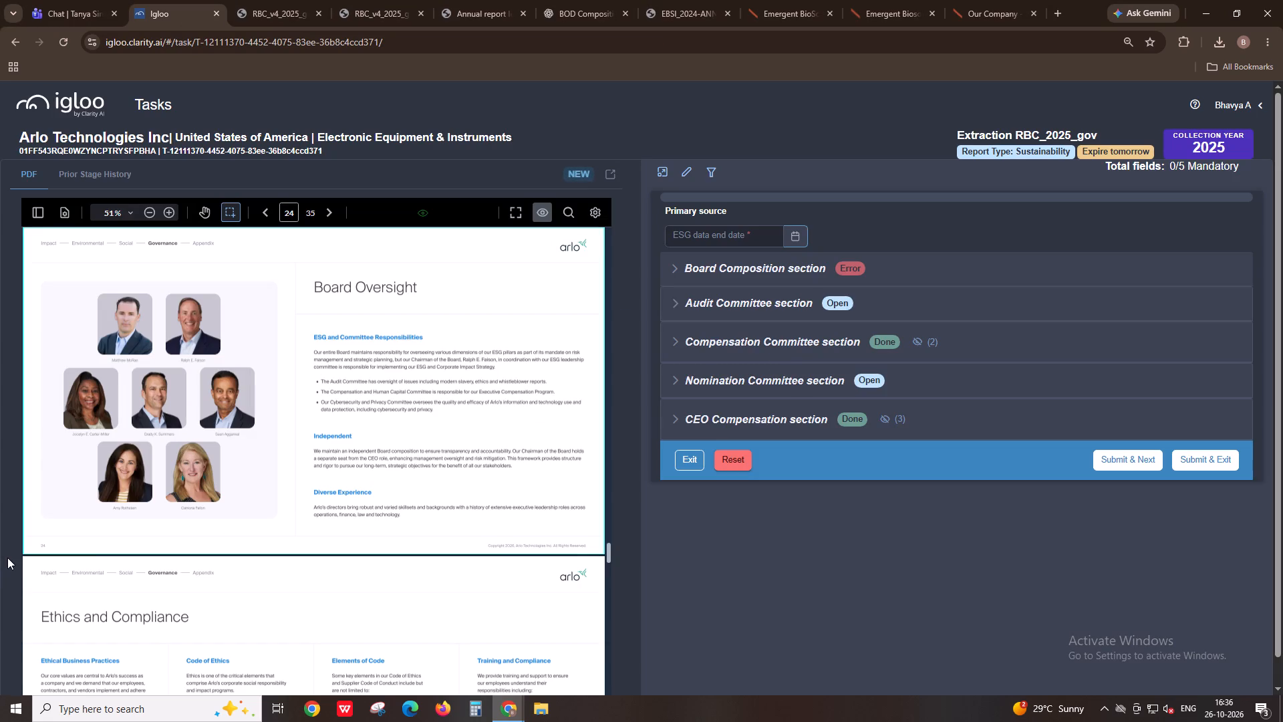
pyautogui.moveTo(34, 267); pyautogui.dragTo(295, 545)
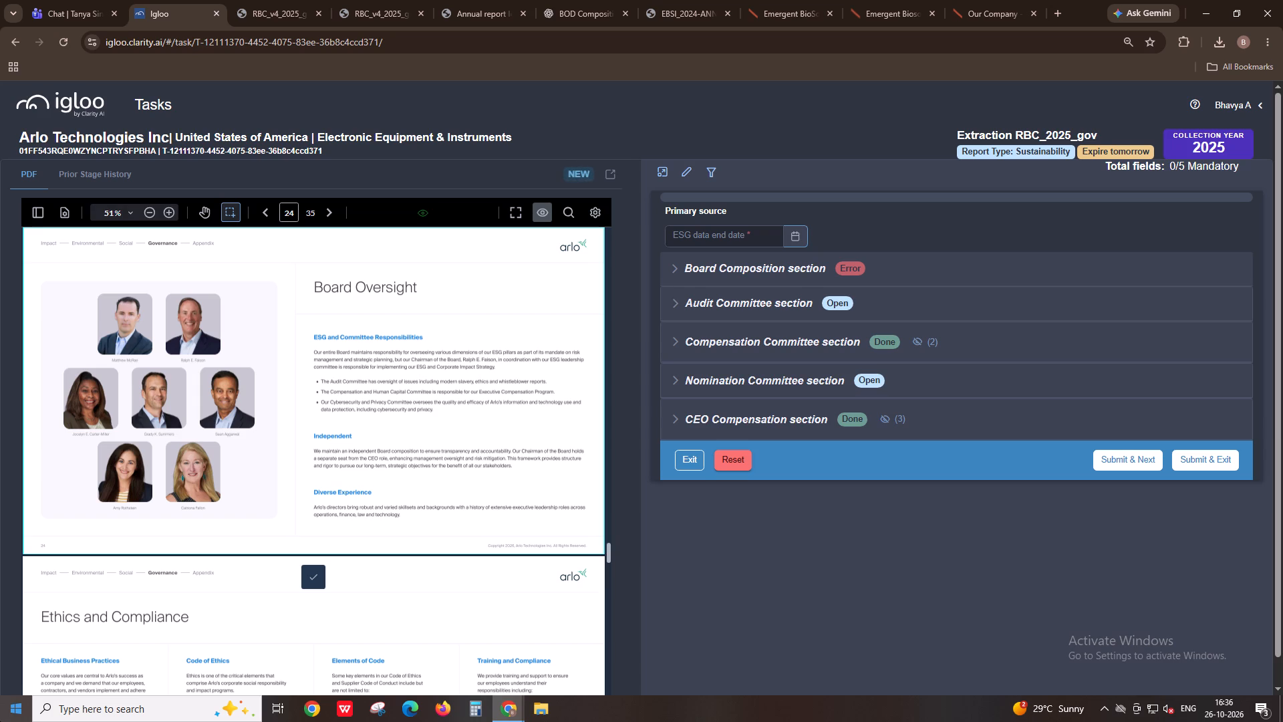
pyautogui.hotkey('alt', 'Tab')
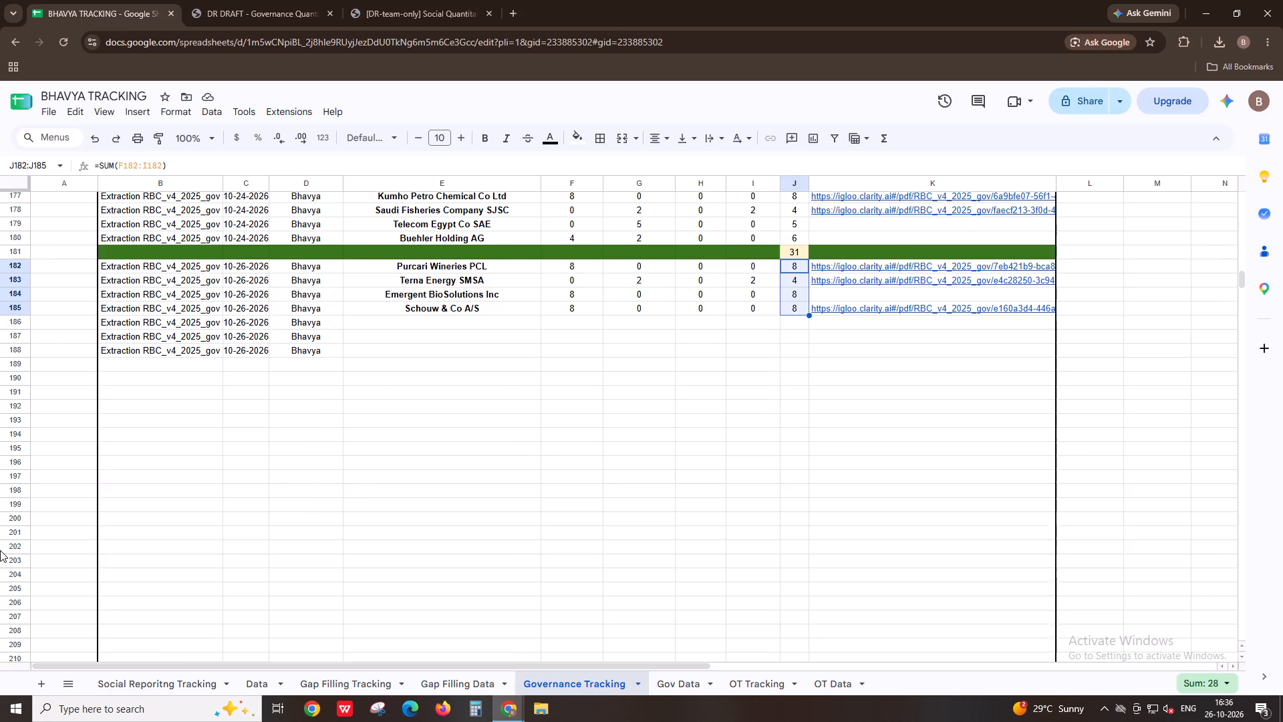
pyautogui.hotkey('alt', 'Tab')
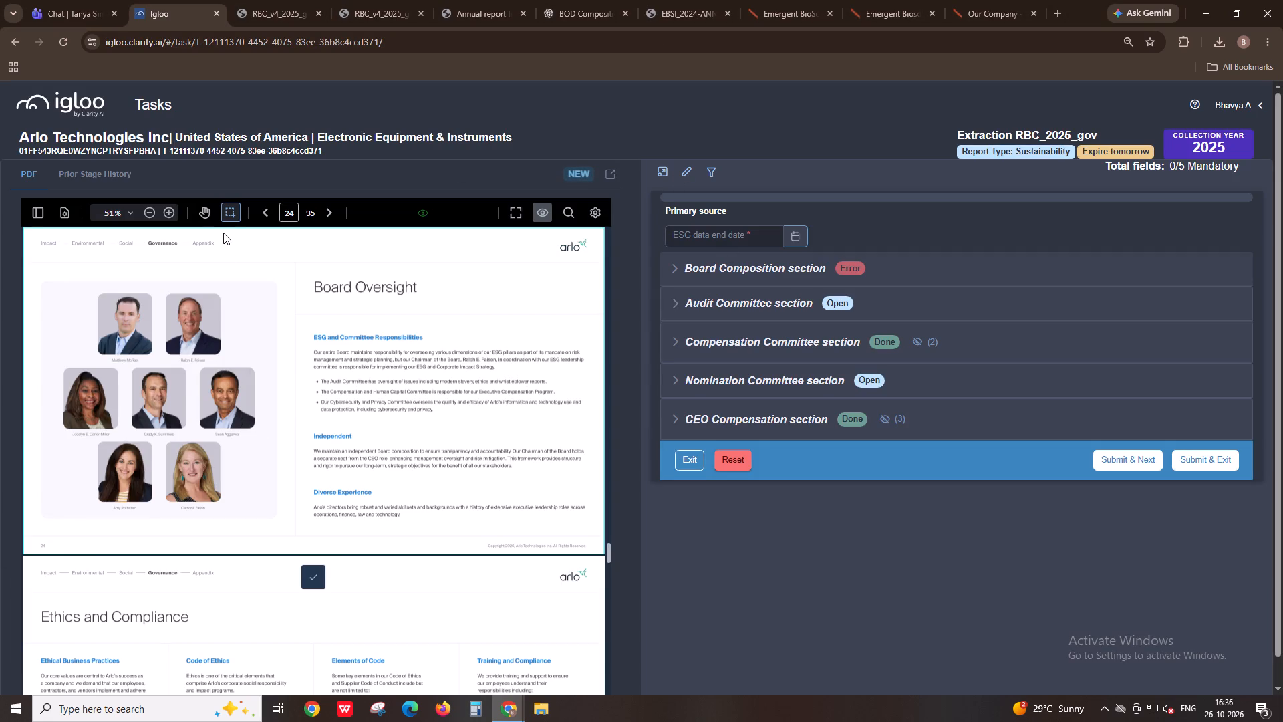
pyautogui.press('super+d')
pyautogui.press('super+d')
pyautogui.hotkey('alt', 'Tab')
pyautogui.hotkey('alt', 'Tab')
# Check the prior-stage history entry for Board_female, and return to the report view.
pyautogui.click(69, 175)
pyautogui.click(43, 355)
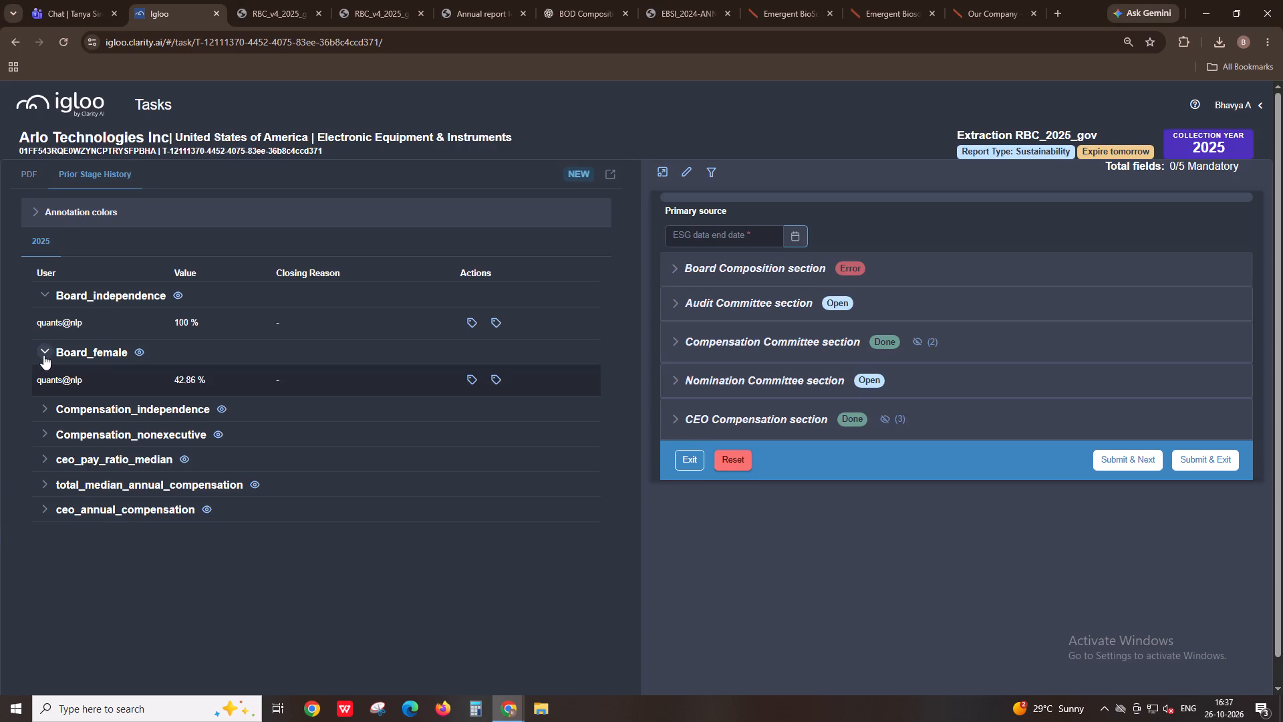
pyautogui.click(43, 355)
pyautogui.click(35, 173)
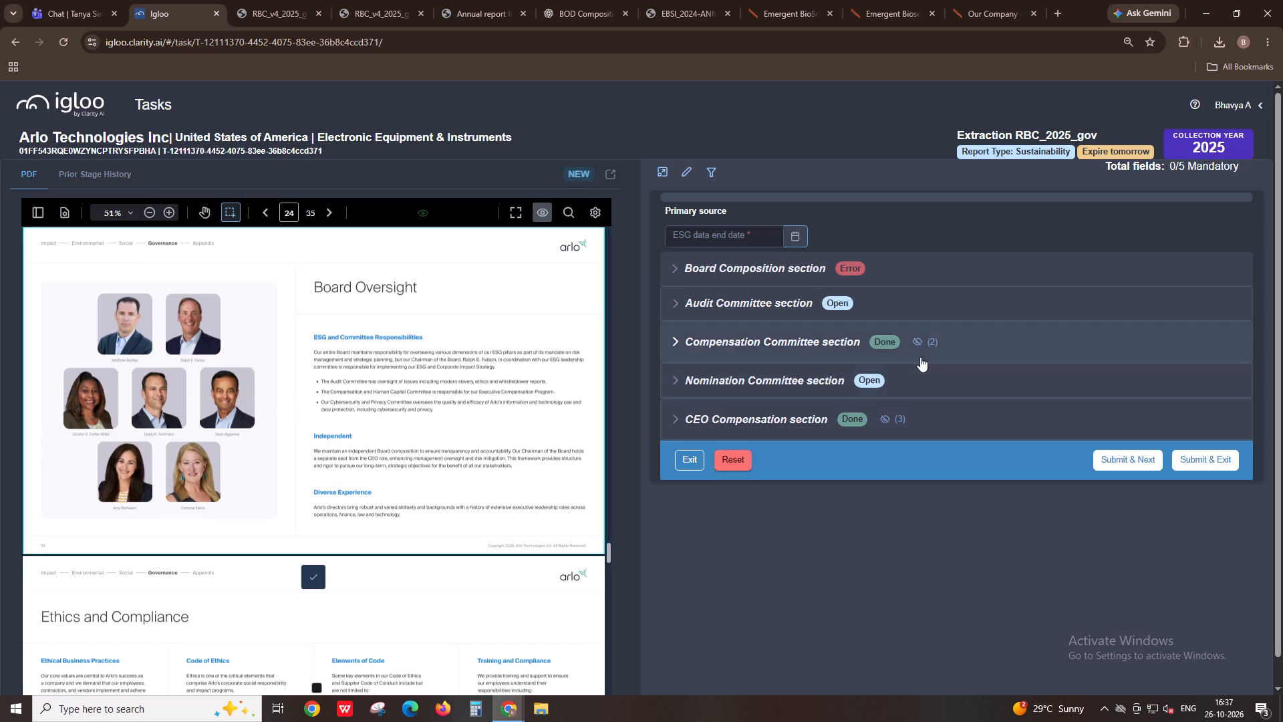
# Set Audit_independence in the Audit Committee section to "Data not found".
pyautogui.click(893, 314)
pyautogui.click(863, 370)
pyautogui.click(858, 382)
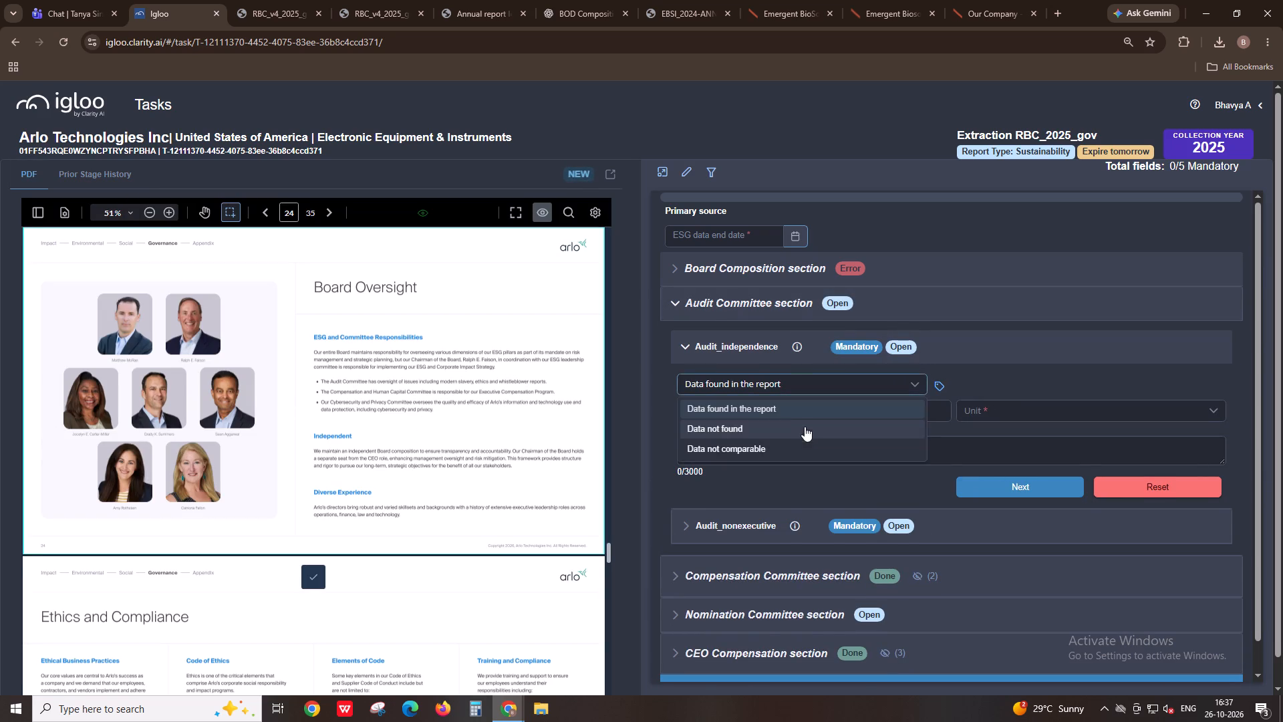
pyautogui.click(803, 429)
# Search the downloaded Arlo Technologies report for "audit c" and examine each match for audit committee composition.
pyautogui.click(267, 0)
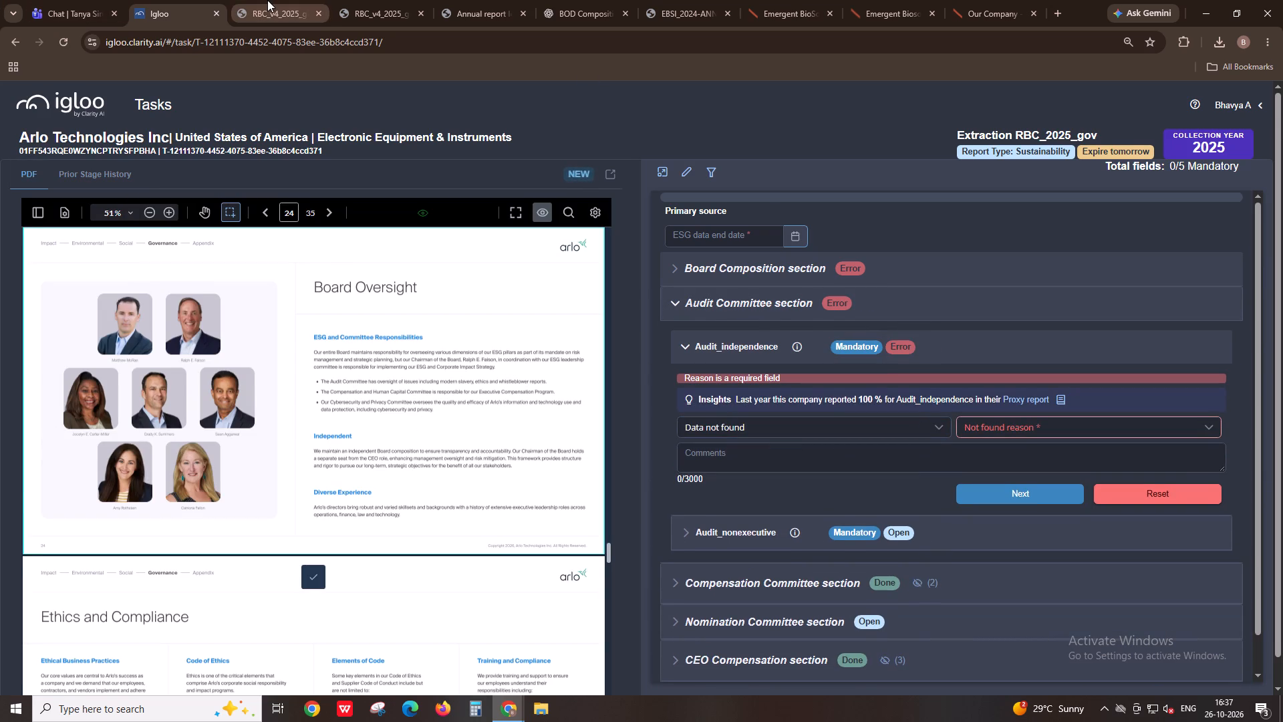
pyautogui.hotkey('ctrl', 'f')
pyautogui.write('audt')
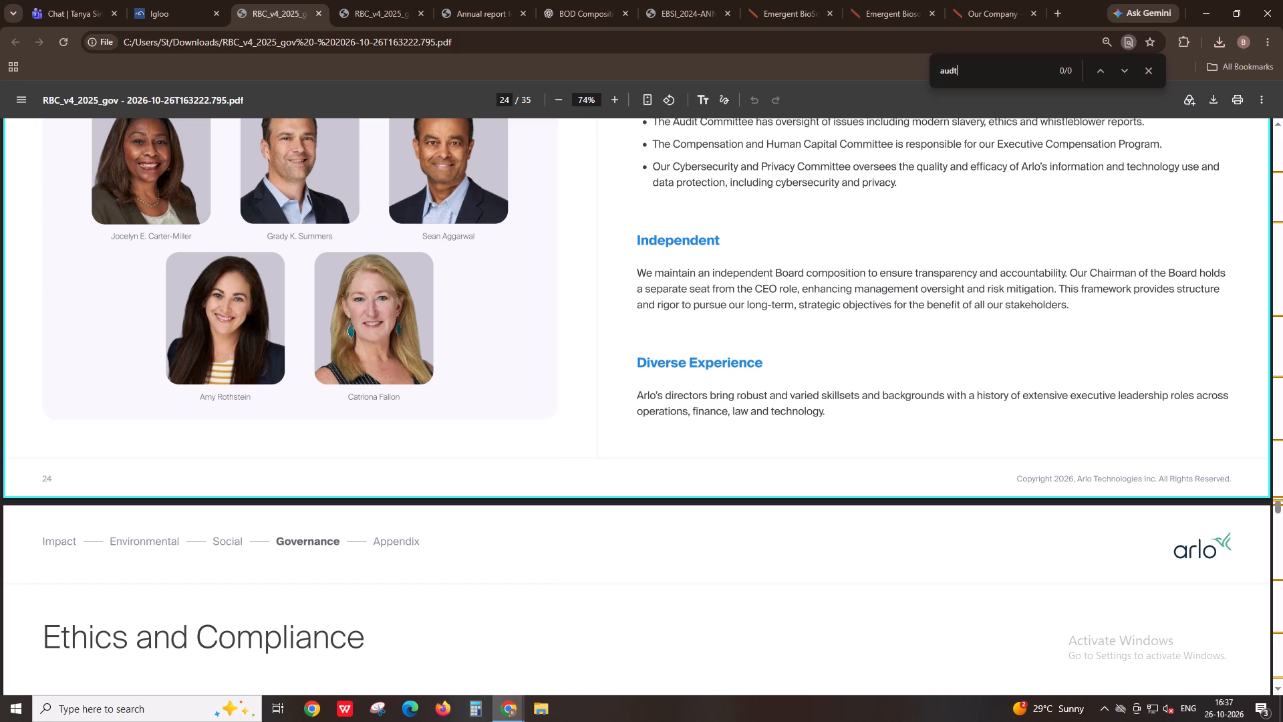
pyautogui.press('space')
pyautogui.press('BackSpace')
pyautogui.press('BackSpace')
pyautogui.write('it co')
pyautogui.press('Return')
pyautogui.press('Return')
pyautogui.press('BackSpace')
pyautogui.press('Return')
pyautogui.press('Return')
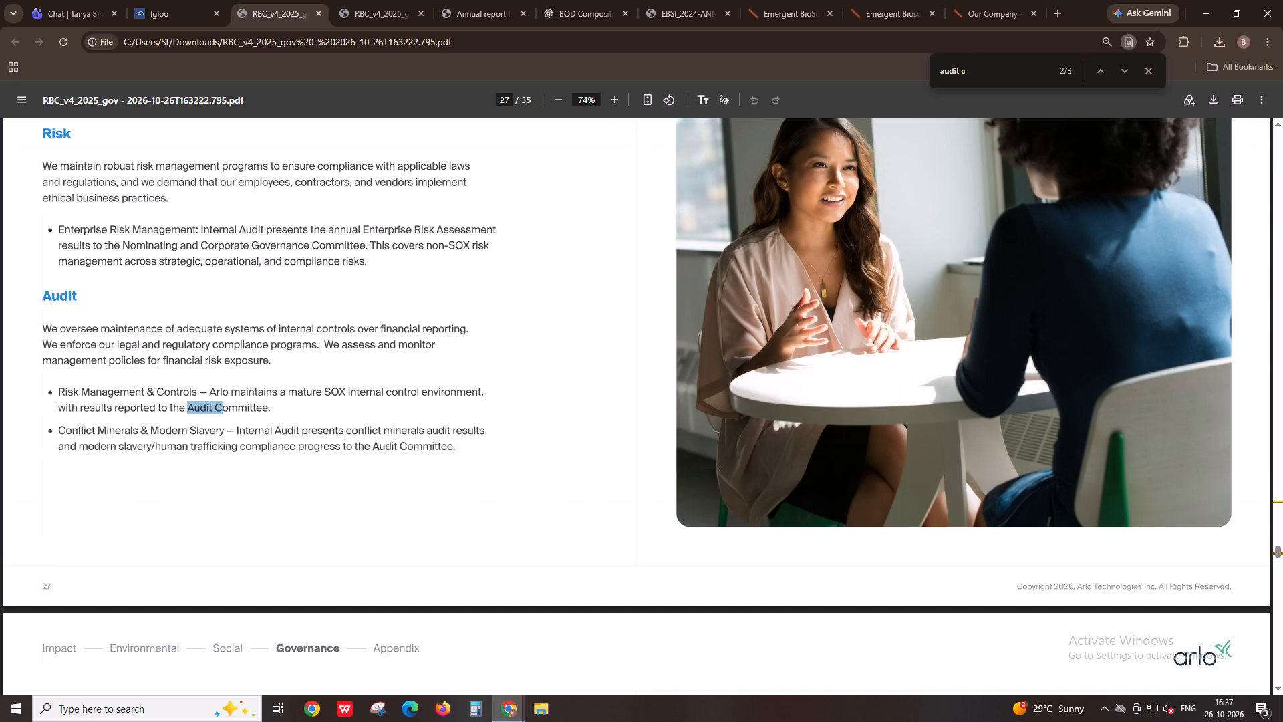
pyautogui.press('Return')
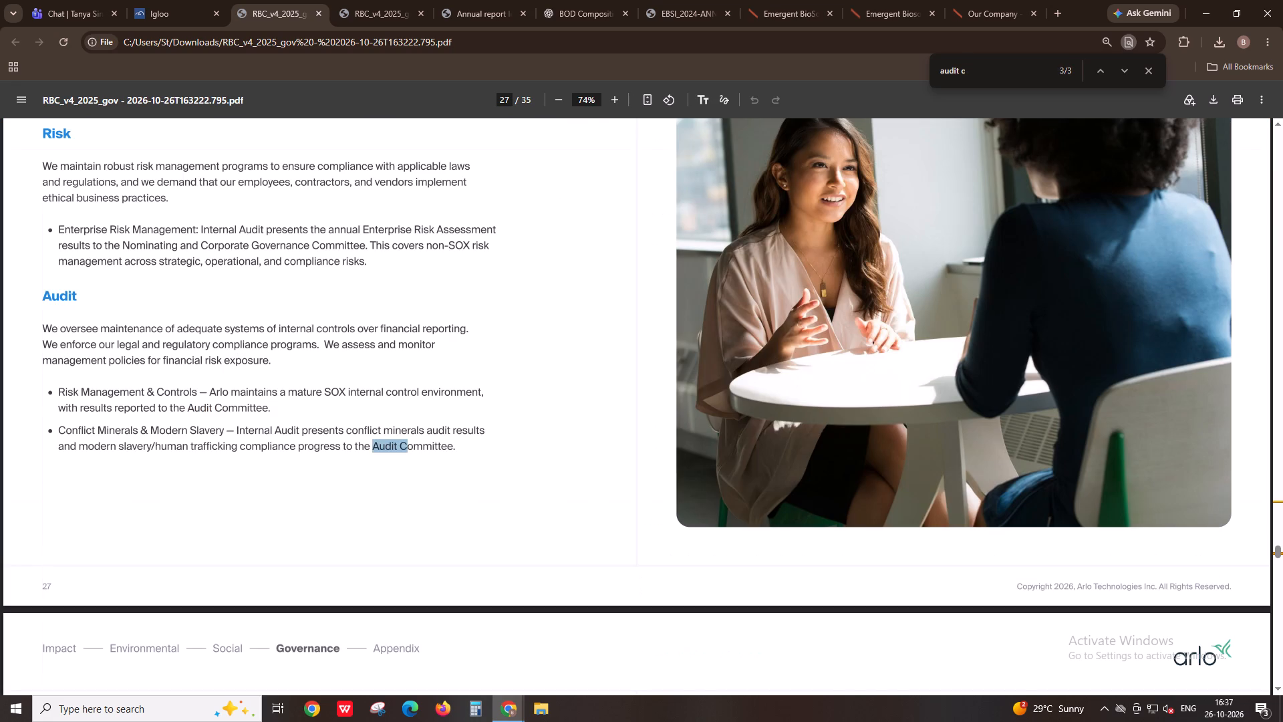
pyautogui.scroll(-3, 289, 262)
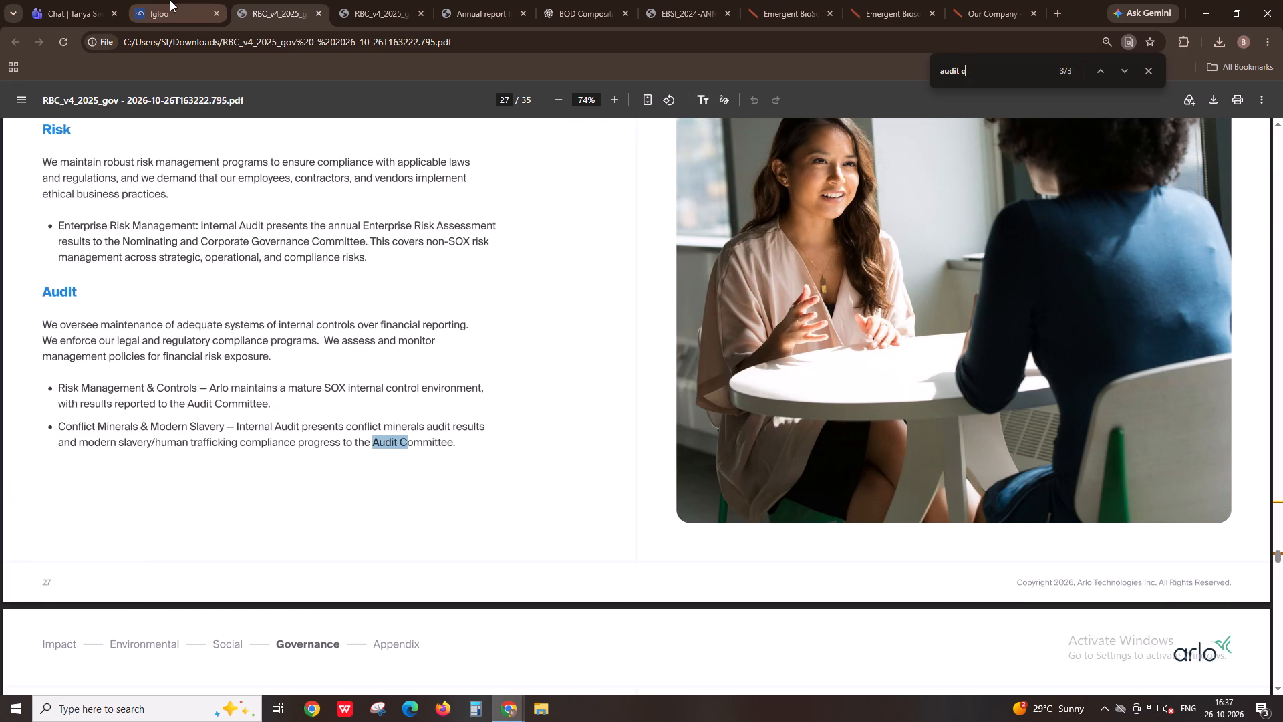
# Set the Audit_independence not-found reason to "Data not found in reports" in the Igloo task.
pyautogui.click(170, 0)
pyautogui.click(997, 423)
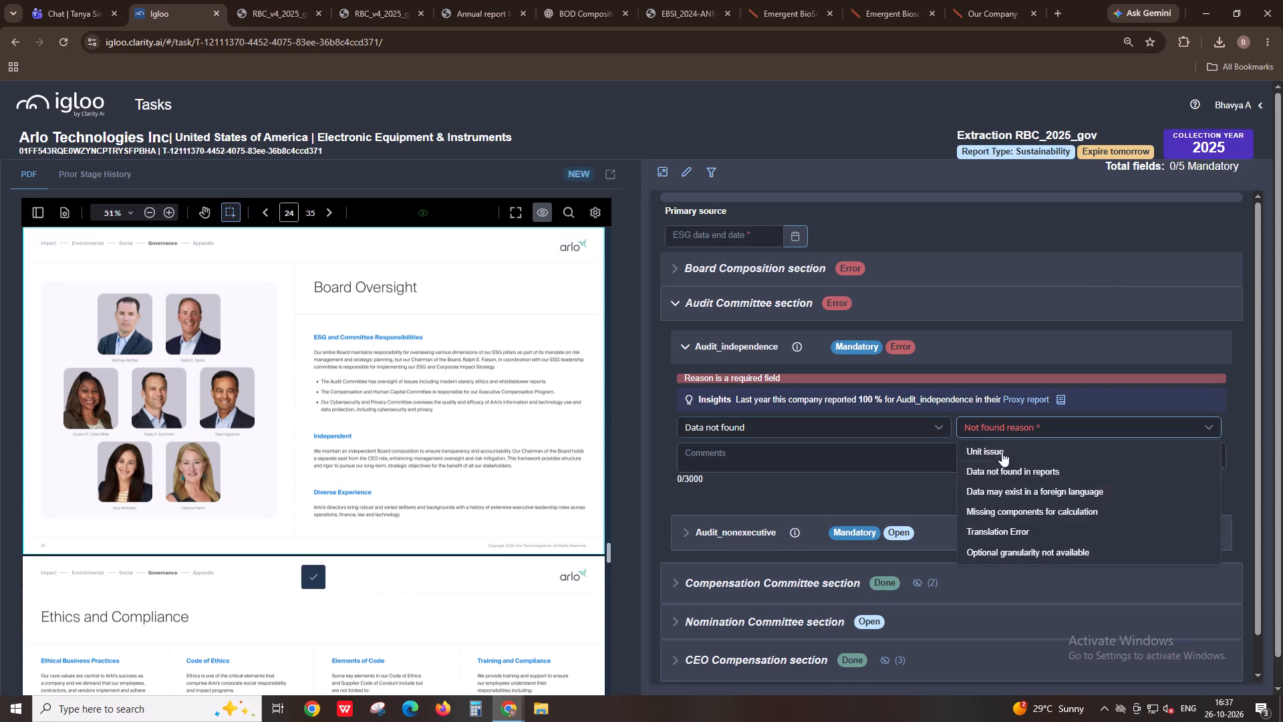
pyautogui.doubleClick(1003, 465)
pyautogui.click(1000, 454)
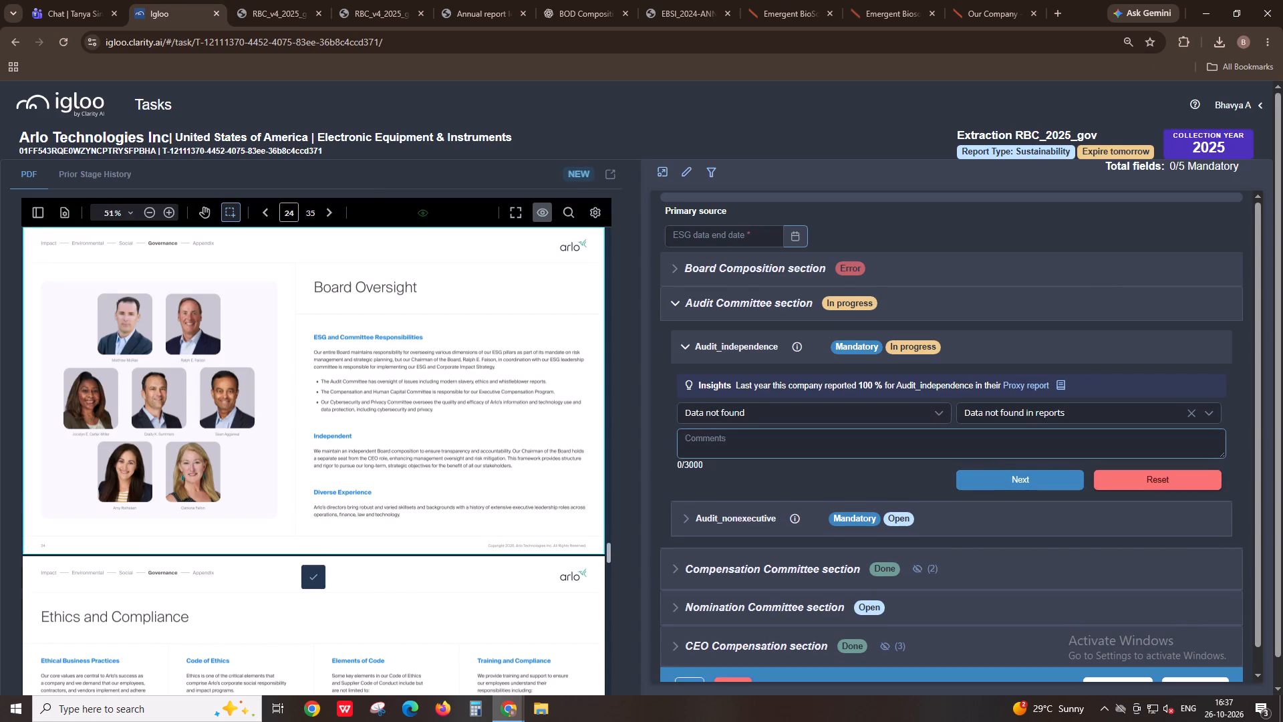
# Comment "There is no mention of this field in the report." on Audit_independence, copy the comment text, and complete the field.
pyautogui.write('There is no mention of this')
pyautogui.press('space')
pyautogui.write('fiel din the report.')
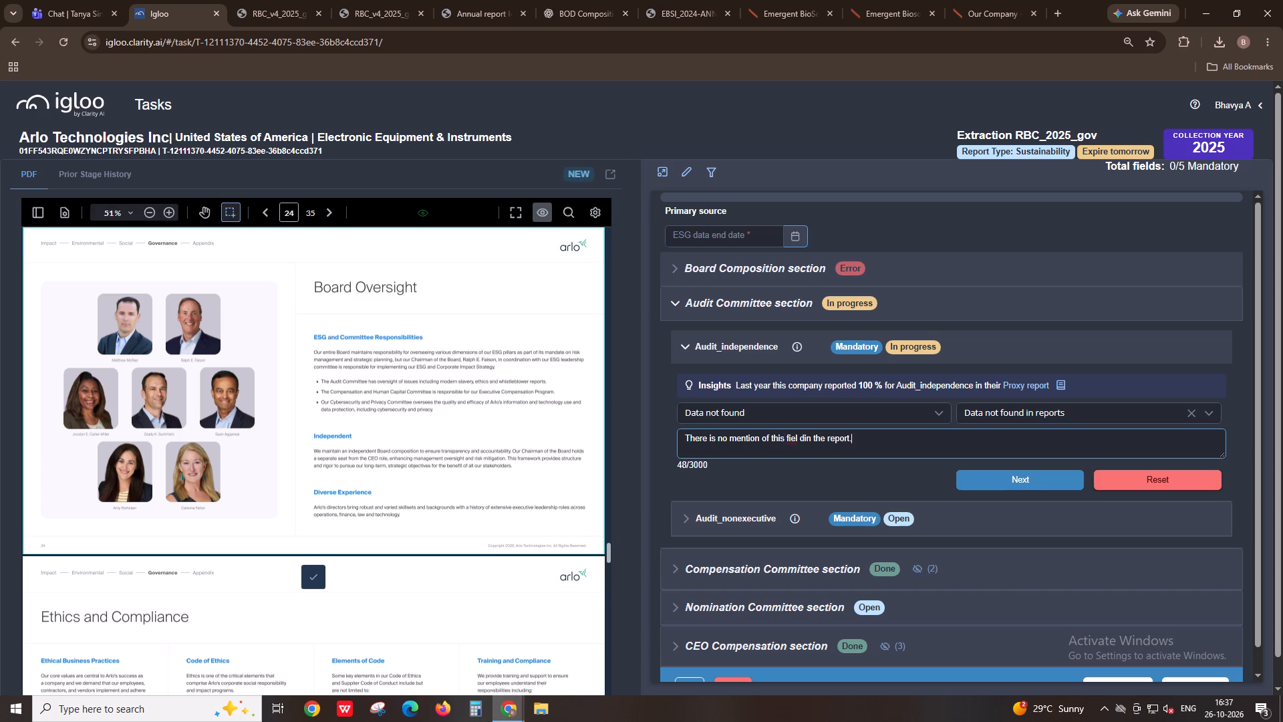
pyautogui.press('Left')
pyautogui.press('Left')
pyautogui.press('Left')
pyautogui.press('Left')
pyautogui.press('Left')
pyautogui.press('Left')
pyautogui.press('Left')
pyautogui.press('Left')
pyautogui.press('Left')
pyautogui.press('Left')
pyautogui.press('Left')
pyautogui.press('Left')
pyautogui.press('Left')
pyautogui.press('Left')
pyautogui.press('Left')
pyautogui.press('BackSpace')
pyautogui.press('Right')
pyautogui.press('space')
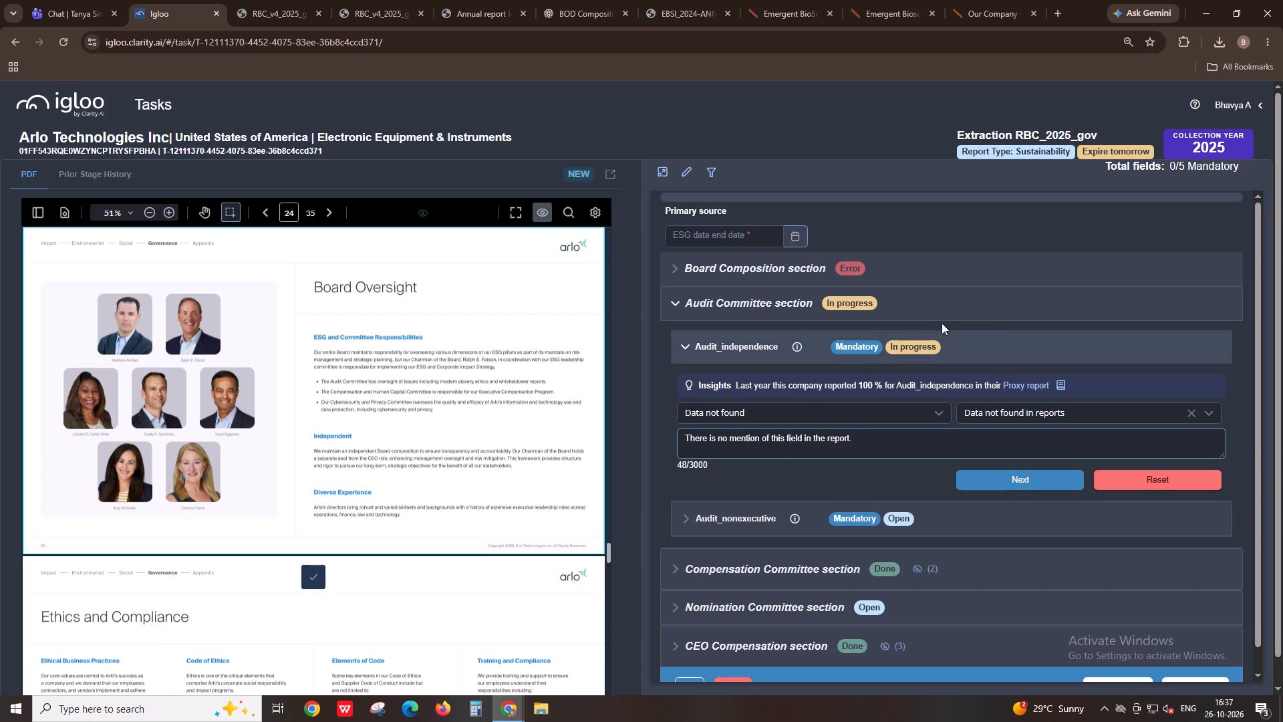
pyautogui.hotkey('ctrl', 'a')
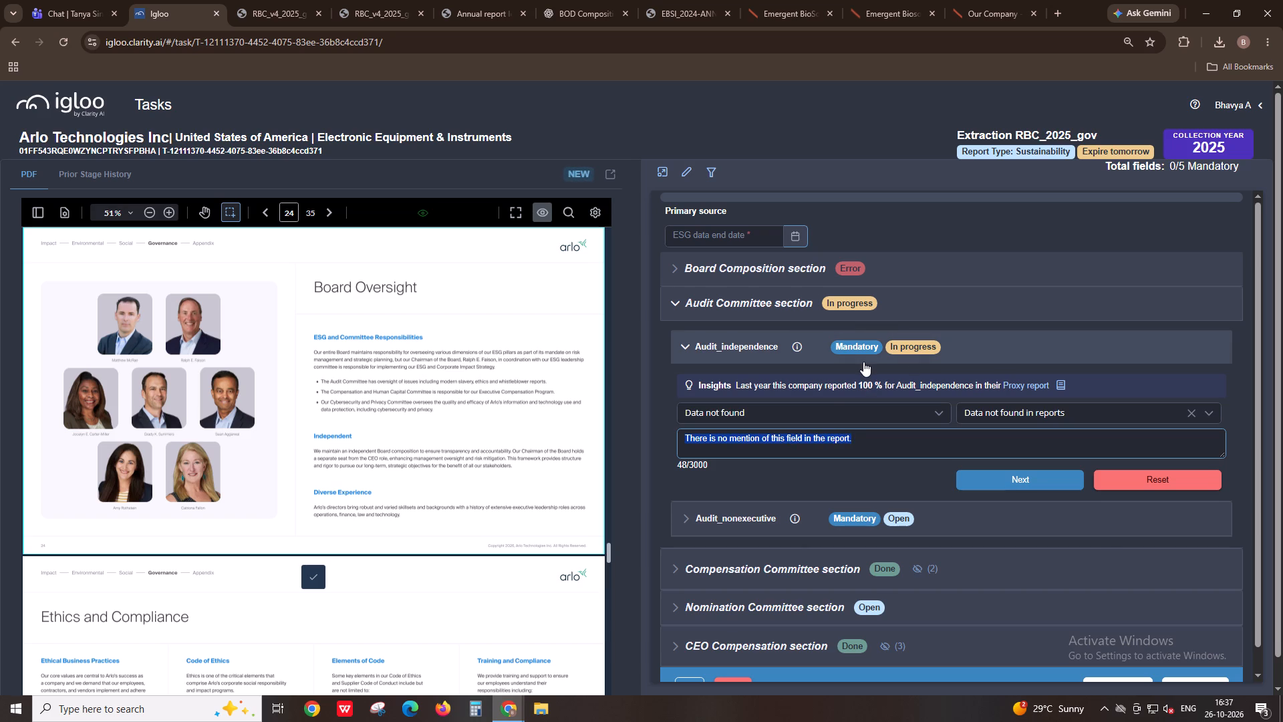
pyautogui.hotkey('ctrl', 'c')
pyautogui.click(1039, 479)
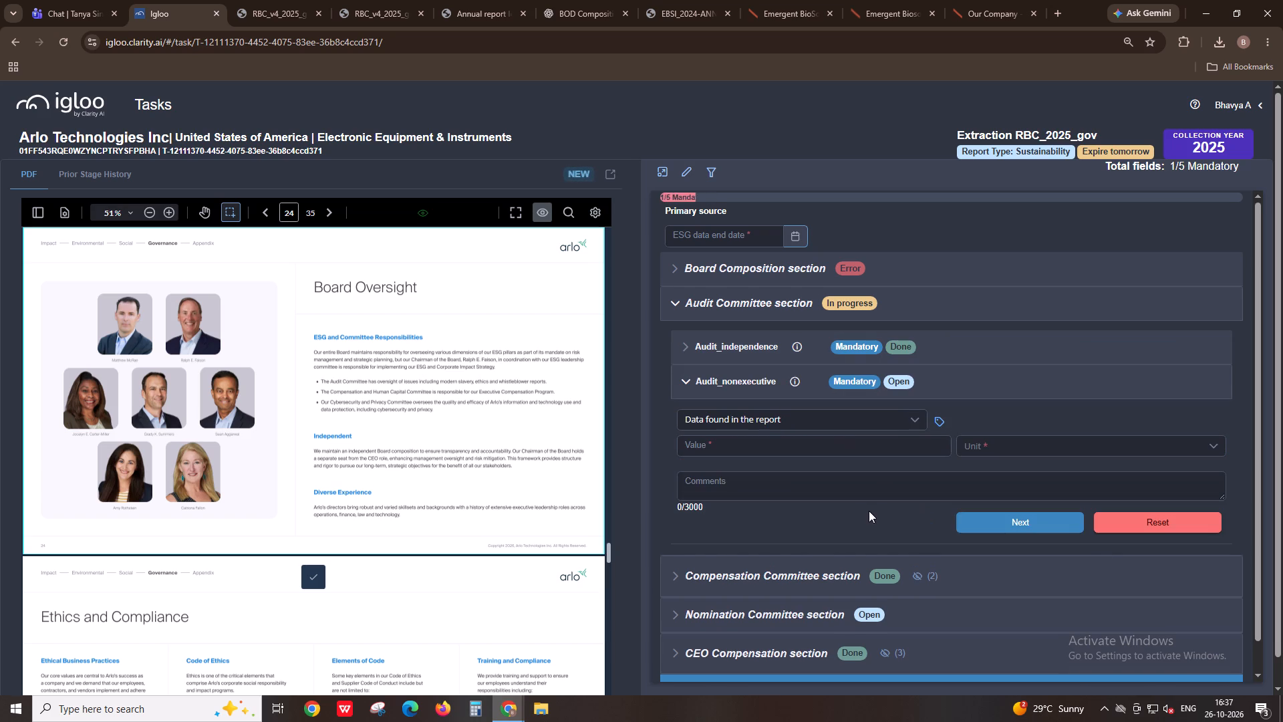
# Complete Audit_nonexecutive as "Data not found" with reason "Data not found in reports" and the copied no-mention comment.
pyautogui.click(867, 487)
pyautogui.hotkey('ctrl', 'v')
pyautogui.click(829, 420)
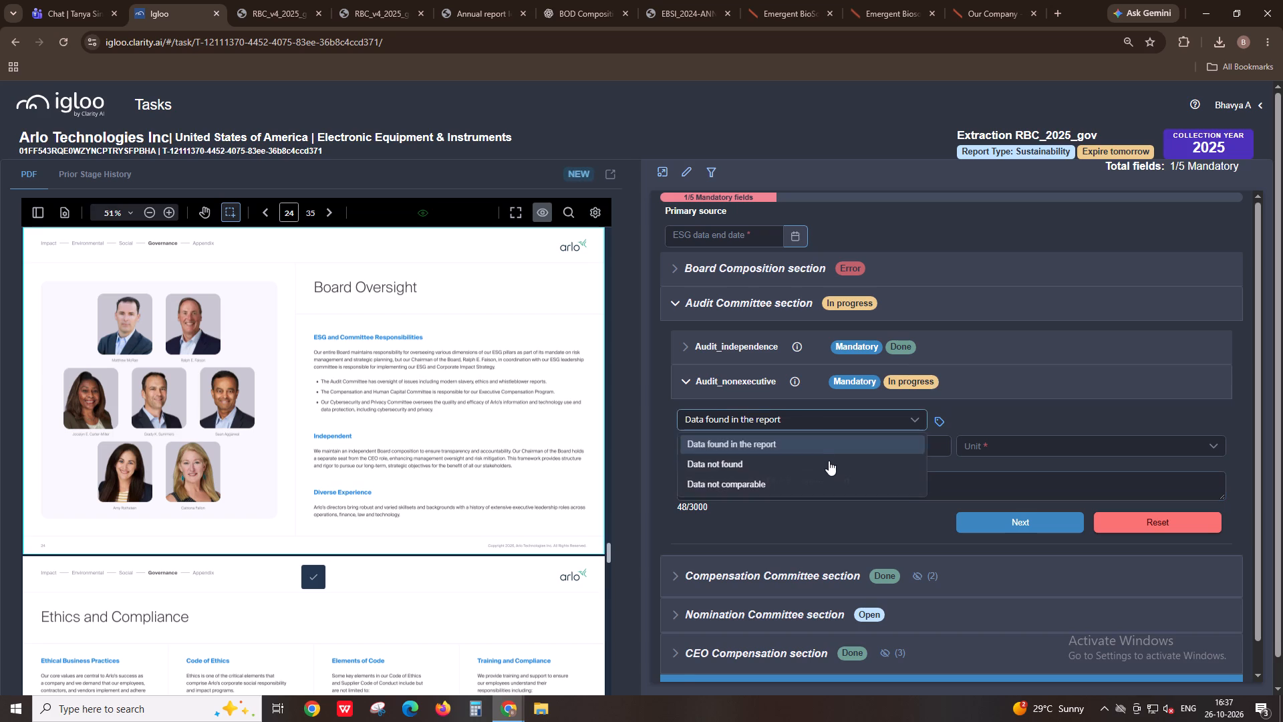
pyautogui.click(829, 463)
pyautogui.click(1022, 453)
pyautogui.click(1022, 509)
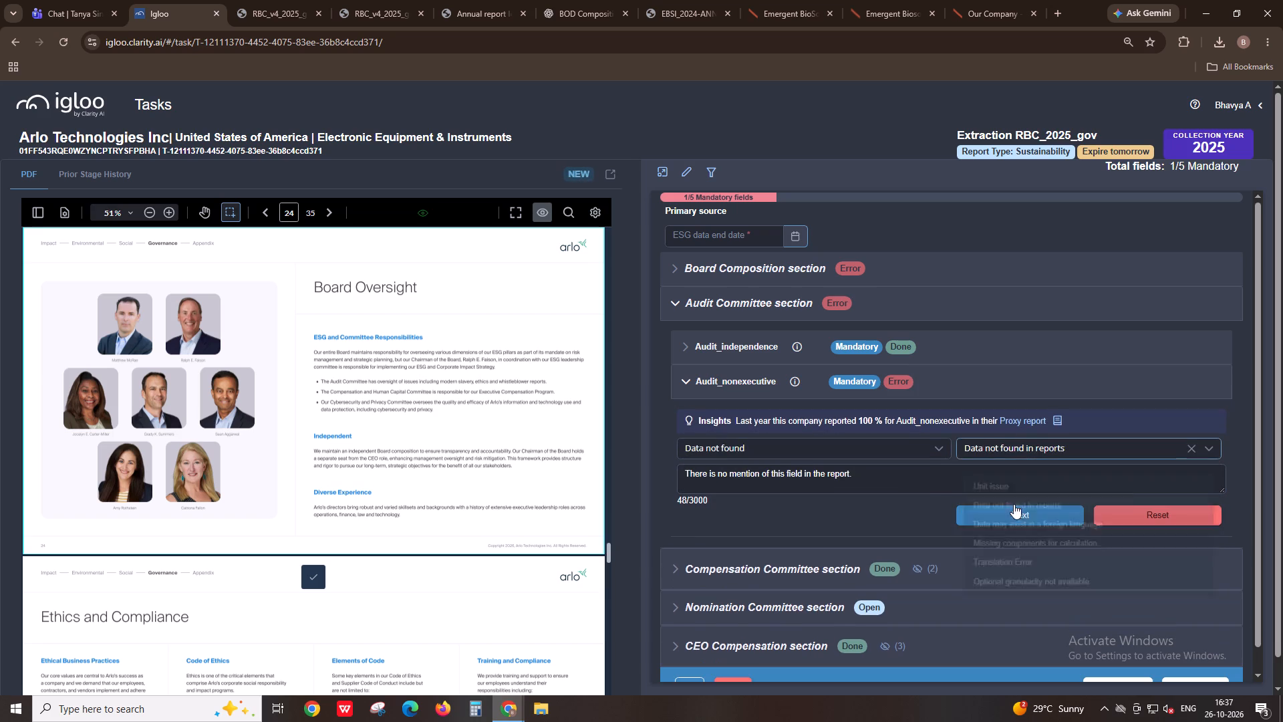
pyautogui.click(996, 510)
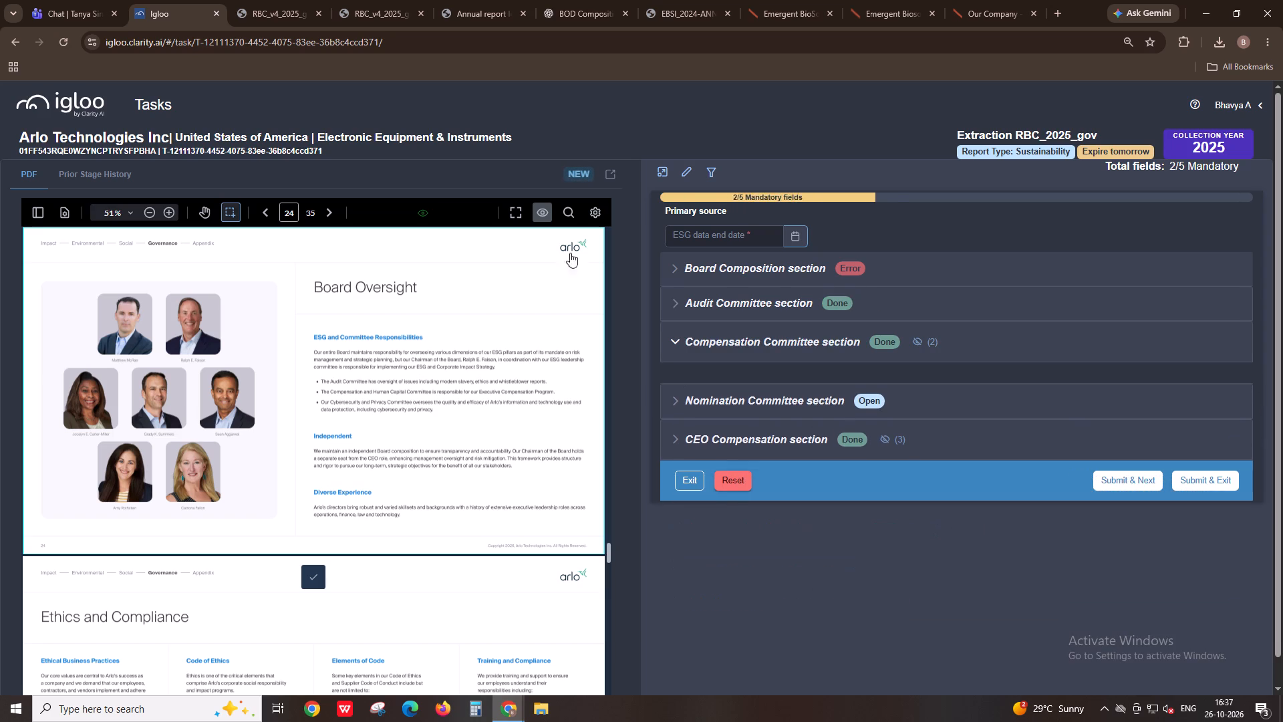
# Complete Nomination_independence in the Nomination Committee section as "Data not found", reason "Data not found in reports", with the copied comment.
pyautogui.click(943, 399)
pyautogui.click(903, 484)
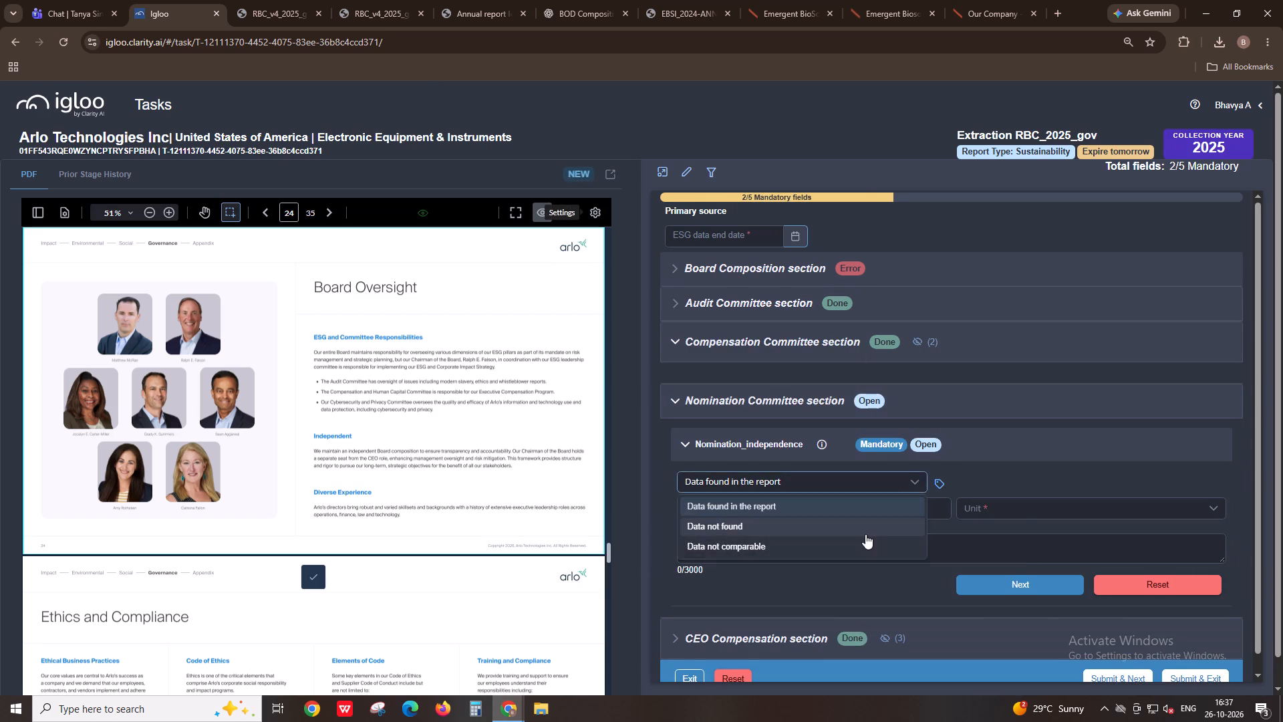
pyautogui.click(865, 534)
pyautogui.click(896, 549)
pyautogui.hotkey('ctrl', 'v')
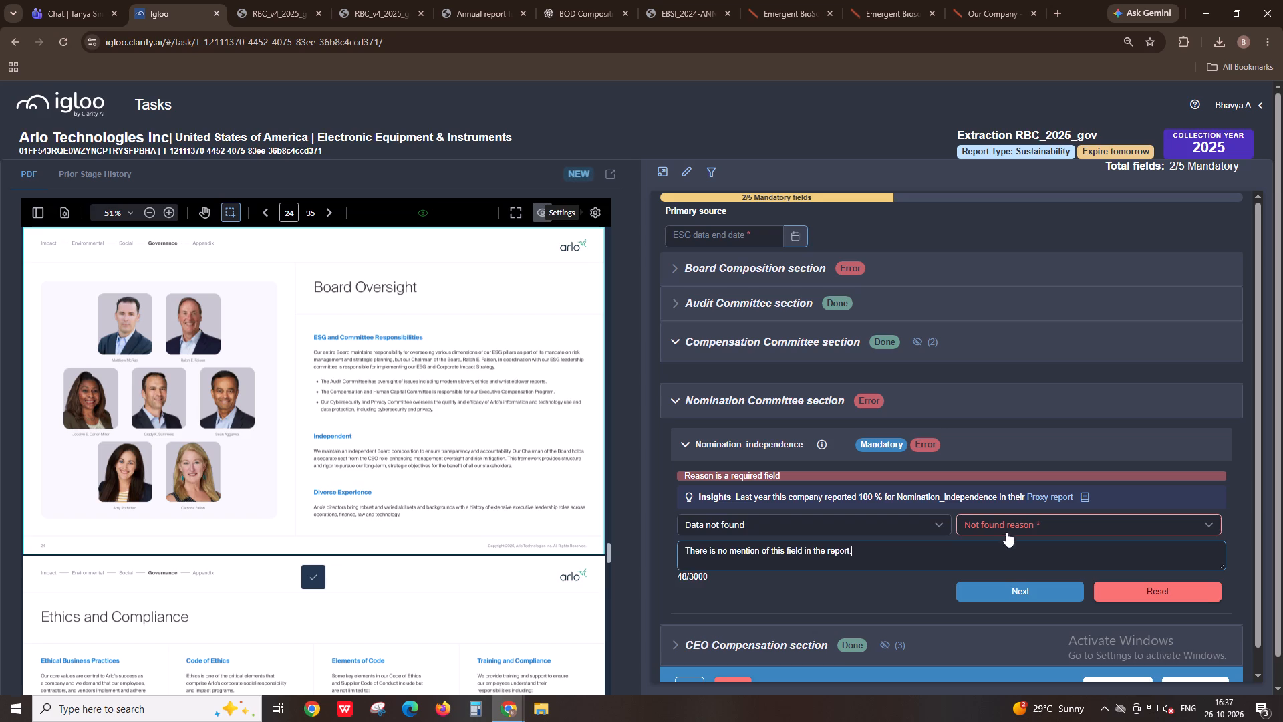
pyautogui.click(1006, 526)
pyautogui.click(1002, 565)
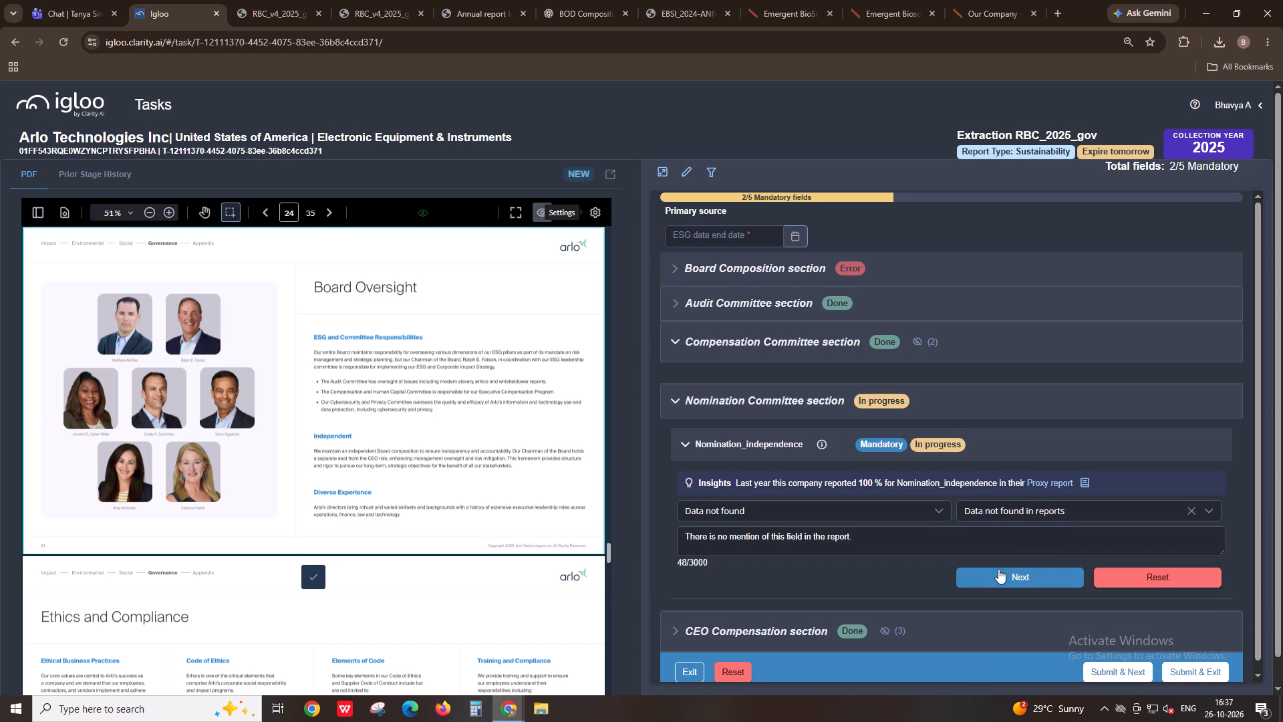
pyautogui.click(998, 569)
# Search the downloaded Arlo Technologies report for "nomination" and "nominati", and examine matches for nomination committee composition.
pyautogui.click(277, 0)
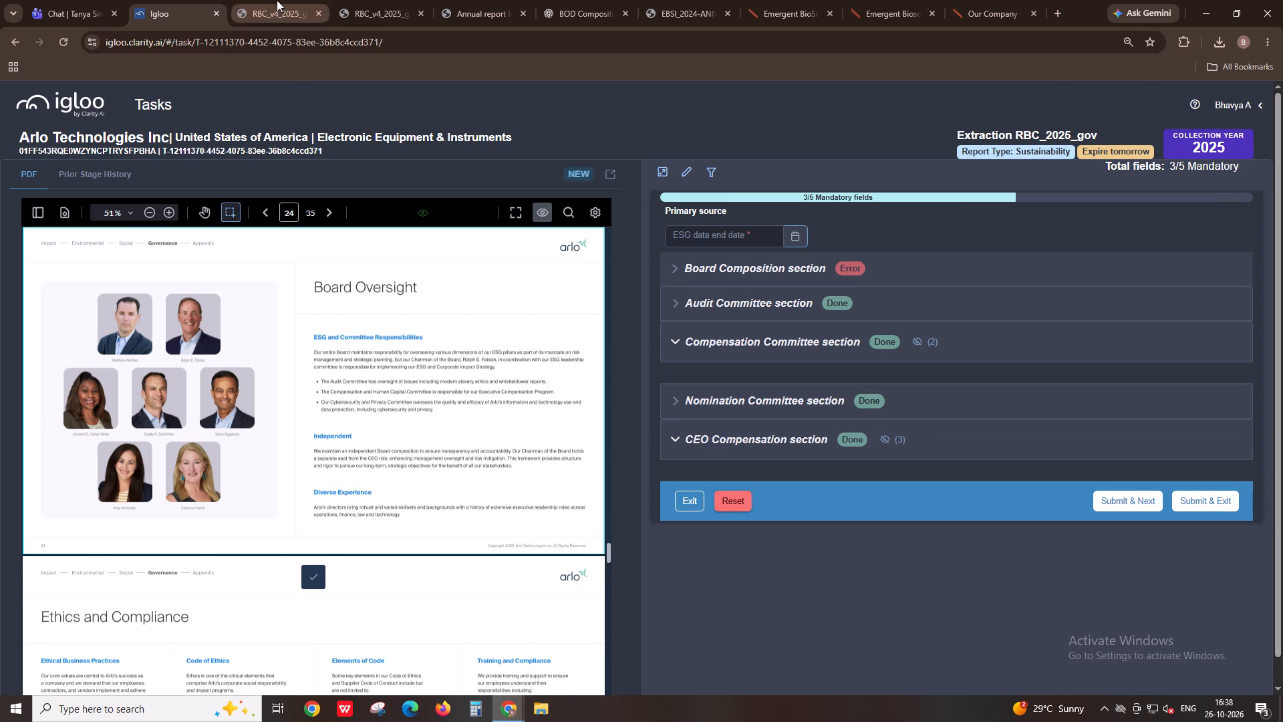
pyautogui.hotkey('ctrl', 'f')
pyautogui.write('nomination')
pyautogui.press('Return')
pyautogui.press('Return')
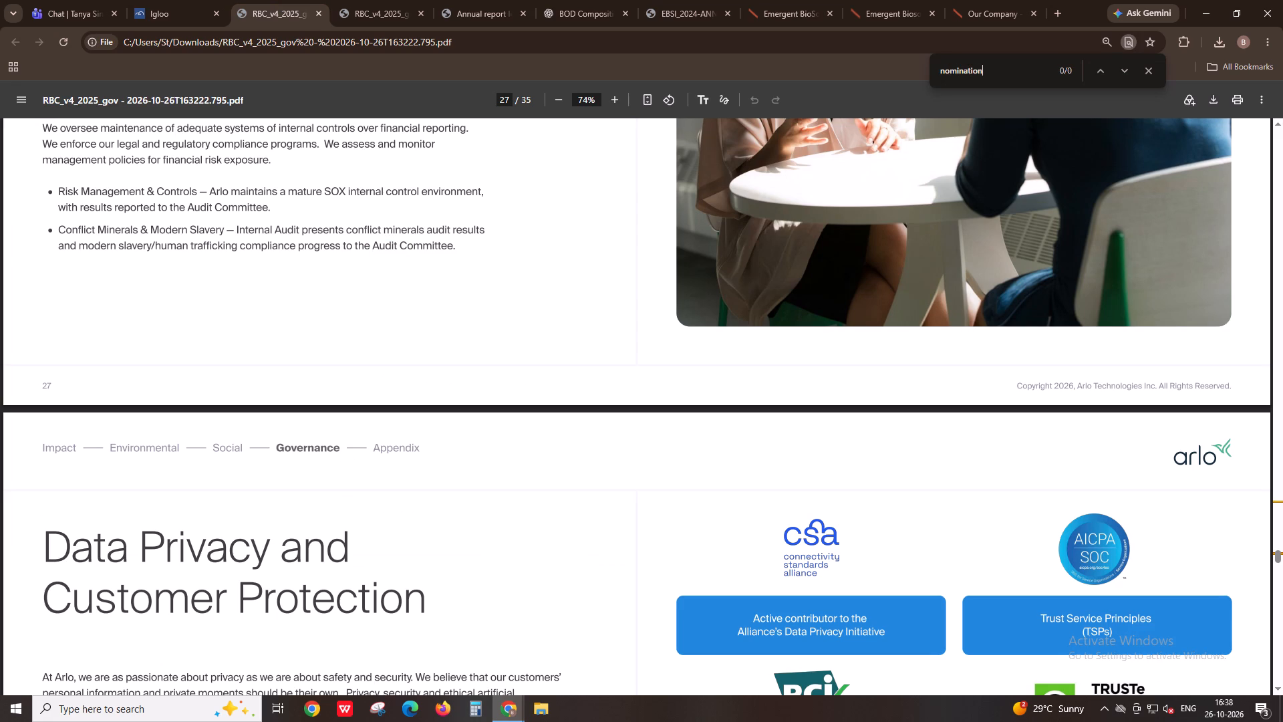
pyautogui.press('BackSpace')
pyautogui.press('BackSpace')
pyautogui.press('Return')
pyautogui.press('Return')
pyautogui.press('Return')
pyautogui.press('Return')
pyautogui.press('Return')
pyautogui.press('Return')
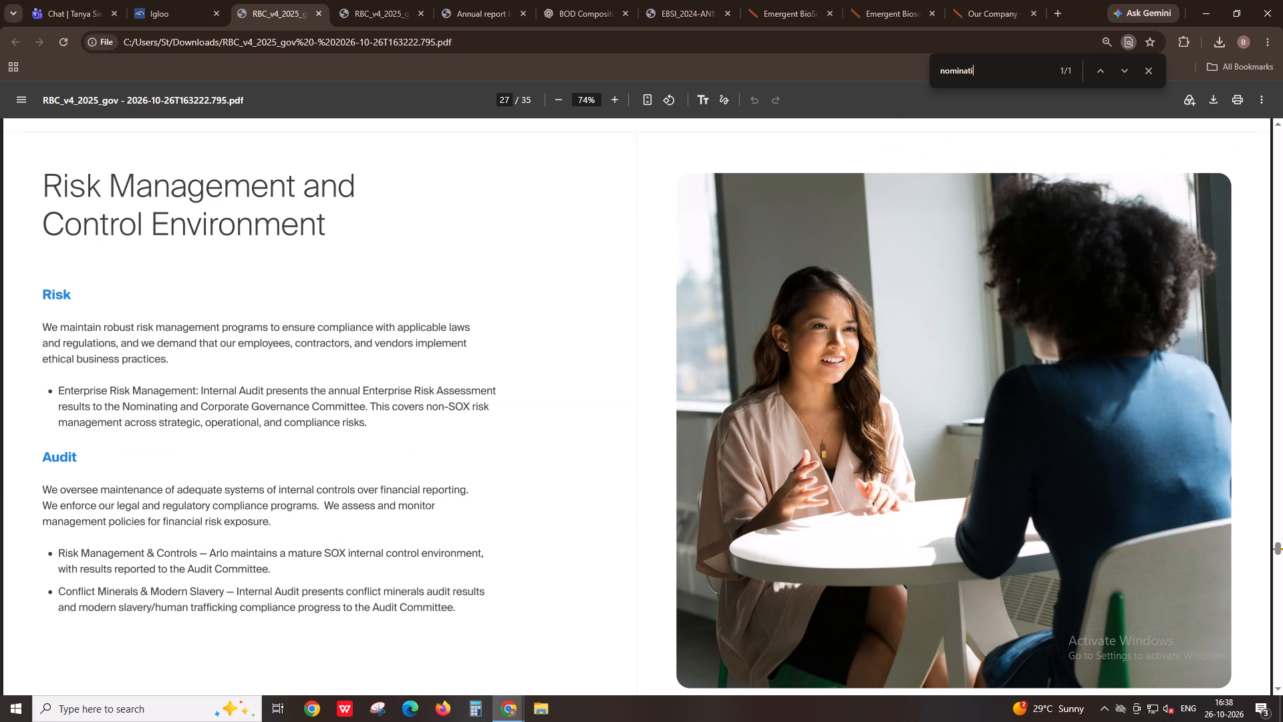
pyautogui.press('Return')
pyautogui.press('Return')
pyautogui.press('Return')
pyautogui.press('Return')
pyautogui.press('Return')
pyautogui.press('Return')
pyautogui.press('Return')
pyautogui.press('Return')
pyautogui.press('Return')
pyautogui.press('Return')
pyautogui.press('Return')
pyautogui.press('Return')
pyautogui.press('Return')
pyautogui.press('Escape')
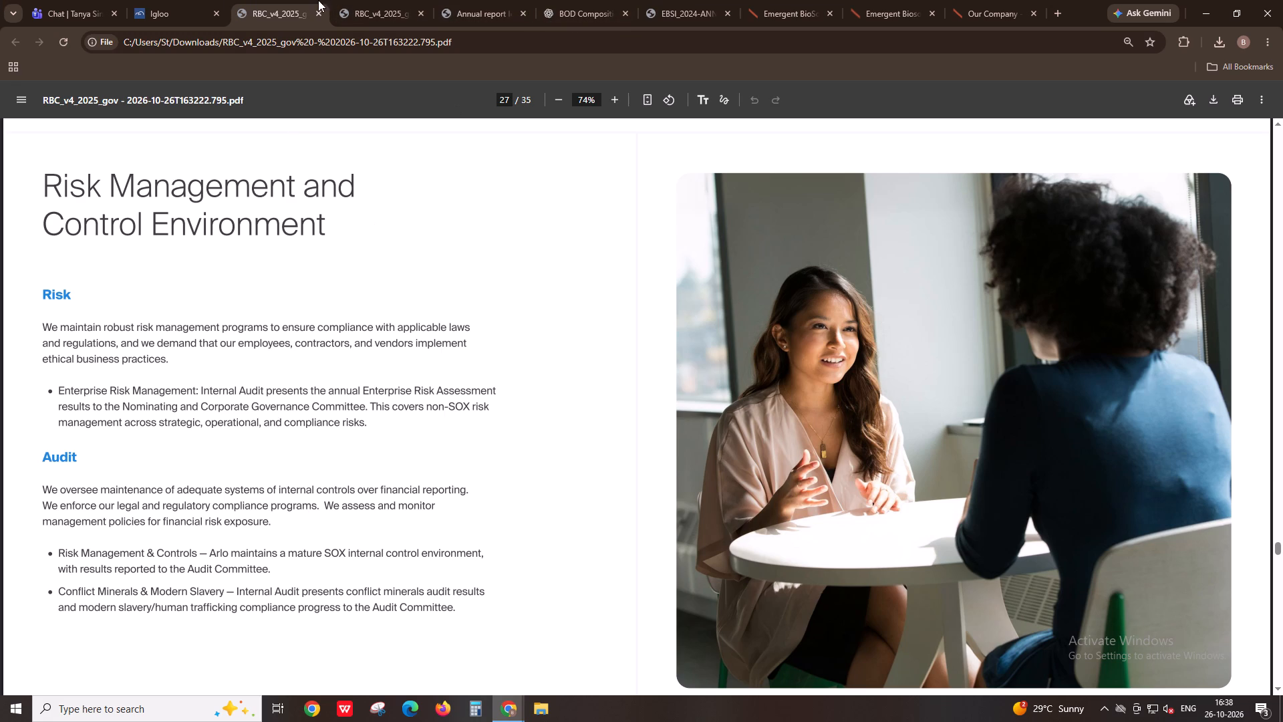
# Return to the Igloo task, review Board_nonexecutive in the Board Composition section, and collapse the section.
pyautogui.click(163, 16)
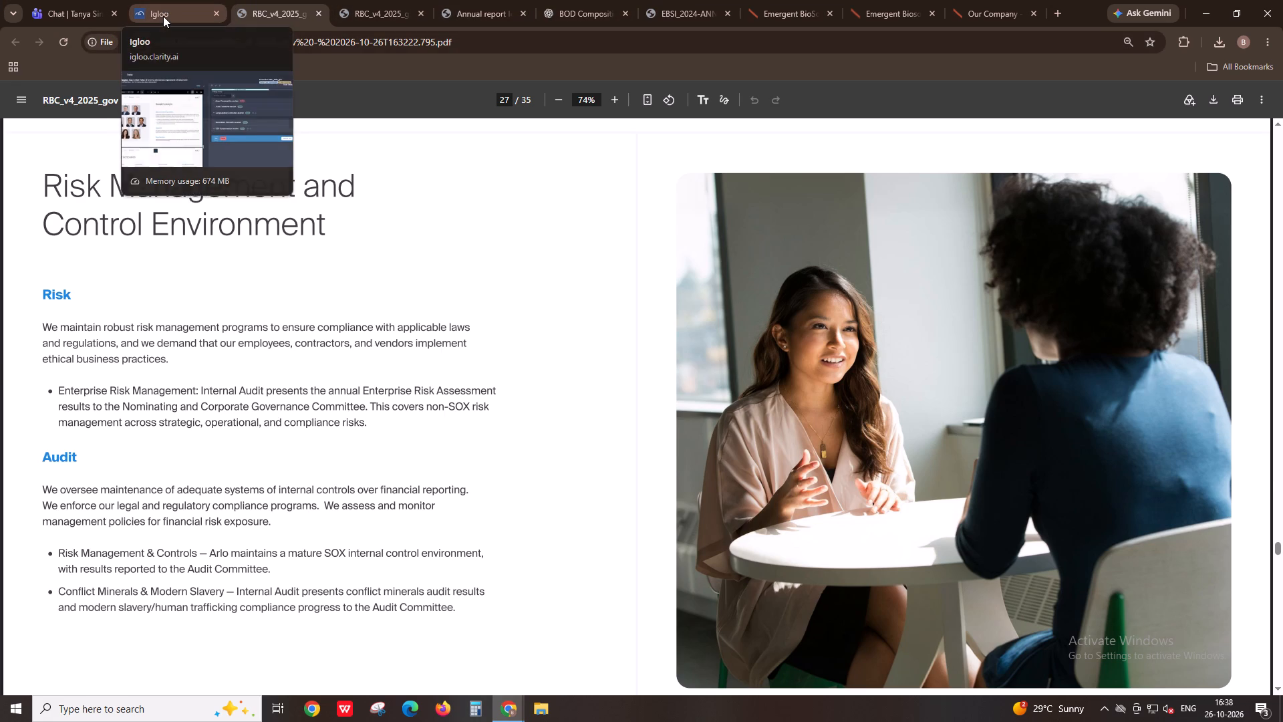
pyautogui.click(856, 283)
pyautogui.click(847, 342)
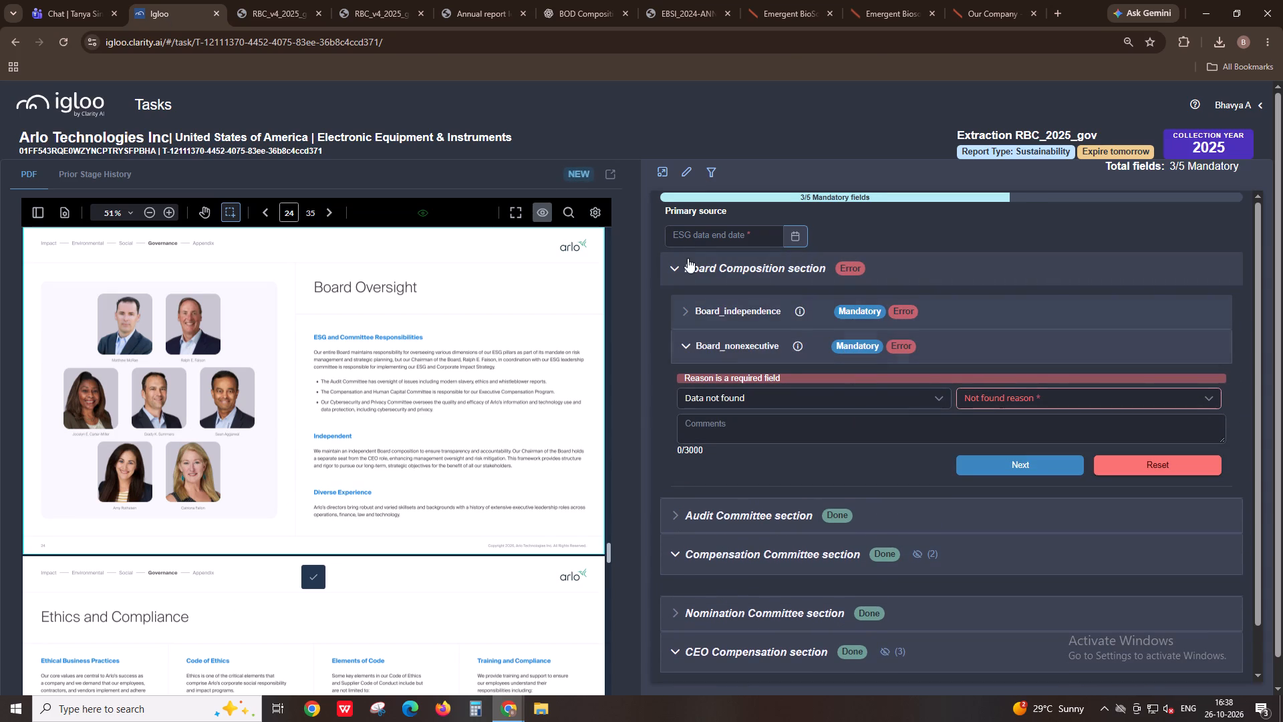
pyautogui.click(704, 246)
pyautogui.click(861, 244)
pyautogui.click(823, 273)
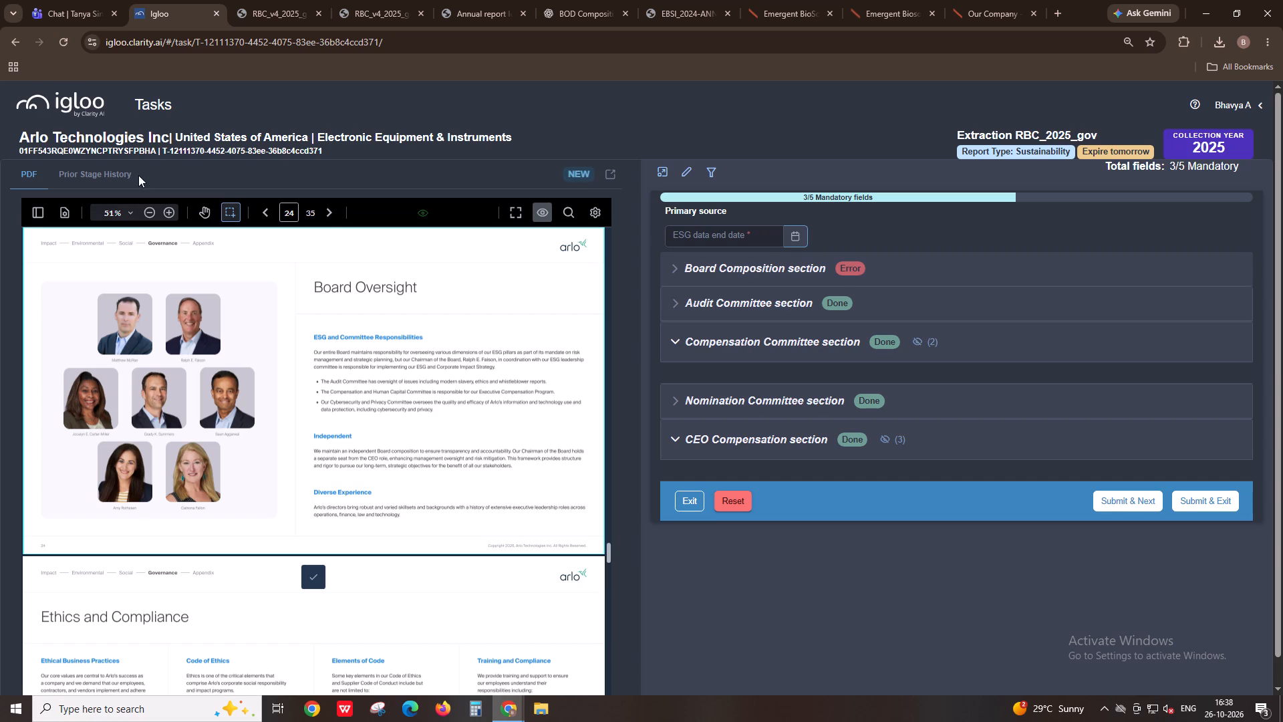
# Switch to the Governance Tracking sheet of the tracking spreadsheet.
pyautogui.hotkey('alt', 'Tab')
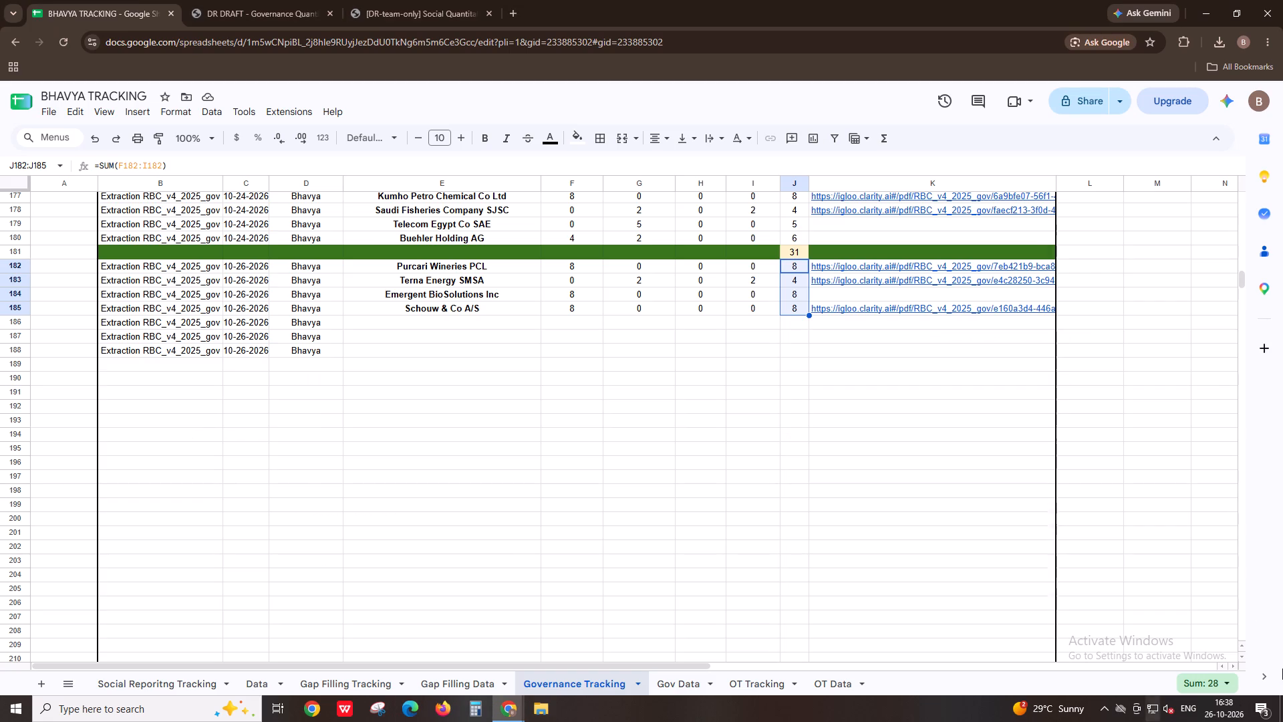
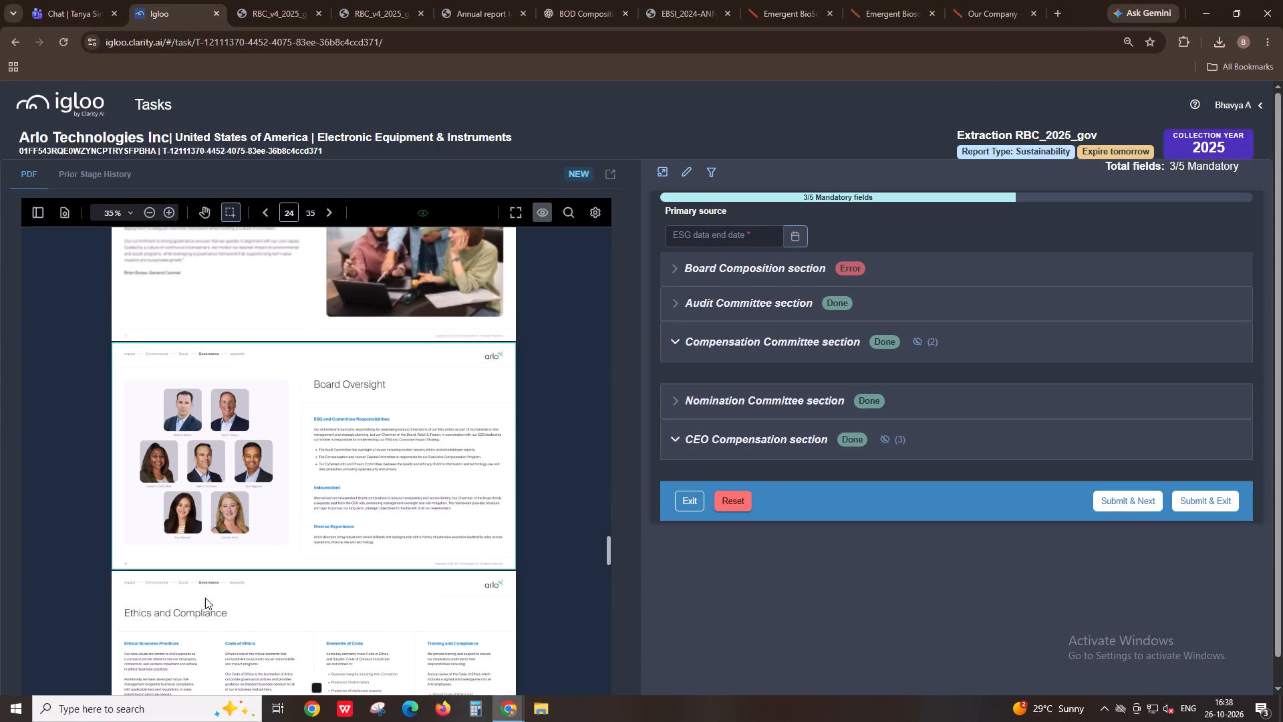
# Examine the Board Oversight page of the Arlo report in the Igloo task for board composition, independence and committee responsibilities.
pyautogui.keyDown('ctrl'); pyautogui.scroll(4, 205, 598); pyautogui.keyUp('ctrl')
pyautogui.keyDown('ctrl'); pyautogui.scroll(-7, 205, 598); pyautogui.keyUp('ctrl')
pyautogui.keyDown('ctrl'); pyautogui.scroll(4, 205, 598); pyautogui.keyUp('ctrl')
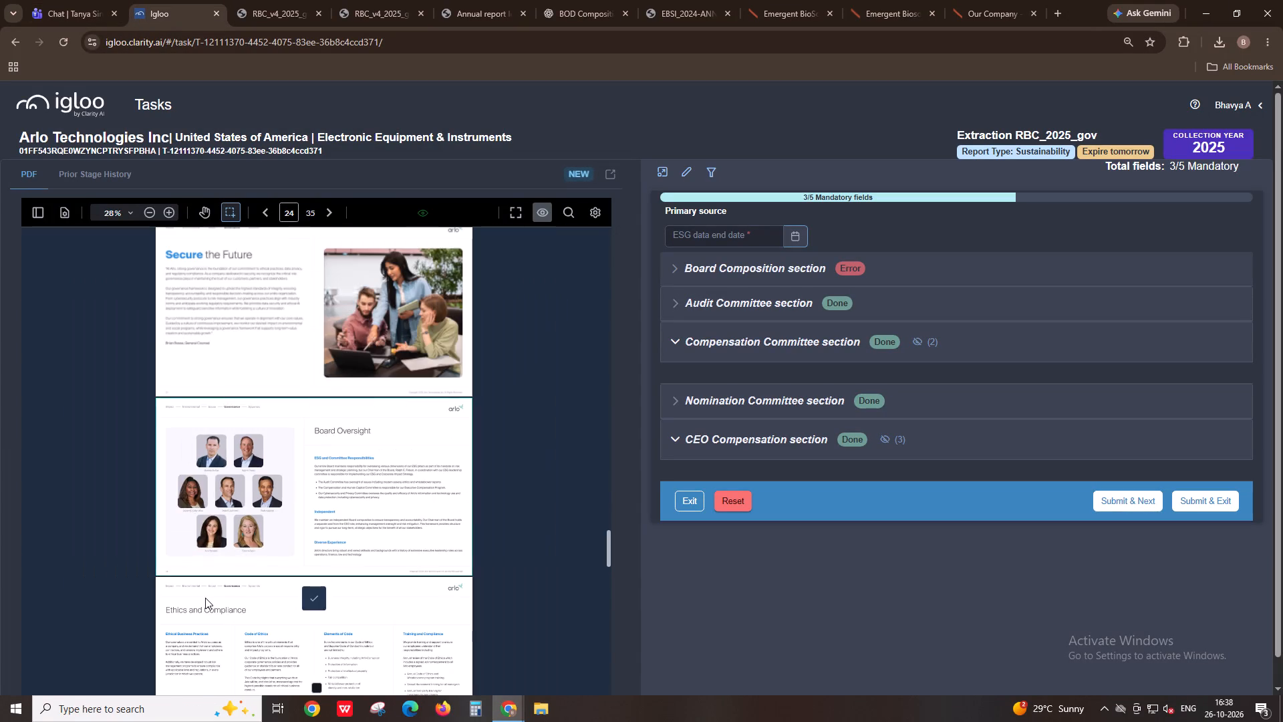
pyautogui.keyDown('ctrl'); pyautogui.scroll(2, 205, 598); pyautogui.keyUp('ctrl')
pyautogui.keyDown('ctrl'); pyautogui.scroll(-8, 205, 598); pyautogui.keyUp('ctrl')
pyautogui.keyDown('ctrl'); pyautogui.scroll(8, 199, 598); pyautogui.keyUp('ctrl')
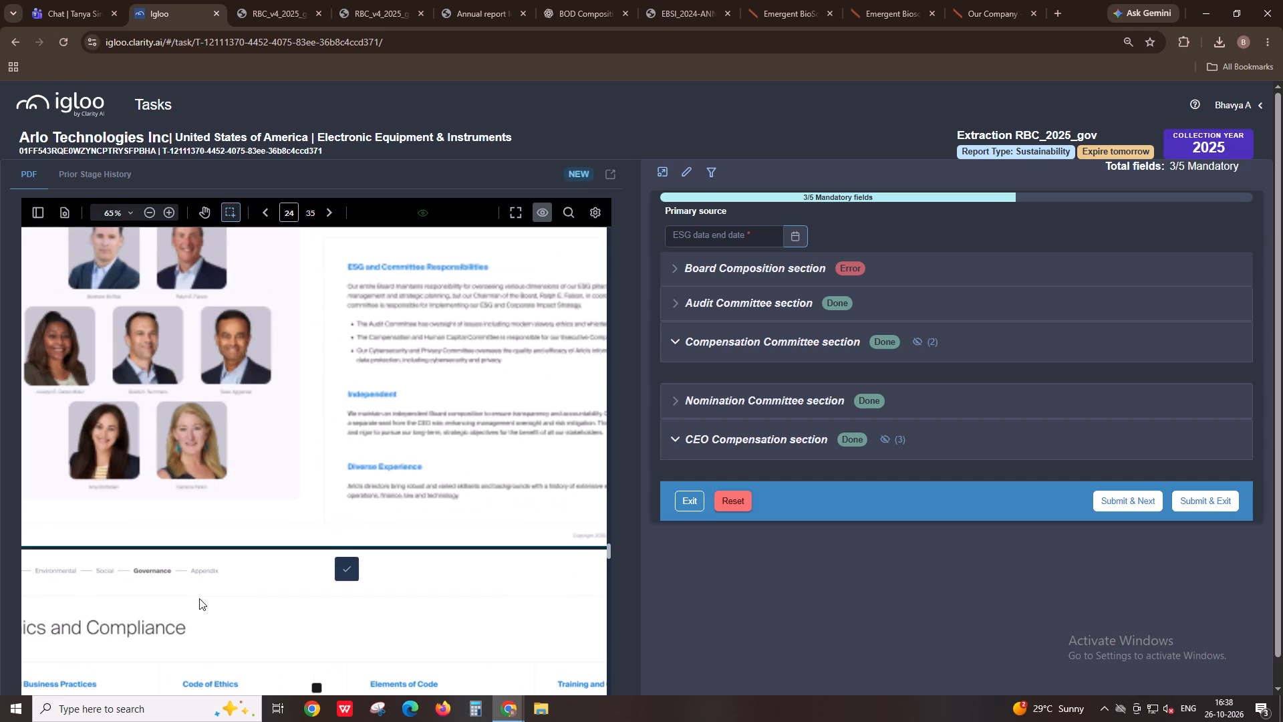
pyautogui.keyDown('ctrl'); pyautogui.scroll(9, 199, 598); pyautogui.keyUp('ctrl')
pyautogui.keyDown('ctrl'); pyautogui.scroll(-12, 199, 598); pyautogui.keyUp('ctrl')
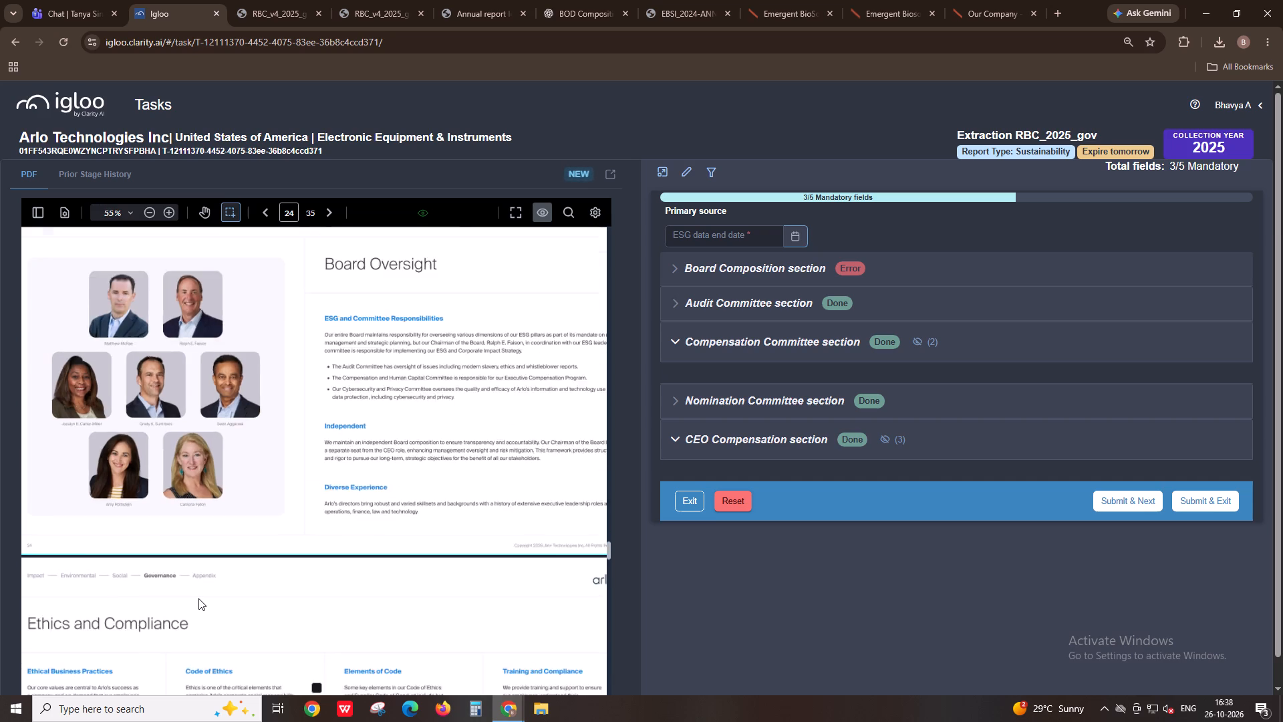
pyautogui.keyDown('ctrl'); pyautogui.scroll(-4, 198, 598); pyautogui.keyUp('ctrl')
pyautogui.keyDown('ctrl'); pyautogui.scroll(7, 198, 598); pyautogui.keyUp('ctrl')
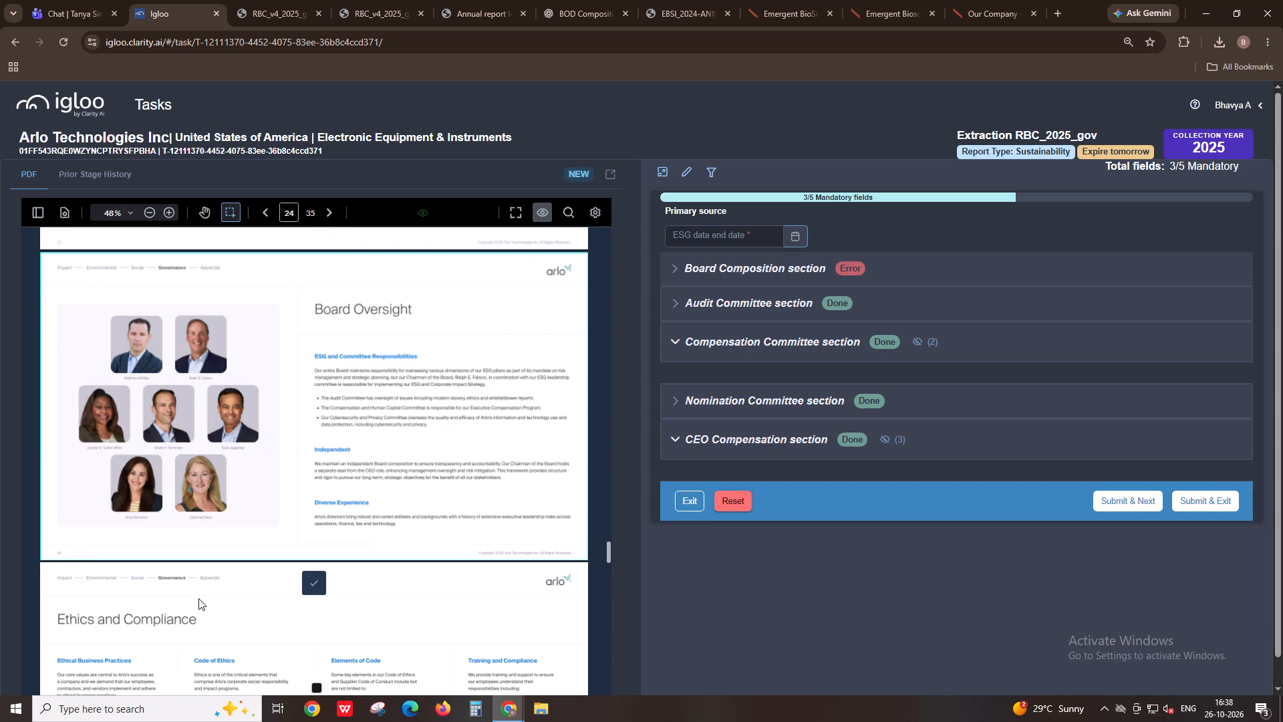
pyautogui.keyDown('ctrl'); pyautogui.scroll(-1, 198, 598); pyautogui.keyUp('ctrl')
pyautogui.scroll(1, 198, 598)
pyautogui.keyDown('ctrl'); pyautogui.scroll(-2, 198, 598); pyautogui.keyUp('ctrl')
pyautogui.keyDown('ctrl'); pyautogui.scroll(1, 198, 598); pyautogui.keyUp('ctrl')
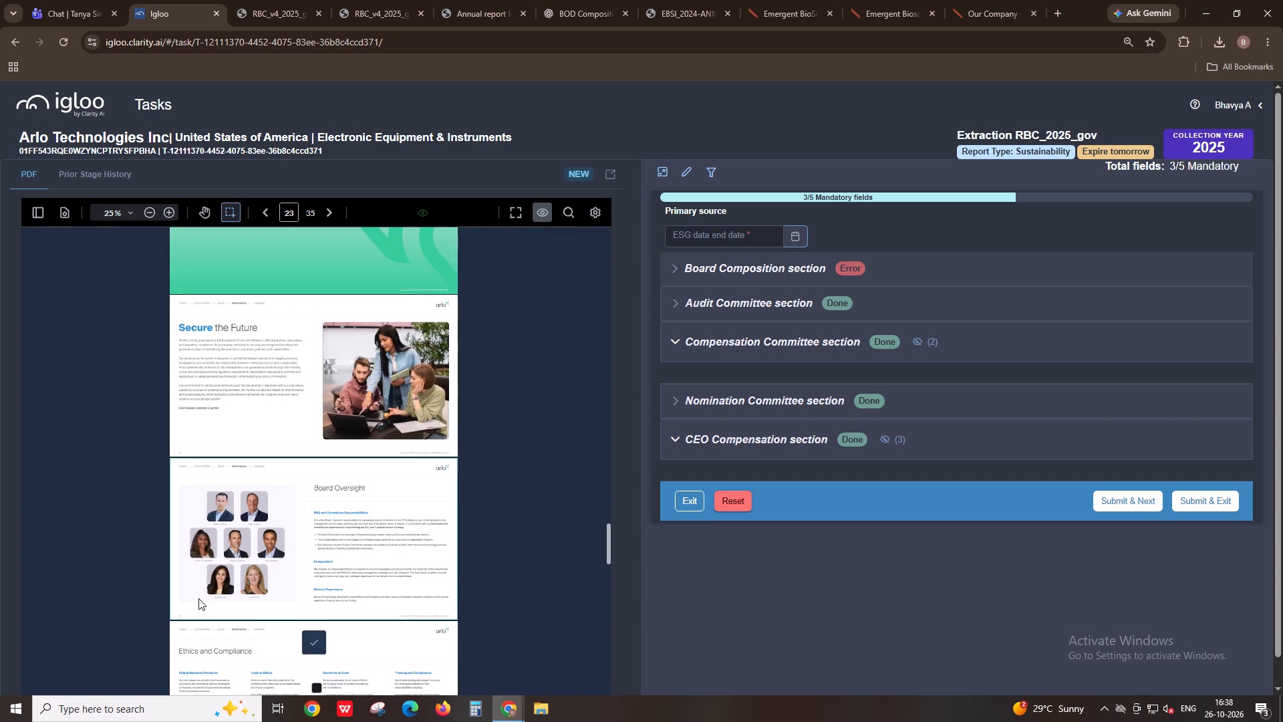
pyautogui.keyDown('ctrl'); pyautogui.scroll(3, 198, 598); pyautogui.keyUp('ctrl')
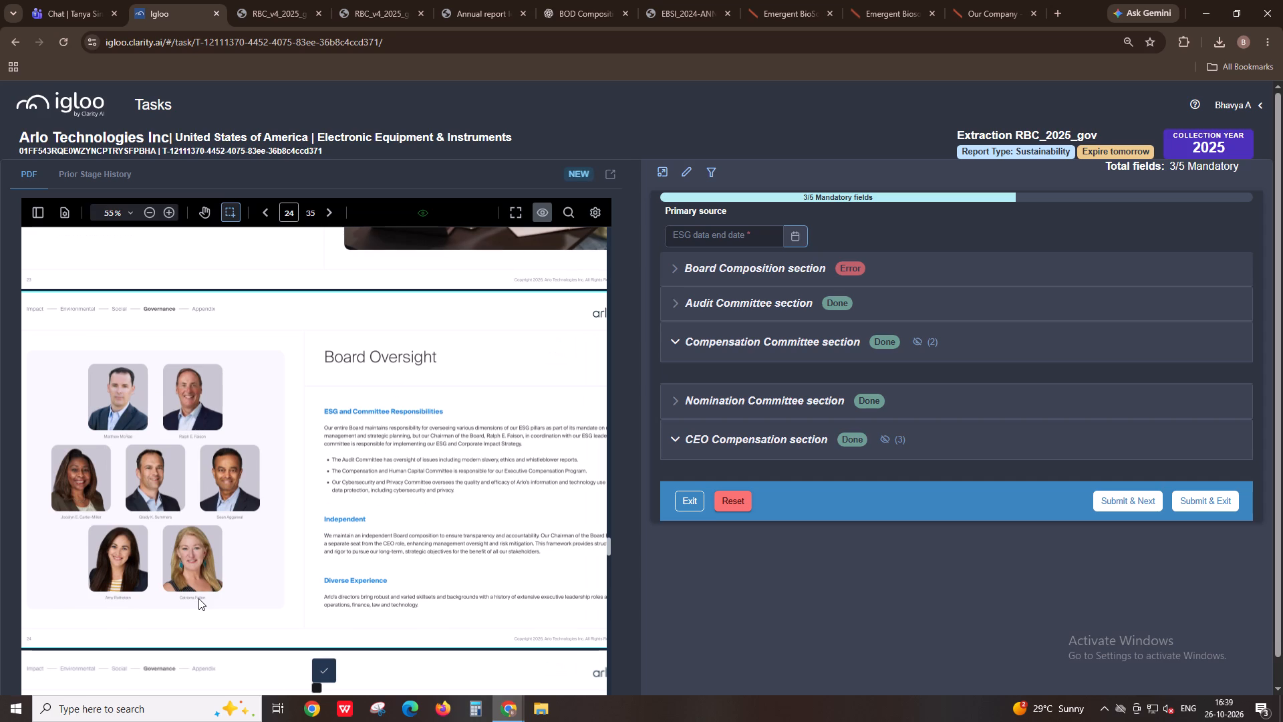
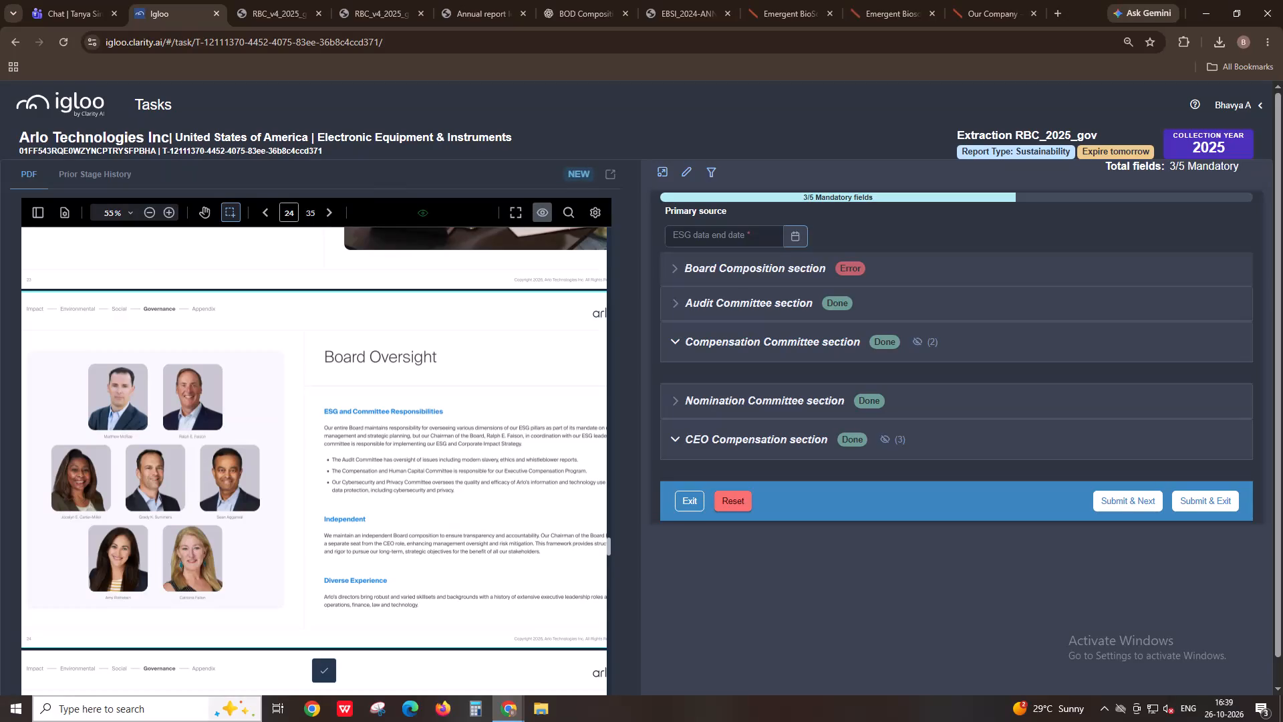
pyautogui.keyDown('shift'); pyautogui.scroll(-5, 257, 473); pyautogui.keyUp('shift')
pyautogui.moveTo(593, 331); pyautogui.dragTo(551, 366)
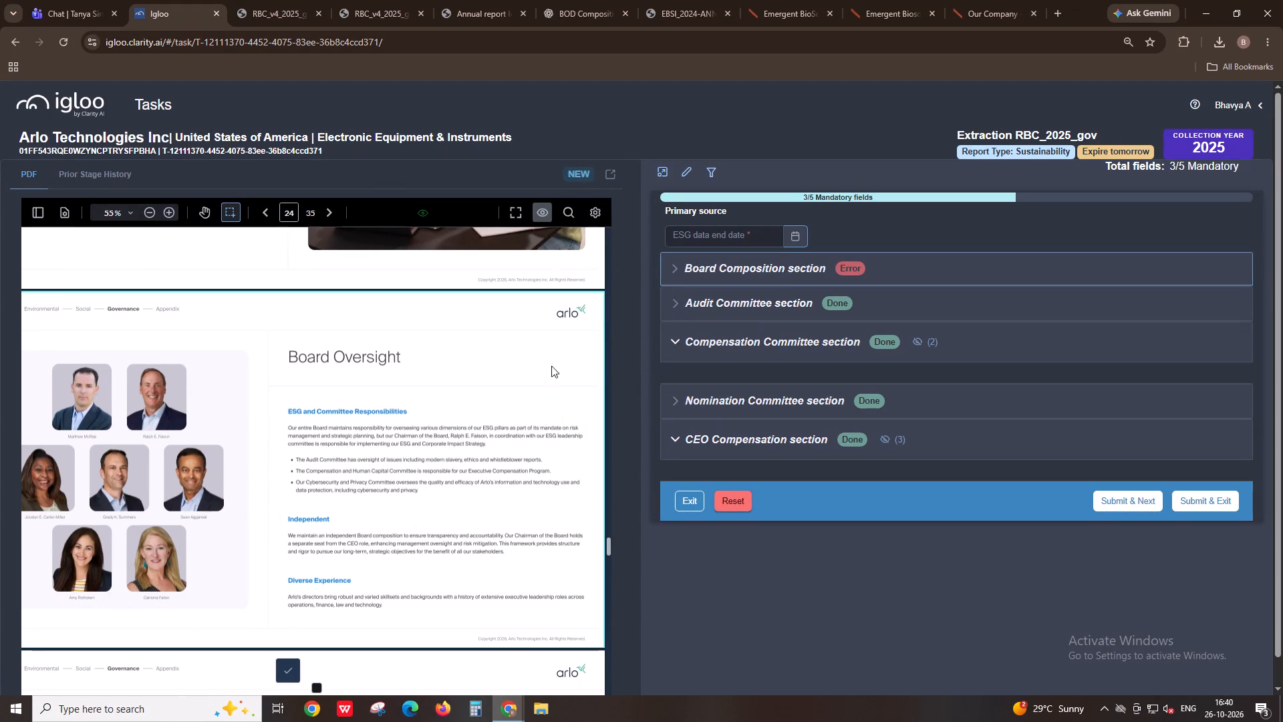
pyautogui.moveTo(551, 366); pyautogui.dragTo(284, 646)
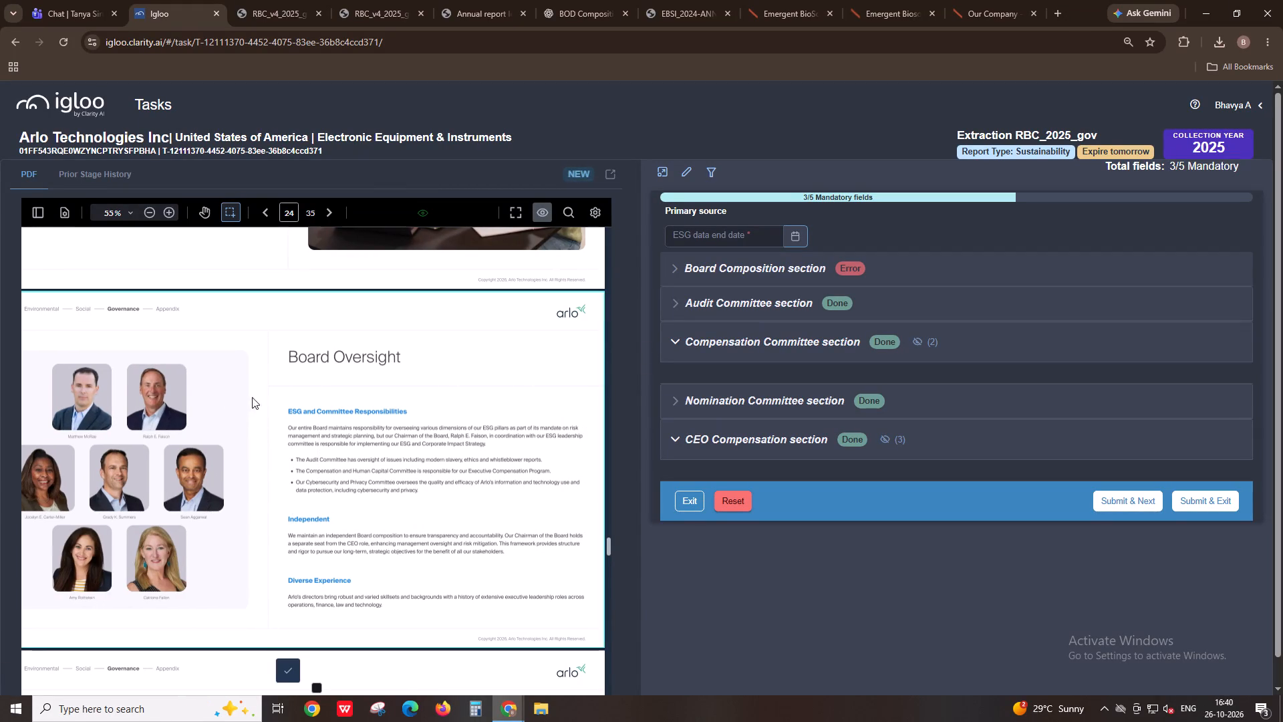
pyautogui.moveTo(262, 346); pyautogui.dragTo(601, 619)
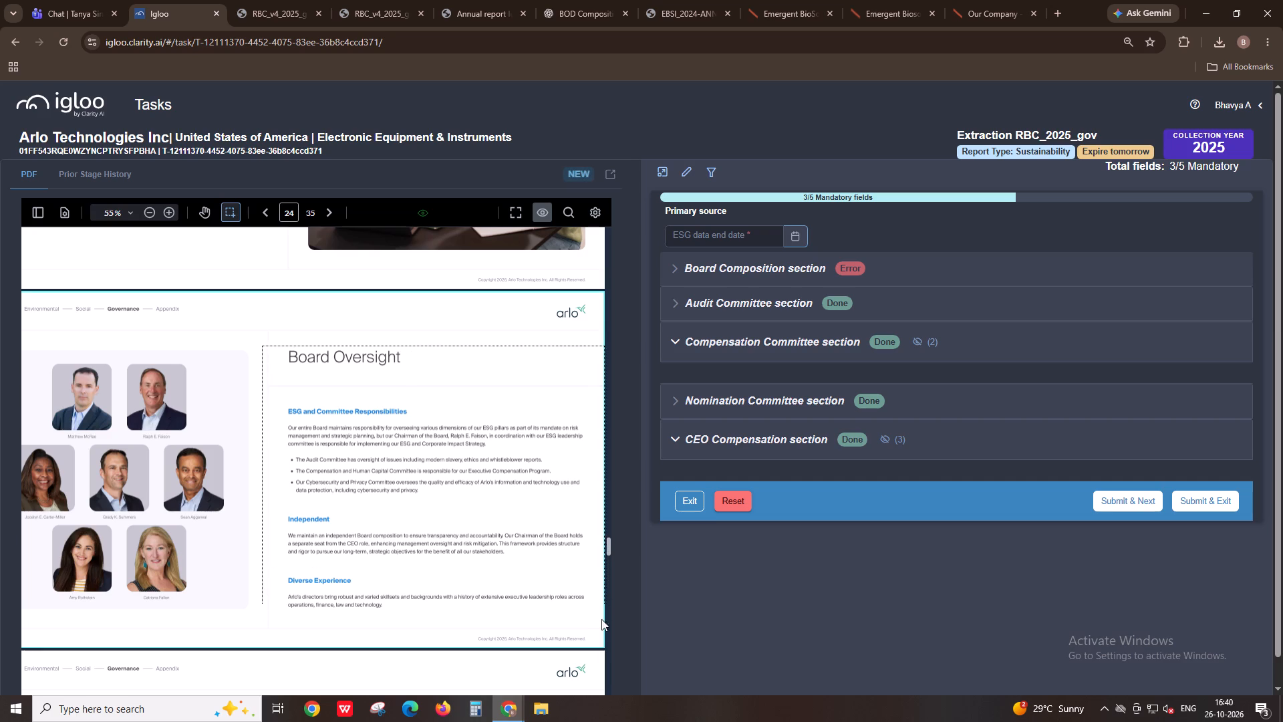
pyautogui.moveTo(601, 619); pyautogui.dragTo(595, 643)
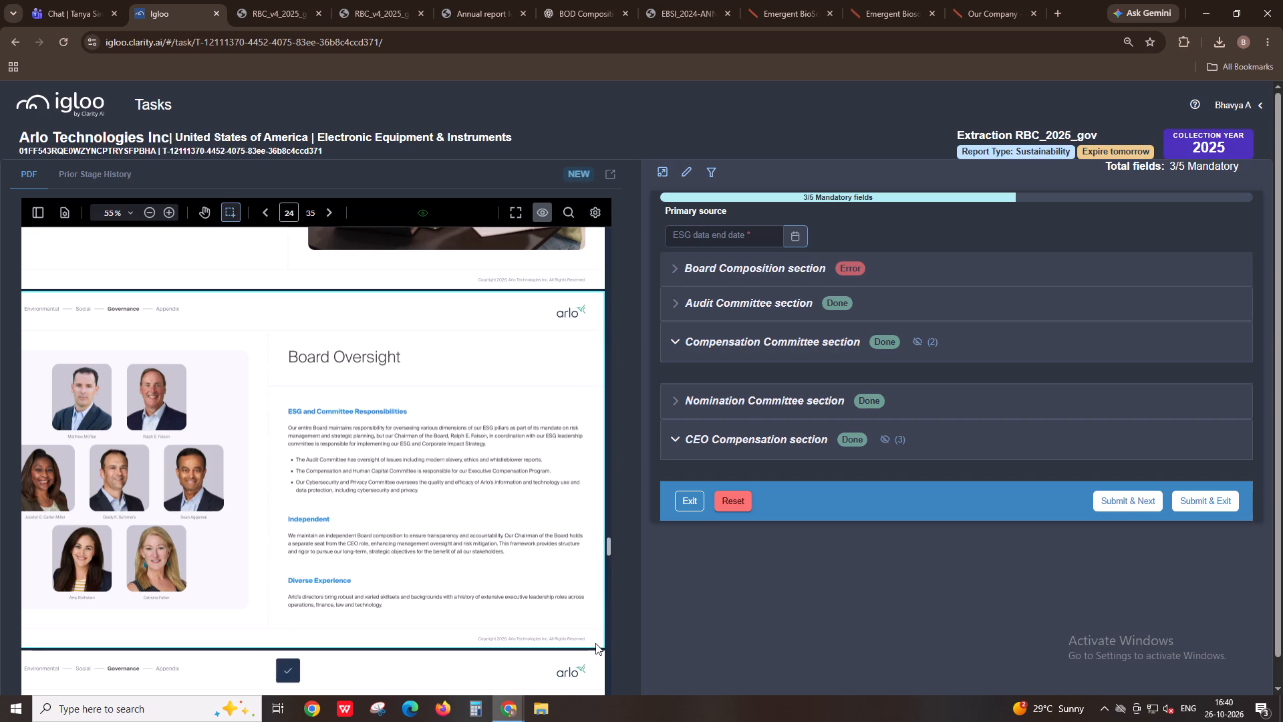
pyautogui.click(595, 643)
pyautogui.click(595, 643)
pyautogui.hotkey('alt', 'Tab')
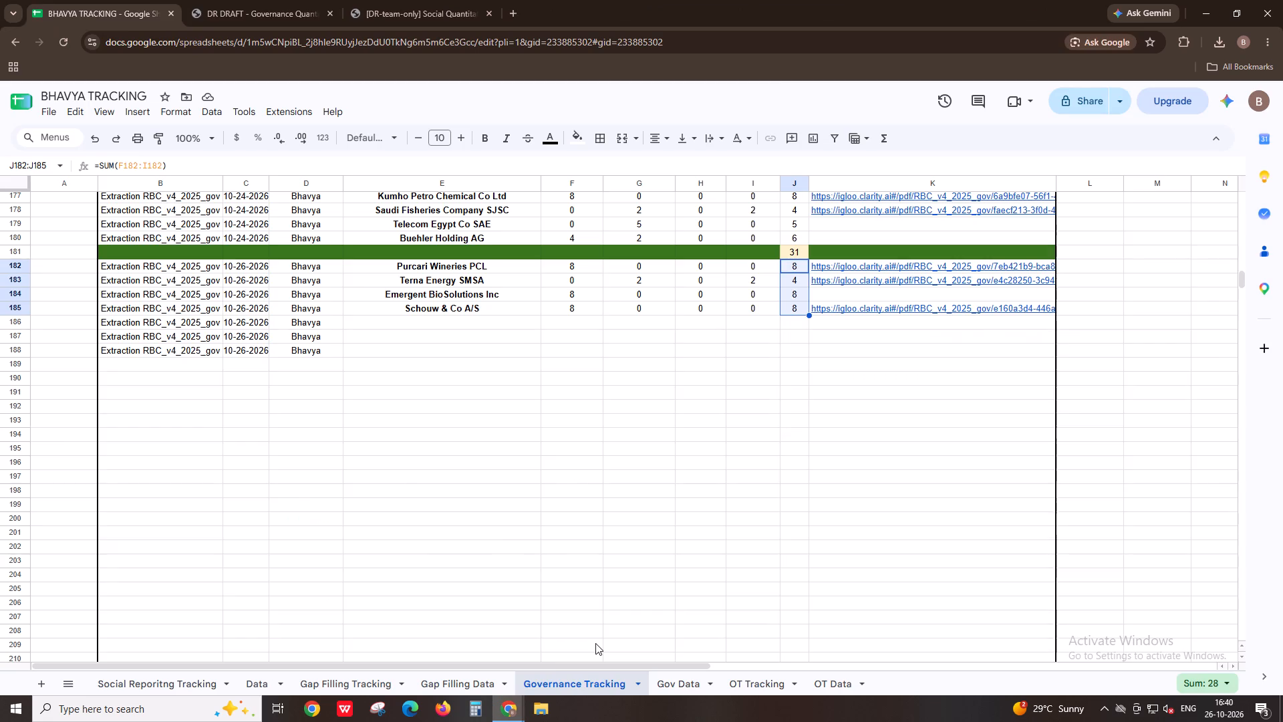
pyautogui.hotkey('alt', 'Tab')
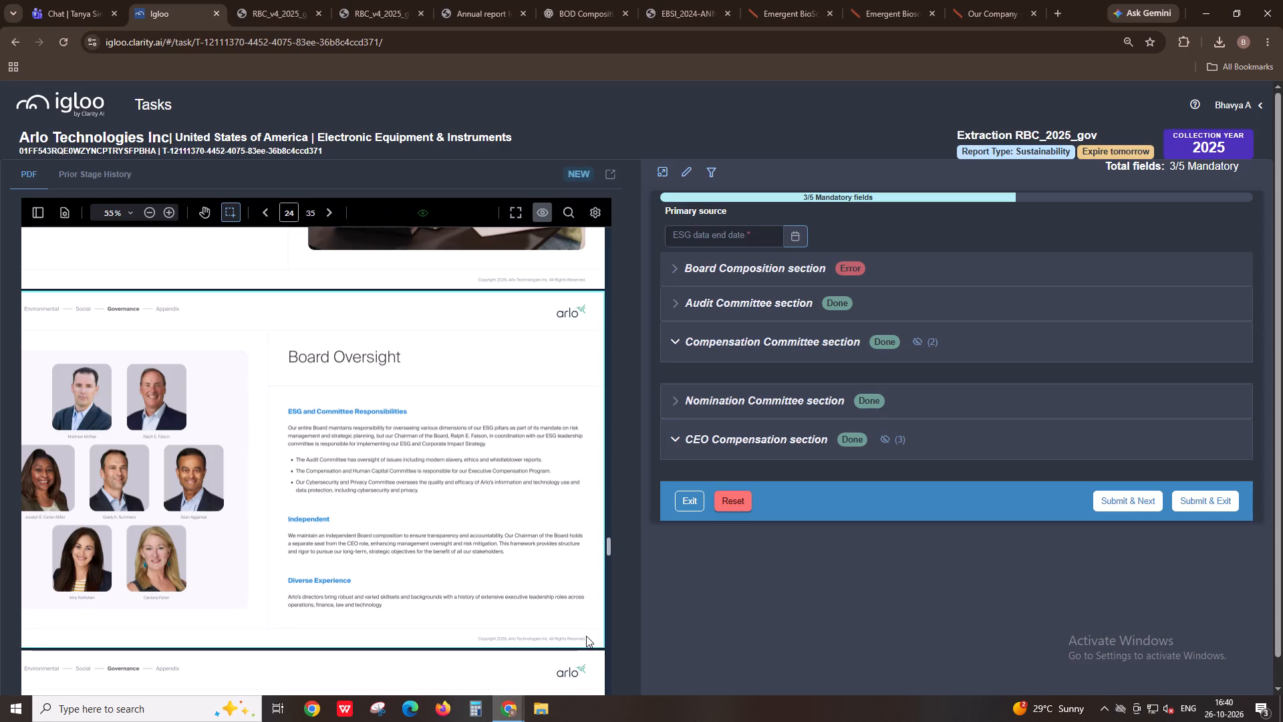
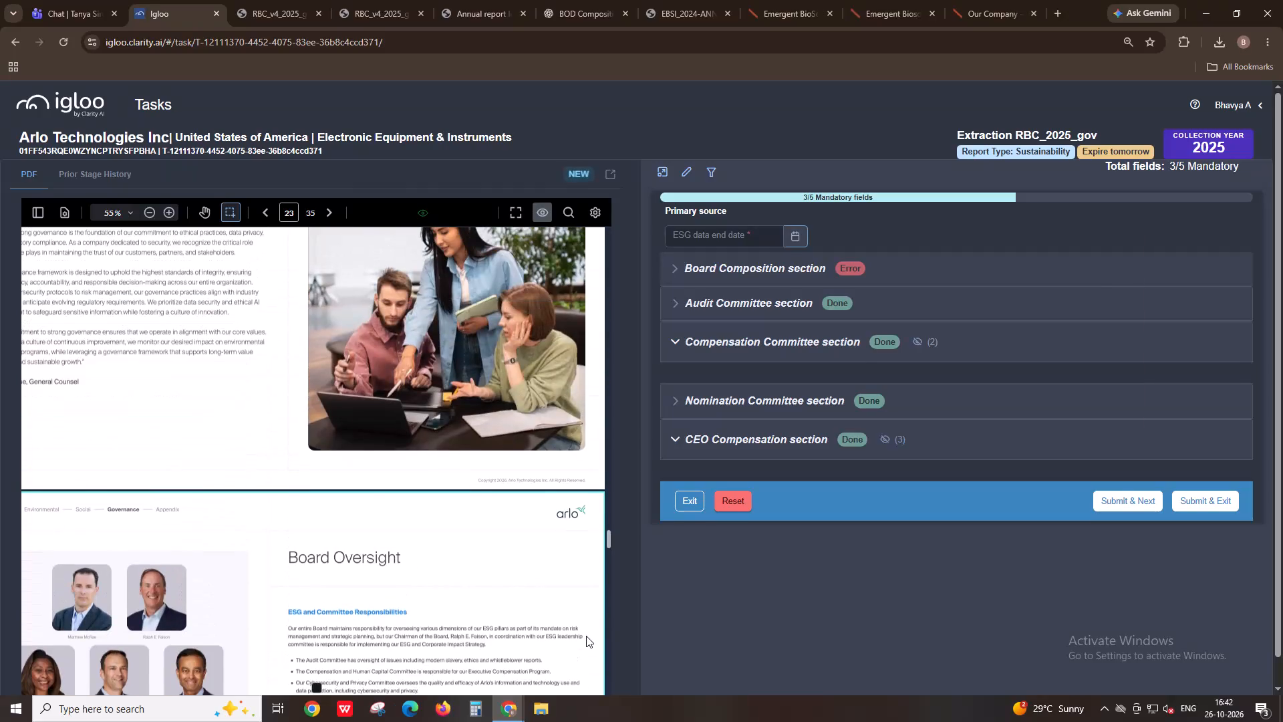
# Review the Governance pages of the downloaded Arlo report PDF, going back from Risk Management towards the board information on page 24.
pyautogui.hotkey('alt', 'Tab')
pyautogui.hotkey('alt', 'Tab')
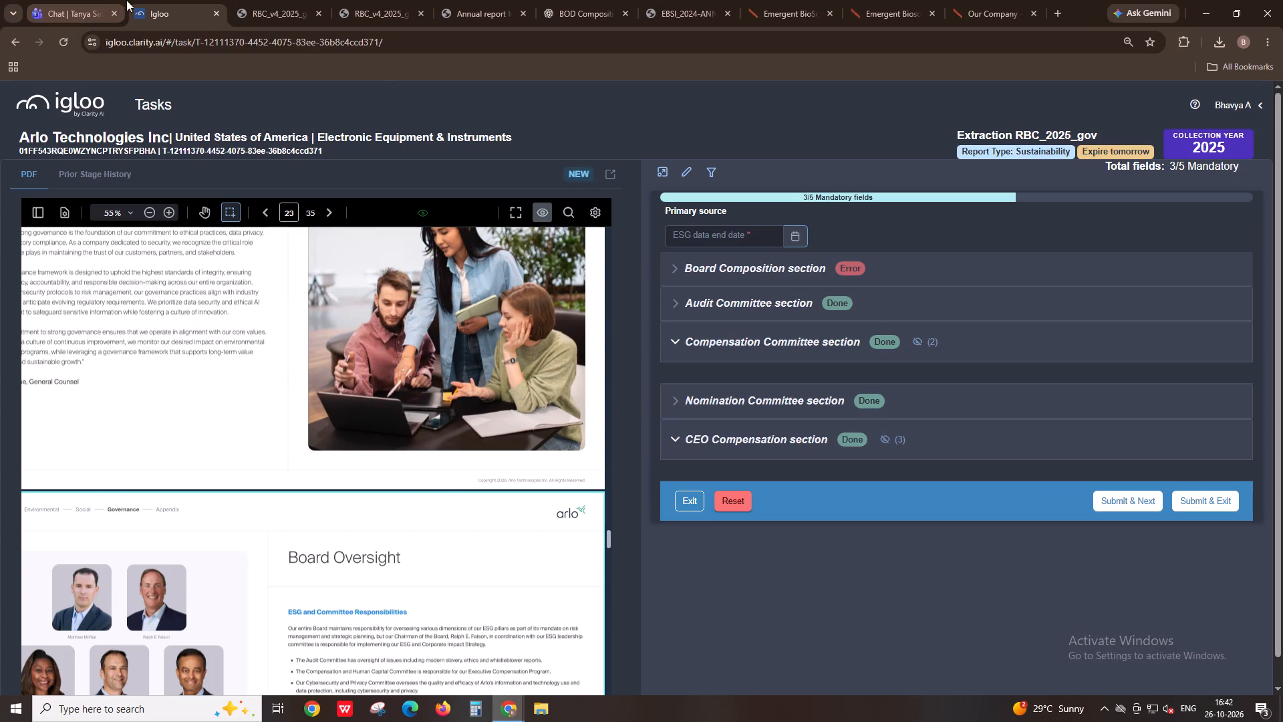
pyautogui.click(336, 0)
pyautogui.click(213, 0)
pyautogui.click(294, 0)
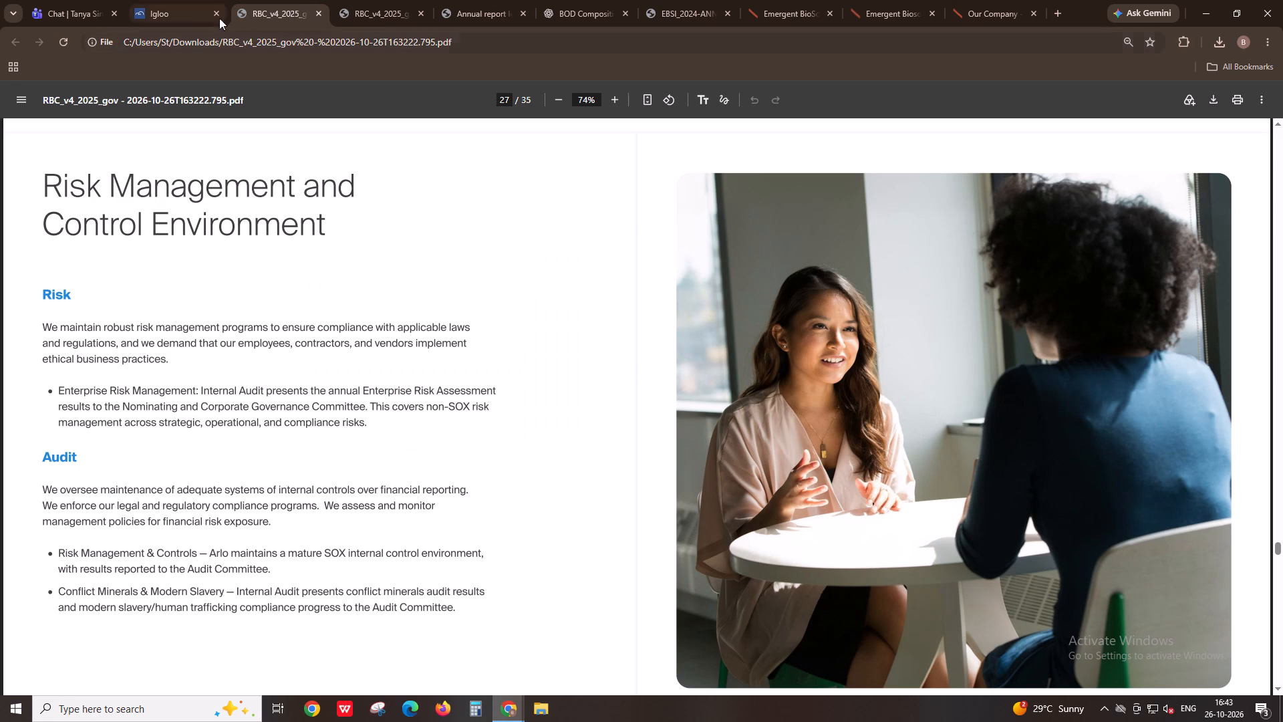
pyautogui.scroll(12, 478, 442)
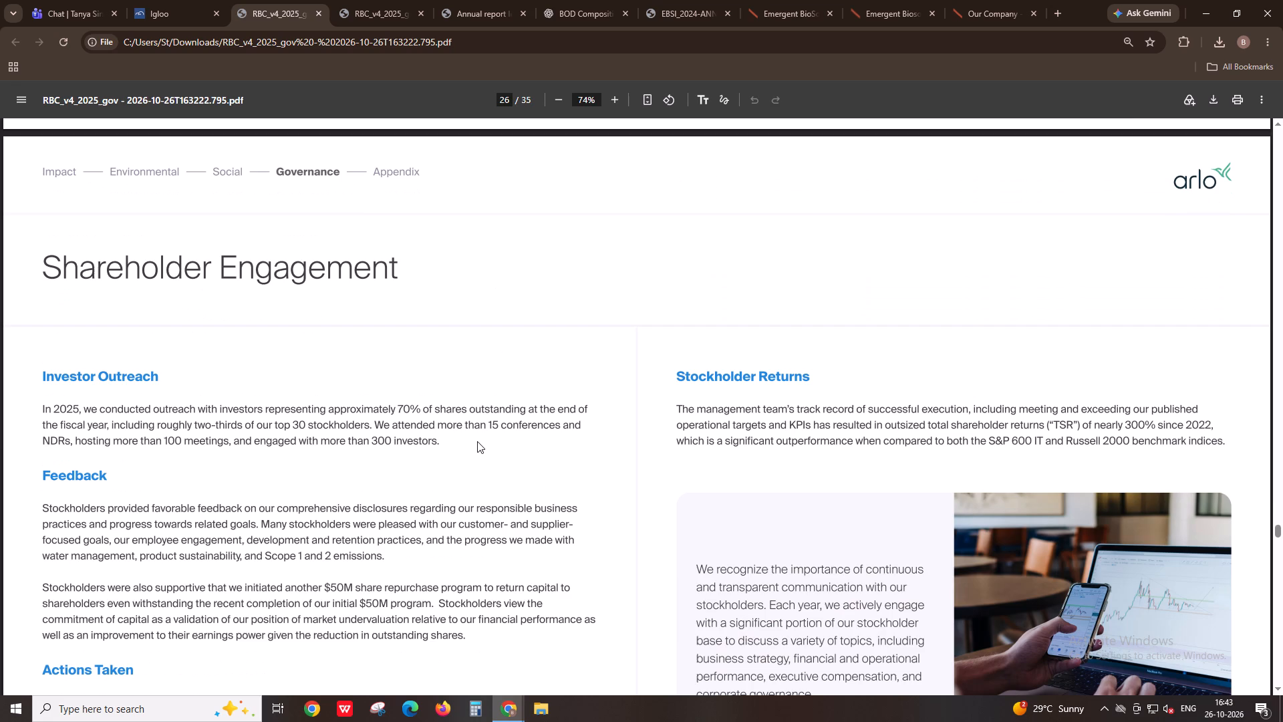
pyautogui.scroll(20, 477, 441)
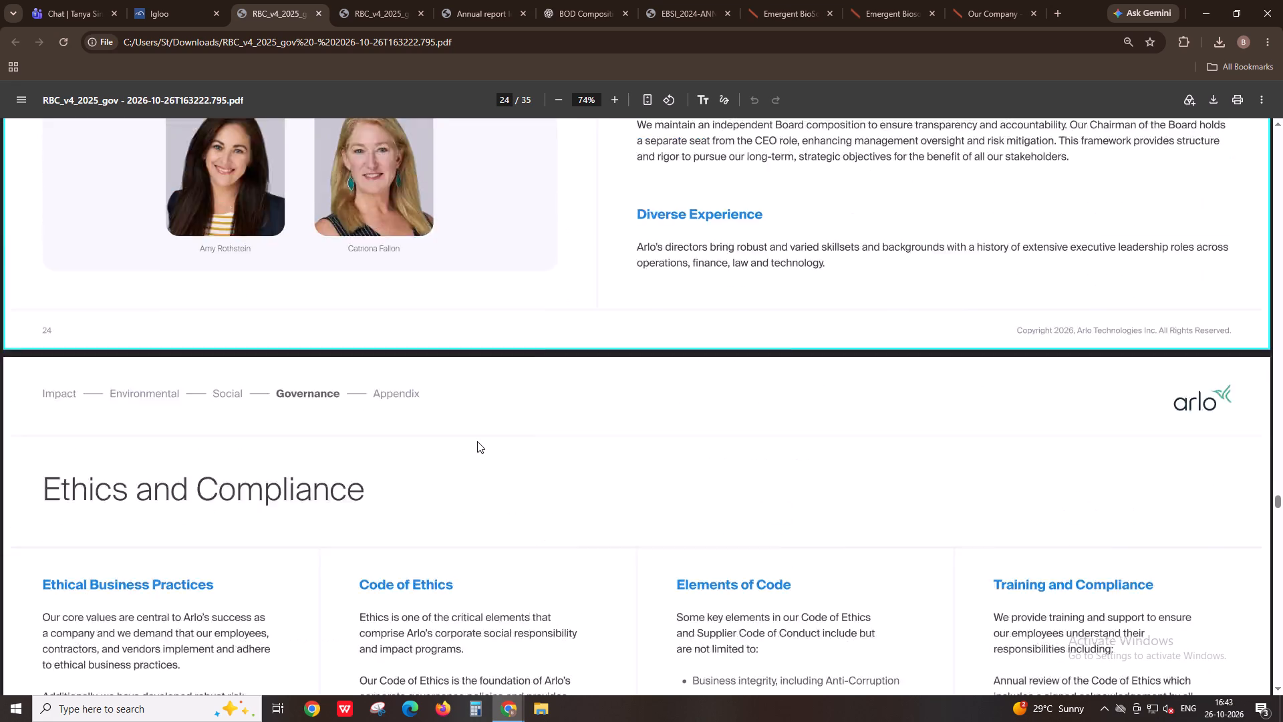
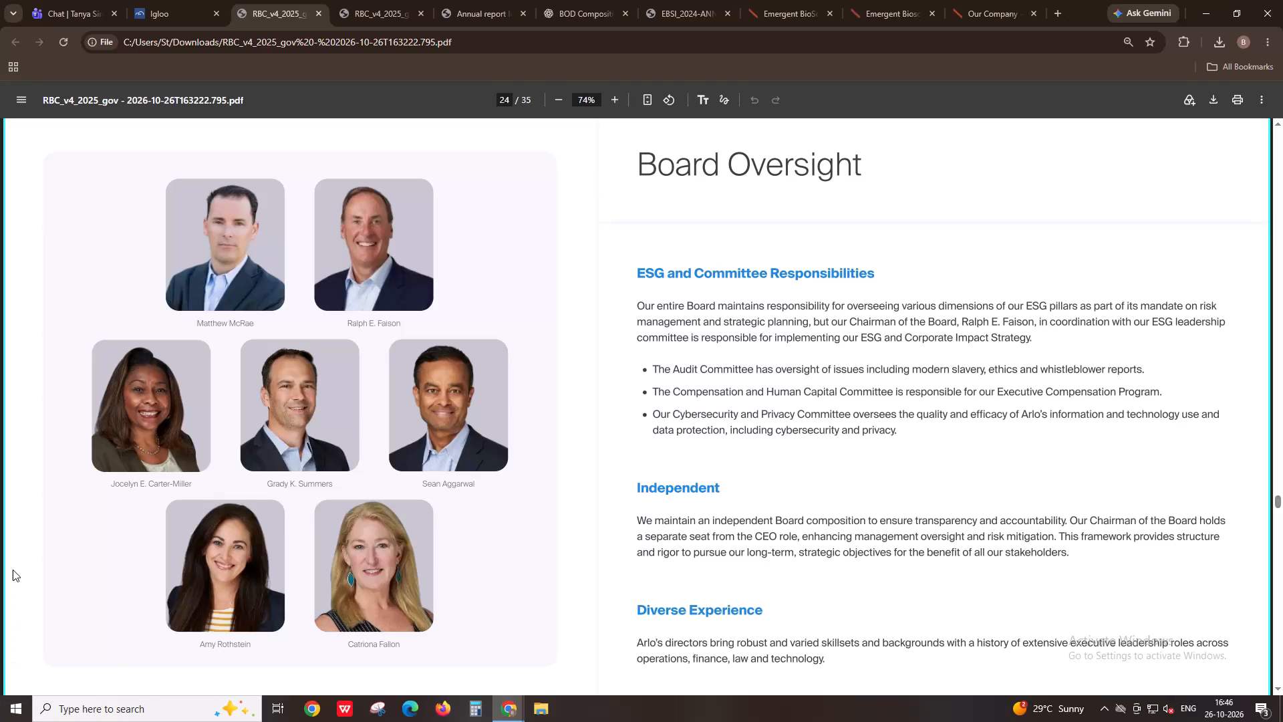
# Examine the director portraits and the Board Oversight text on page 24 of the Arlo report for board and committee information.
pyautogui.hotkey('alt', 'Tab')
pyautogui.hotkey('alt', 'Tab')
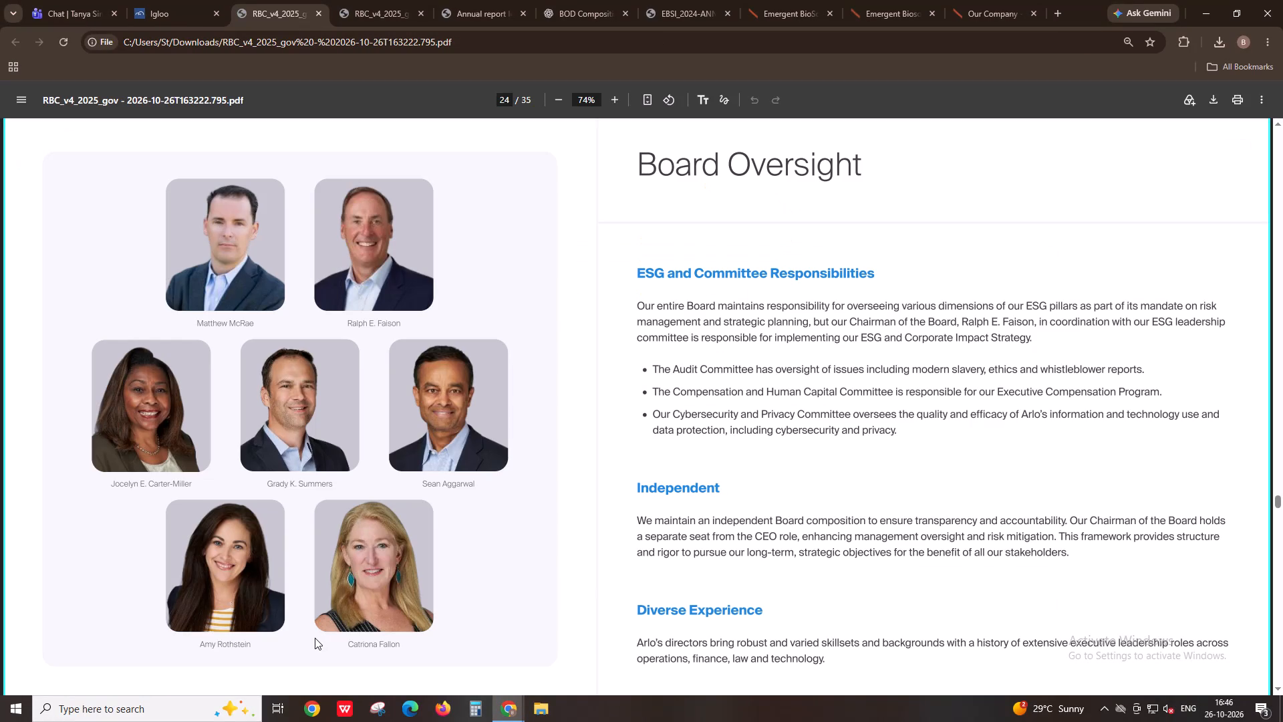
pyautogui.keyDown('shift'); pyautogui.scroll(-6, 347, 610); pyautogui.keyUp('shift')
pyautogui.scroll(7, 347, 610)
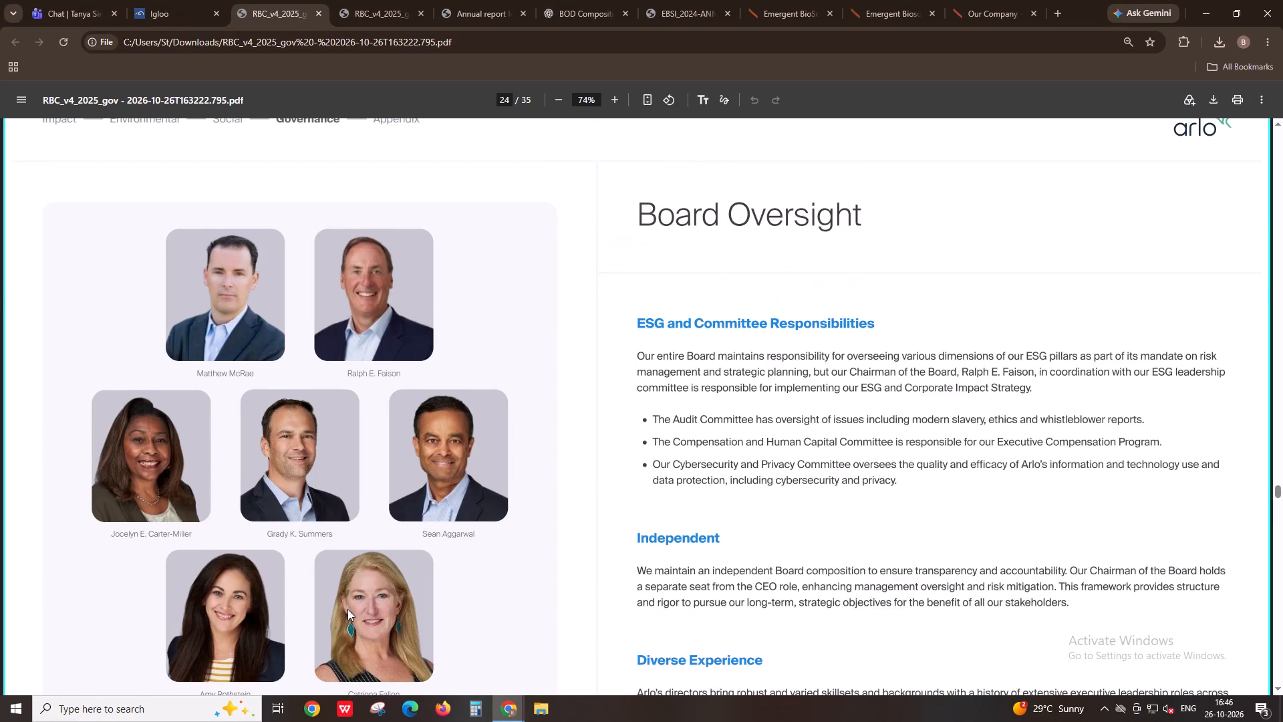
pyautogui.scroll(1, 347, 609)
pyautogui.scroll(-8, 347, 609)
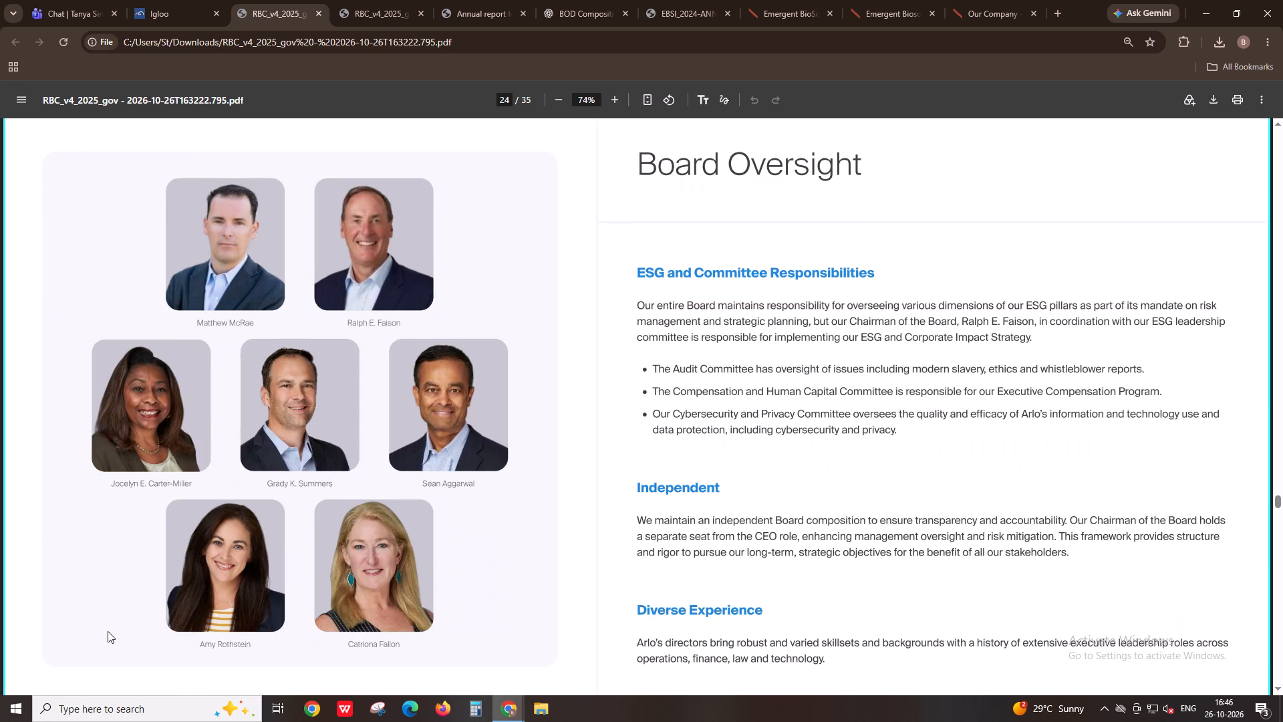
pyautogui.scroll(1, 108, 631)
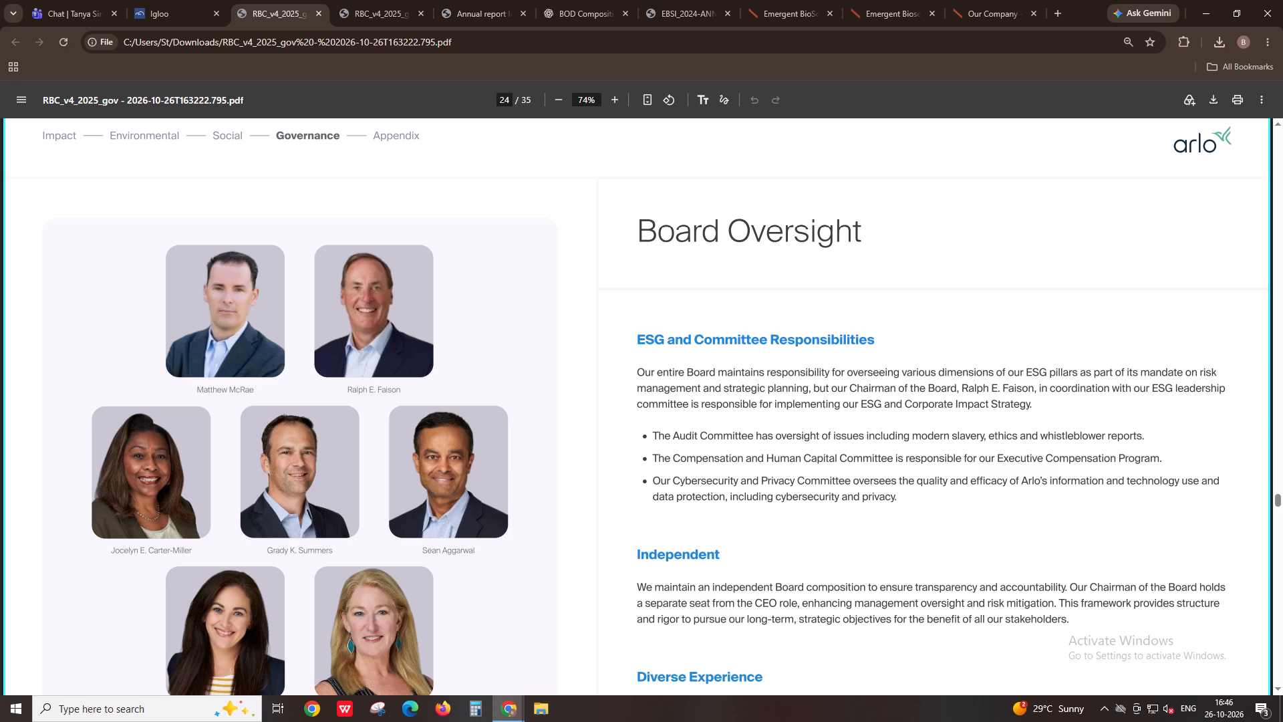
pyautogui.scroll(-3, 884, 496)
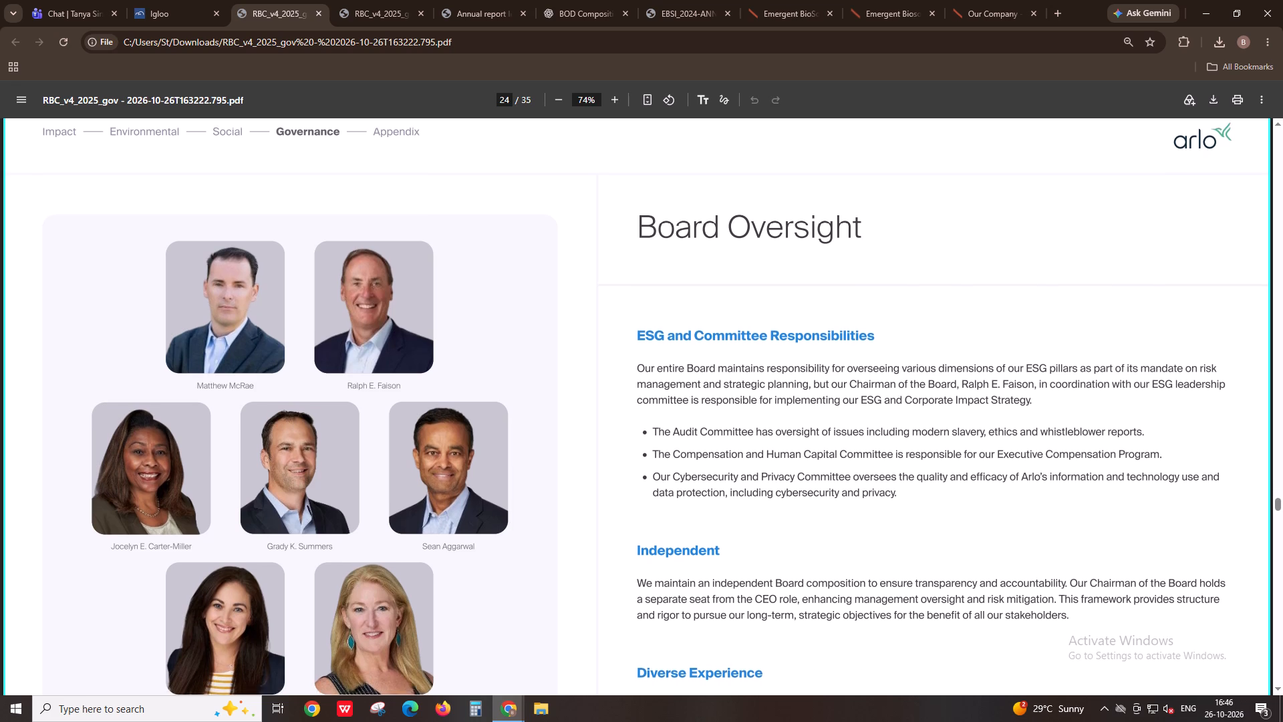
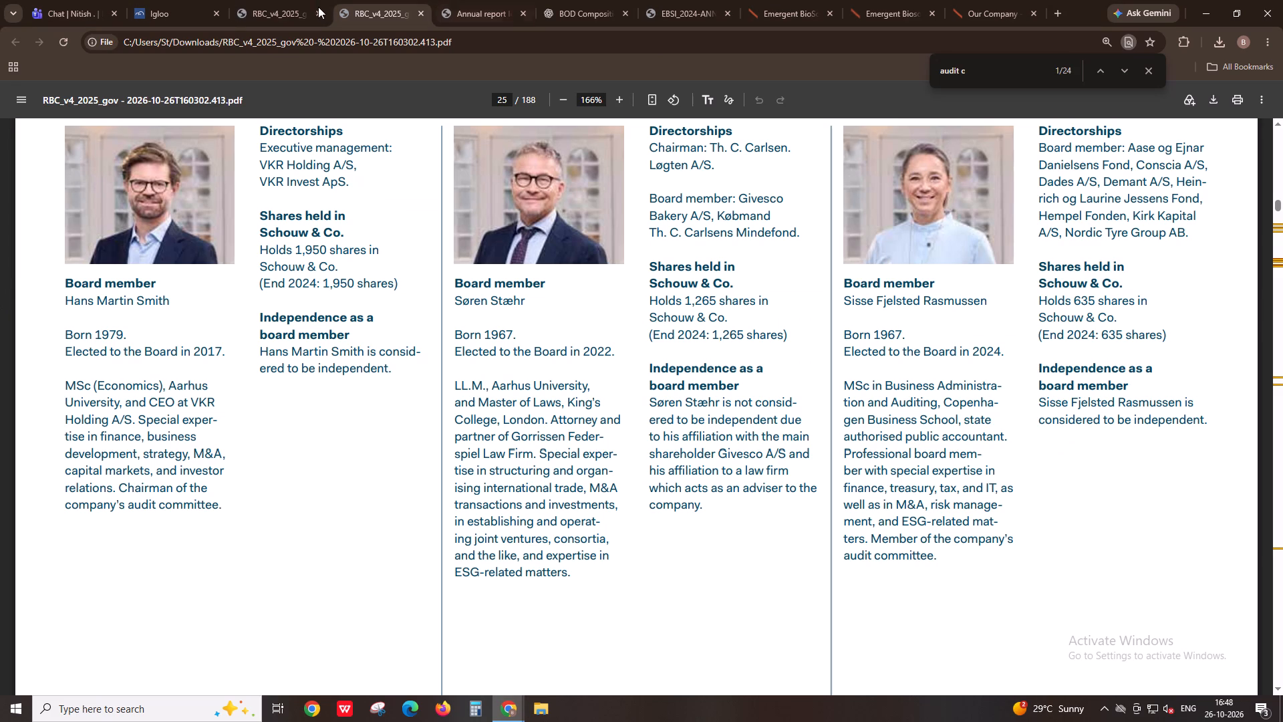
# Close the Schouw & Co. report.
pyautogui.middleClick(382, 0)
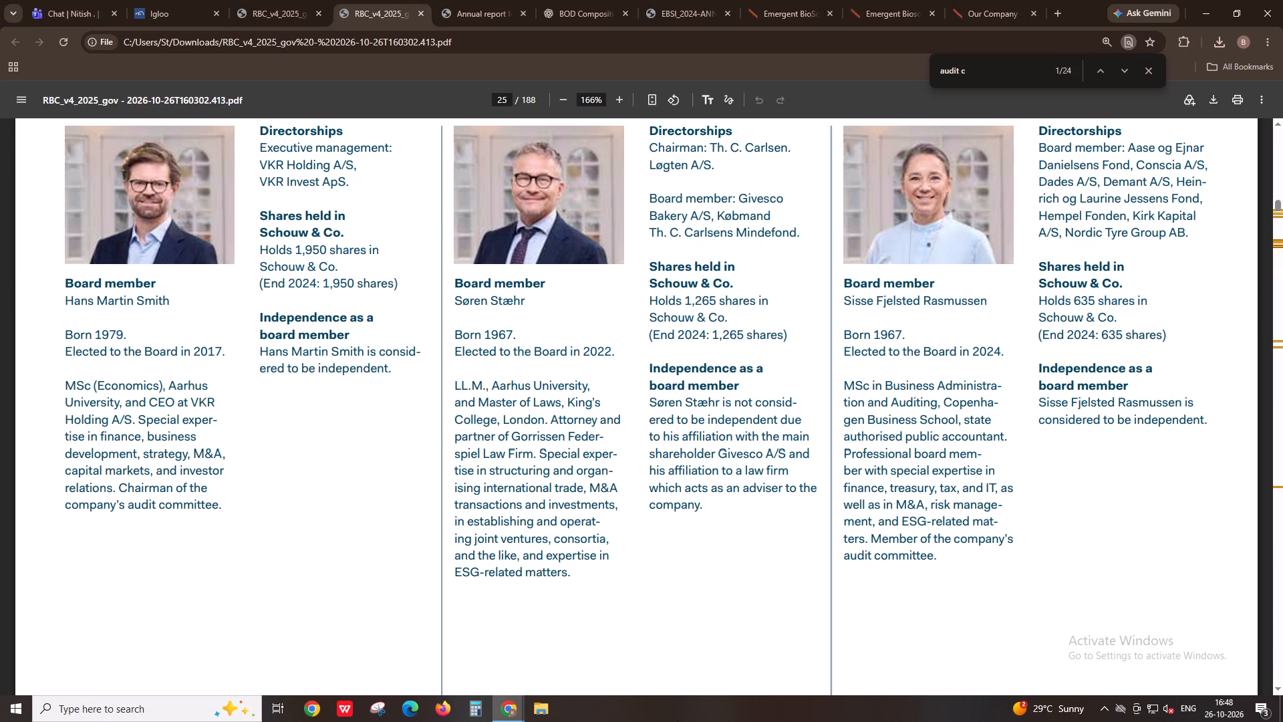
# Review the director portraits and the Independent and Diverse Experience text on page 24 of the Arlo report.
pyautogui.click(170, 17)
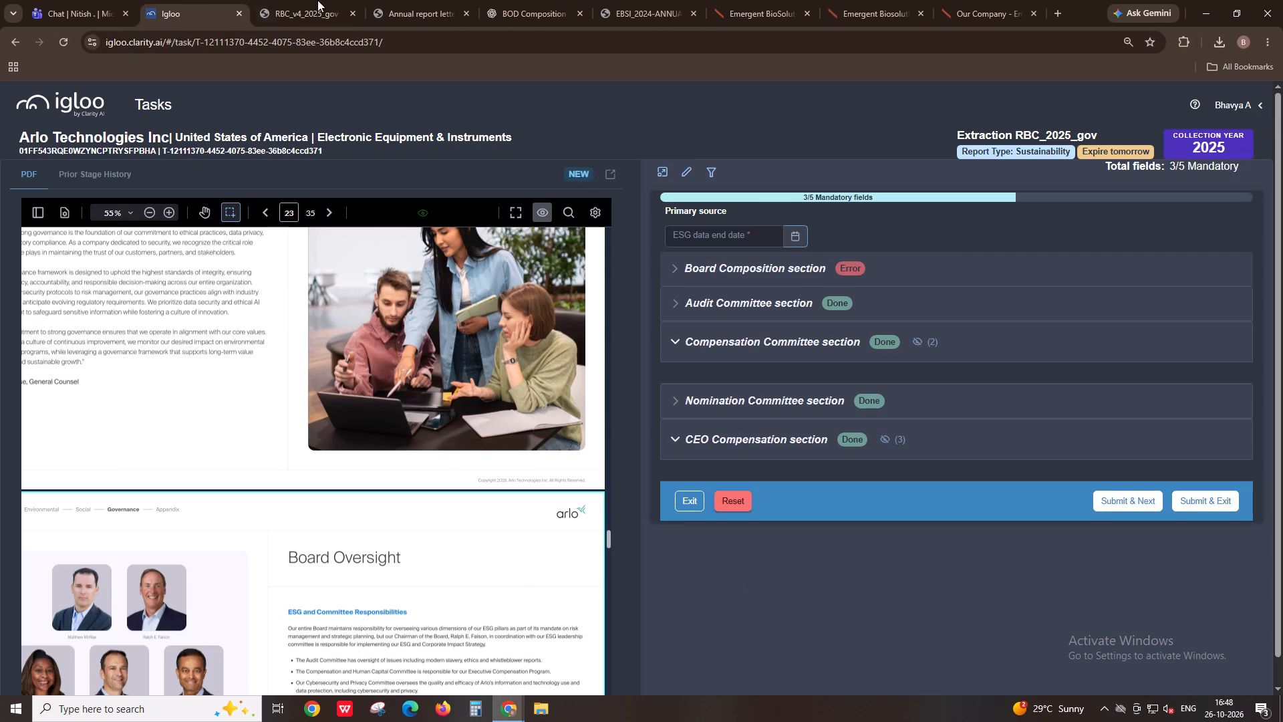
pyautogui.click(281, 0)
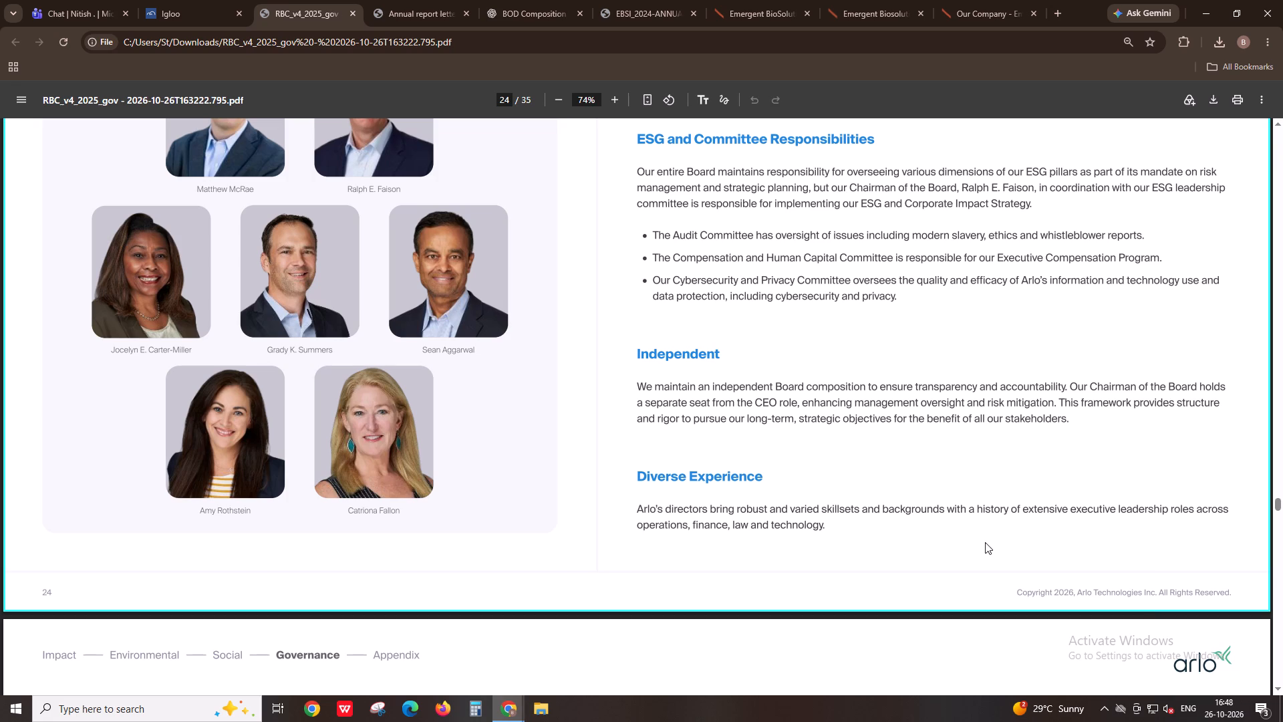
pyautogui.scroll(-6, 428, 521)
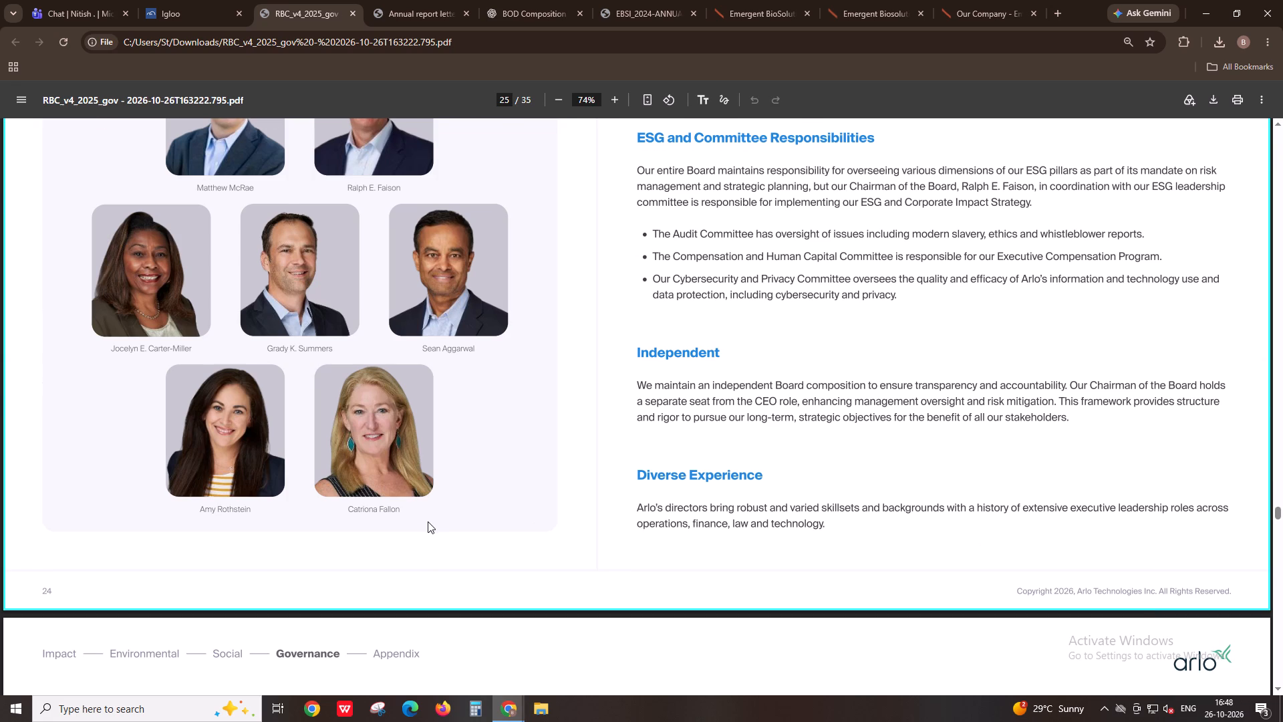
pyautogui.scroll(5, 428, 521)
# In the Board Composition section, view last year's extract text for Board_independence and open the linked Sustainability report.
pyautogui.click(197, 0)
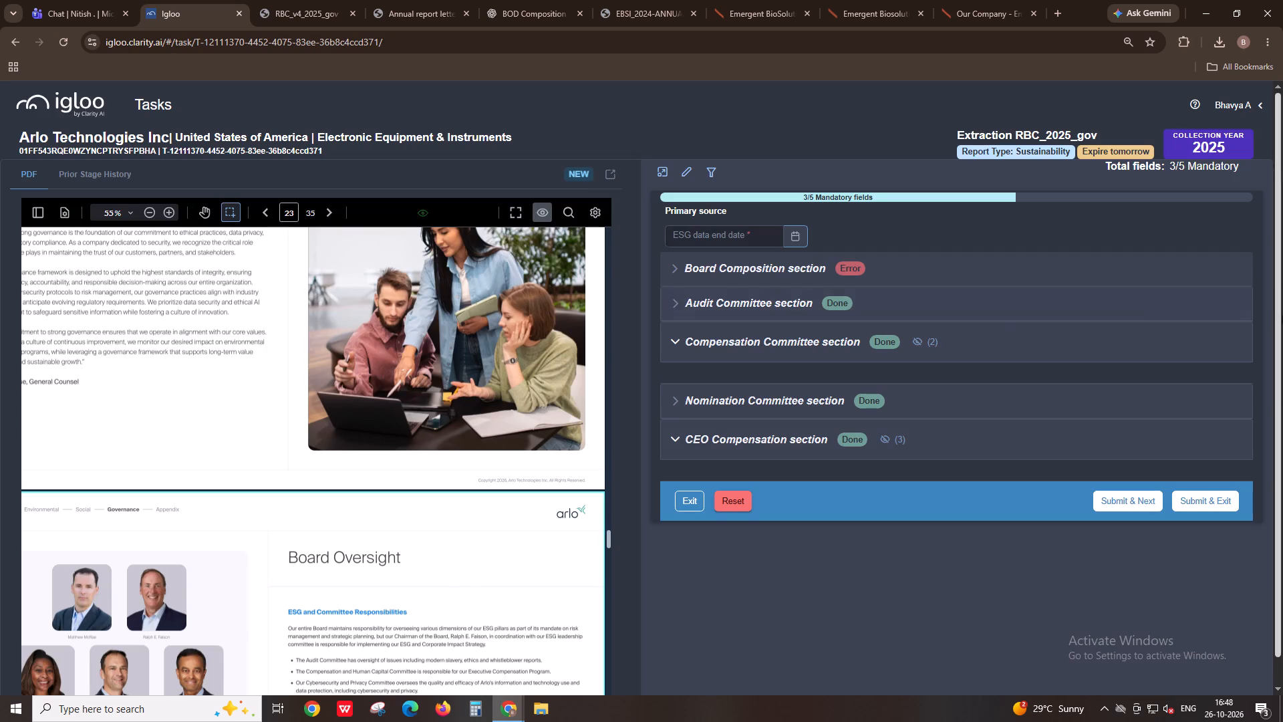
pyautogui.click(873, 281)
pyautogui.click(820, 316)
pyautogui.click(792, 362)
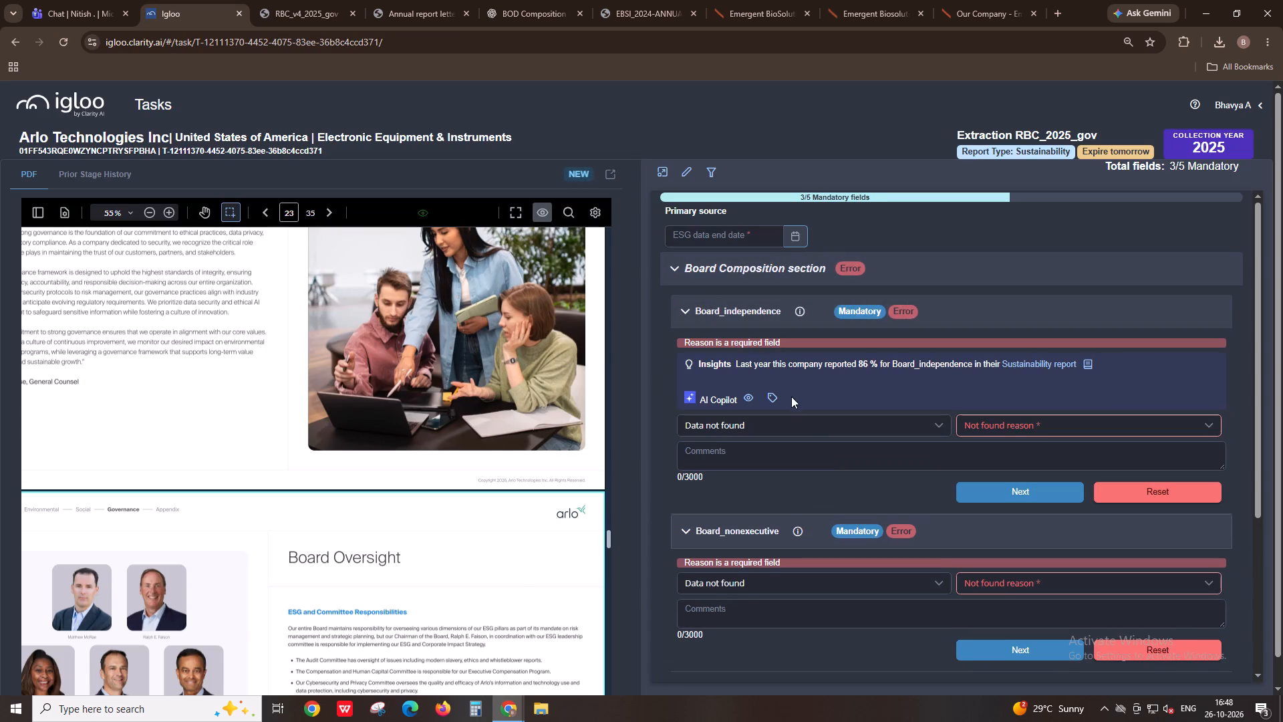
pyautogui.click(1091, 371)
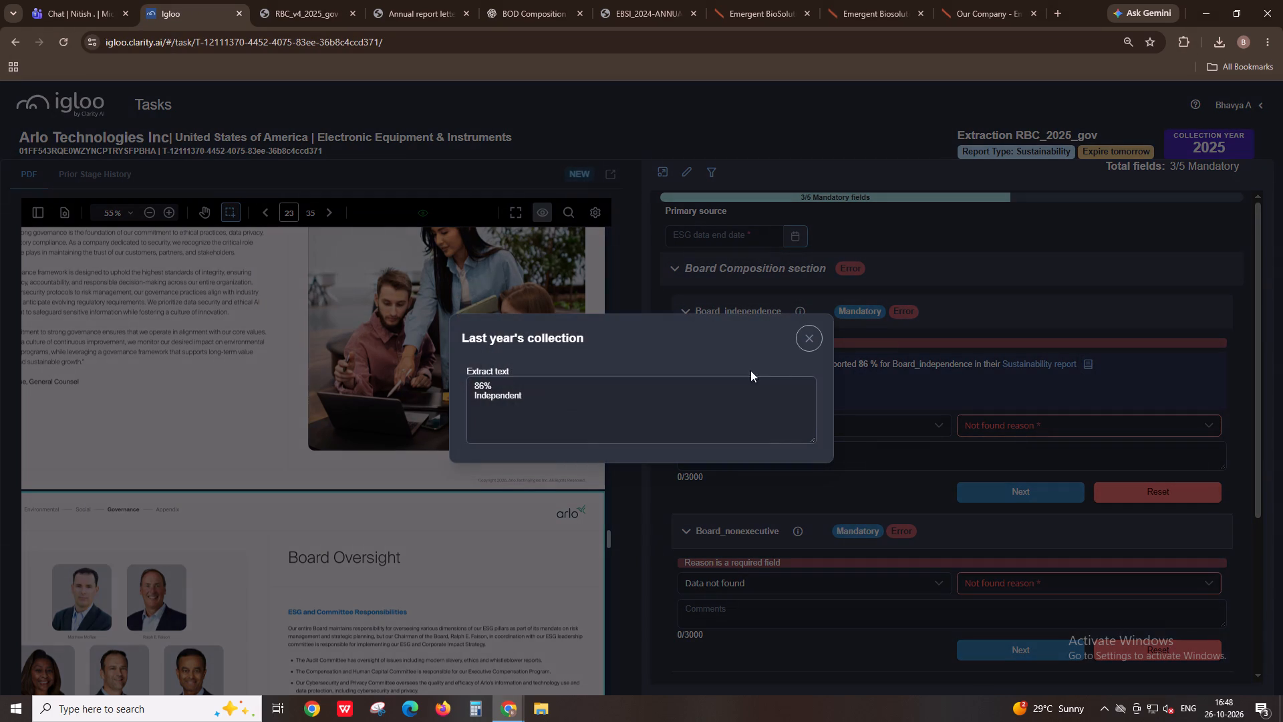
pyautogui.click(807, 340)
pyautogui.click(1055, 366)
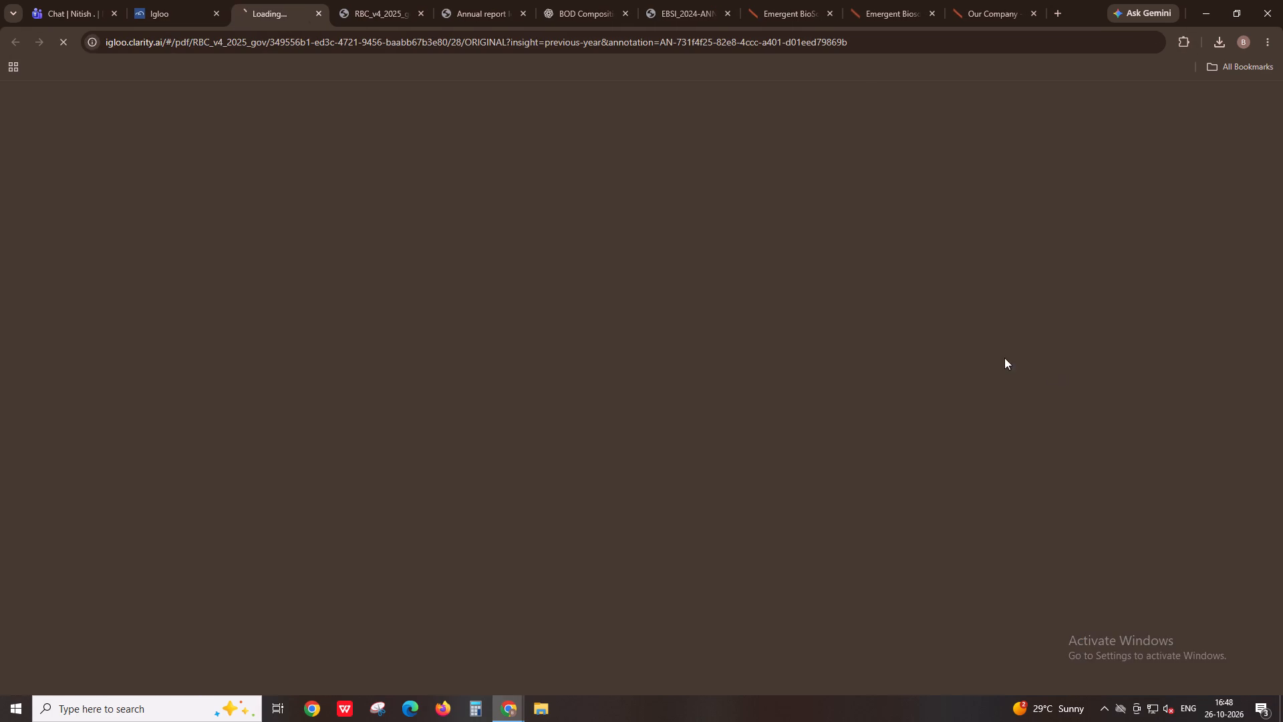
# Re-examine the directors and the committee and independence text on page 24 of the current Arlo report.
pyautogui.click(138, 0)
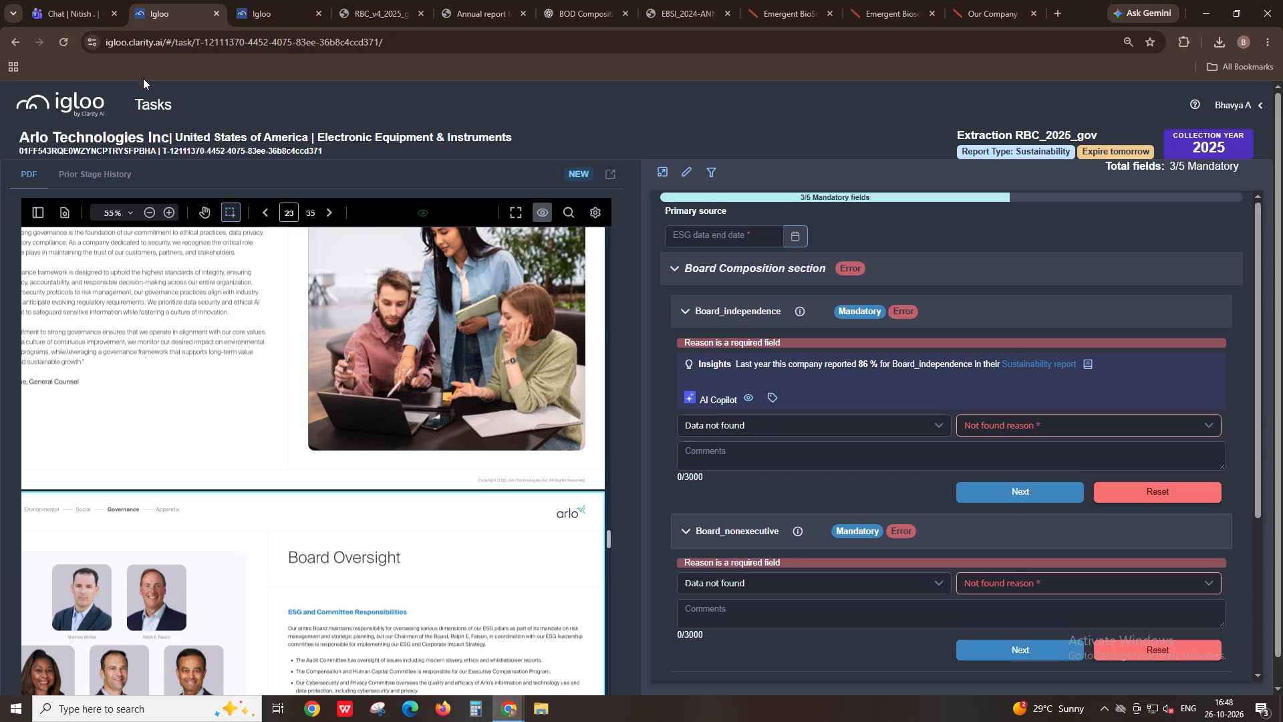
pyautogui.click(355, 0)
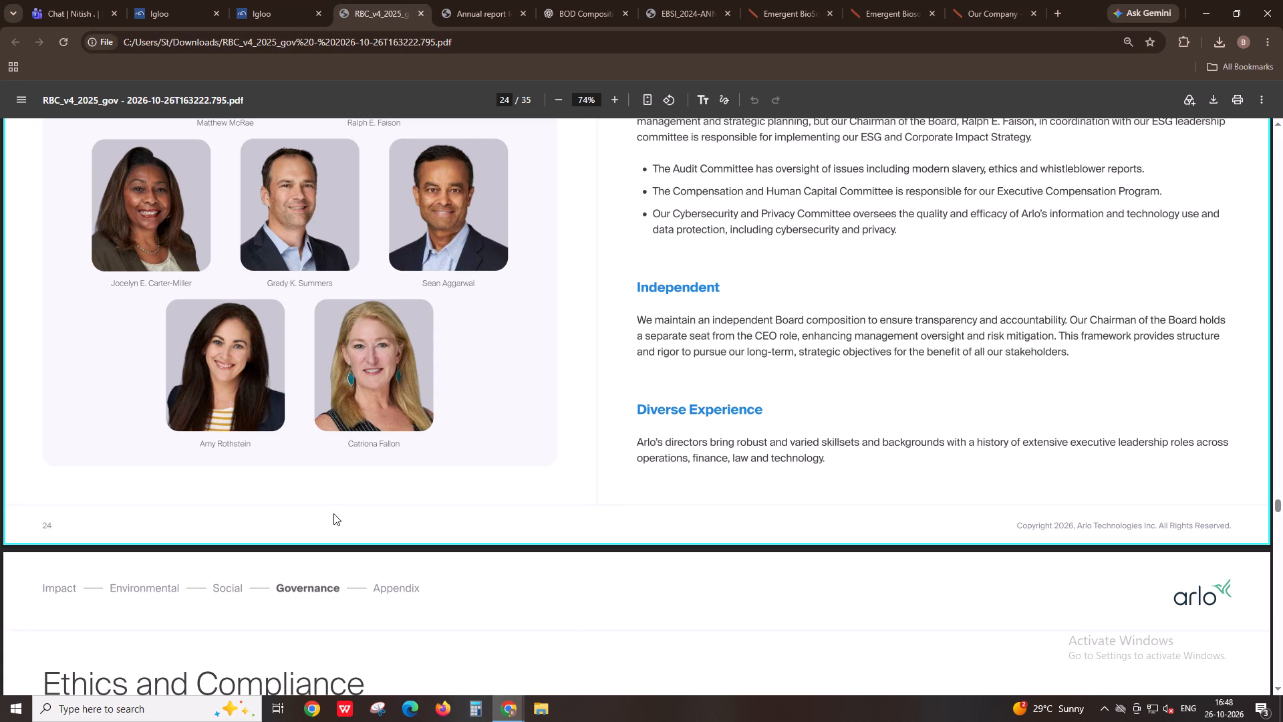
pyautogui.scroll(2, 333, 512)
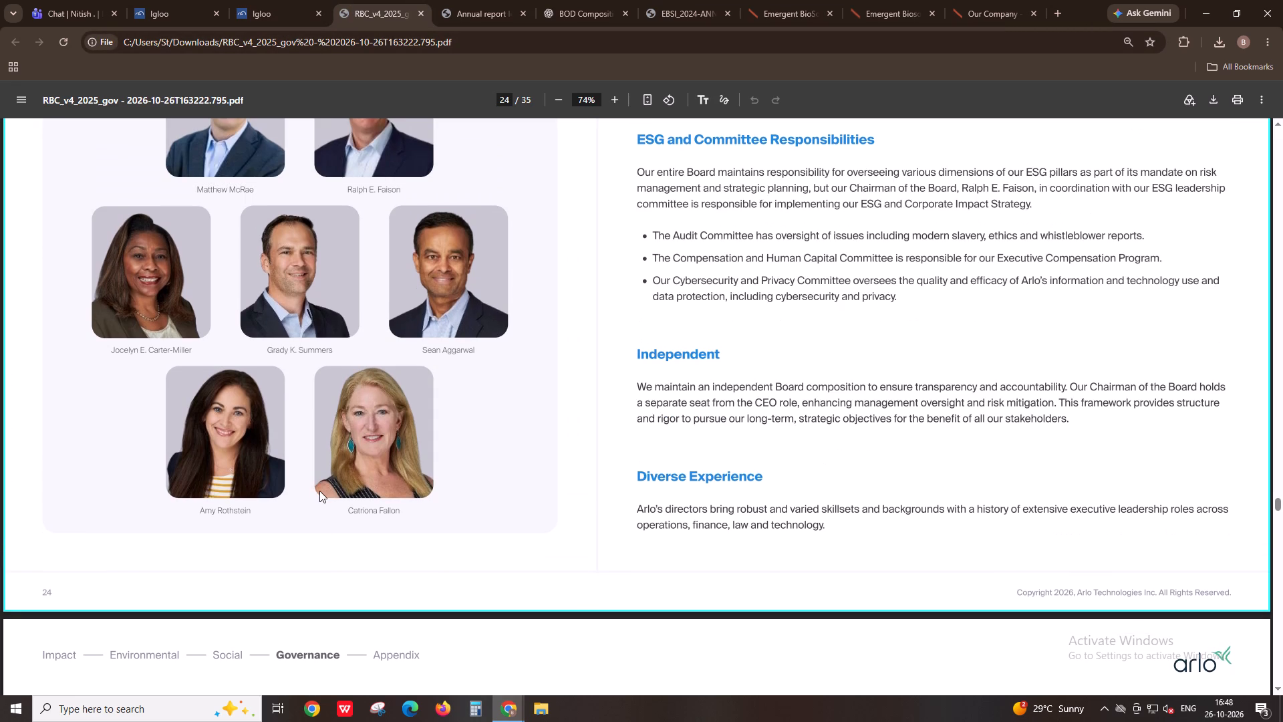
pyautogui.click(267, 0)
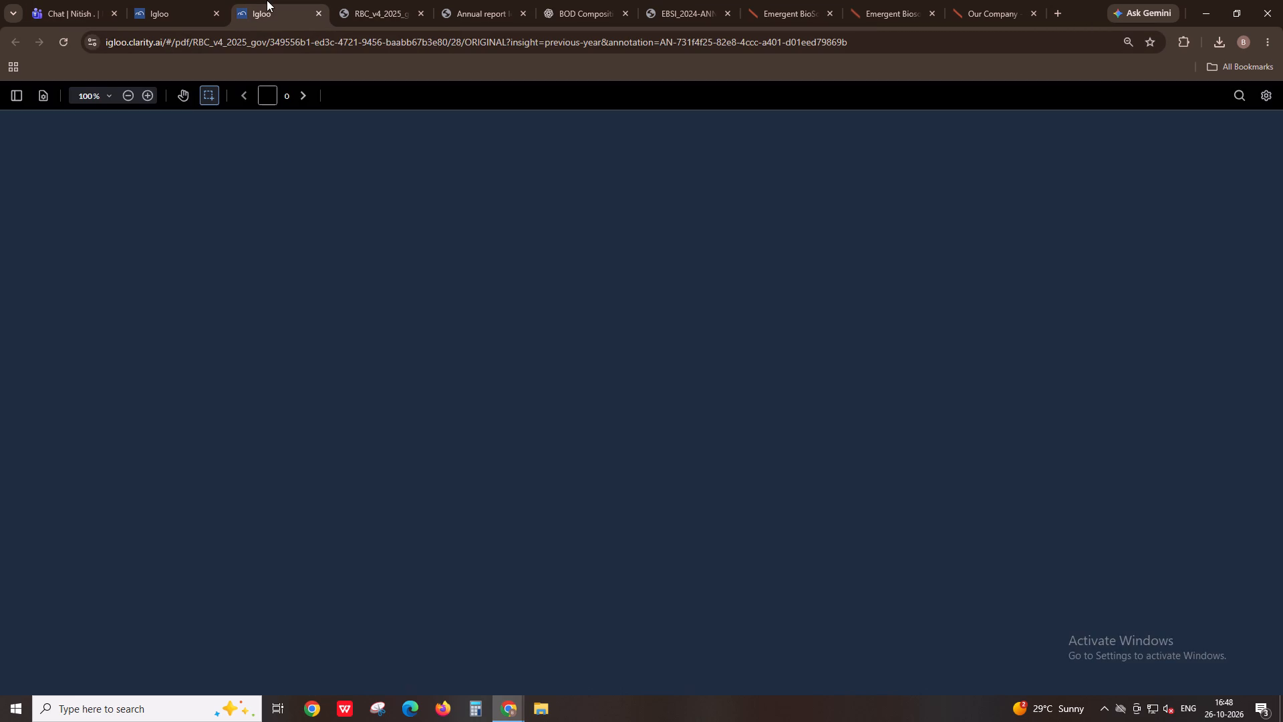
pyautogui.click(401, 0)
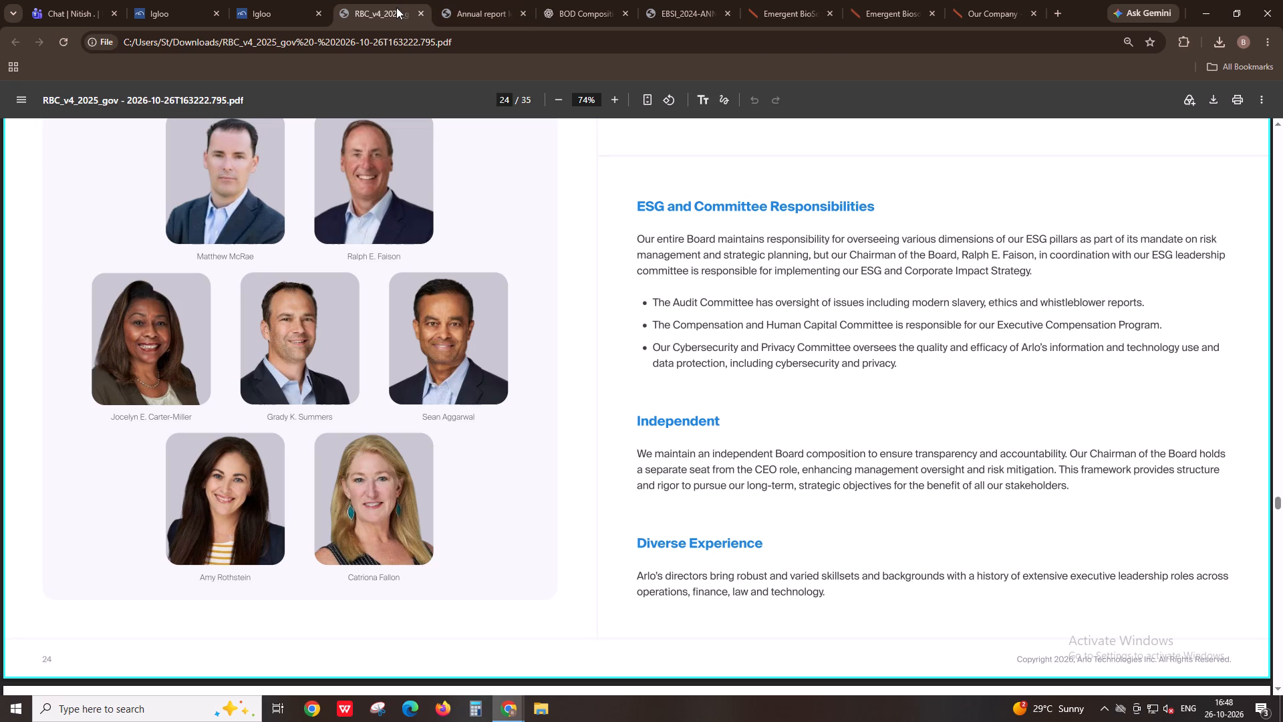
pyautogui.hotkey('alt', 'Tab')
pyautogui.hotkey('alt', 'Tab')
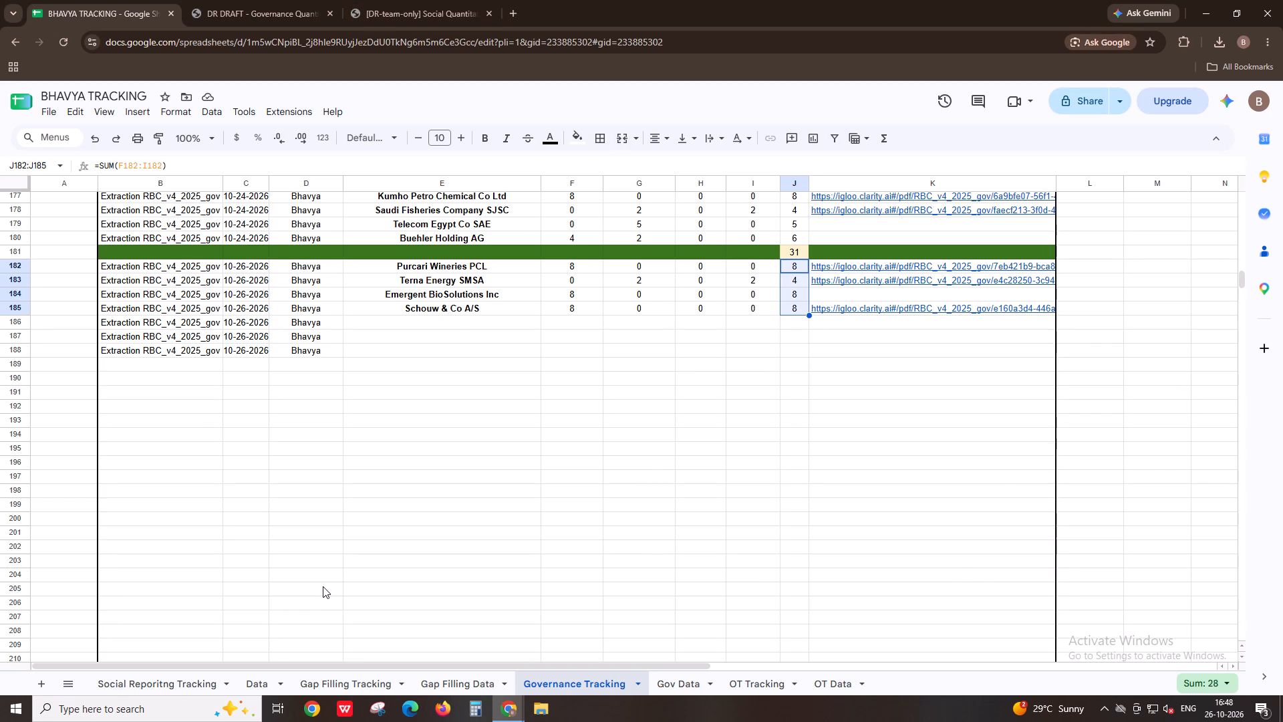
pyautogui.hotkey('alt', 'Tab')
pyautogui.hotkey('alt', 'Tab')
# Return to last year's Arlo Sustainability report to view the source of the Board_independence figure.
pyautogui.click(264, 19)
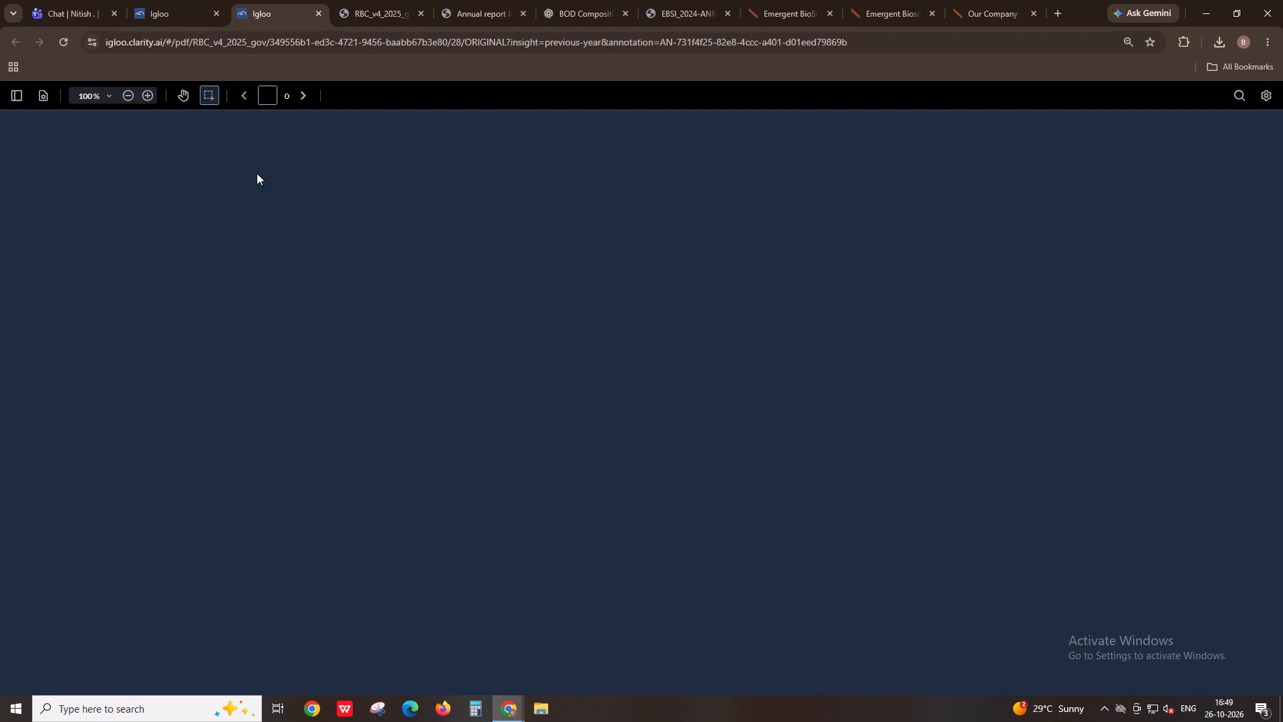
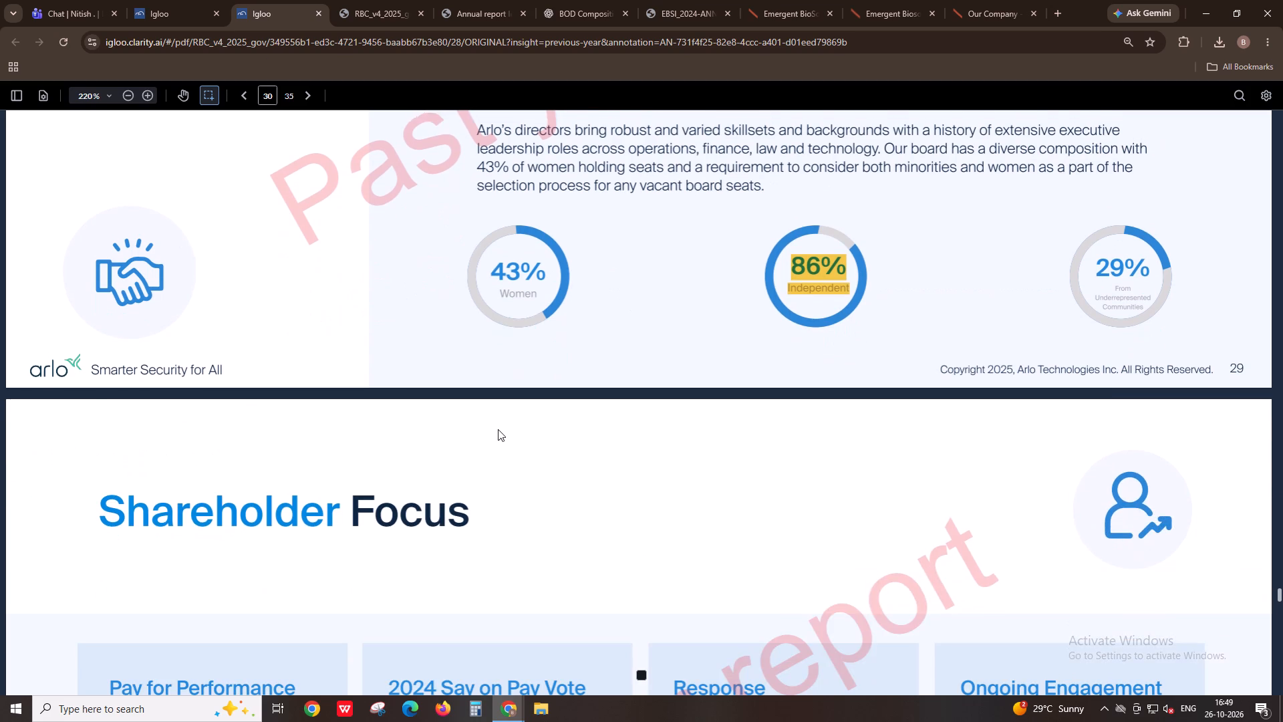
# Examine the Board Oversight page of last year's Arlo report, including the Independent and Diverse text and the percentage charts.
pyautogui.scroll(2, 489, 440)
pyautogui.scroll(4, 587, 624)
pyautogui.scroll(-2, 587, 624)
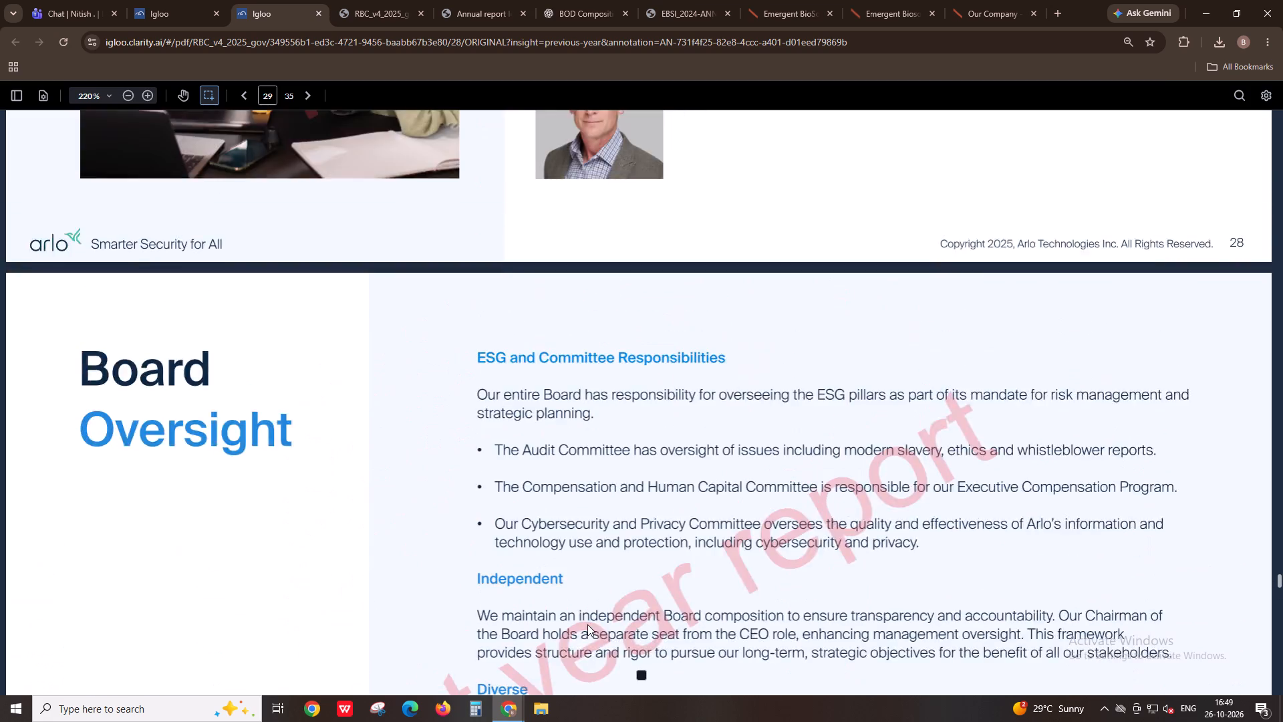
pyautogui.scroll(-3, 587, 624)
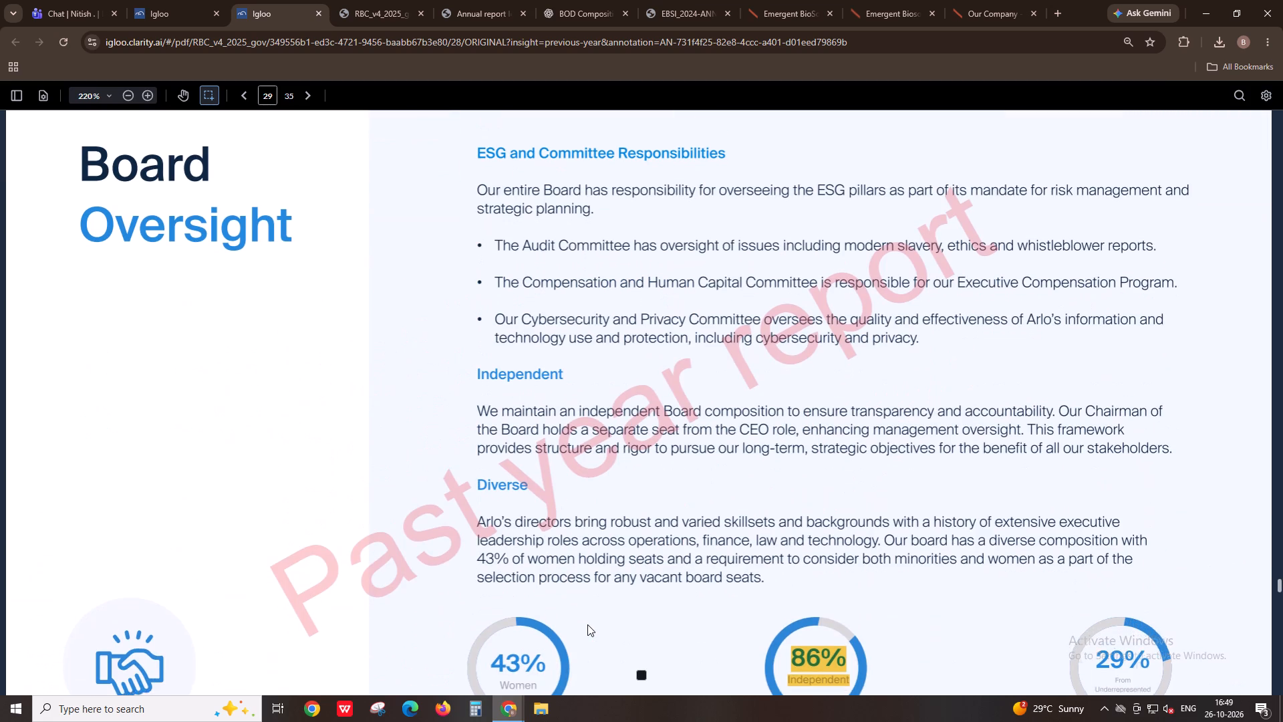
pyautogui.scroll(-7, 587, 624)
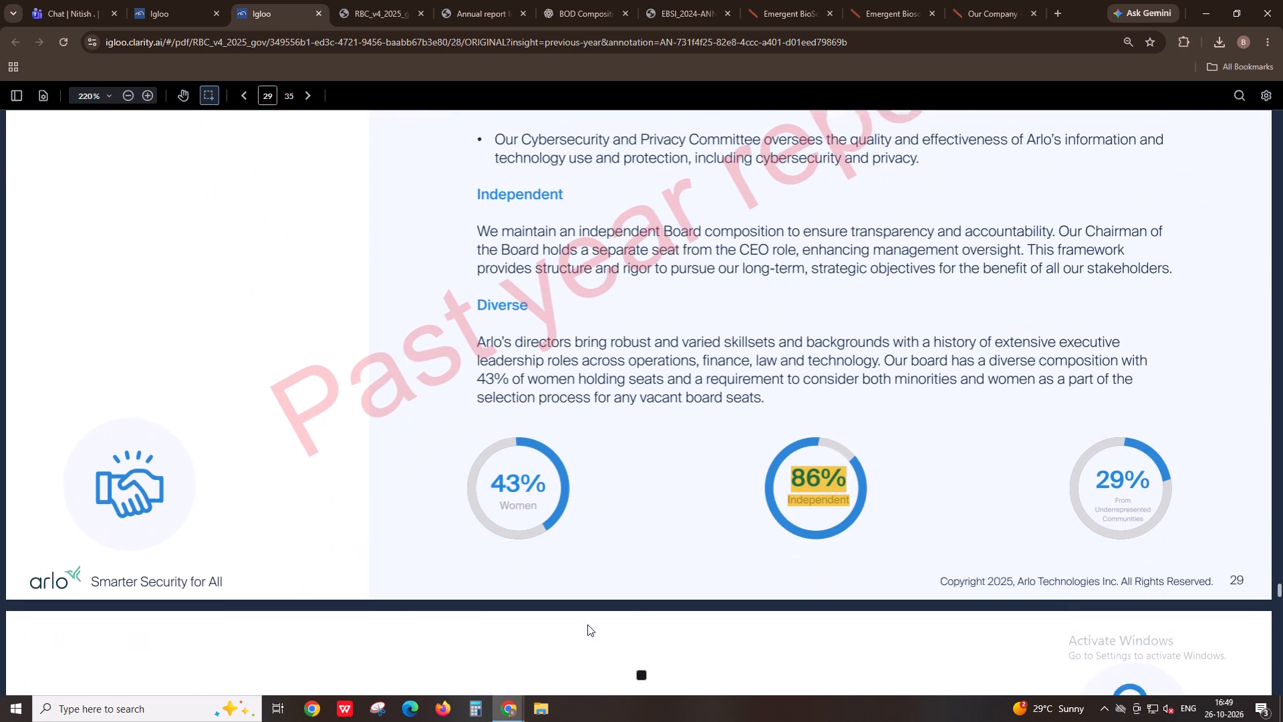
pyautogui.scroll(-5, 587, 624)
pyautogui.scroll(-8, 258, 679)
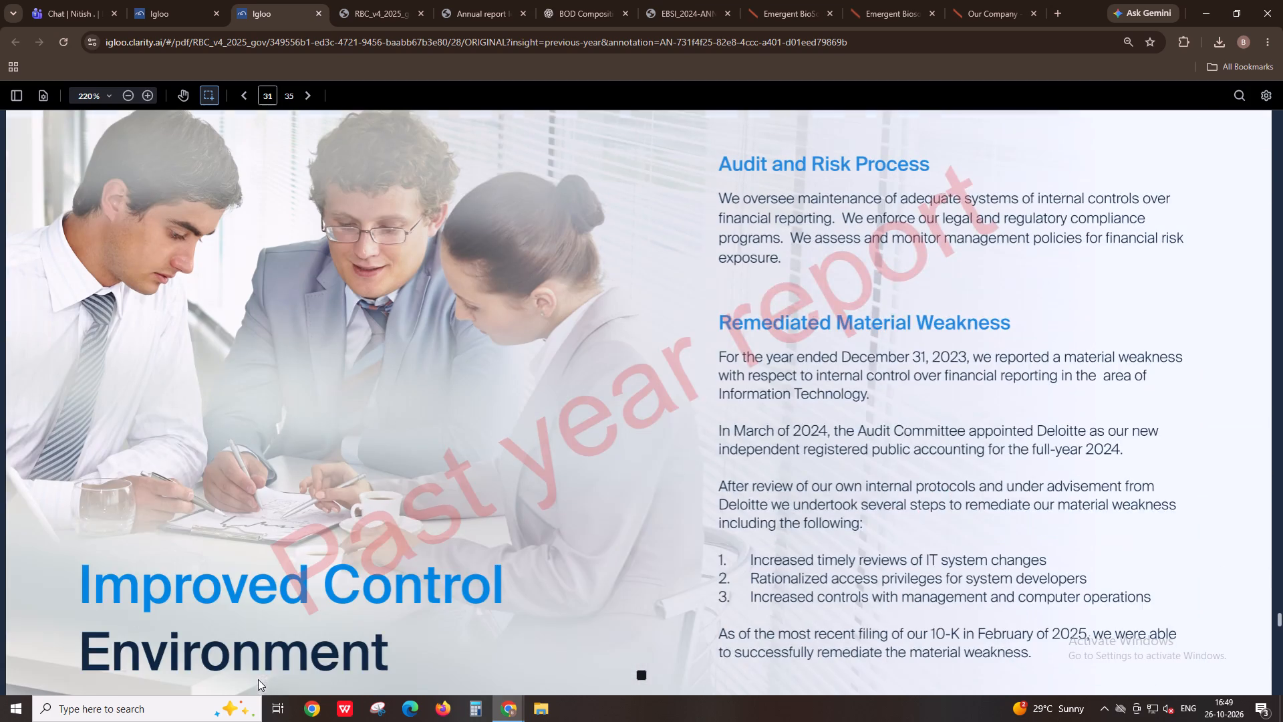
pyautogui.scroll(16, 452, 638)
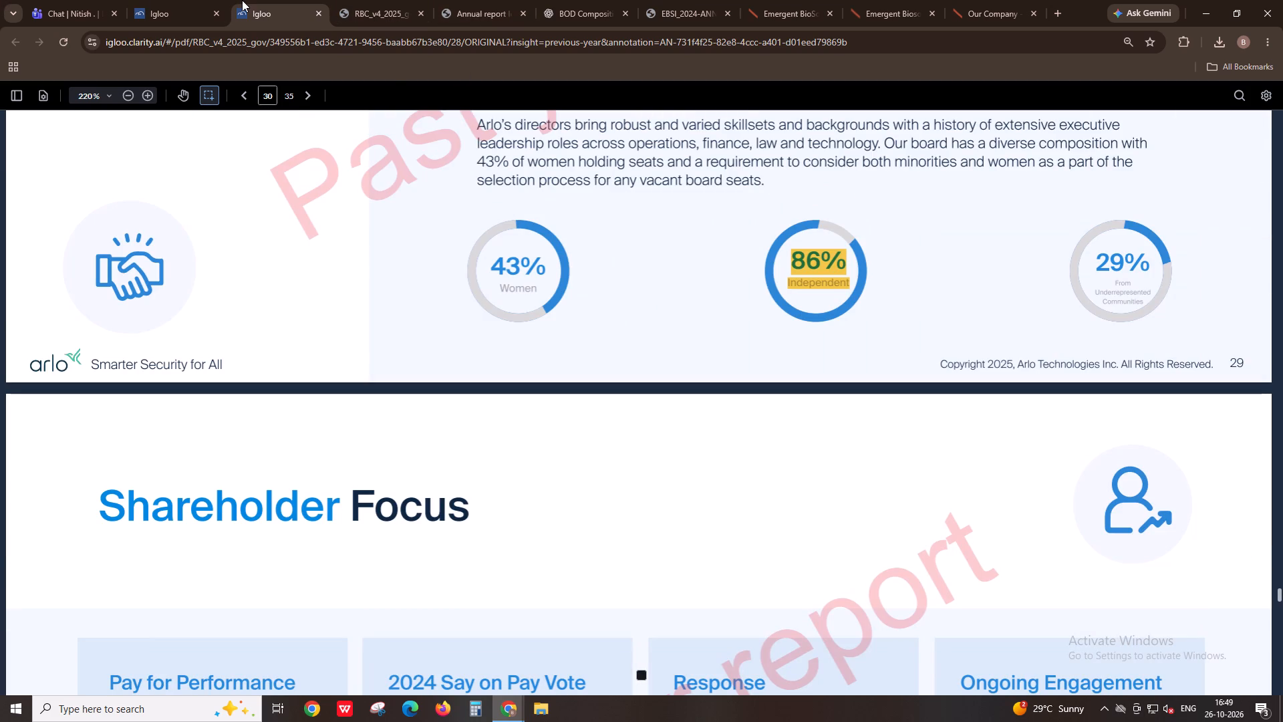
# Search the current Arlo report for "independent" and go through each occurrence for board independence data.
pyautogui.click(362, 0)
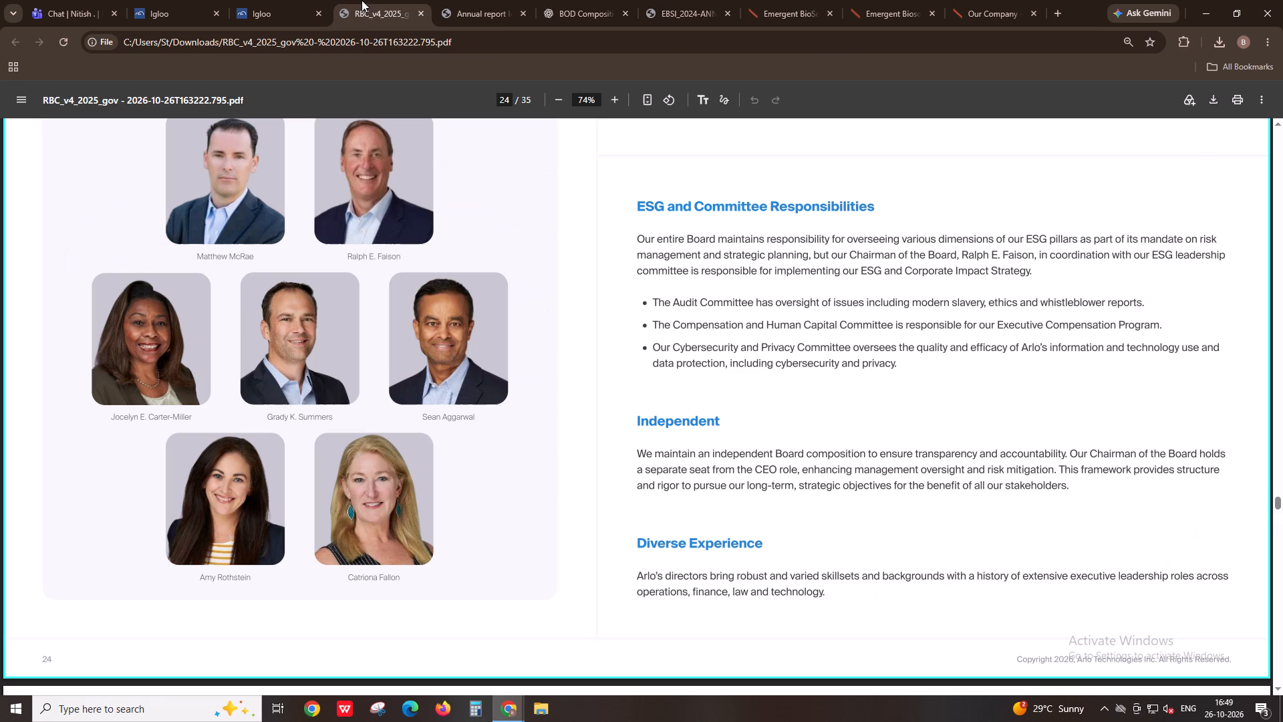
pyautogui.scroll(-7, 686, 578)
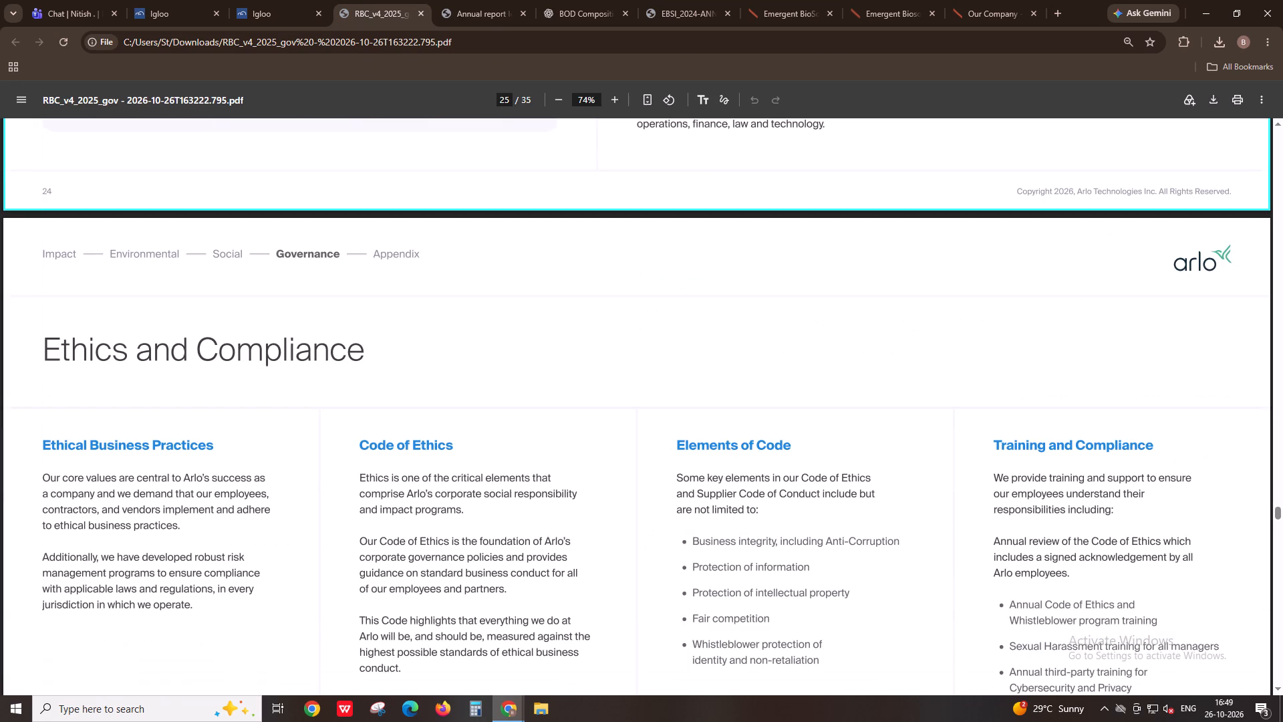
pyautogui.scroll(-1, 686, 578)
pyautogui.hotkey('ctrl', 'f')
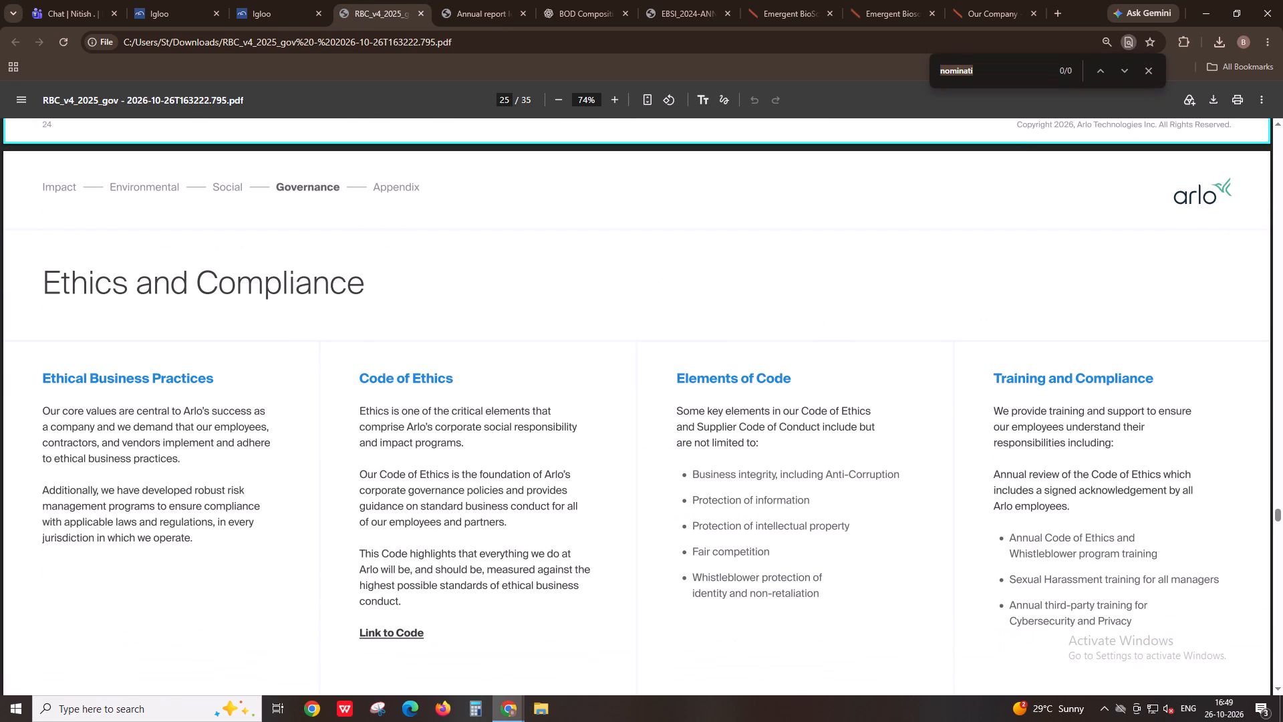
pyautogui.write('independent')
pyautogui.press('Return')
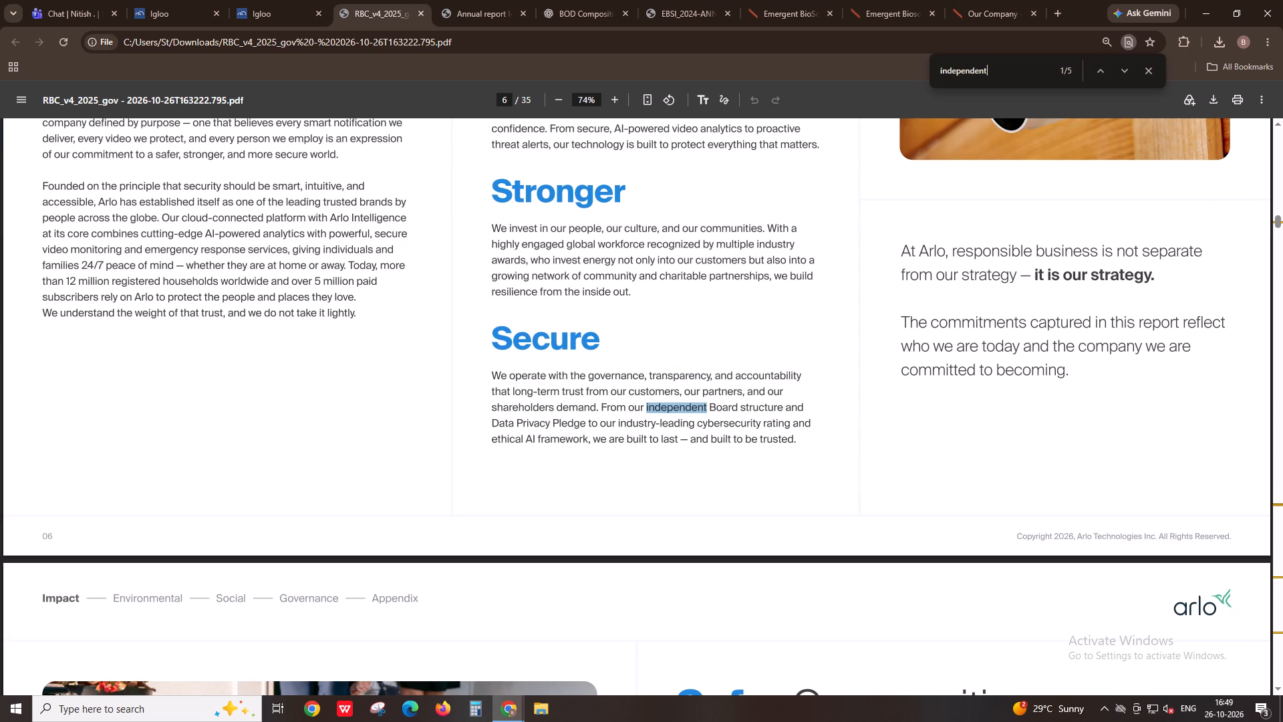
pyautogui.press('Return')
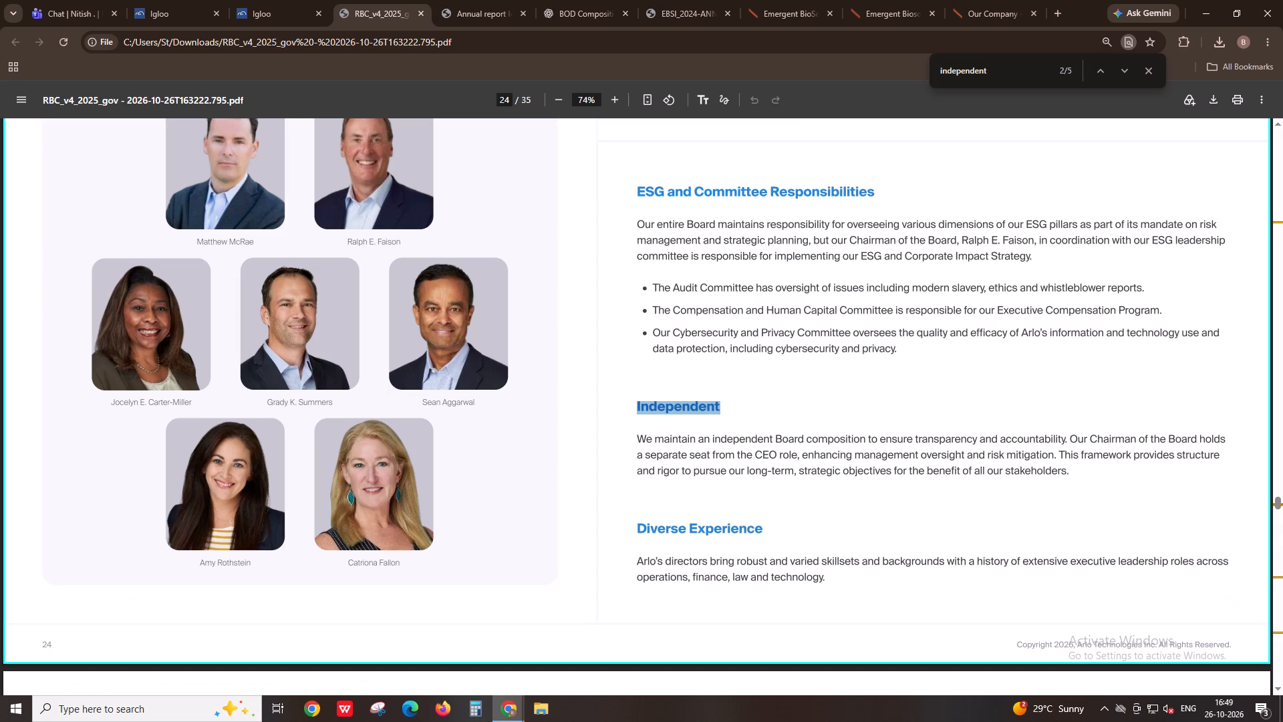
pyautogui.press('Return')
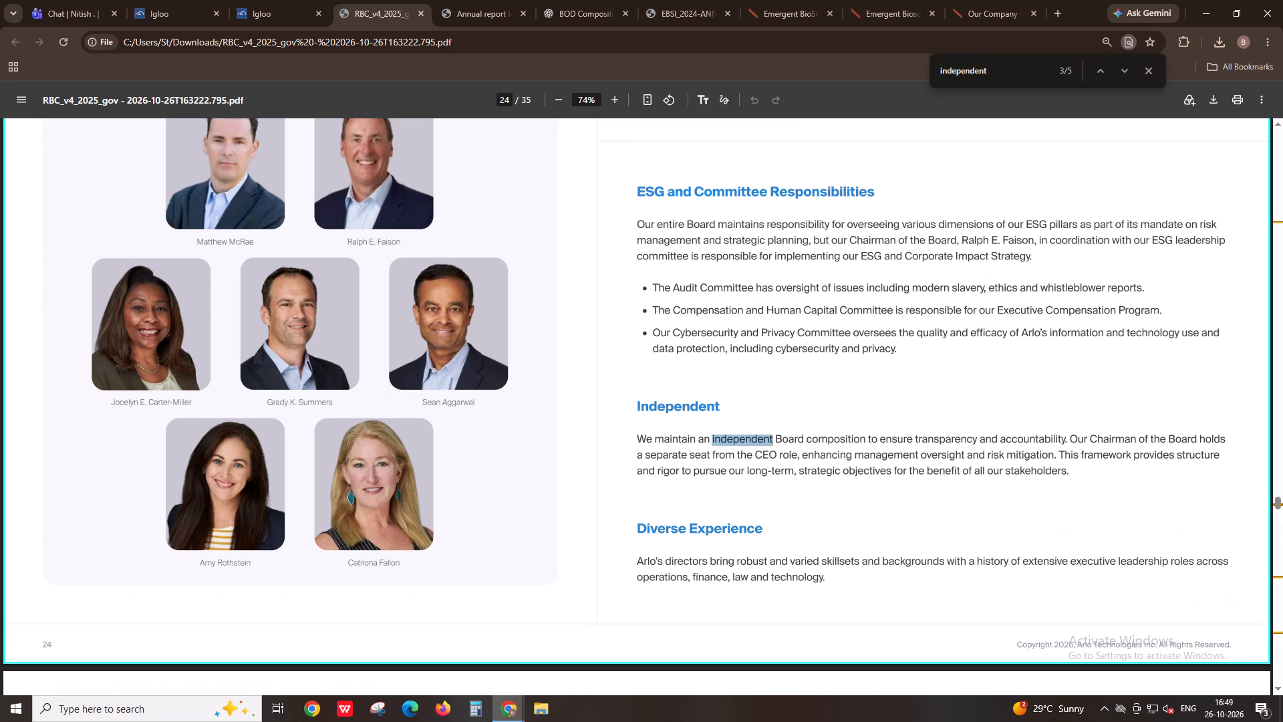
pyautogui.press('Return')
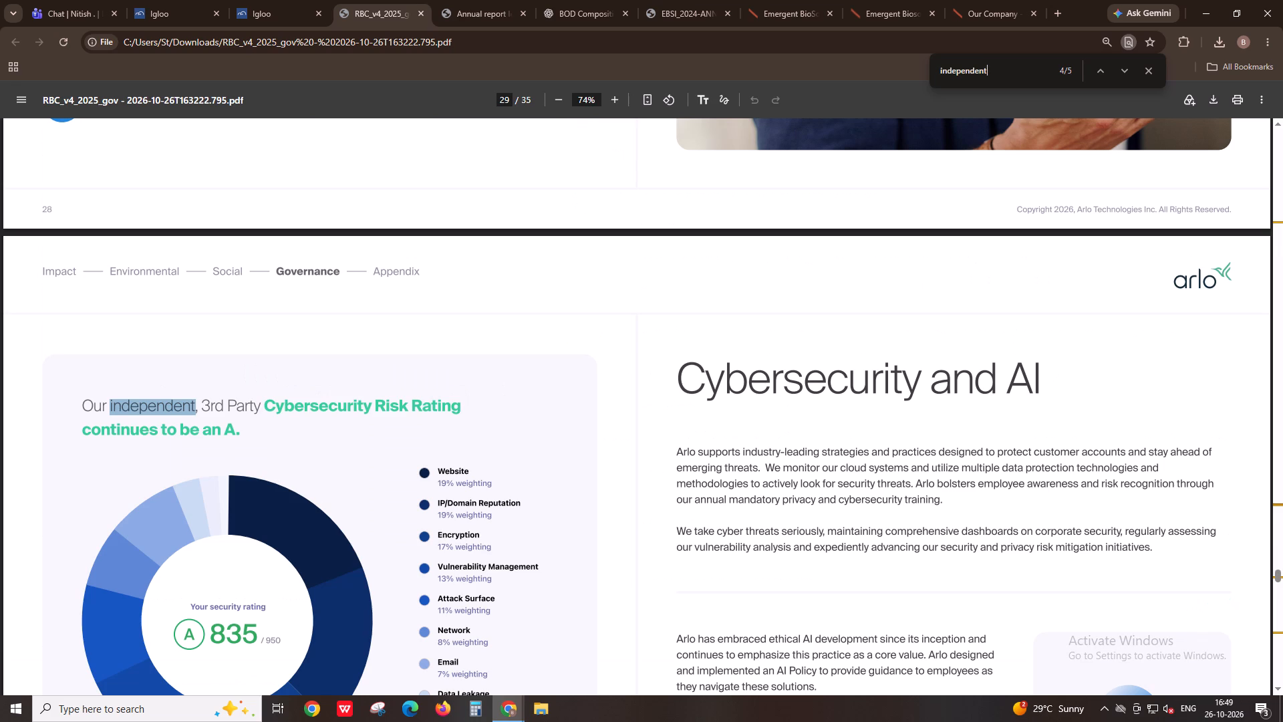
pyautogui.scroll(-2, 426, 615)
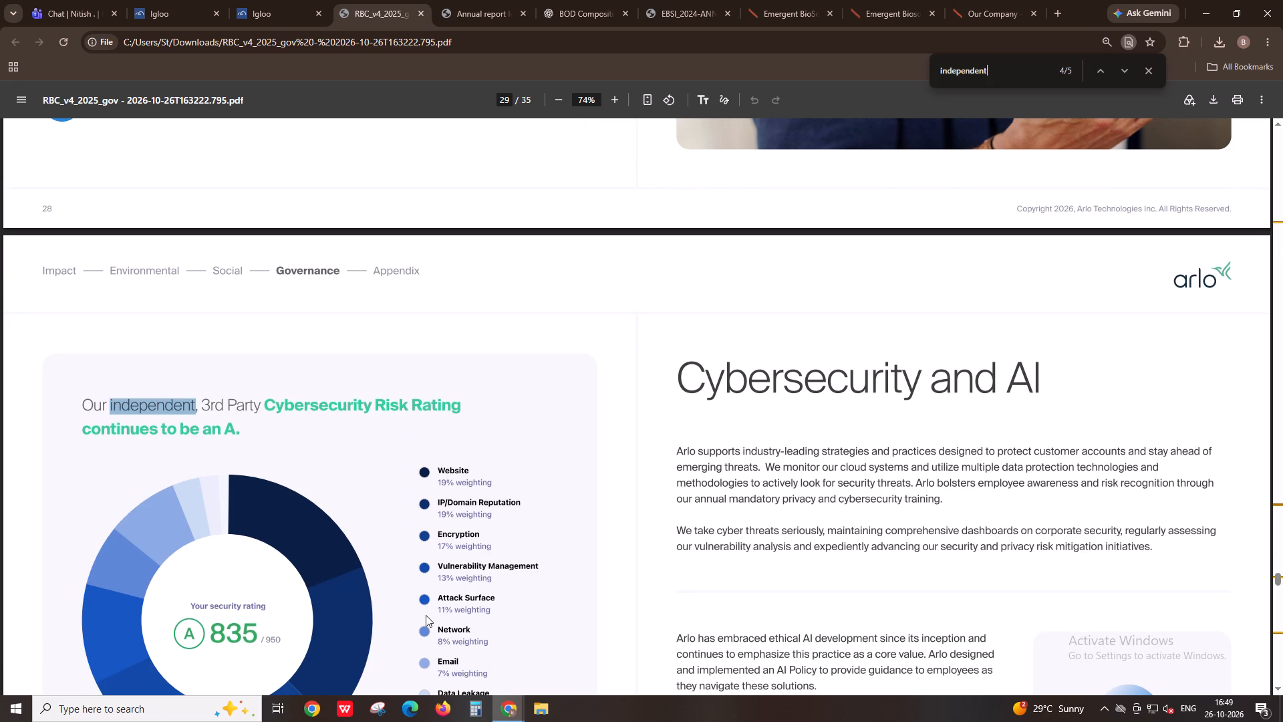
pyautogui.press('Return')
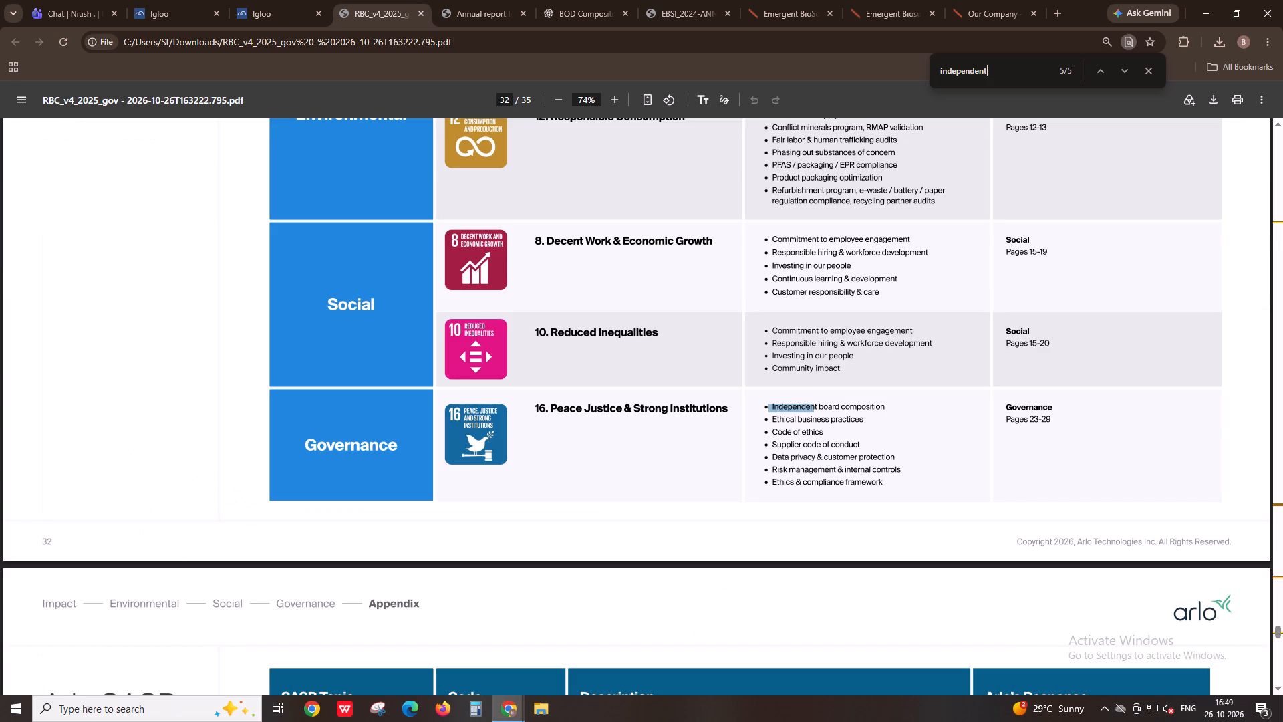
# In the Arlo Igloo task, complete Board_independence with reason "Data not found in reports" and comment "There is no mention of this field in the report.".
pyautogui.click(234, 0)
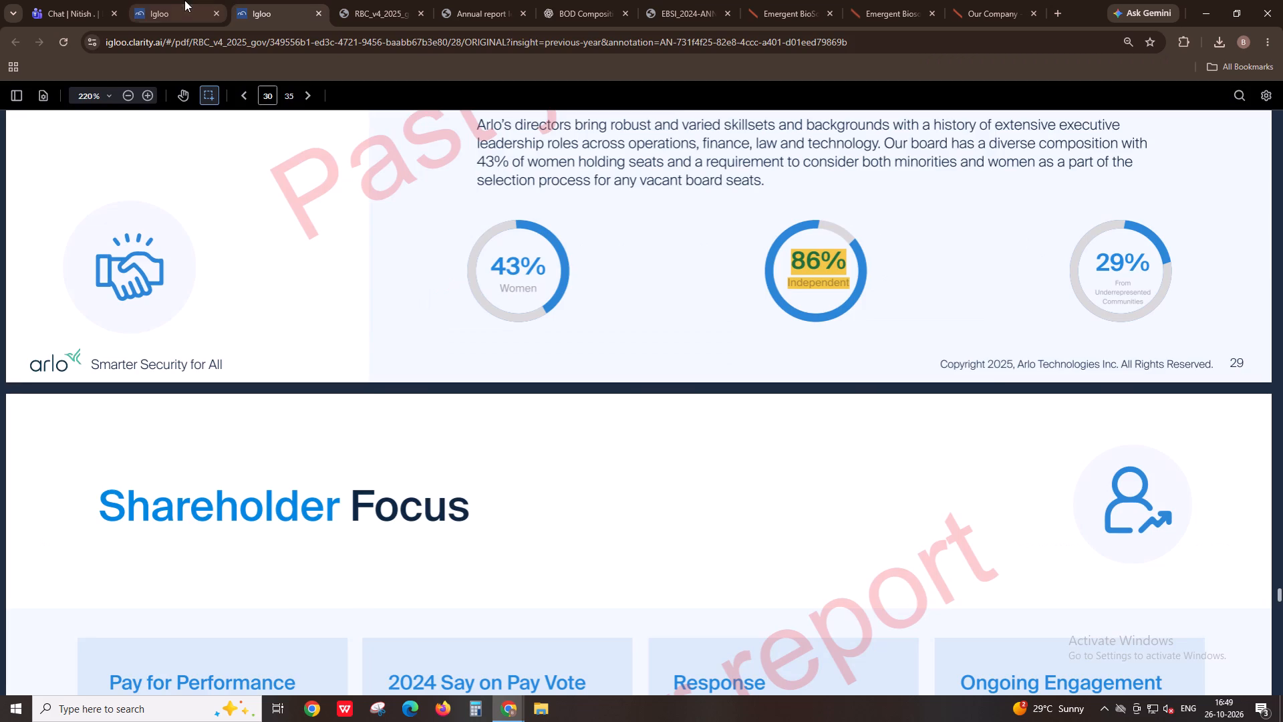
pyautogui.click(180, 0)
pyautogui.click(1049, 418)
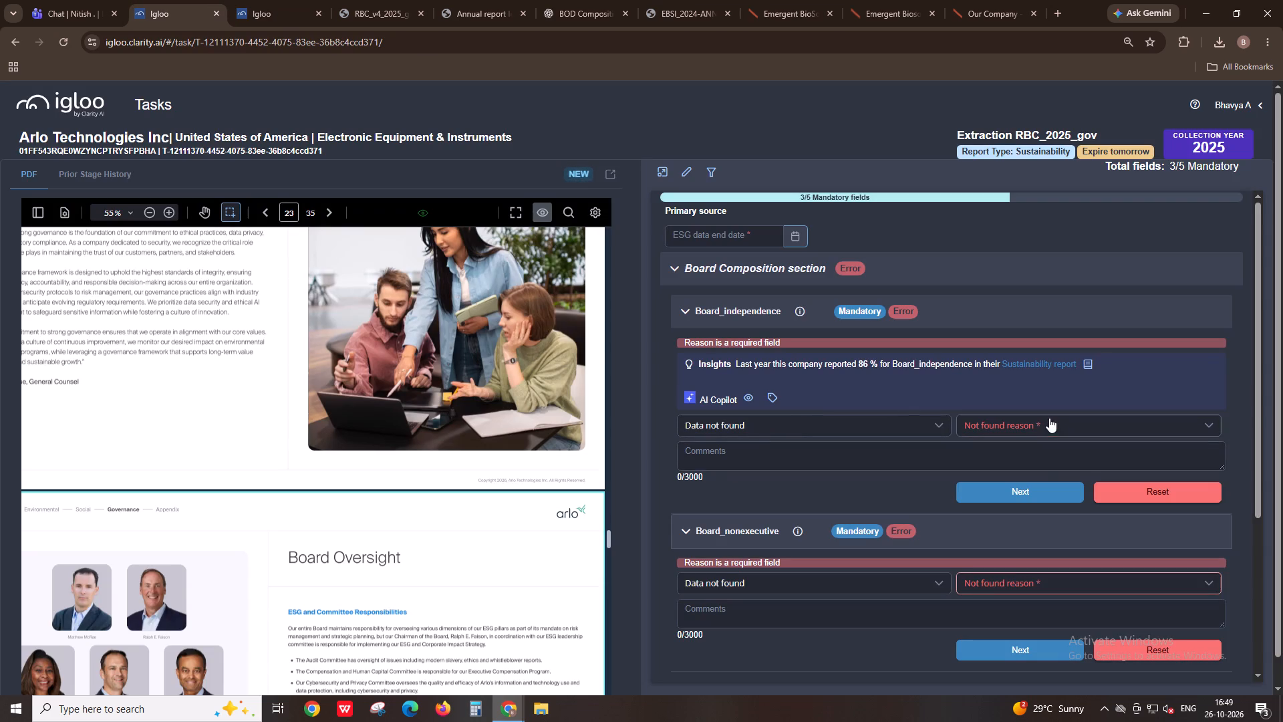
pyautogui.click(1027, 485)
pyautogui.click(1016, 411)
pyautogui.click(1012, 451)
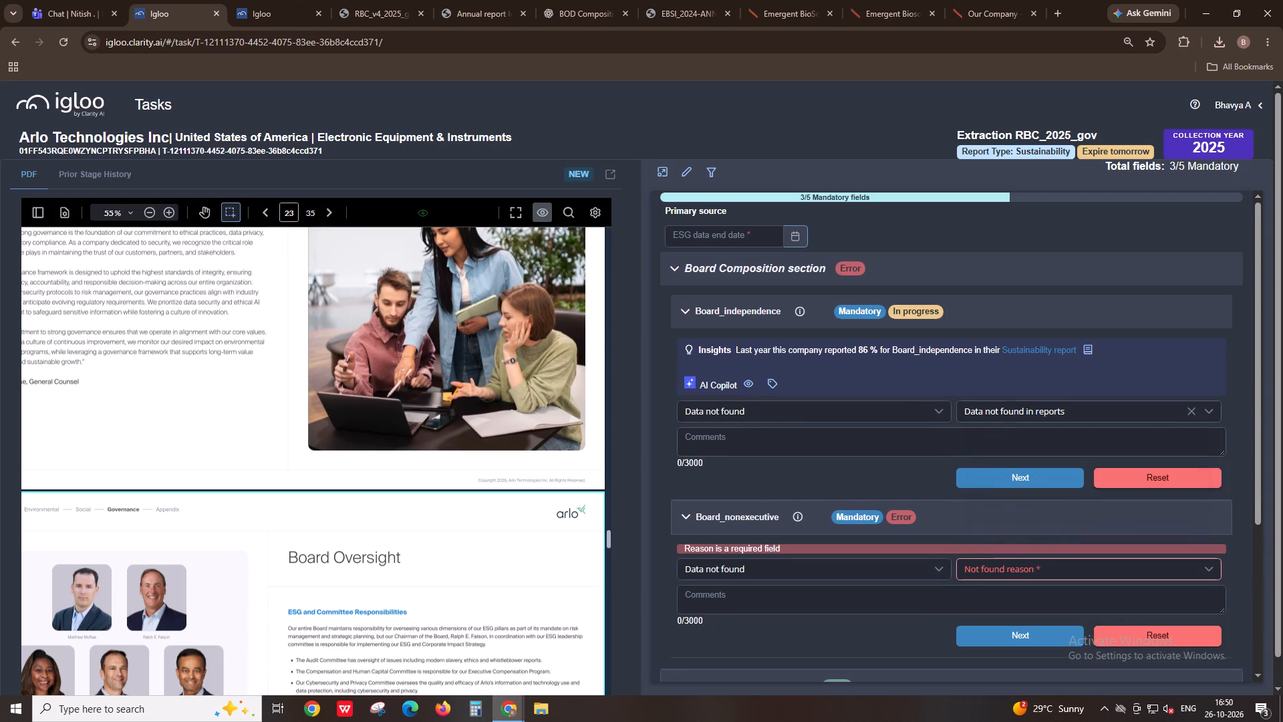
pyautogui.click(1004, 437)
pyautogui.write('There is no')
pyautogui.press('space')
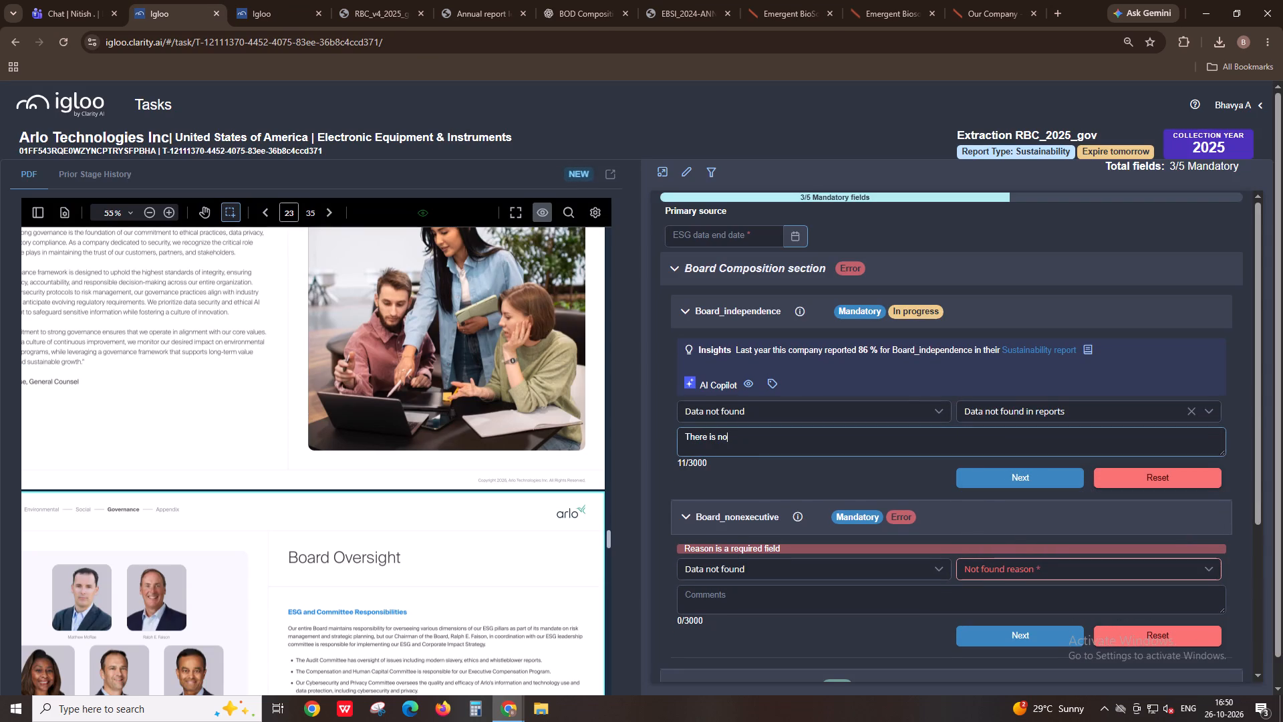
pyautogui.write('mention of this field in the report')
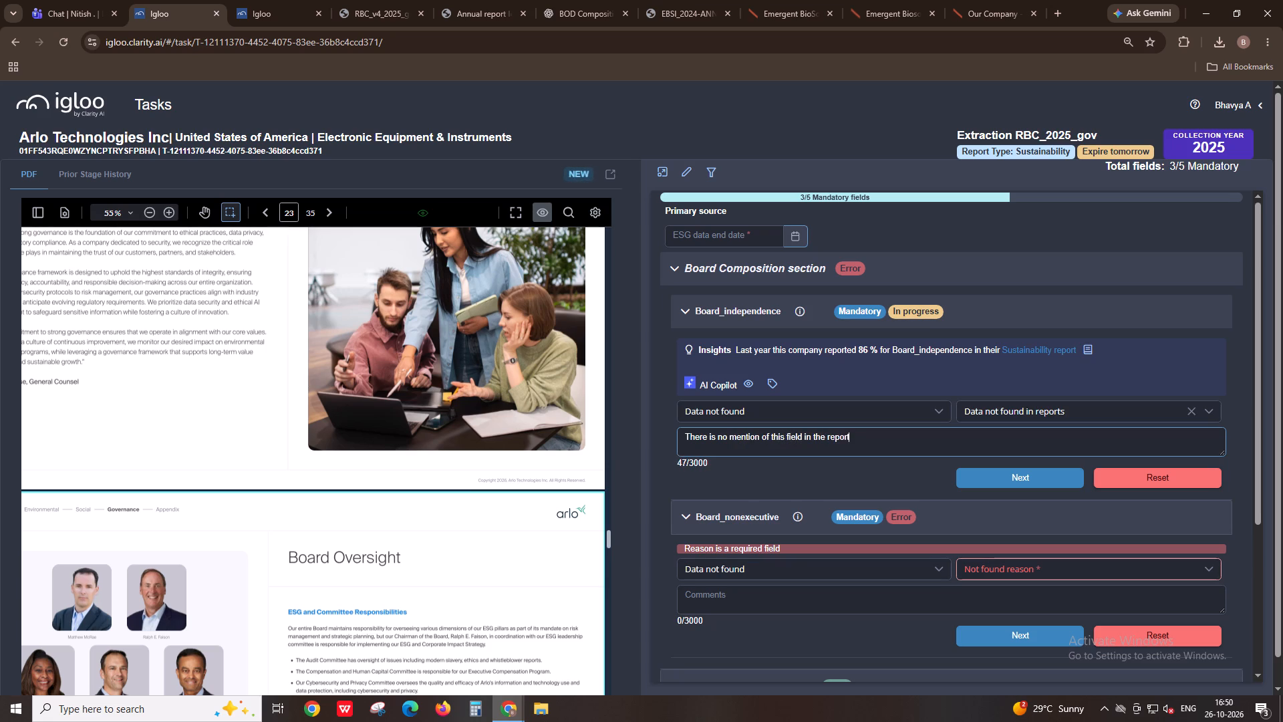
pyautogui.write('.')
pyautogui.hotkey('ctrl', 'a')
pyautogui.hotkey('ctrl', 'c')
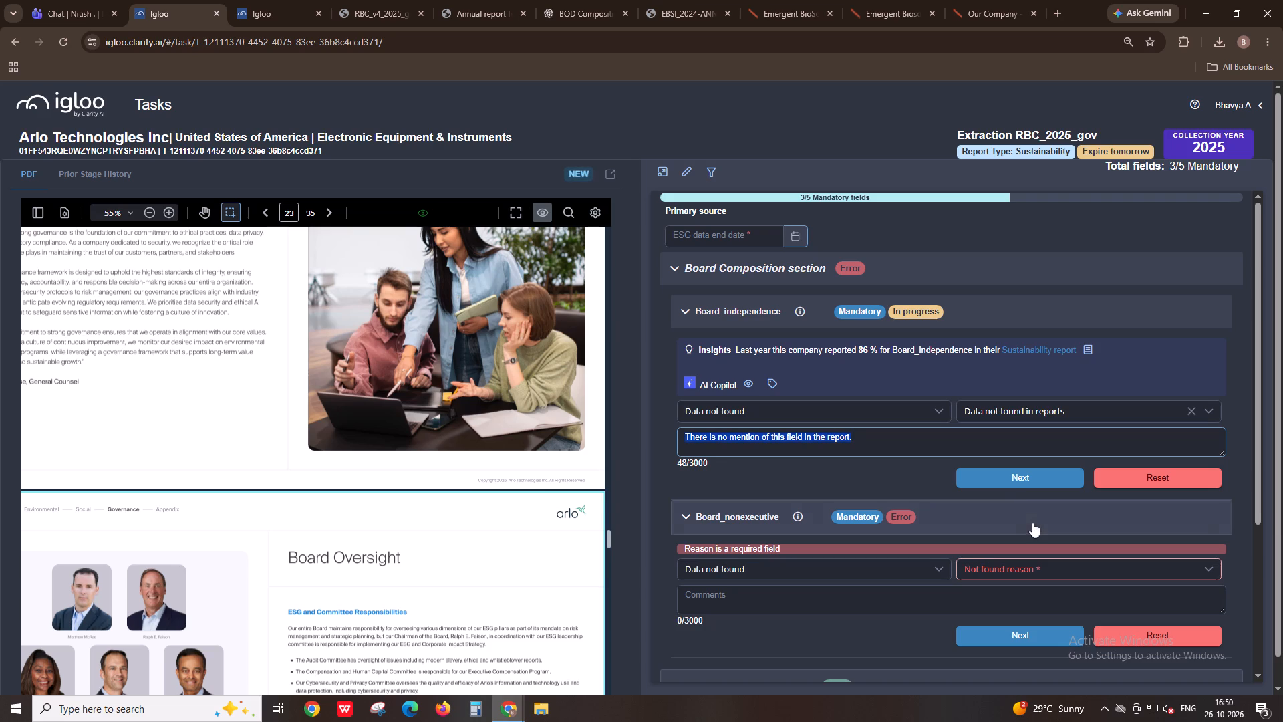
pyautogui.click(1014, 483)
# Complete Board_nonexecutive with reason "Data not found in reports" and the same comment, and collapse the Audit Committee section.
pyautogui.click(1027, 402)
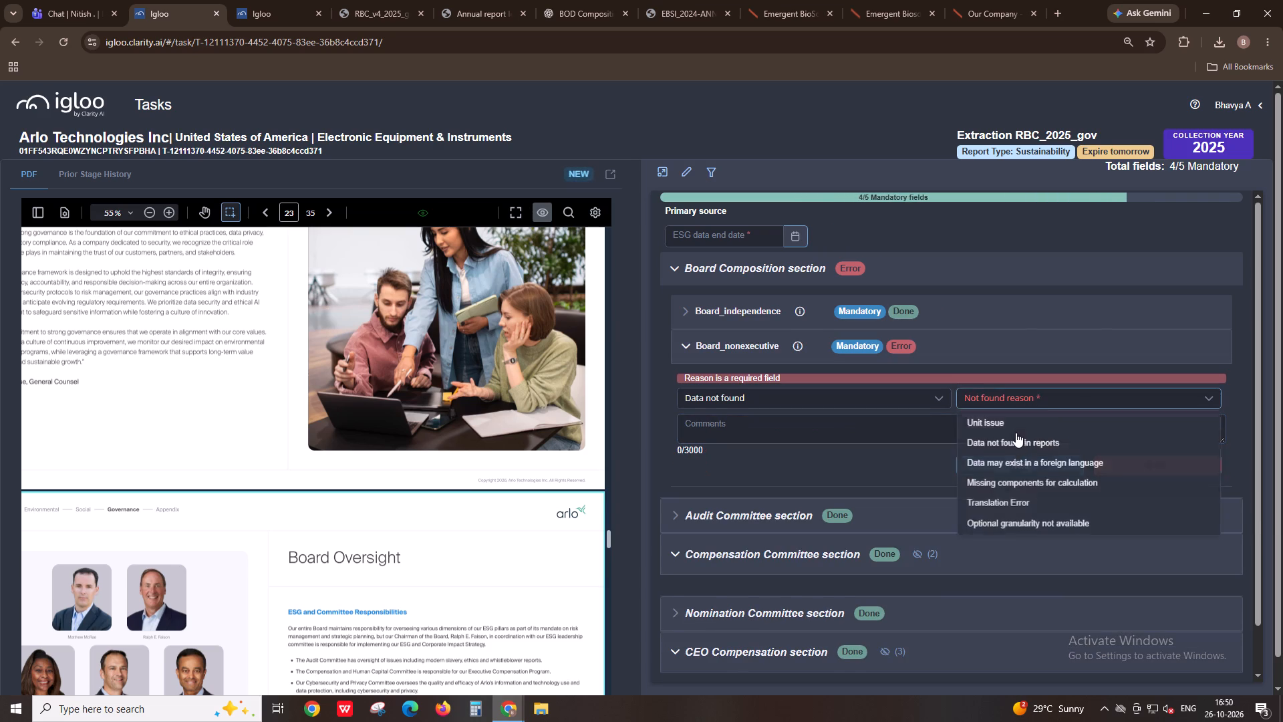
pyautogui.click(1016, 437)
pyautogui.click(1014, 415)
pyautogui.hotkey('ctrl', 'v')
pyautogui.click(986, 455)
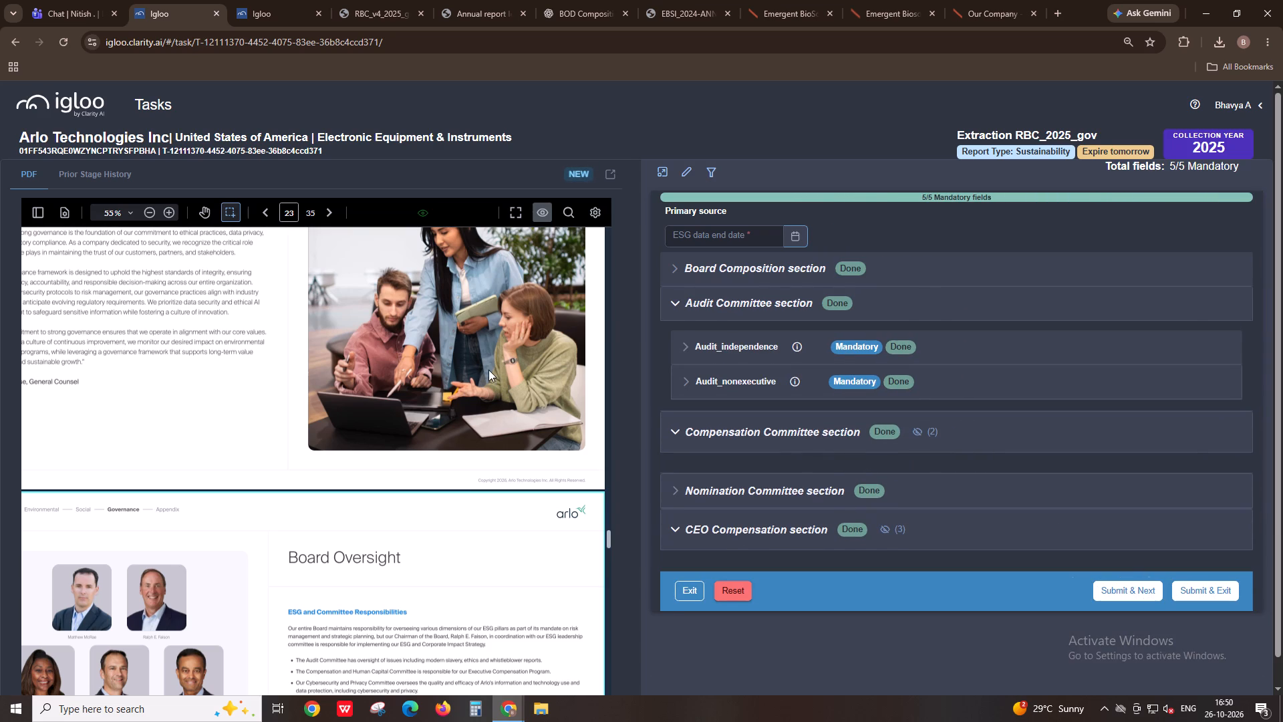
pyautogui.click(694, 307)
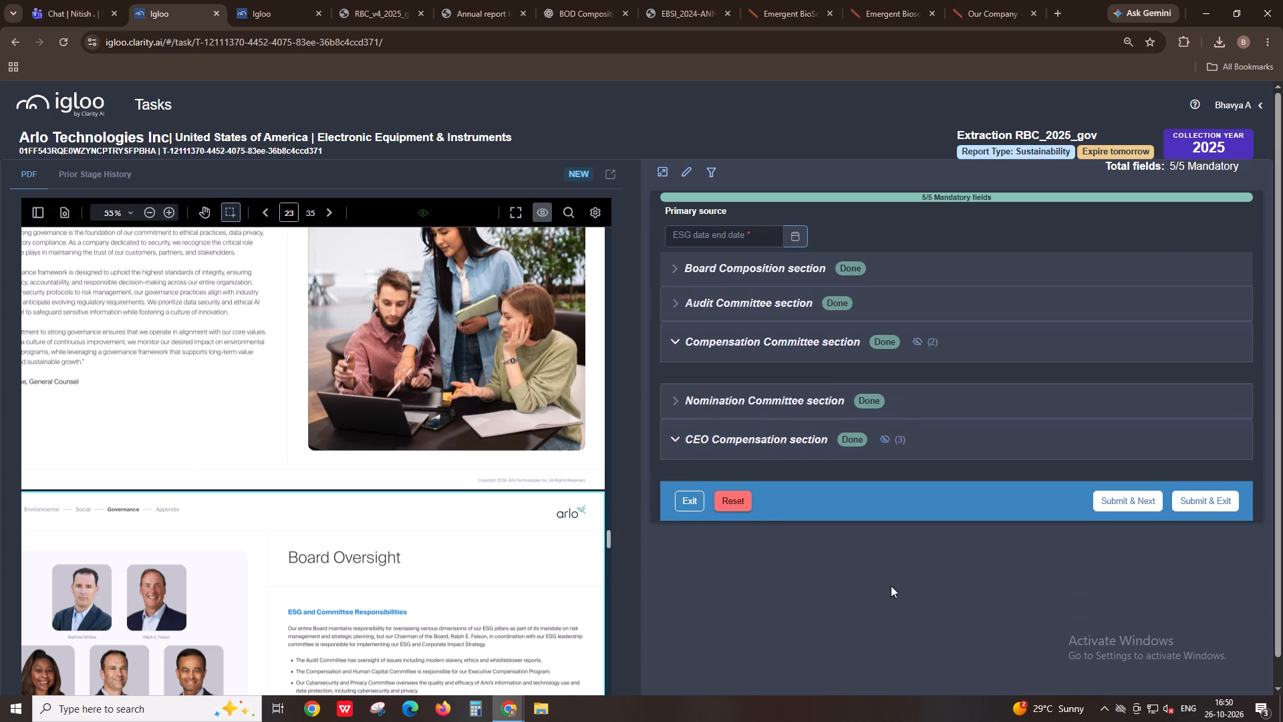
# Switch between the Arlo task in Igloo and the Governance Tracking sheet of the tracking spreadsheet.
pyautogui.click(202, 0)
pyautogui.hotkey('alt', 'Tab')
pyautogui.hotkey('alt', 'Tab')
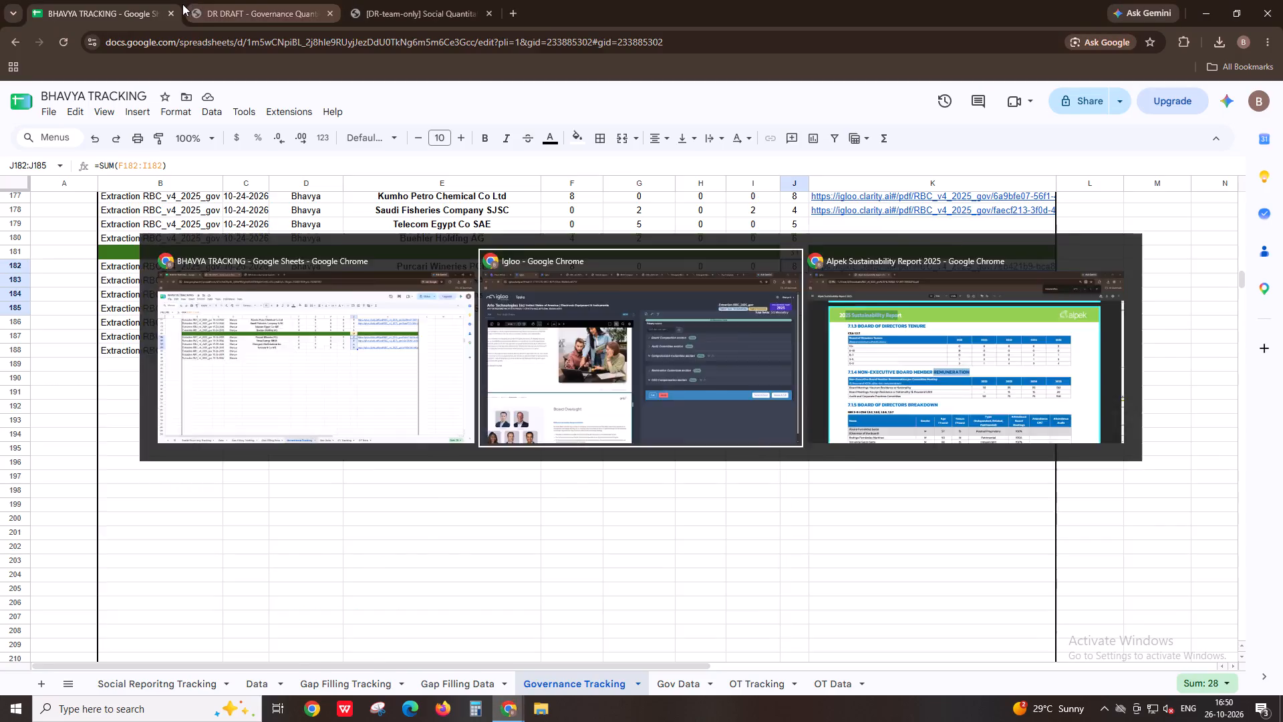
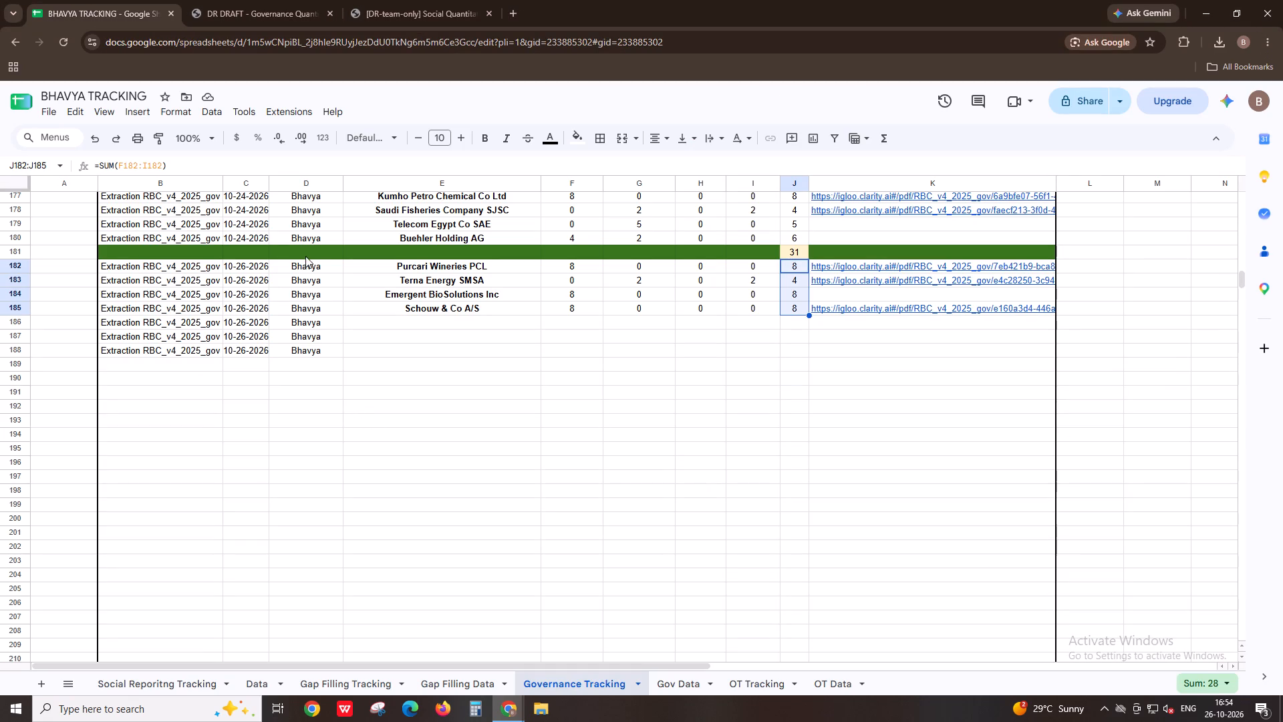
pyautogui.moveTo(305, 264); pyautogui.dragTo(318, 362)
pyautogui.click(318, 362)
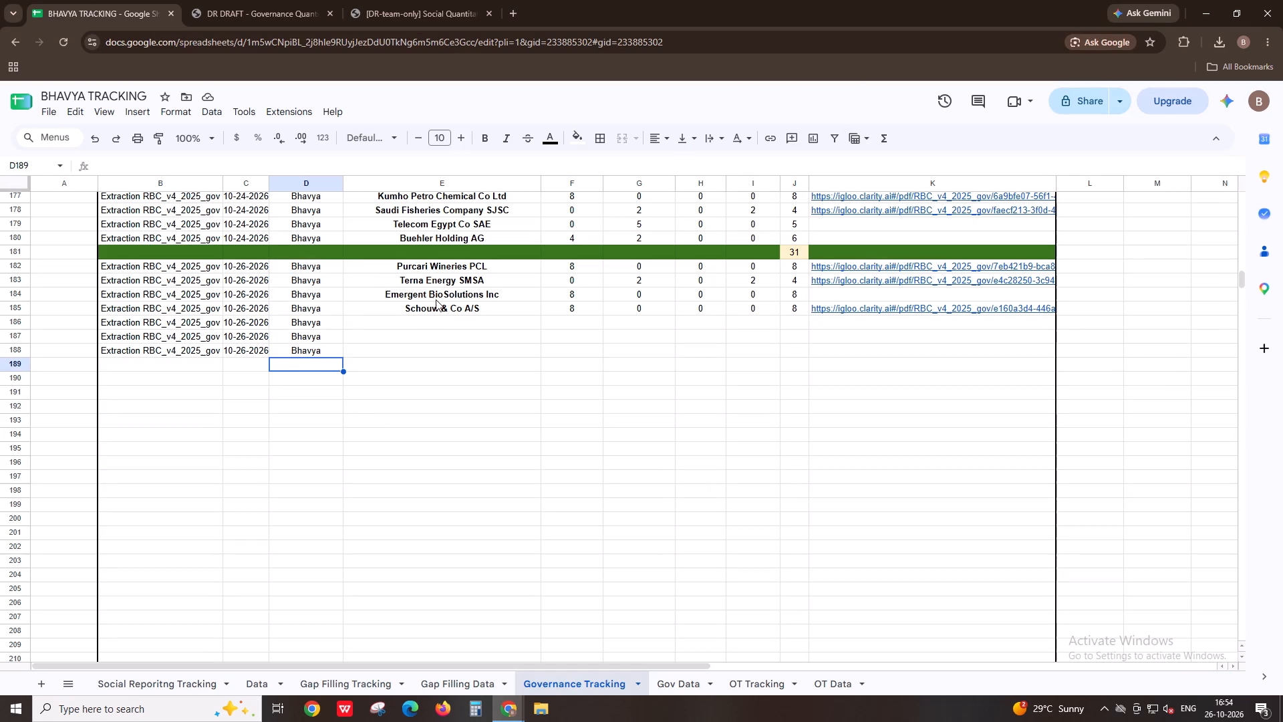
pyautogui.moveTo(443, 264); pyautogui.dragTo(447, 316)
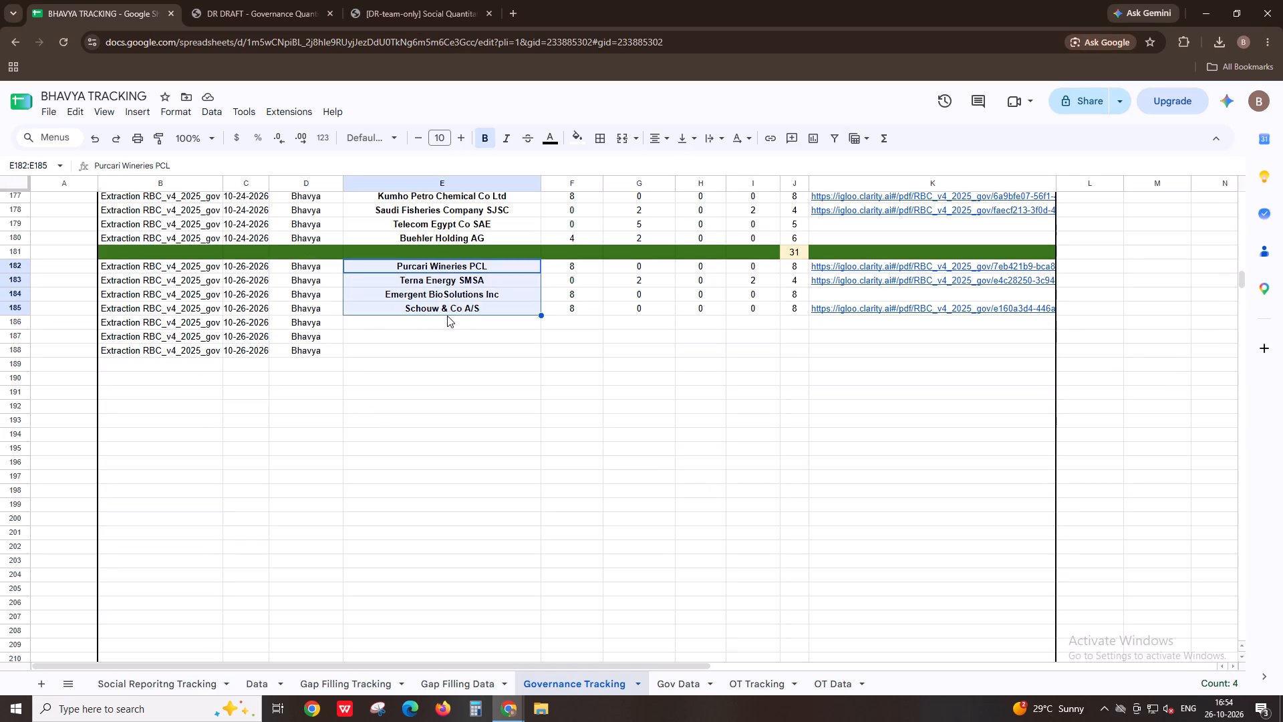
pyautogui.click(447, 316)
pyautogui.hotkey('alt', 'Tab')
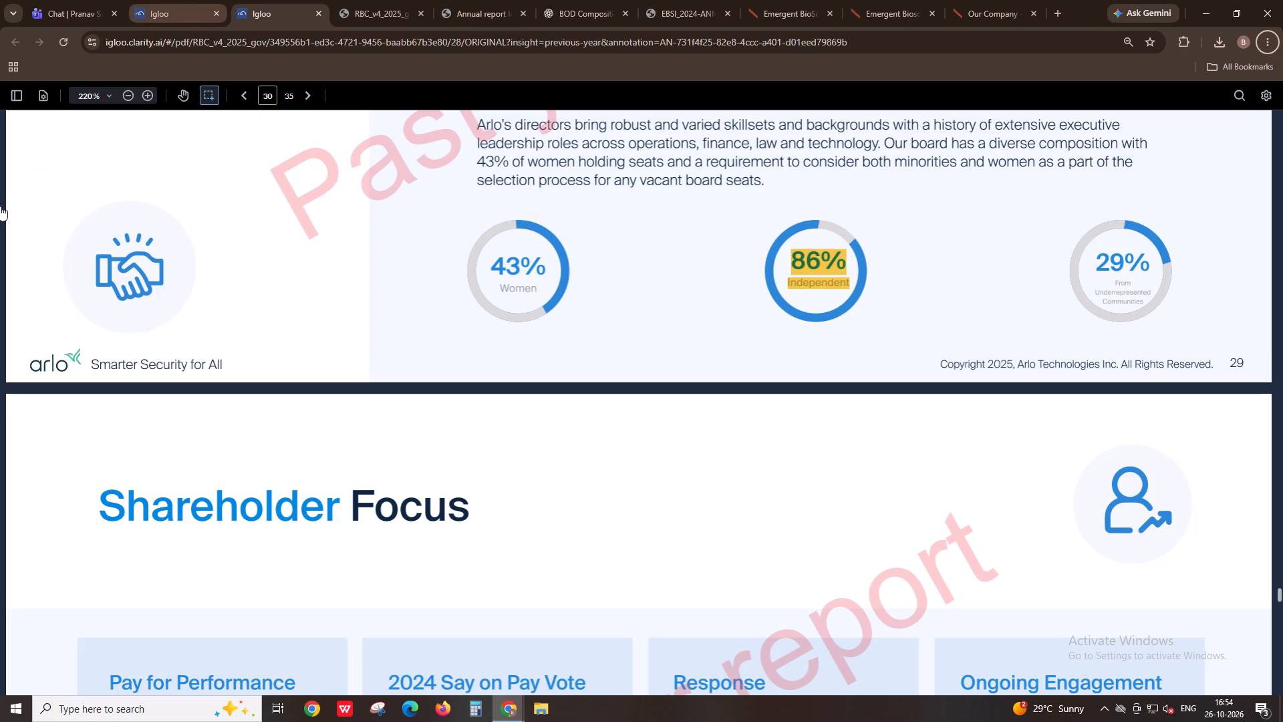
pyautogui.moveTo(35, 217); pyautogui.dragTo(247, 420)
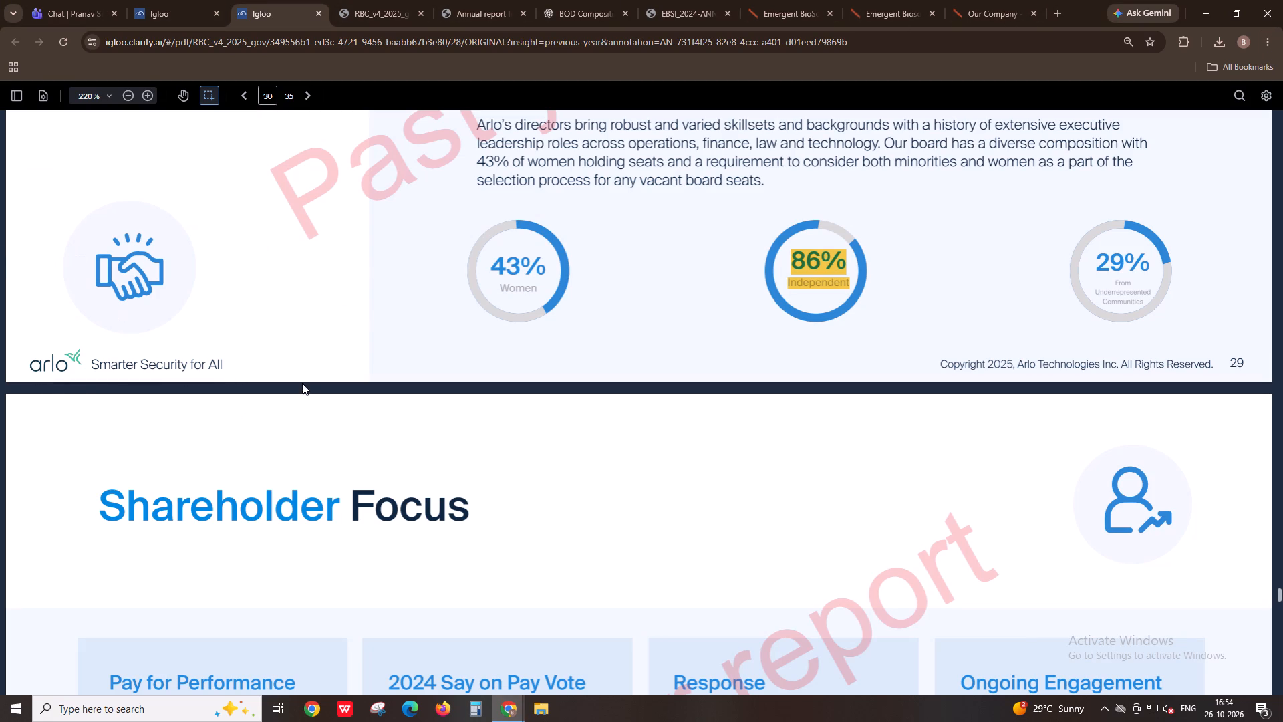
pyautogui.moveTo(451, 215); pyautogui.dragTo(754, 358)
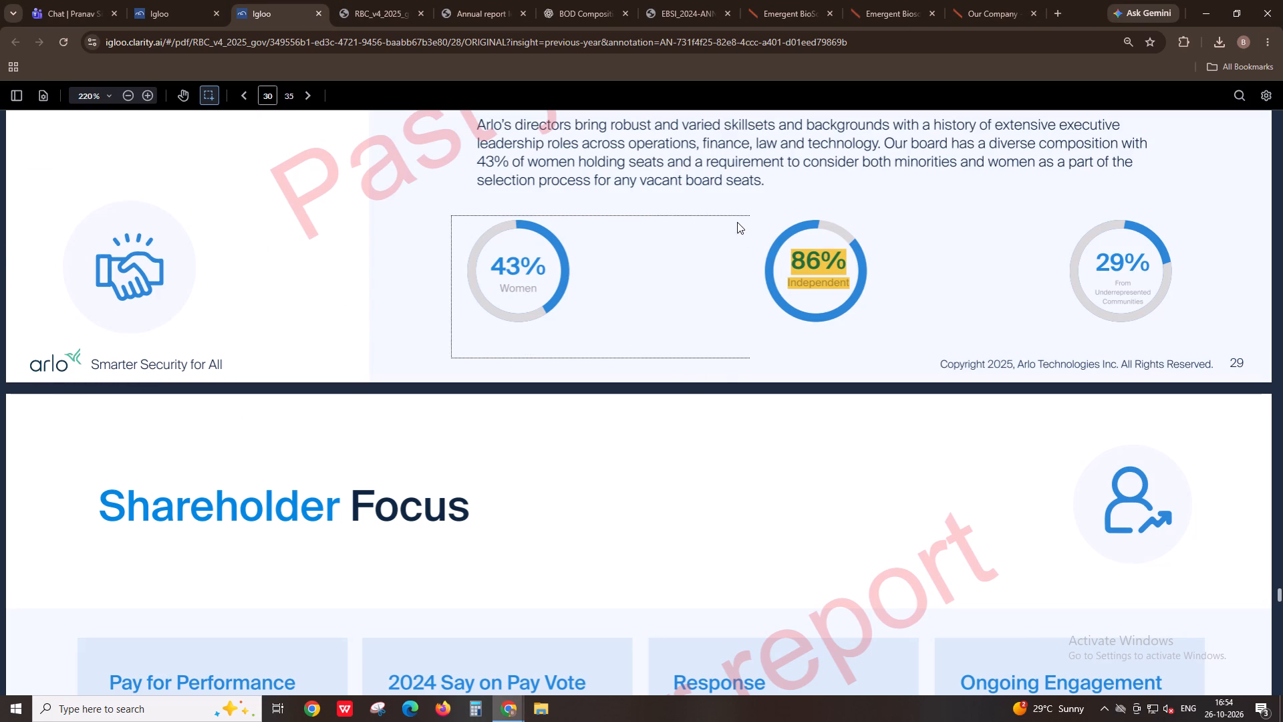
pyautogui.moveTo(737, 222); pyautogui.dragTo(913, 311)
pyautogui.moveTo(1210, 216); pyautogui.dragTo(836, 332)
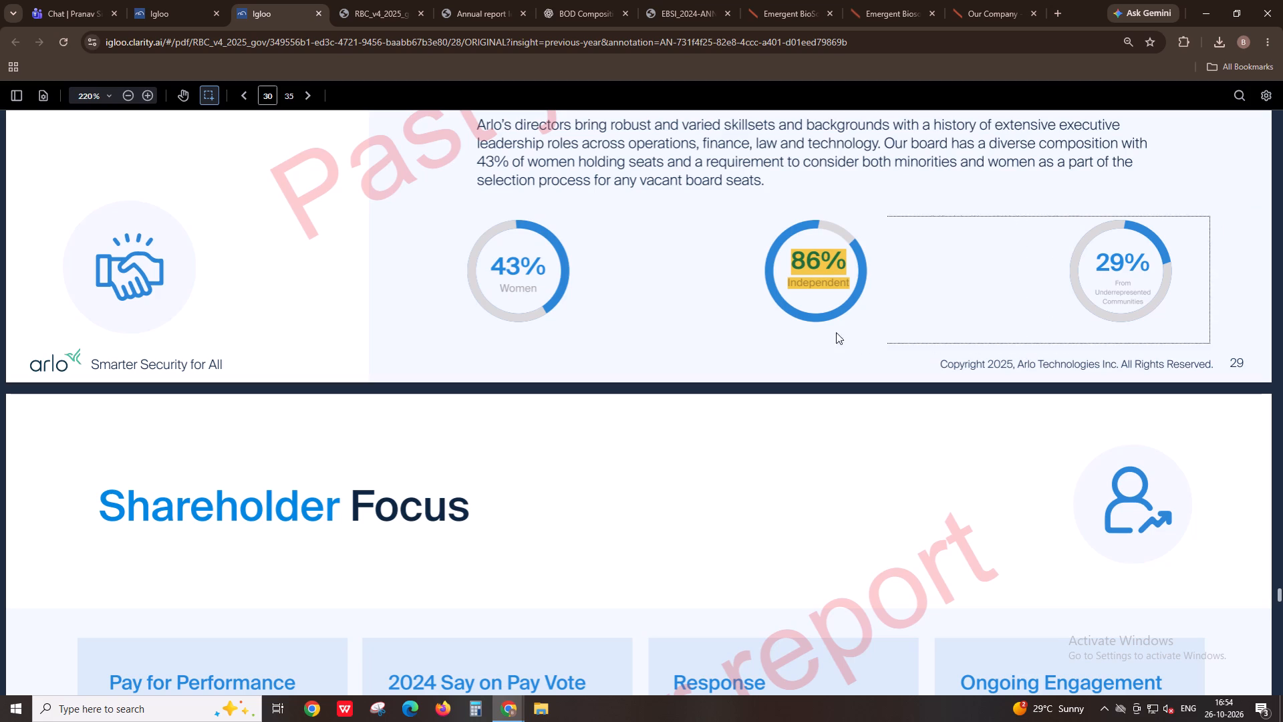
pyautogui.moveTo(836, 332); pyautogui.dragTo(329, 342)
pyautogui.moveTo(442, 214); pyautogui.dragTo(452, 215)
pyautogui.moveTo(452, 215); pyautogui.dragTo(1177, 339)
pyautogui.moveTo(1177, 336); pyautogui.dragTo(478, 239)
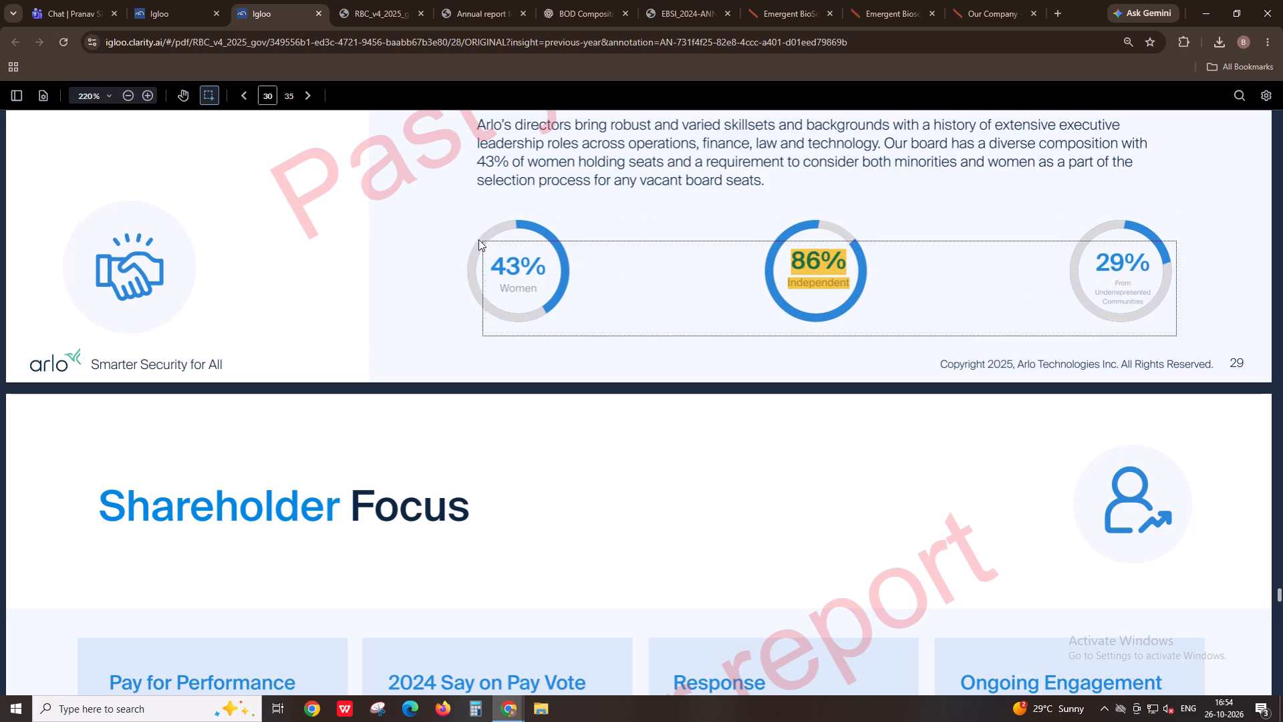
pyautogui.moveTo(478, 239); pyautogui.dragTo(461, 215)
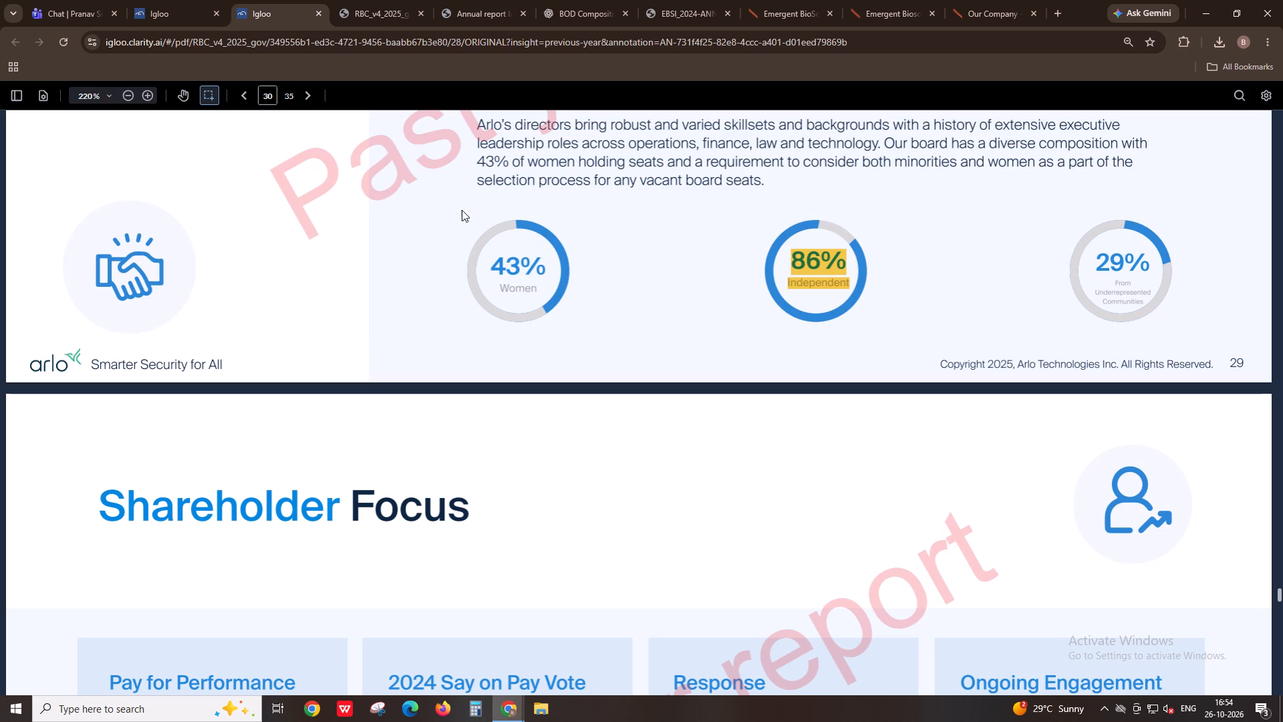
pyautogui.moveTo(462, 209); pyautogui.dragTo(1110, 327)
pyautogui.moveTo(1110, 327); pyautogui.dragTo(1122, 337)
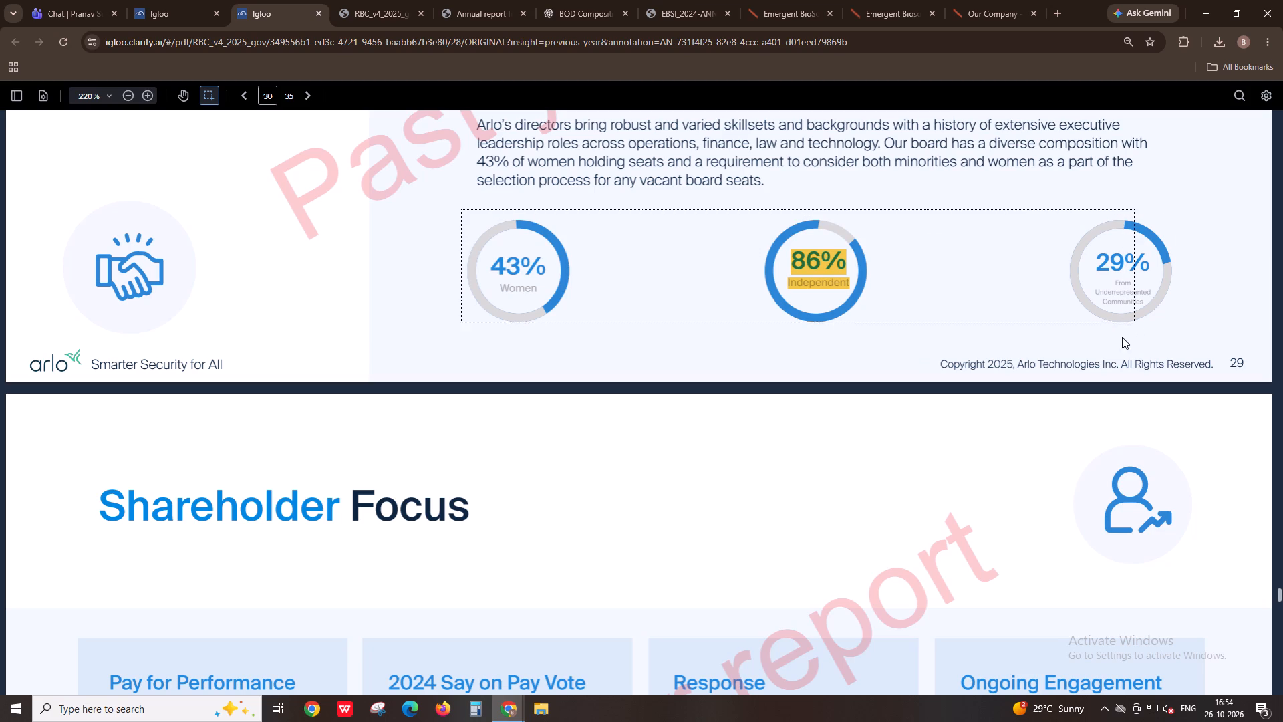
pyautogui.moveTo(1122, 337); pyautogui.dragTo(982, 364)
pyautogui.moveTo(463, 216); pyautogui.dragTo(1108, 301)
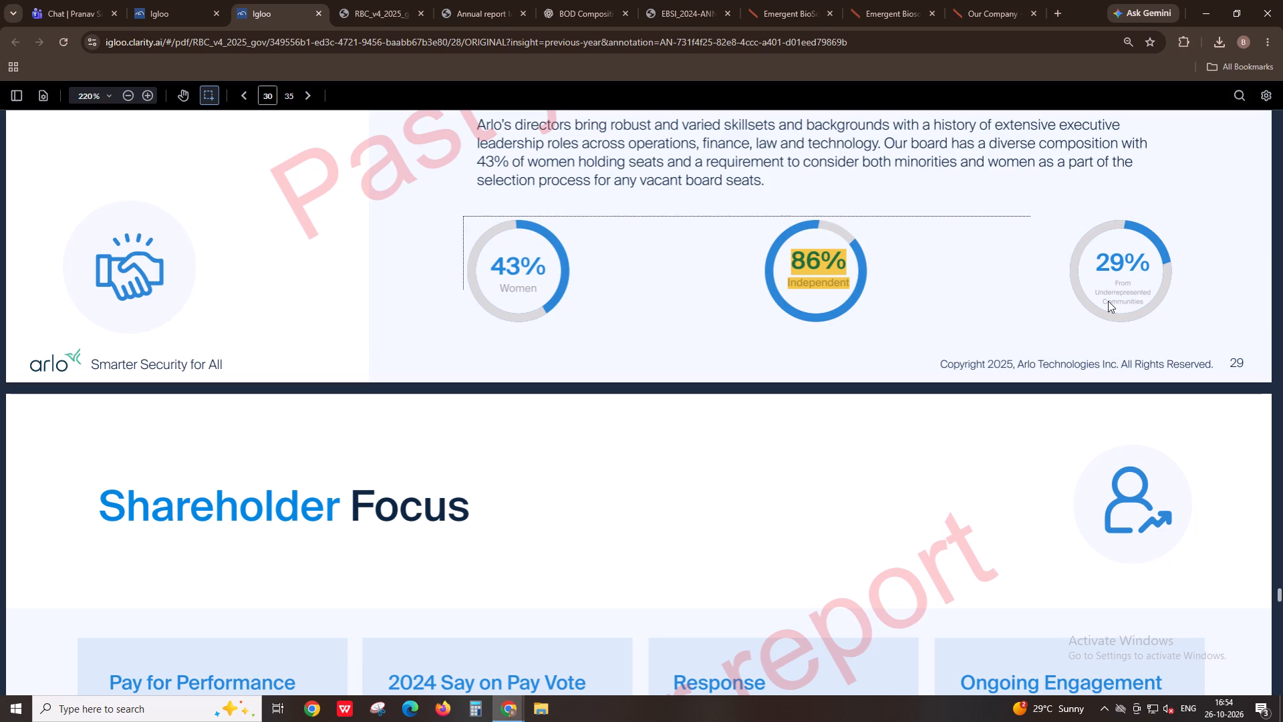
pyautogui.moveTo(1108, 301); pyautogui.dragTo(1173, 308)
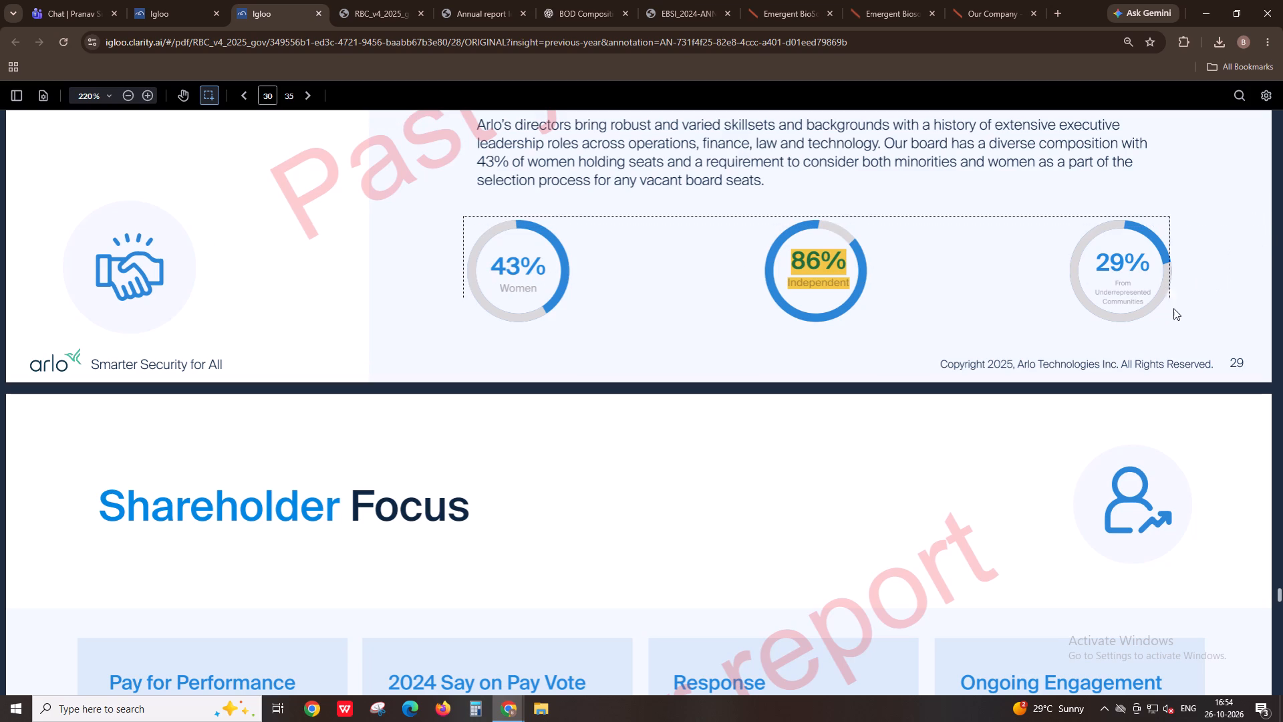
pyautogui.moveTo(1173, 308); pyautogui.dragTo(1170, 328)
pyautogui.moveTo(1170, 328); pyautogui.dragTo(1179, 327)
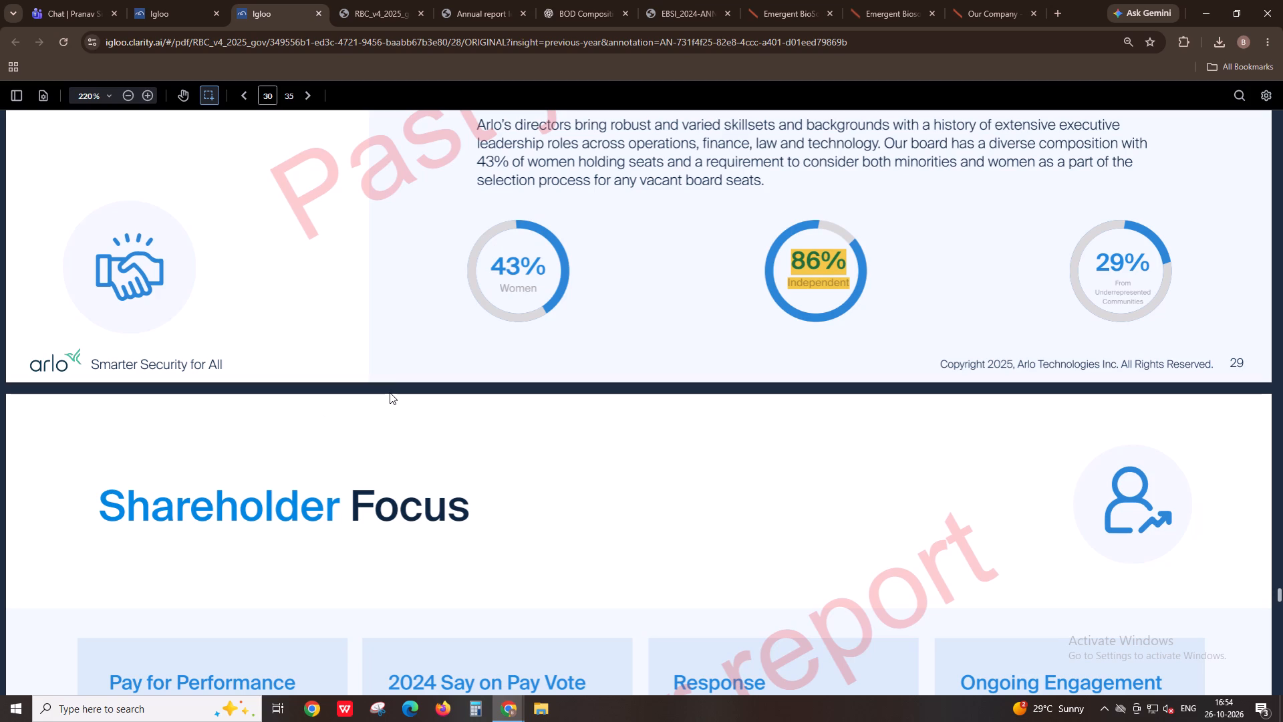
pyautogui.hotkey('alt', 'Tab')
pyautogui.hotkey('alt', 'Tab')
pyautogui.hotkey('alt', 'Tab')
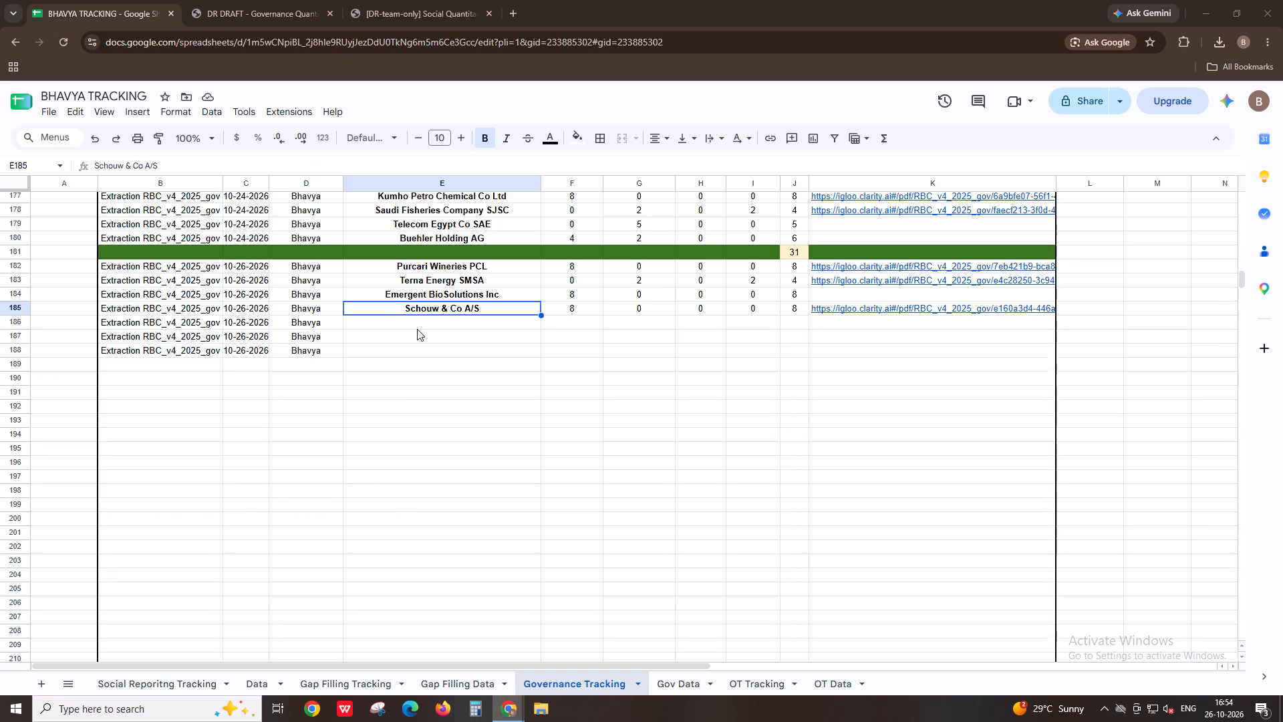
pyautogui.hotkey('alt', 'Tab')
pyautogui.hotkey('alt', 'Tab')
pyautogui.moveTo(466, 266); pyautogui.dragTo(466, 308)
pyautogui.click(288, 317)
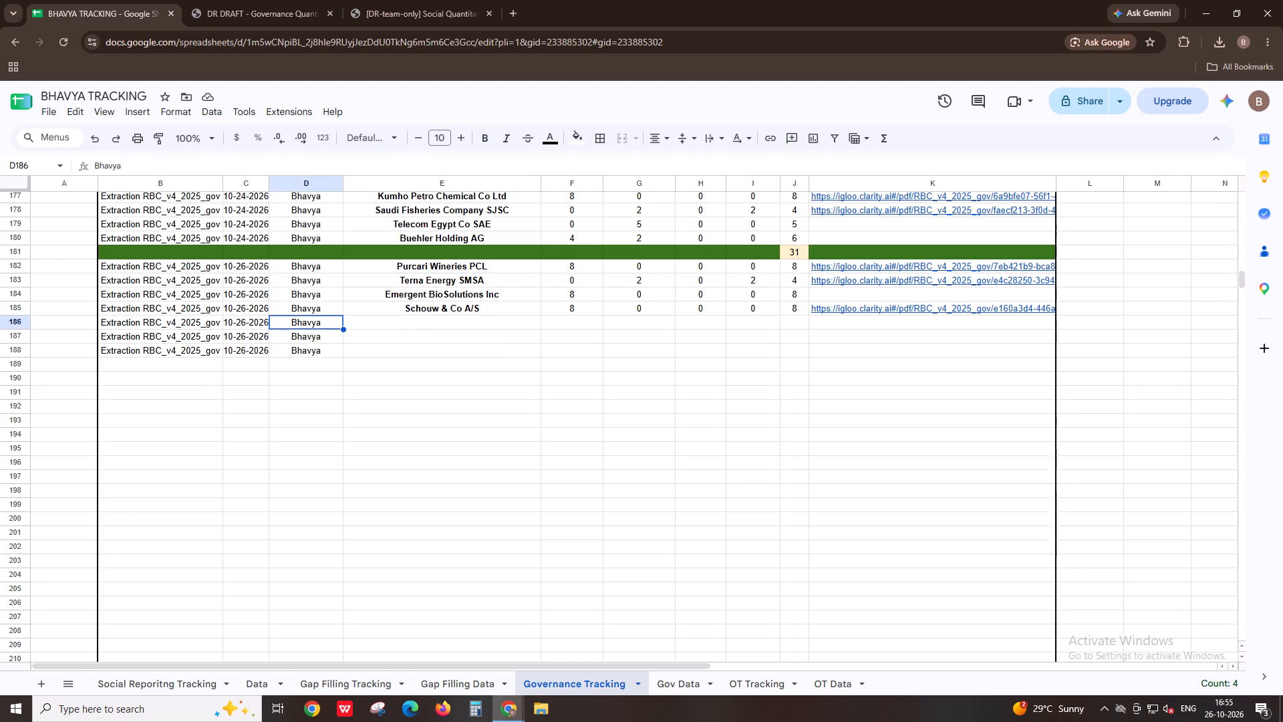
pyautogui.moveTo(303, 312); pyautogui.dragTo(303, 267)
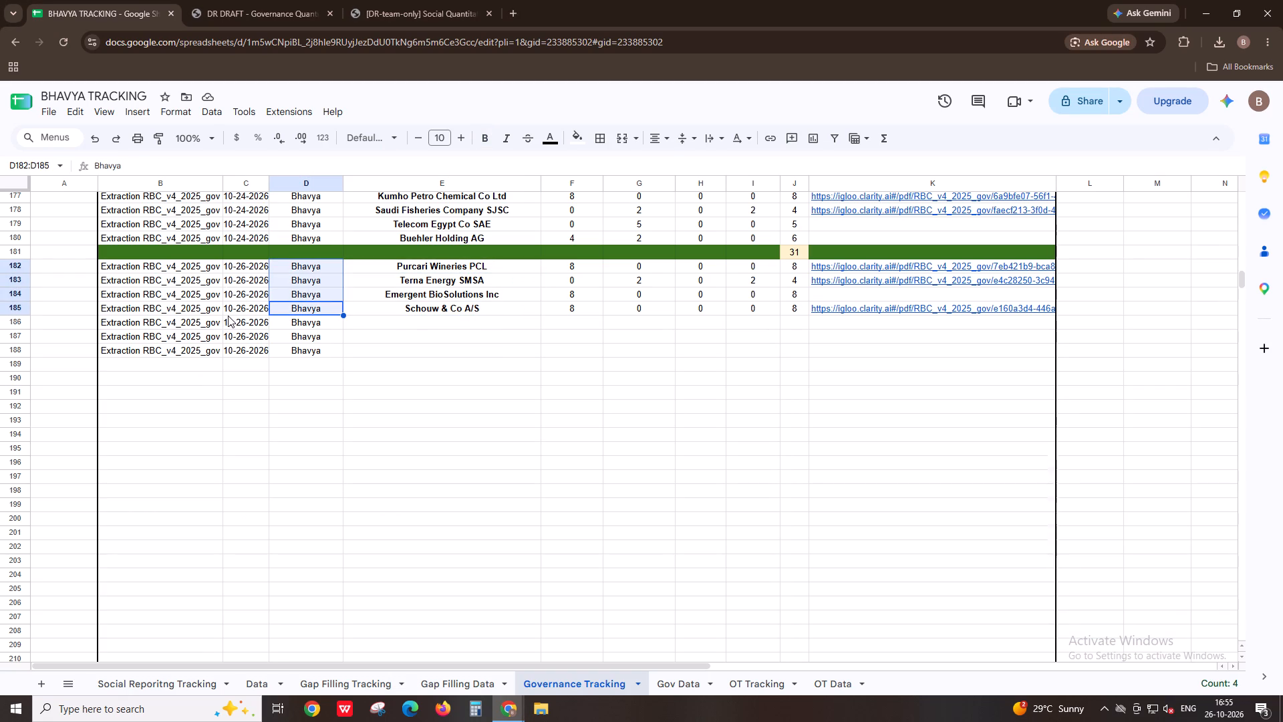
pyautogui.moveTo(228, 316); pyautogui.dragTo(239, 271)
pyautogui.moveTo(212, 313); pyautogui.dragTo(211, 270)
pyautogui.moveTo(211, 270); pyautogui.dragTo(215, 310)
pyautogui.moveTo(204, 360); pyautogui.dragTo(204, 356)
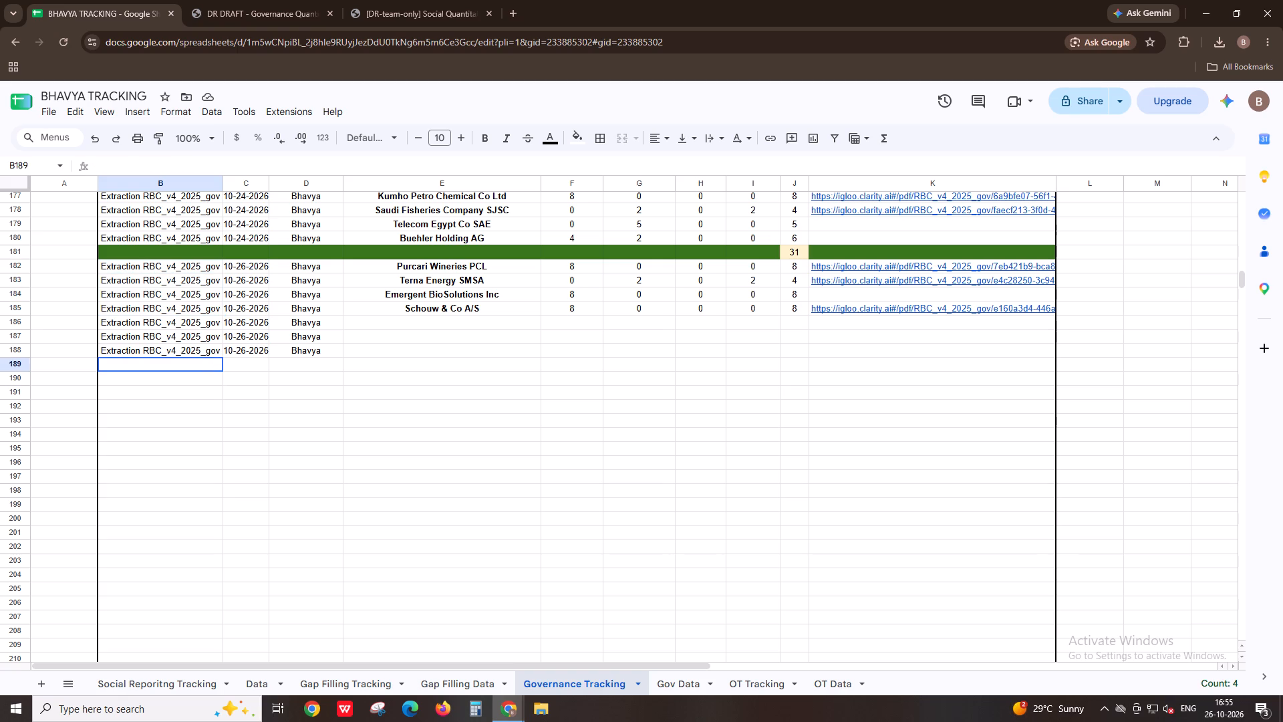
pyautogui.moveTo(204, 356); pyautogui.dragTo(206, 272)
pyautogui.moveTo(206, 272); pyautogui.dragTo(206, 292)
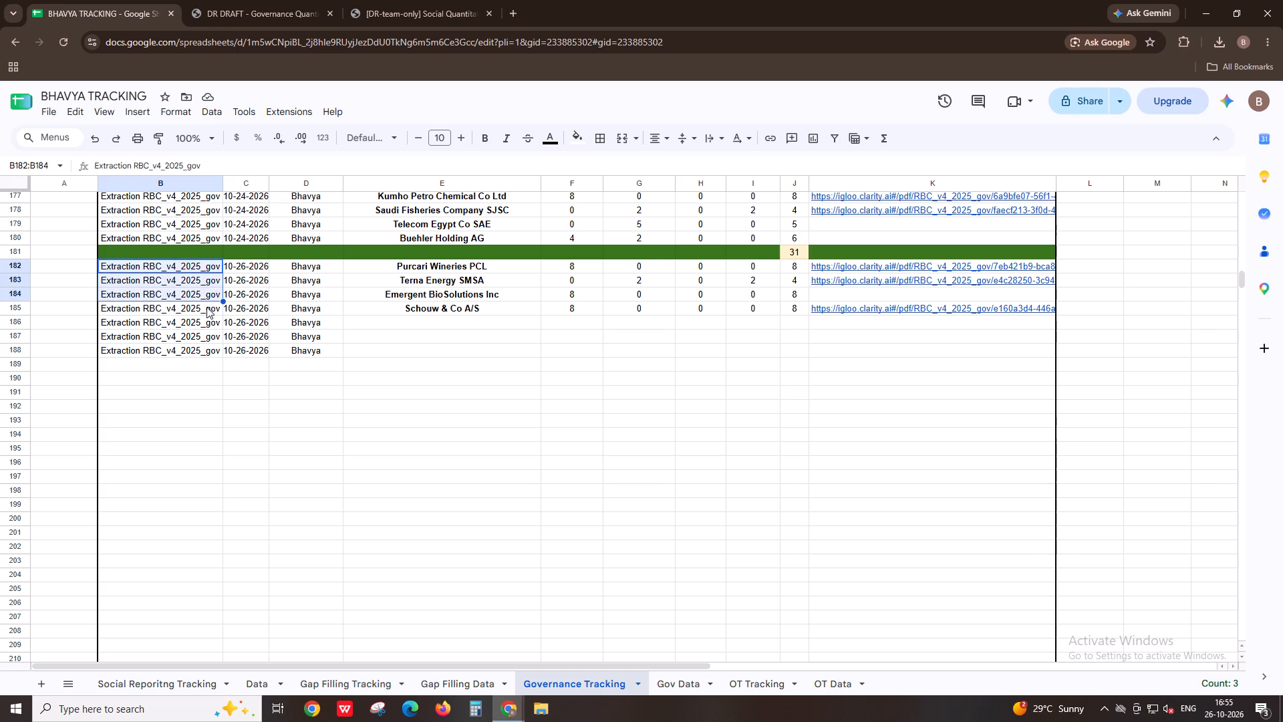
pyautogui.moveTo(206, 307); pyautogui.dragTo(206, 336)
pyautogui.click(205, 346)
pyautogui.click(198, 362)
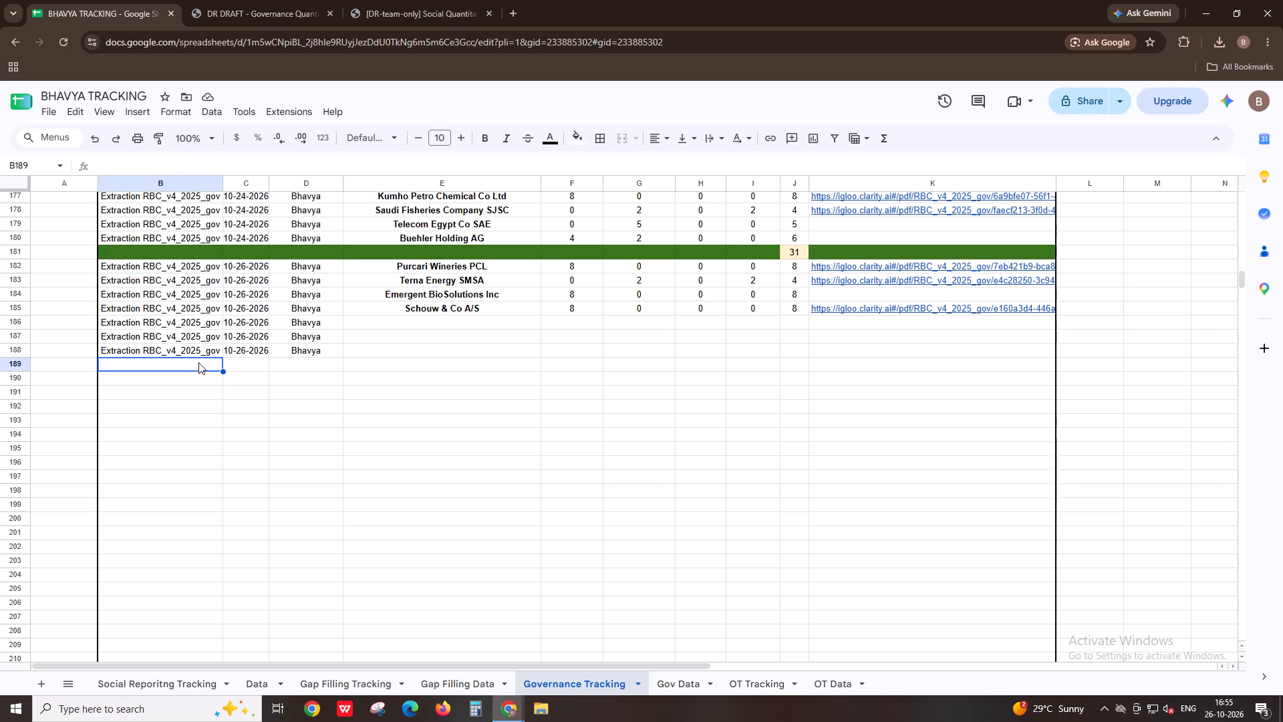